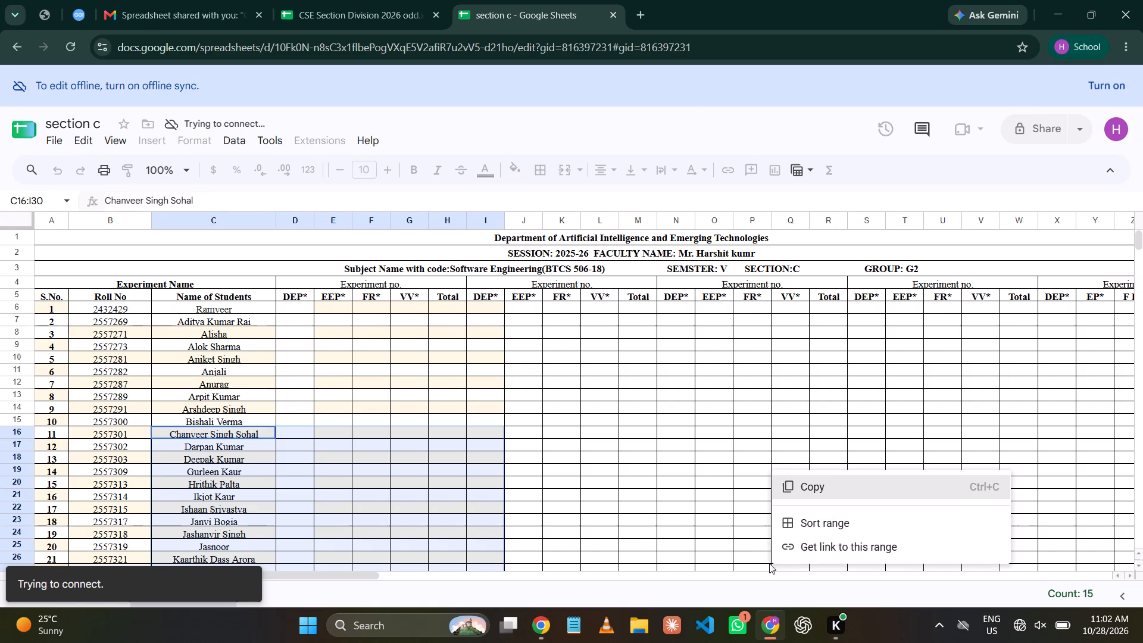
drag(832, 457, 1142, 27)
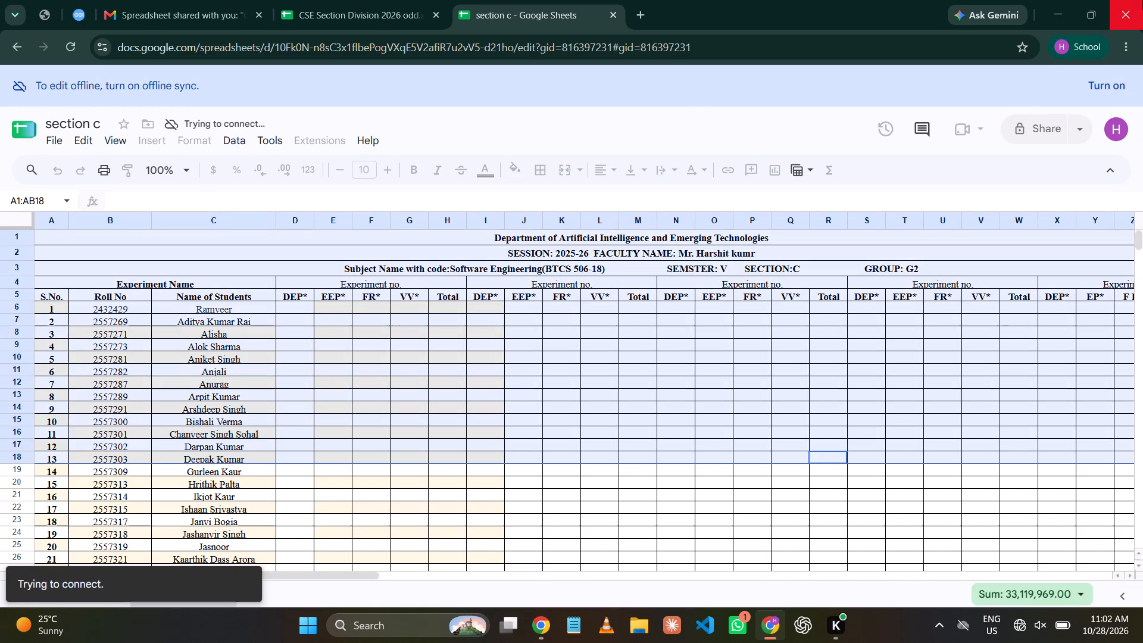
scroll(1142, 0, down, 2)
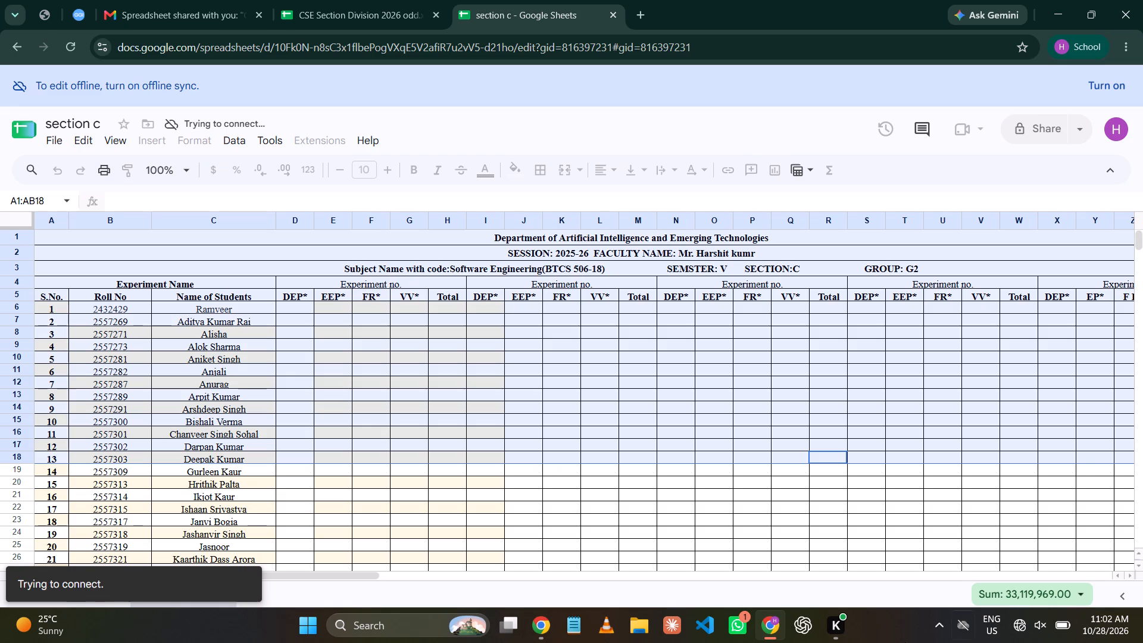
Turn the computer's Wi-Fi off and back on to reconnect to the internet, and return to the section c spreadsheet.
click(1022, 626)
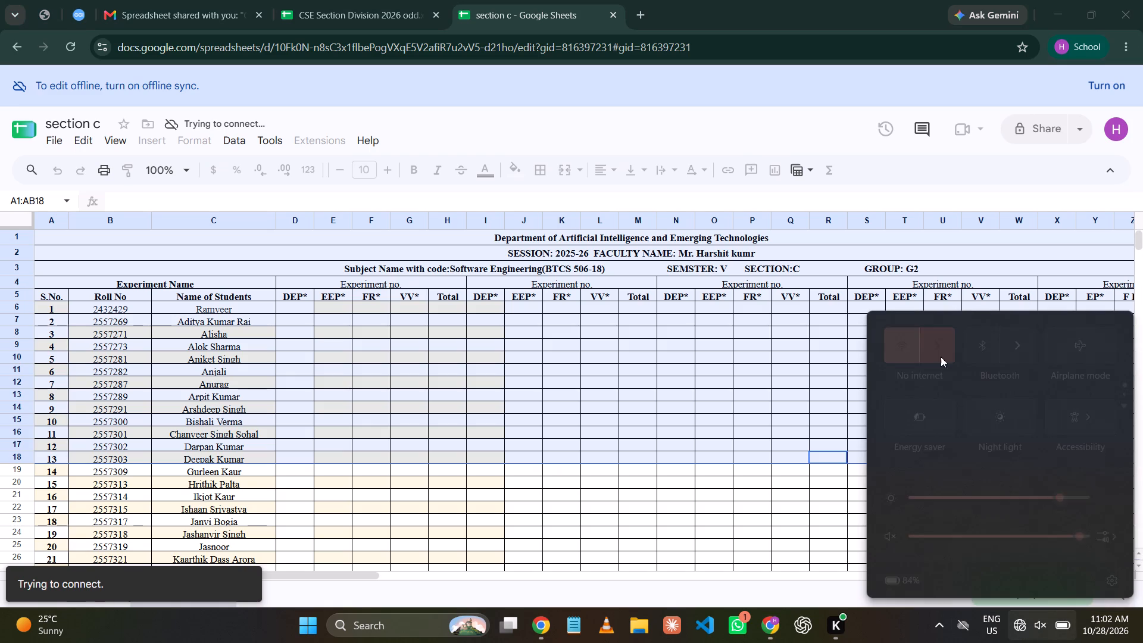
click(938, 358)
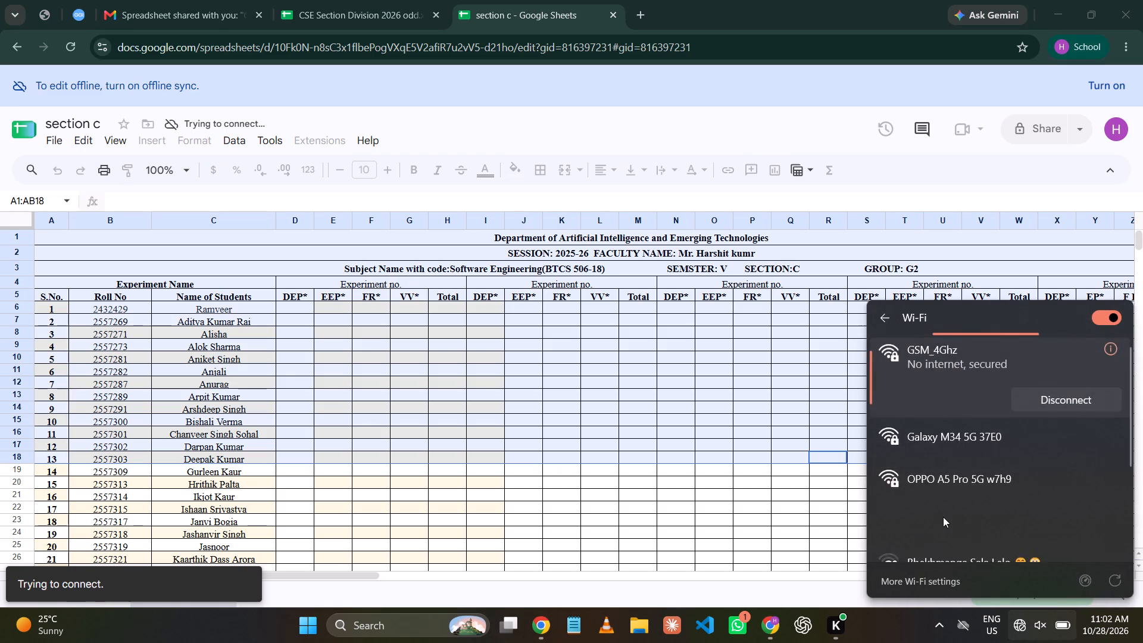
scroll(944, 520, down, 5)
scroll(951, 504, up, 5)
scroll(1103, 365, up, 4)
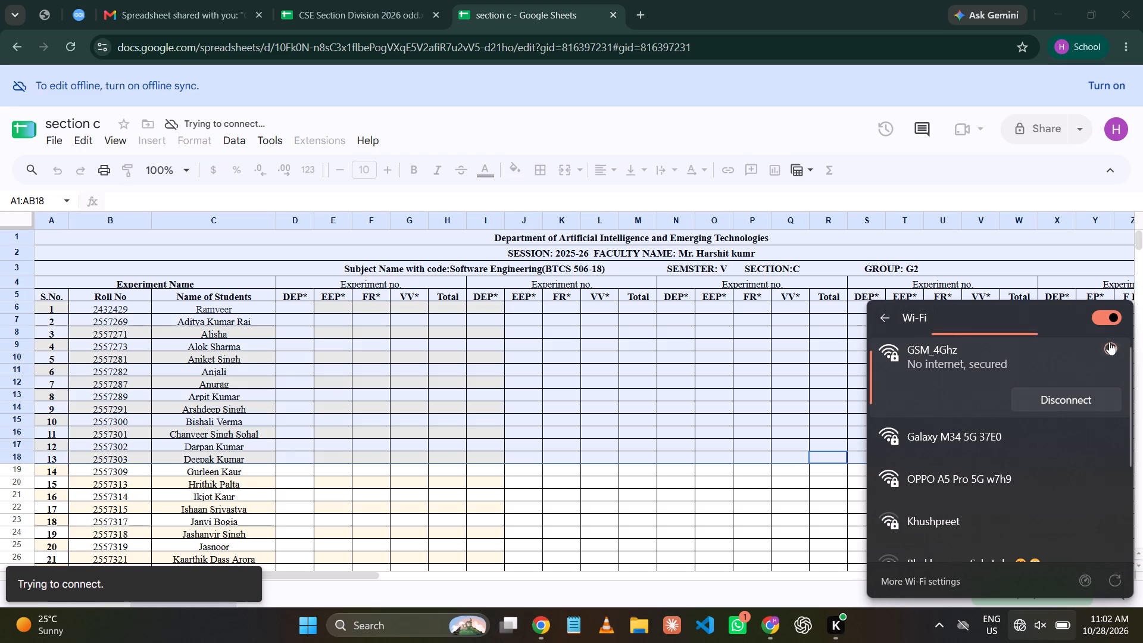
double_click(1106, 326)
click(1105, 320)
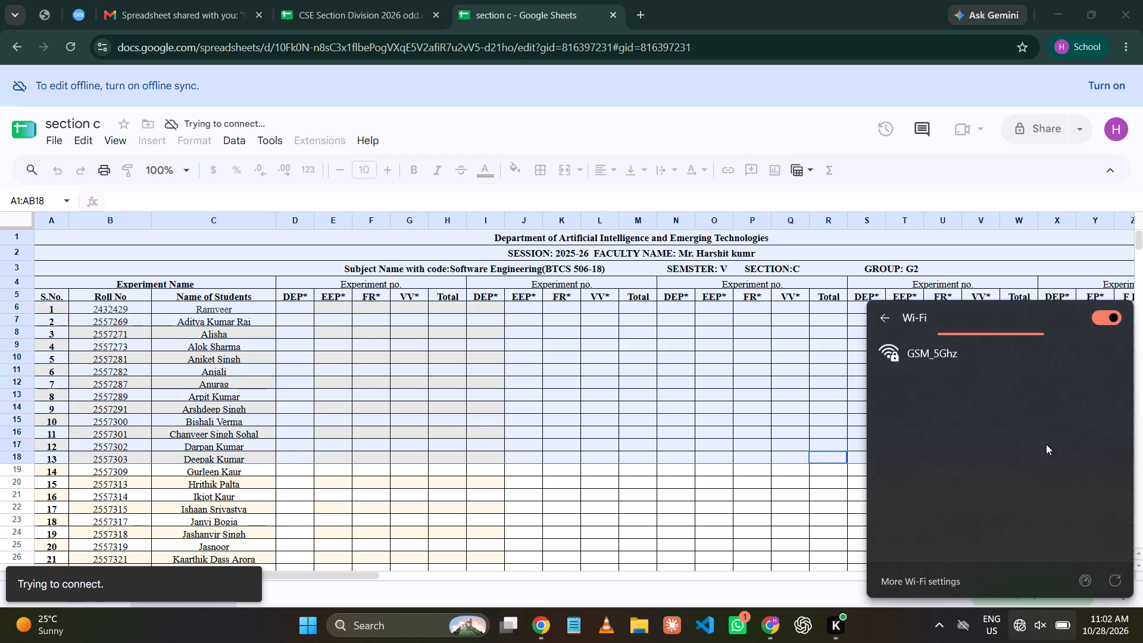
scroll(1032, 465, up, 6)
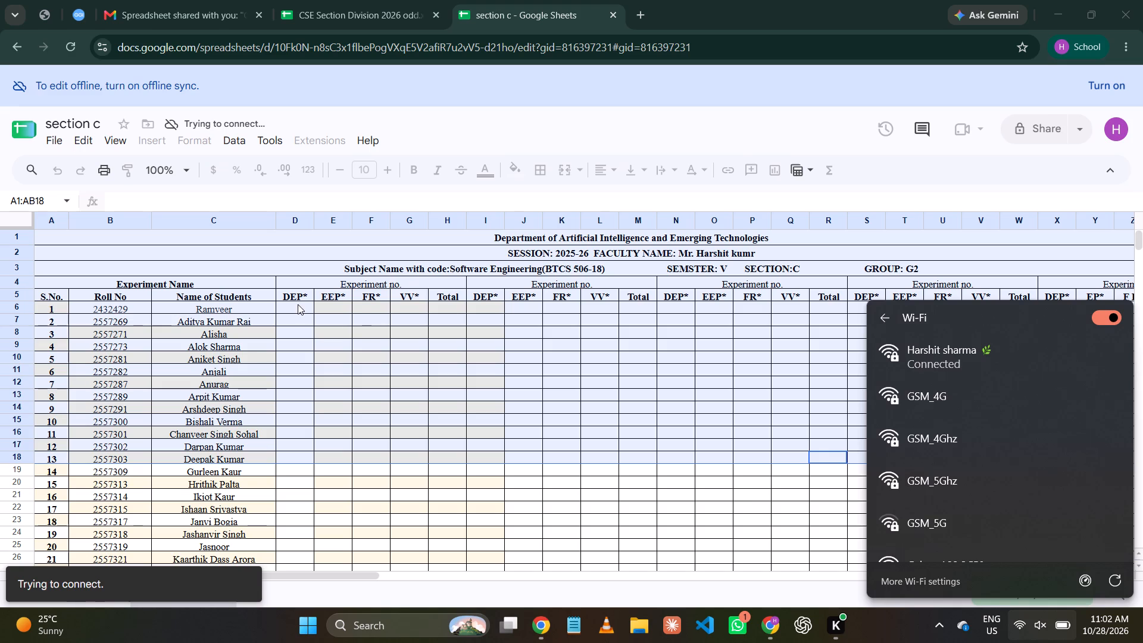
drag(298, 304, 292, 306)
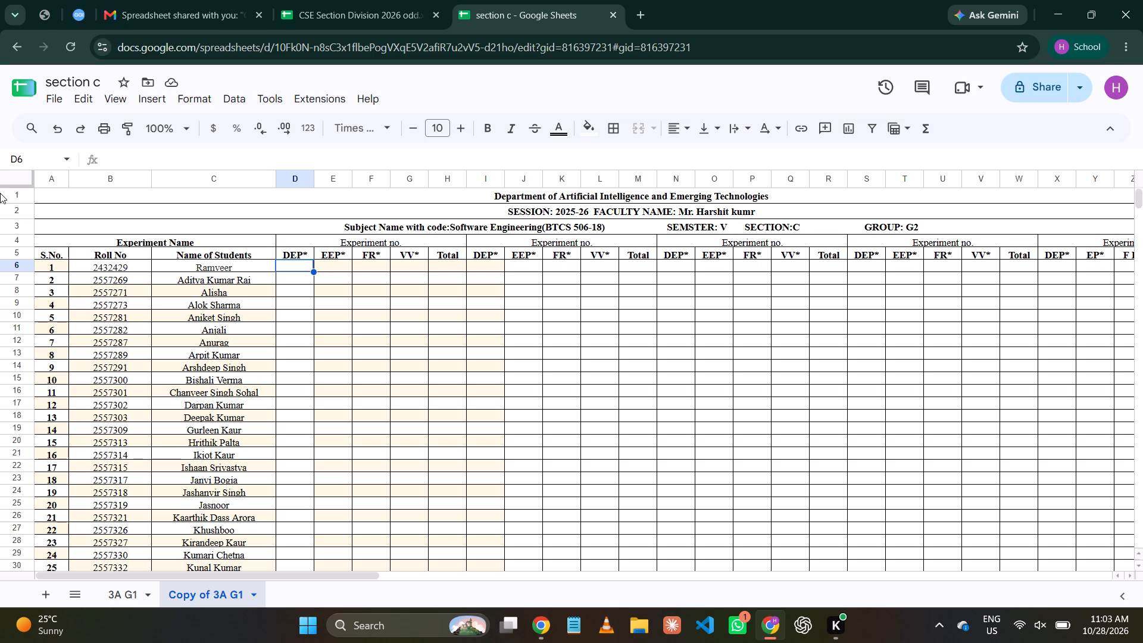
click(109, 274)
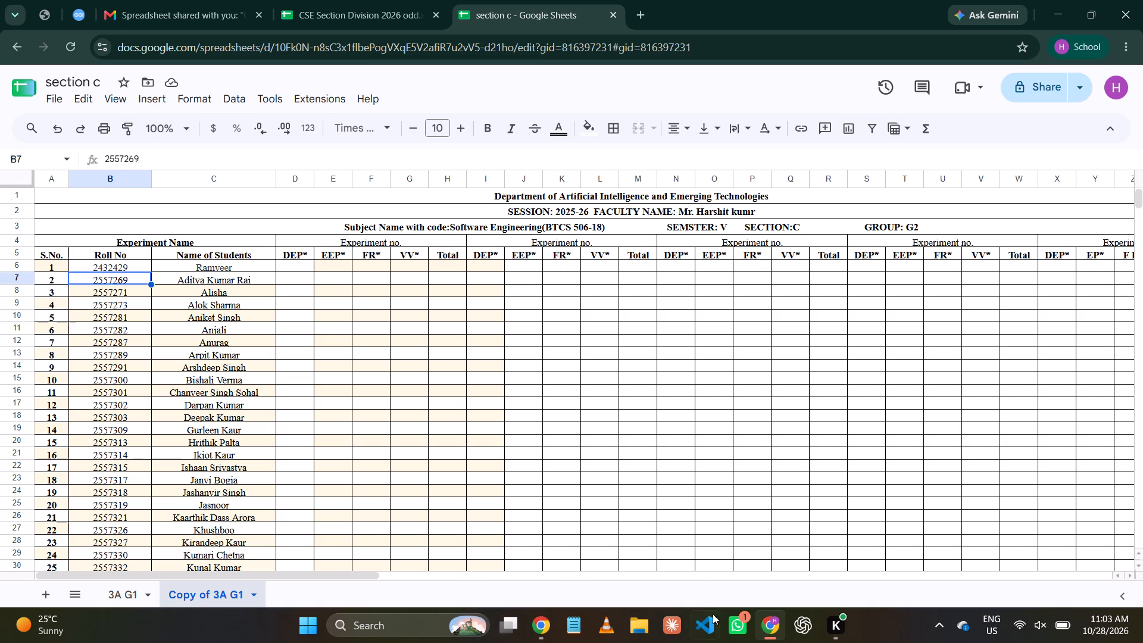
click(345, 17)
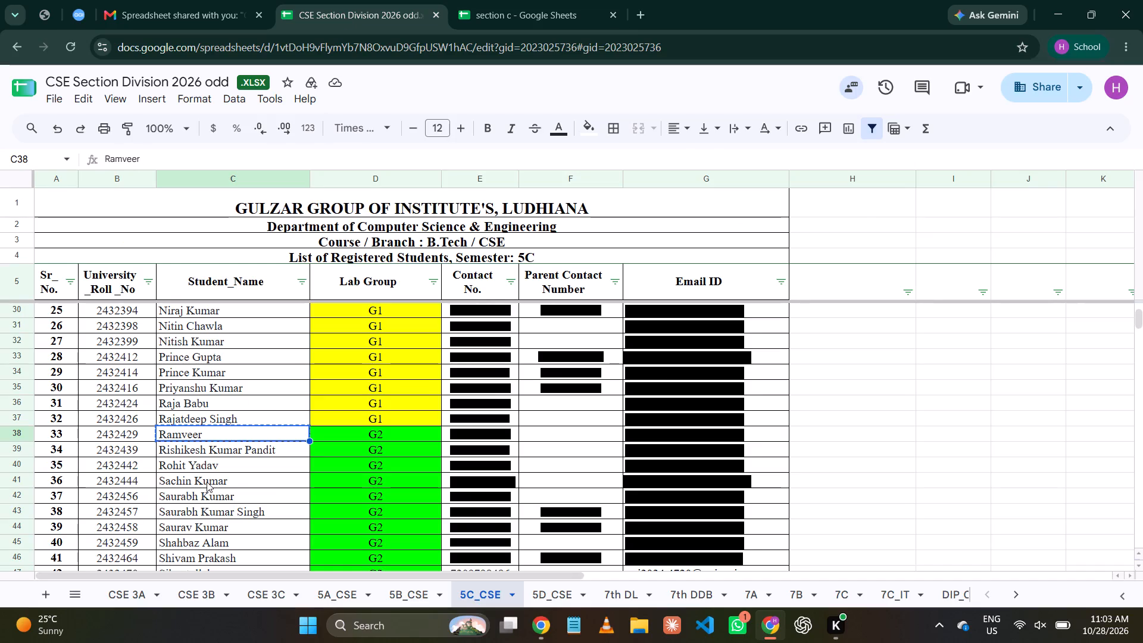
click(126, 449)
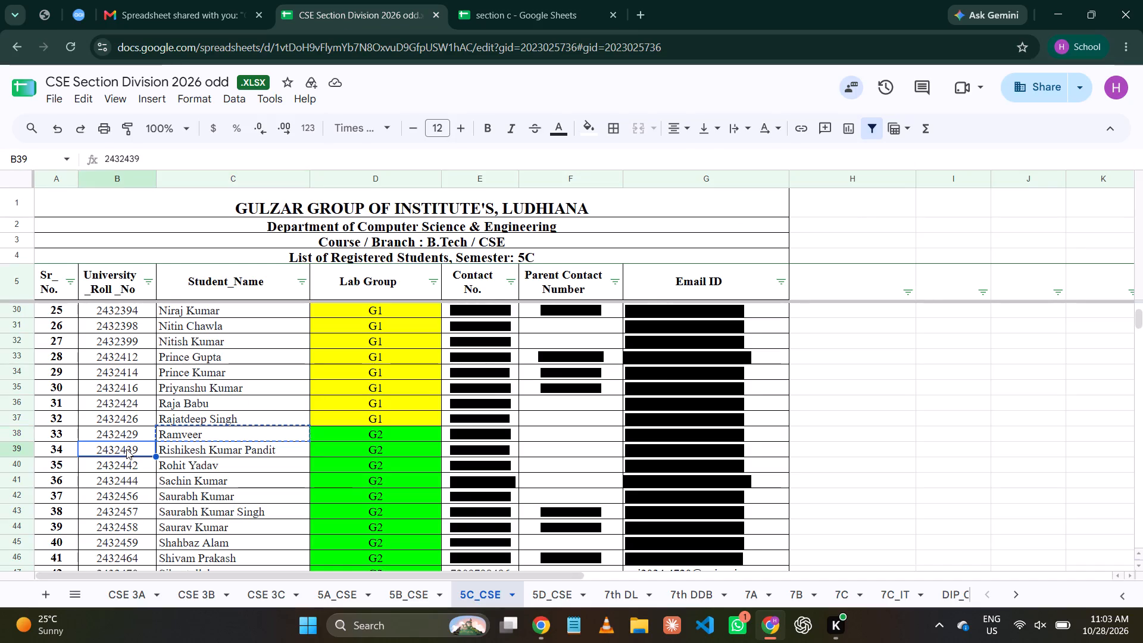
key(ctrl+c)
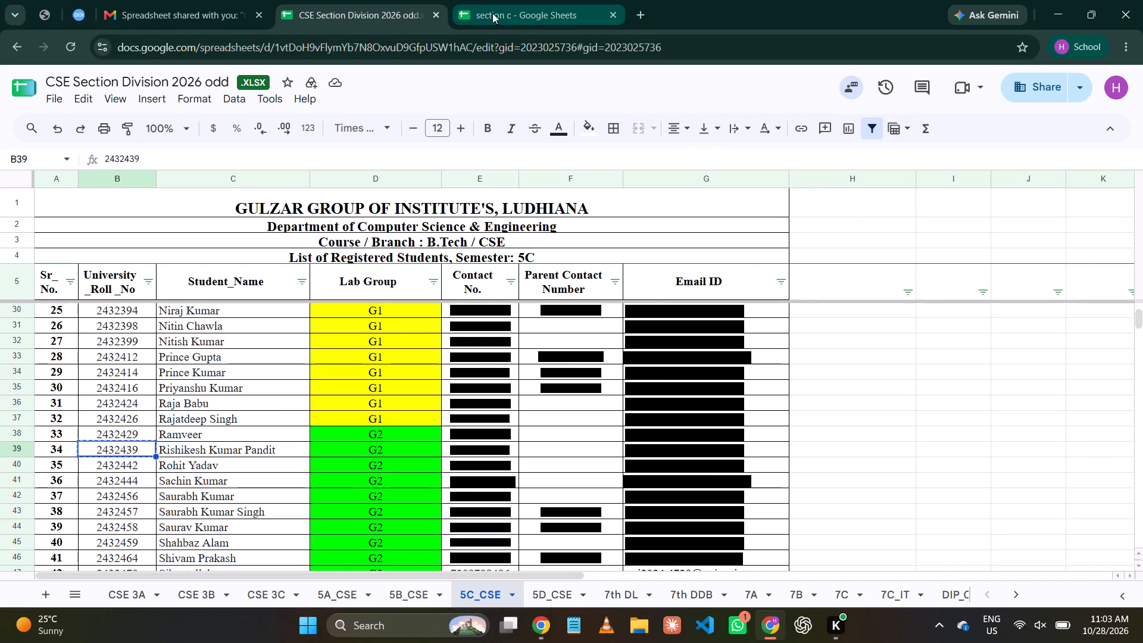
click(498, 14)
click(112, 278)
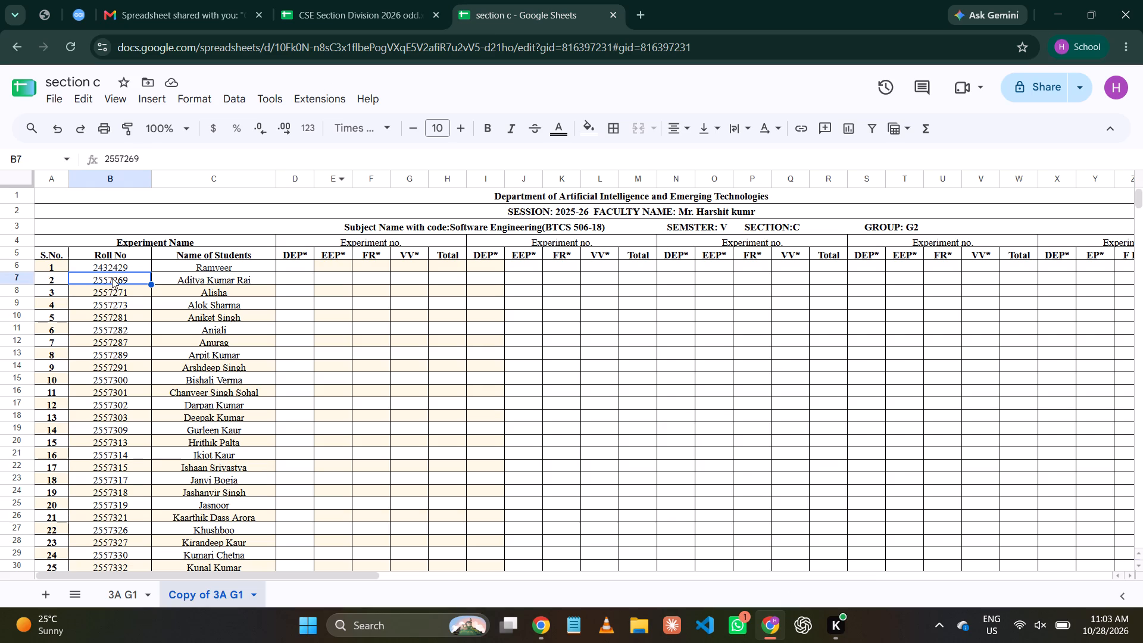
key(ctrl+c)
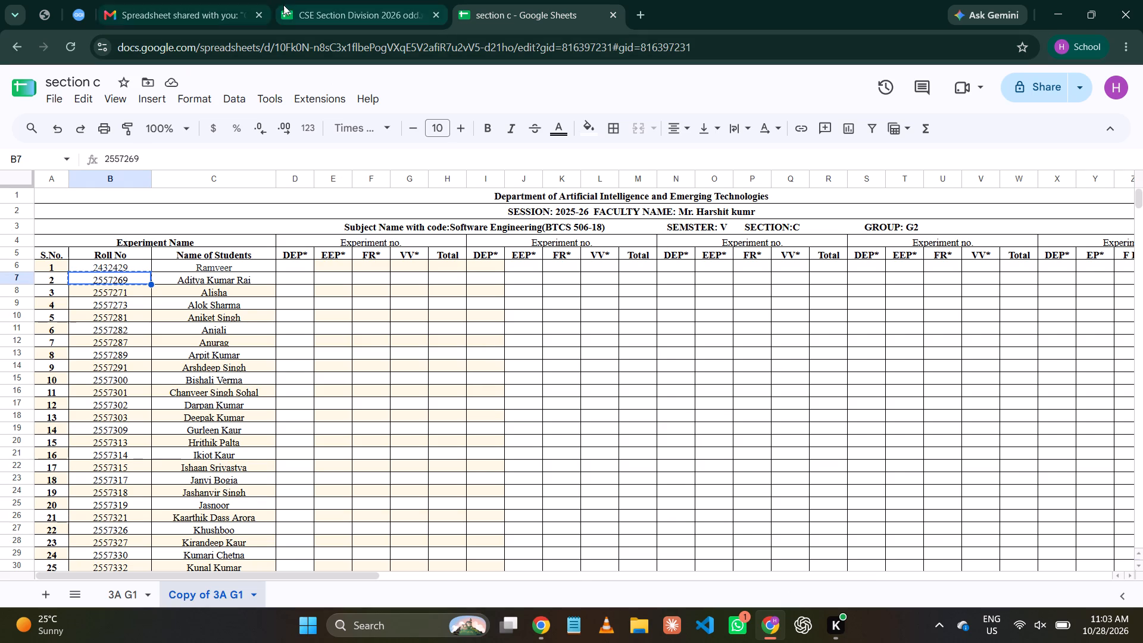
Copy the roll number of Sr. No. 34 from the 5C_CSE list into cell B7 of the section c sheet at font size 10 and save.
click(295, 7)
click(130, 452)
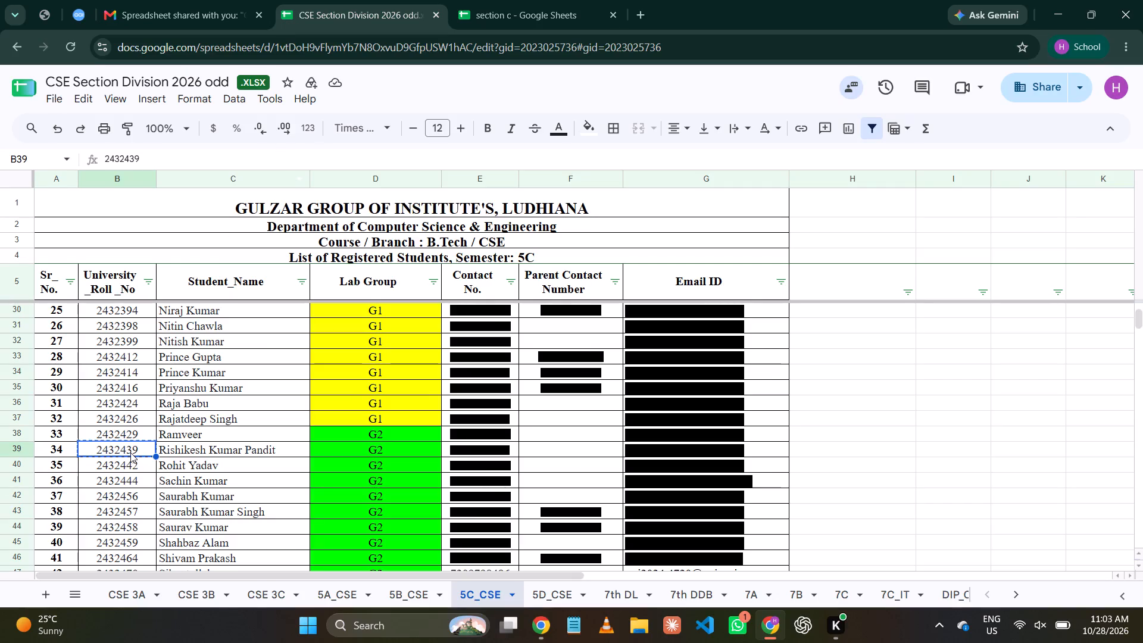
key(ctrl+c)
click(485, 1)
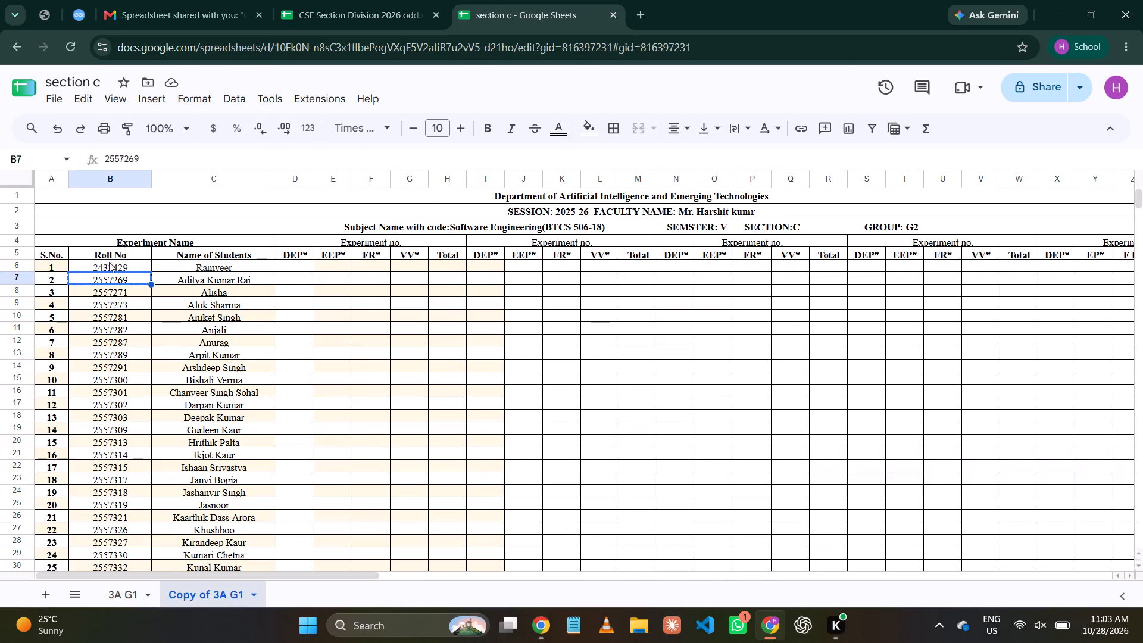
click(105, 279)
key(ctrl+v)
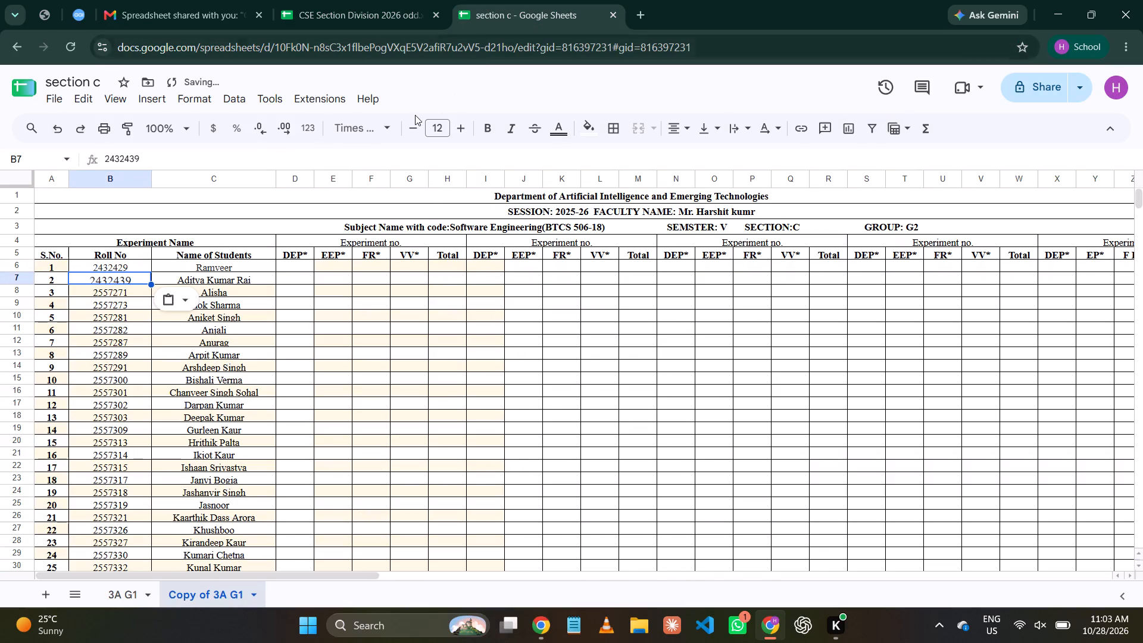
double_click(411, 124)
key(ctrl+s)
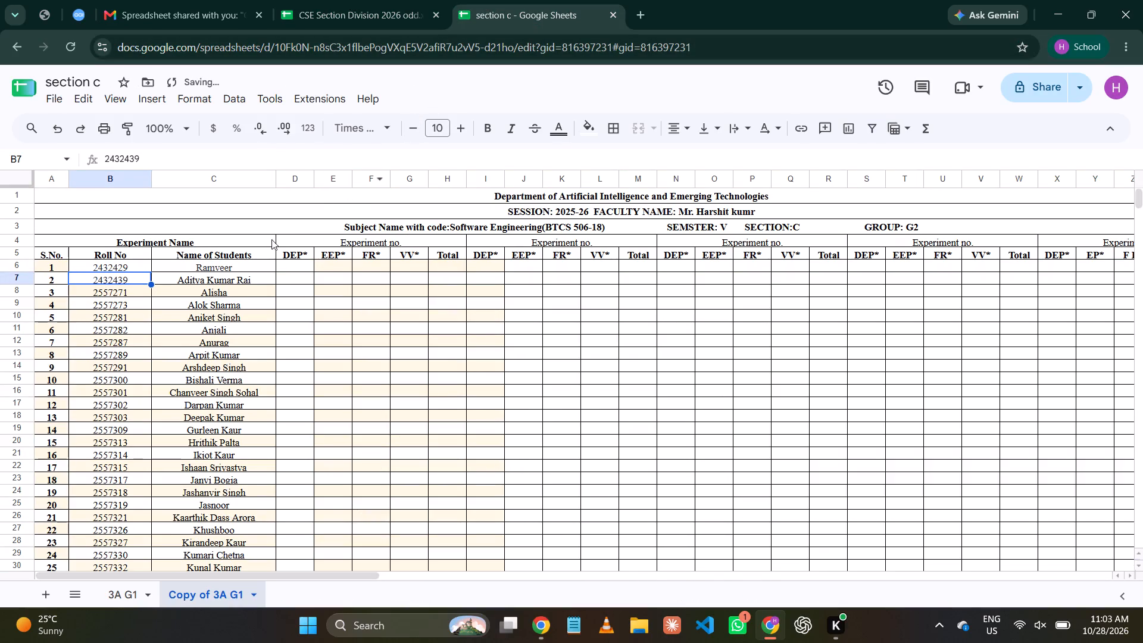
Copy the student name of Sr. No. 34 from the 5C_CSE list into cell C7 of section c, centred at font size 10, and save.
click(236, 276)
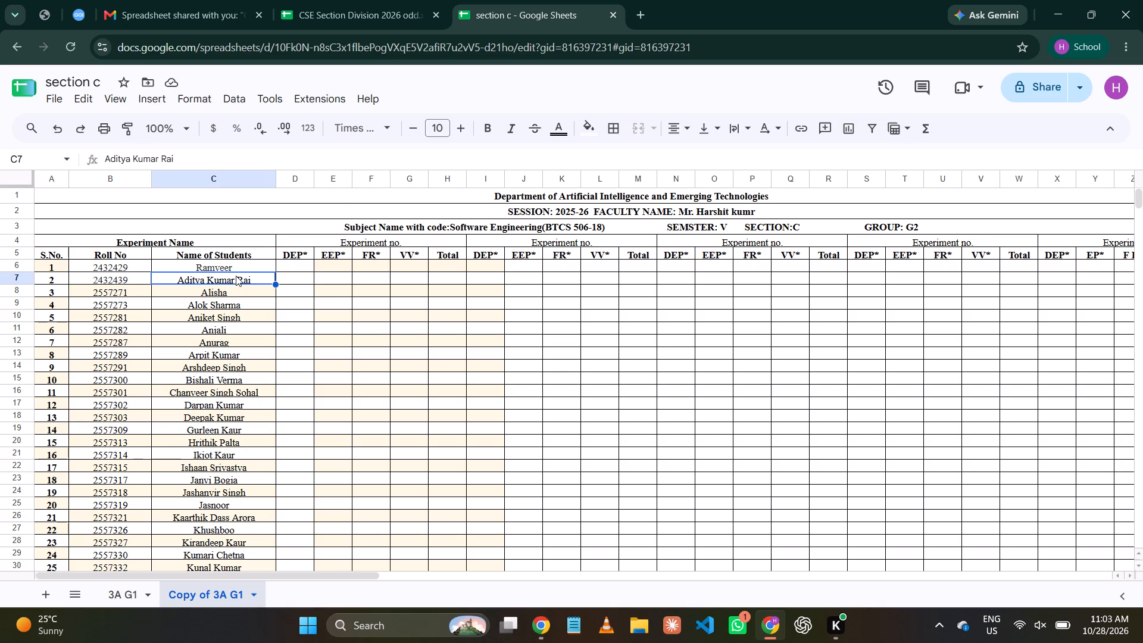
click(351, 13)
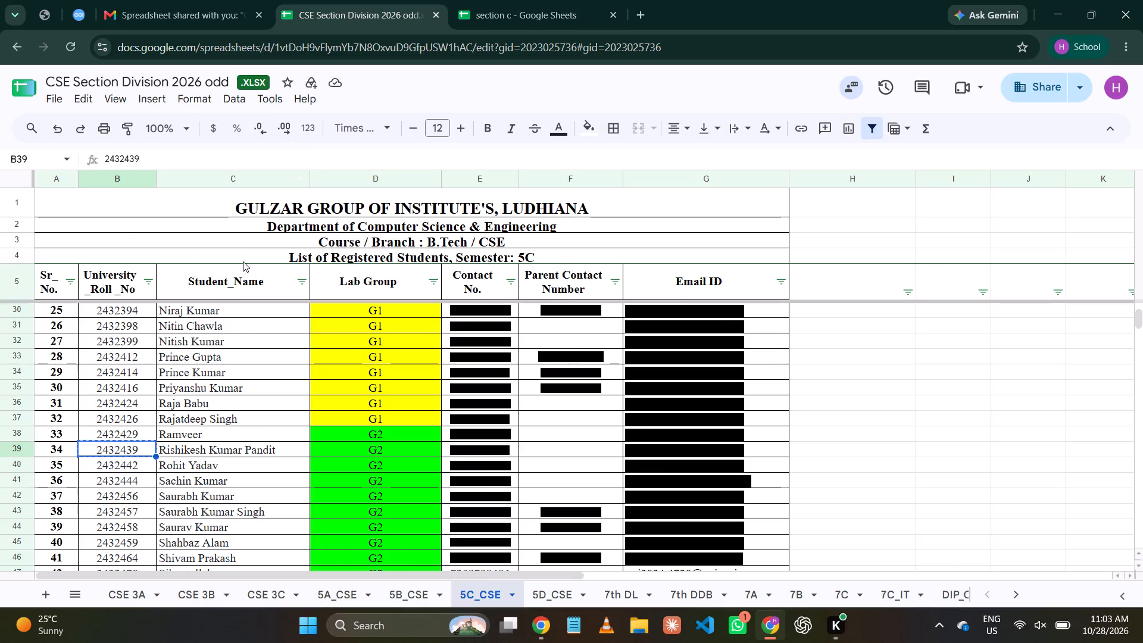
click(203, 454)
key(ctrl+c)
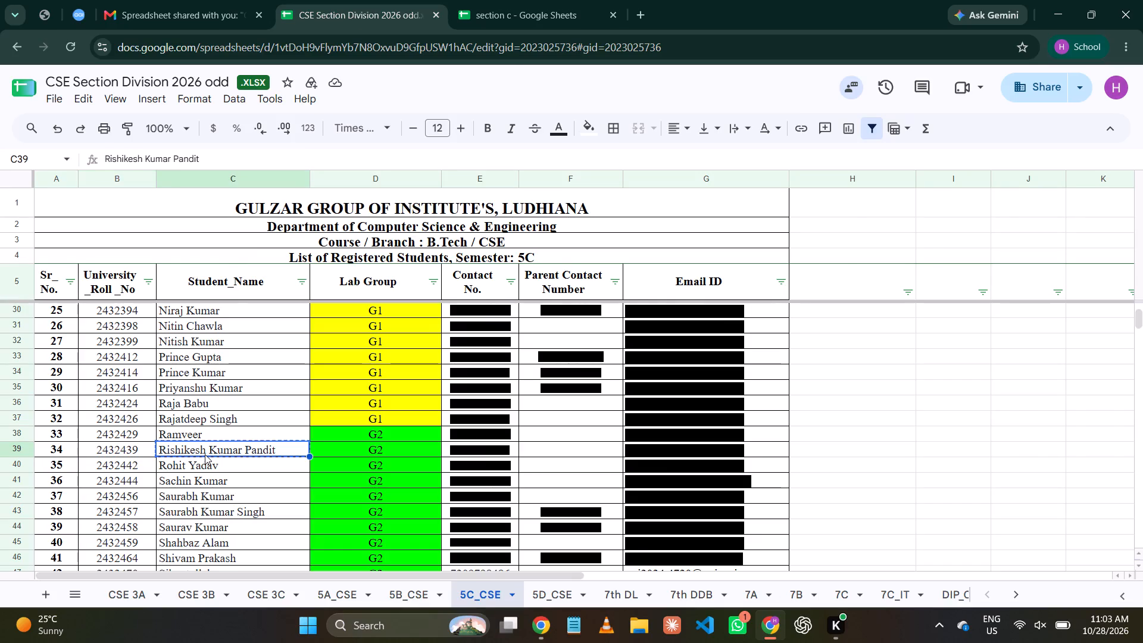
click(469, 2)
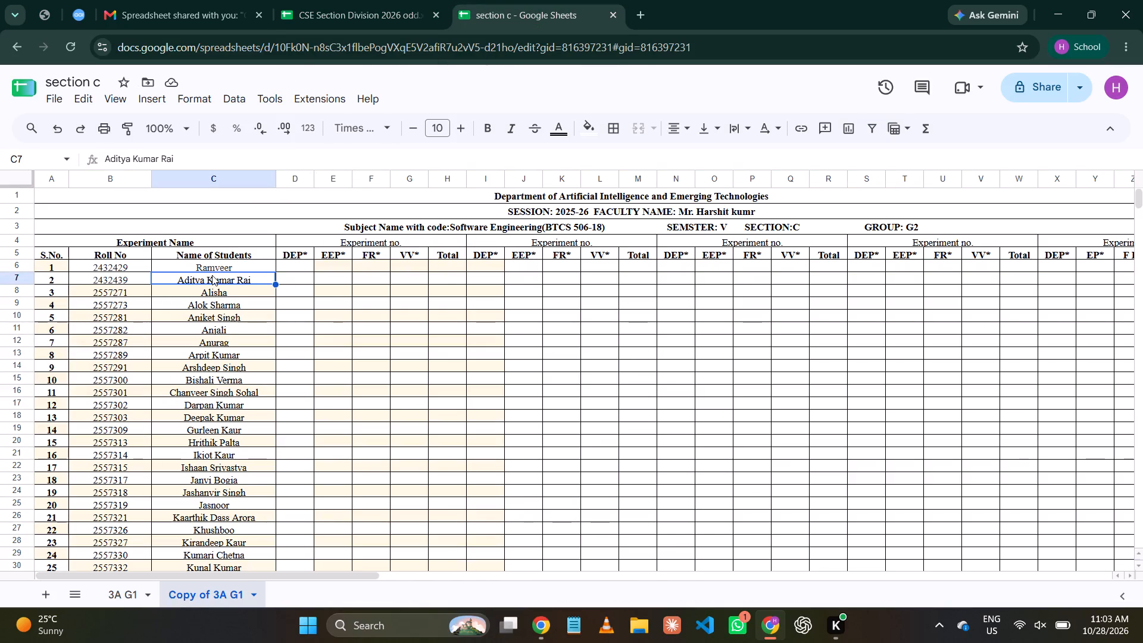
click(212, 275)
key(ctrl+v)
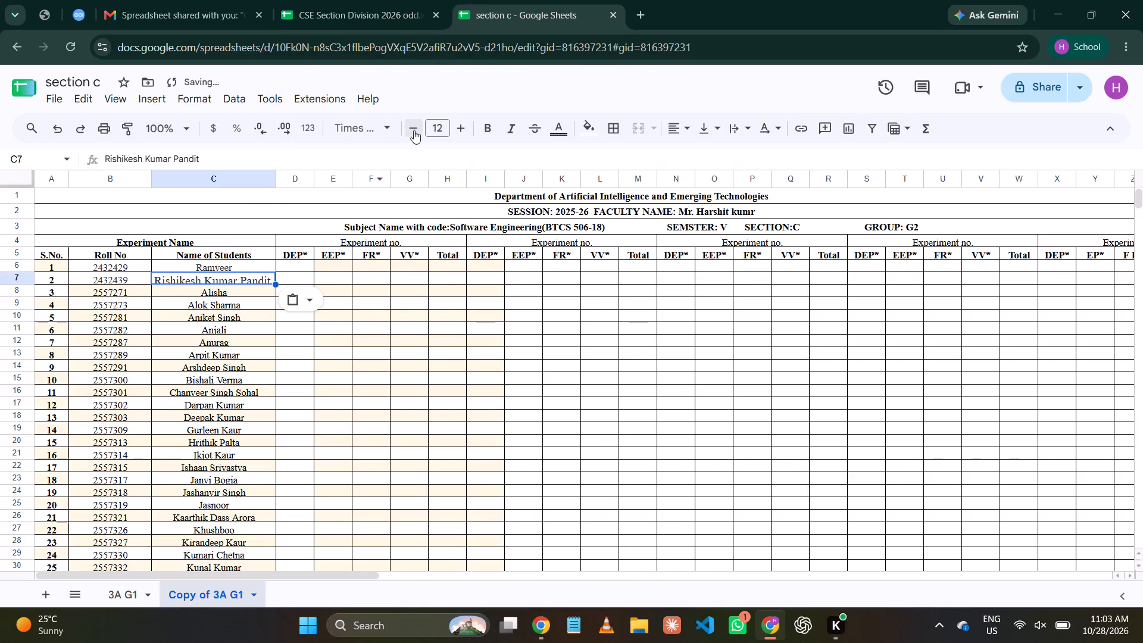
double_click(414, 130)
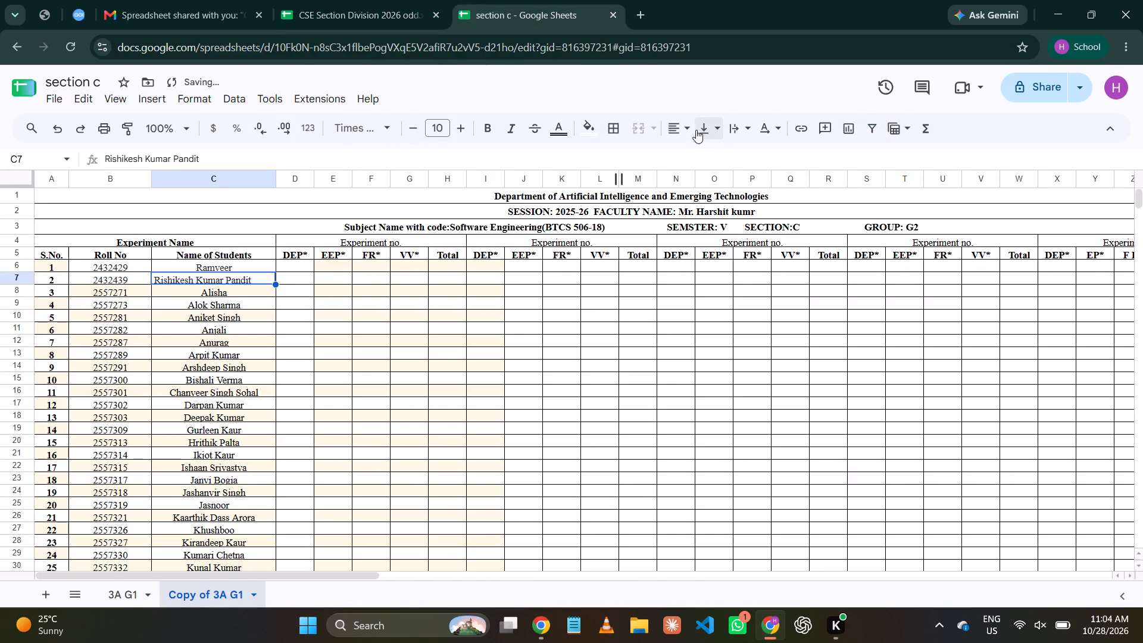
click(688, 131)
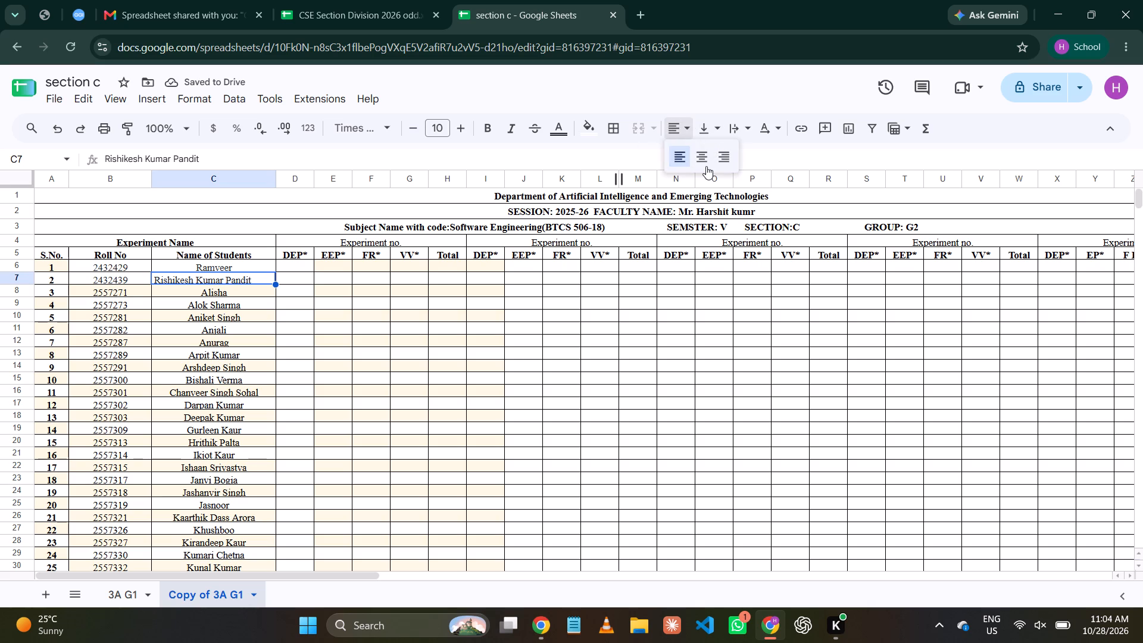
click(702, 160)
key(ctrl+s)
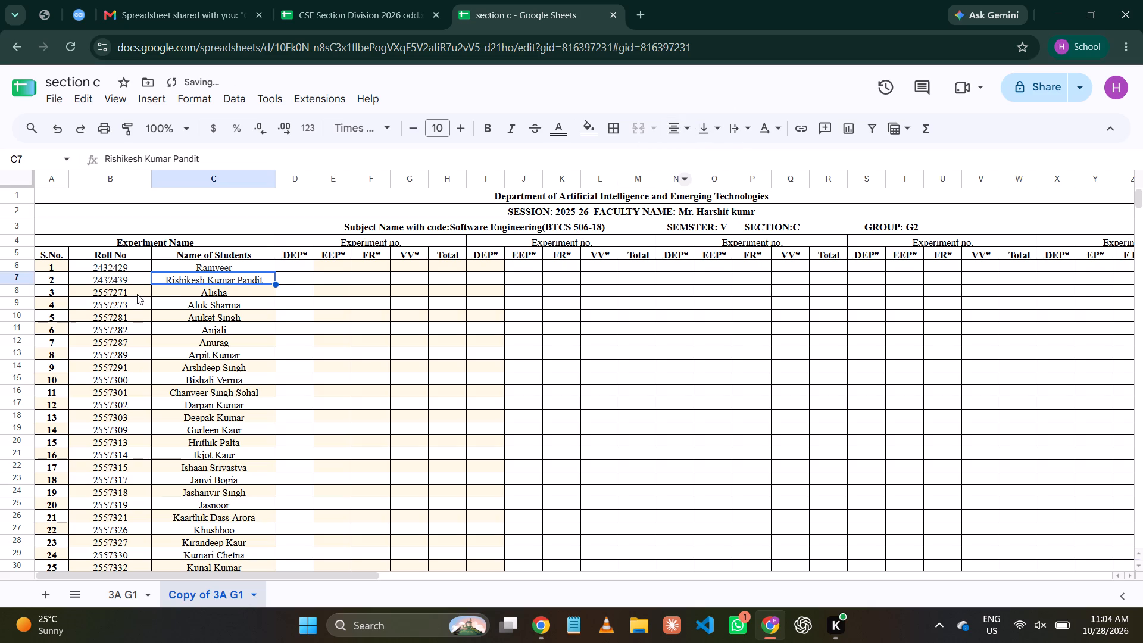
Start replacing the roll number in cell B8 of the section c sheet, for S.No. 3.
click(136, 294)
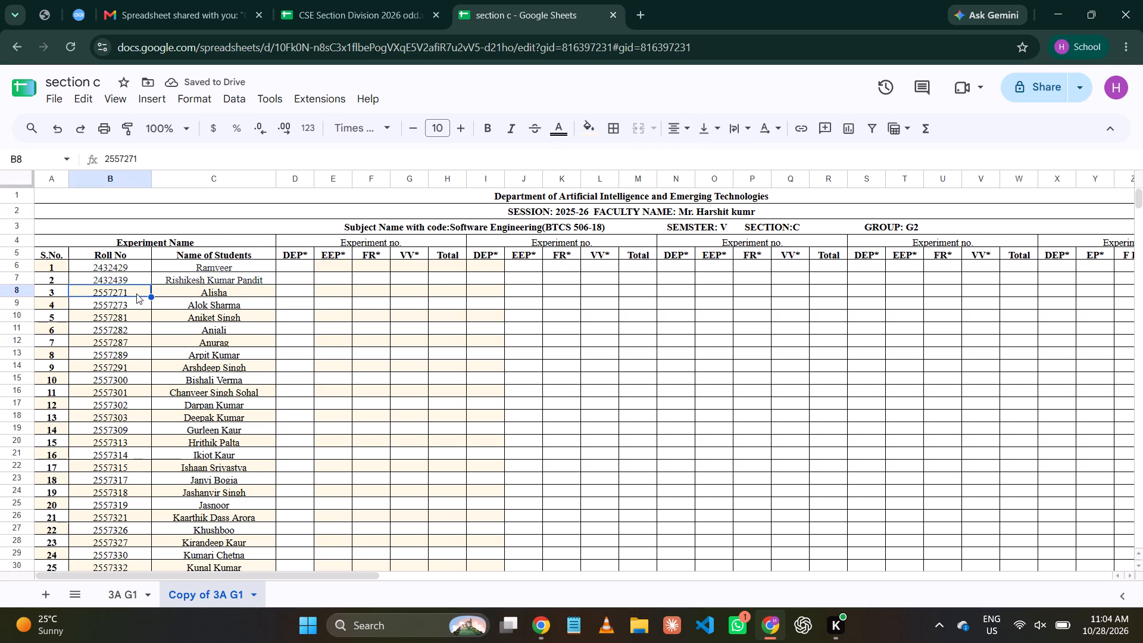
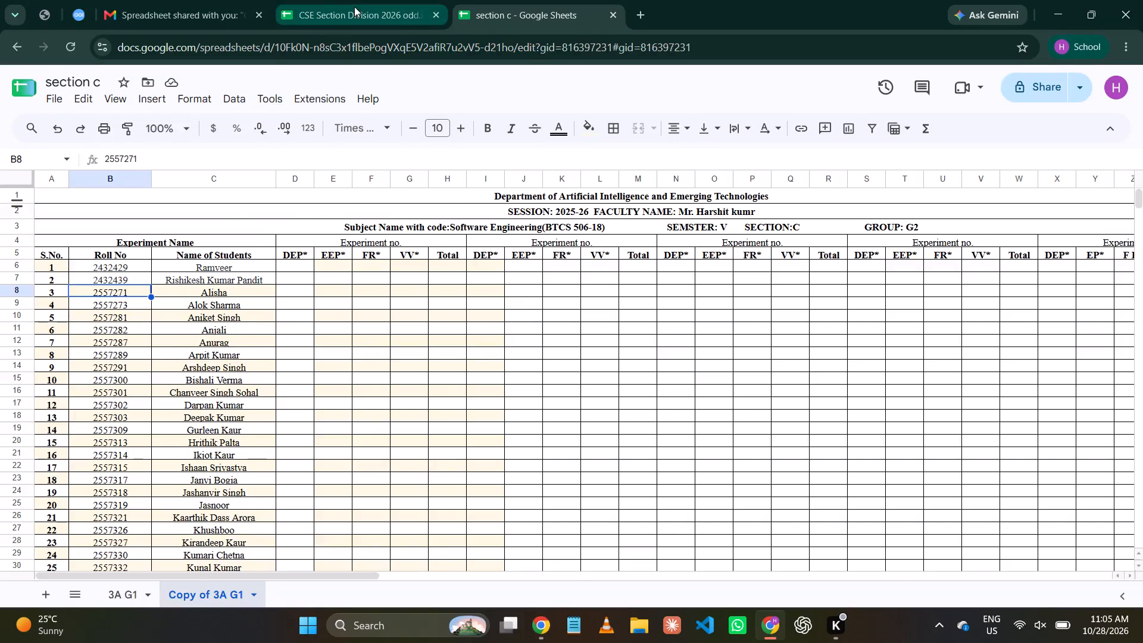
Copy the roll number of Sr. No. 35 from the 5C_CSE list into cell B8 of the section c sheet at font size 10 and save.
click(354, 7)
click(105, 468)
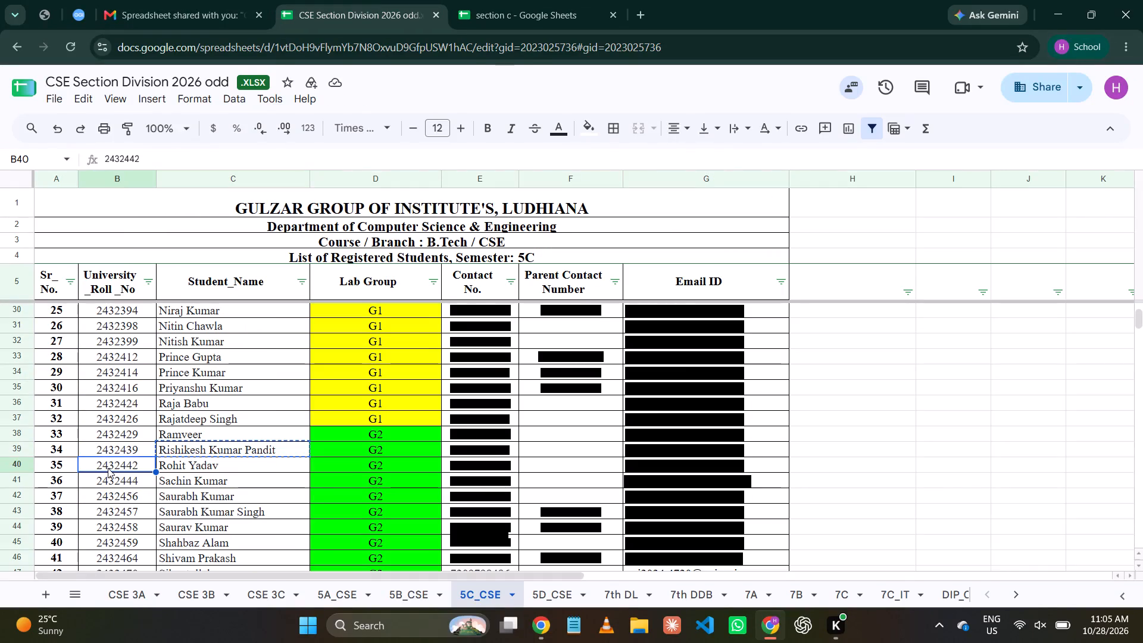
key(ctrl+c)
click(466, 9)
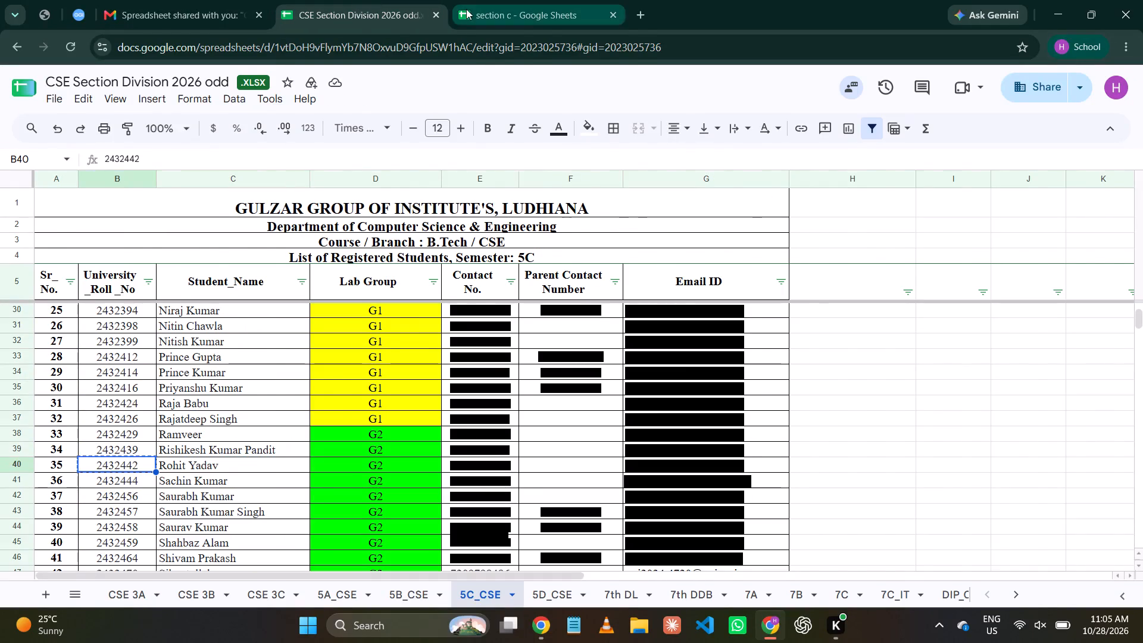
click(113, 288)
key(ctrl+v)
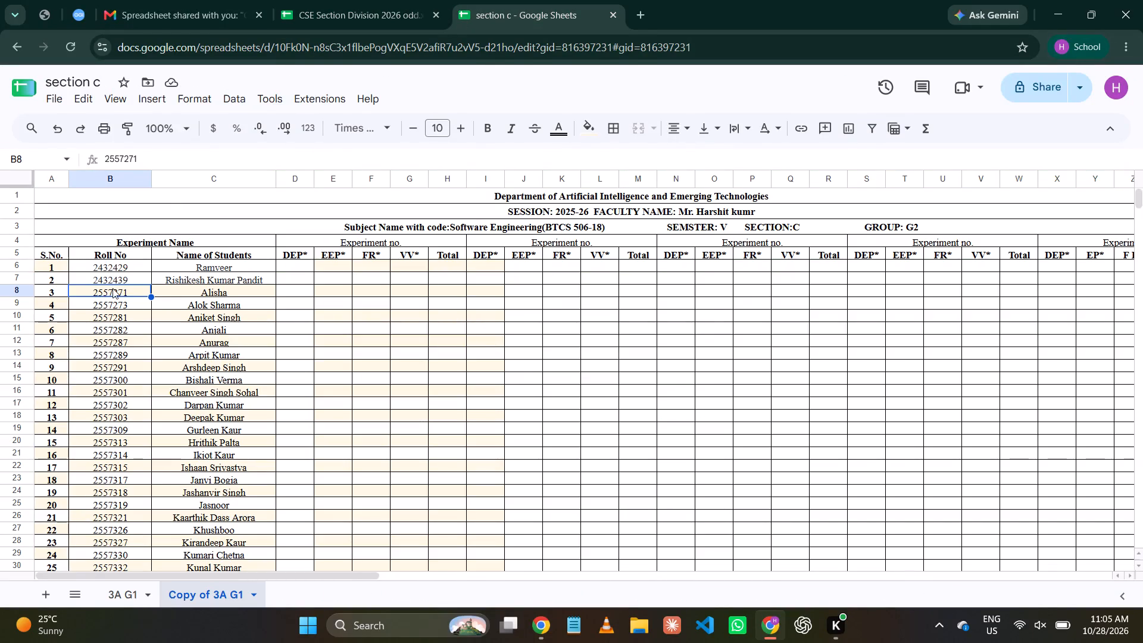
double_click(418, 123)
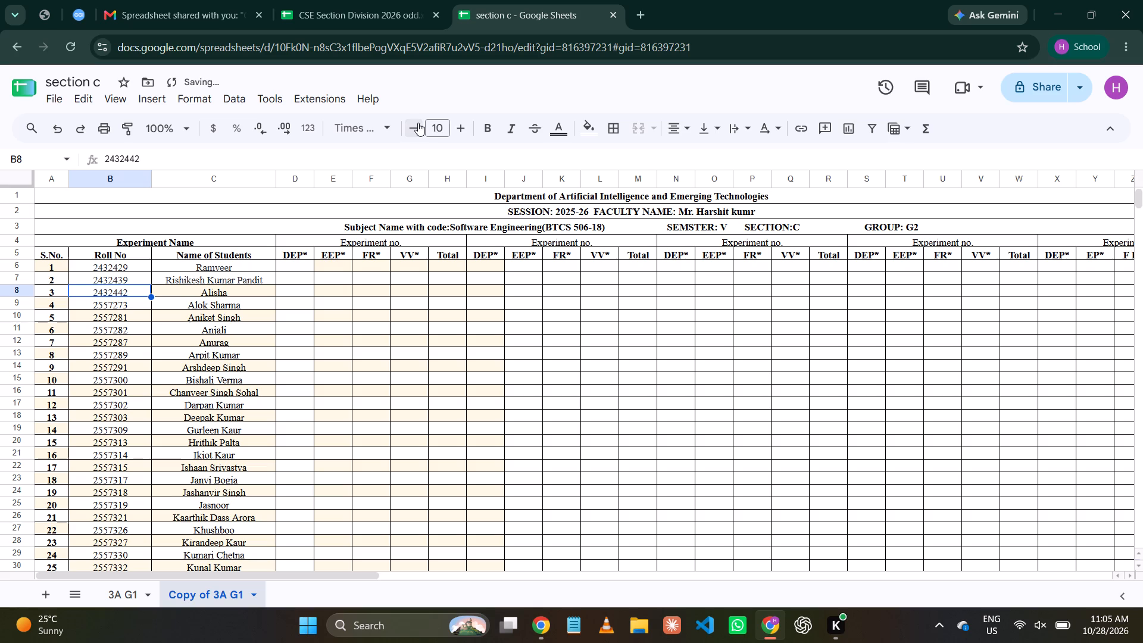
key(ctrl+s)
Copy the student name of Sr. No. 35 from the 5C_CSE list into cell C8 of section c, save, and format it centred at size 10.
click(210, 286)
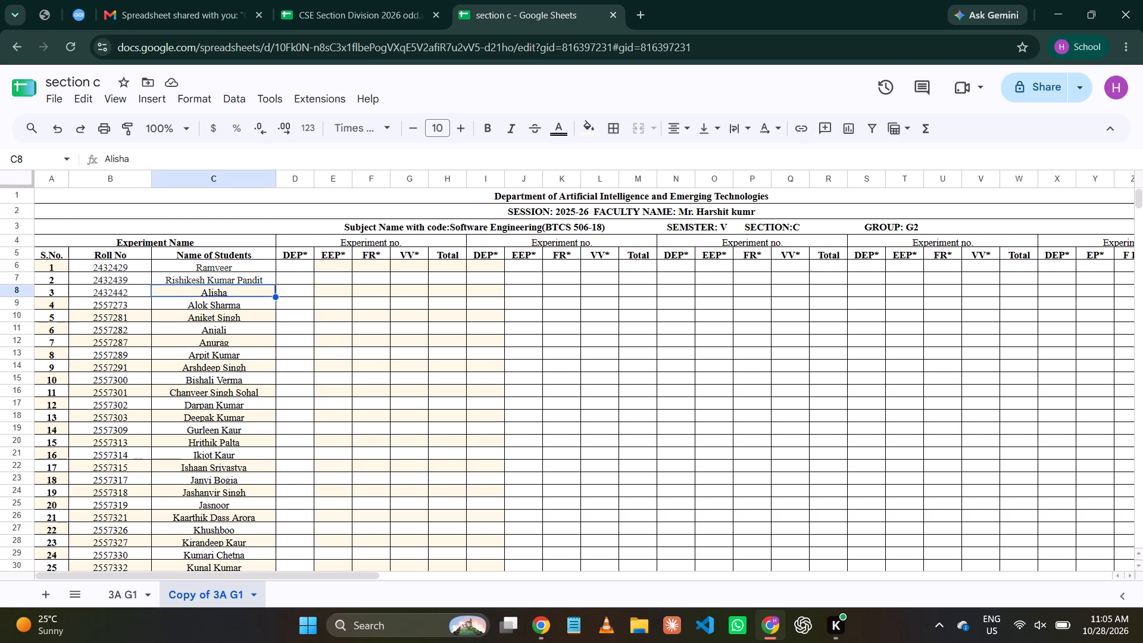
click(331, 14)
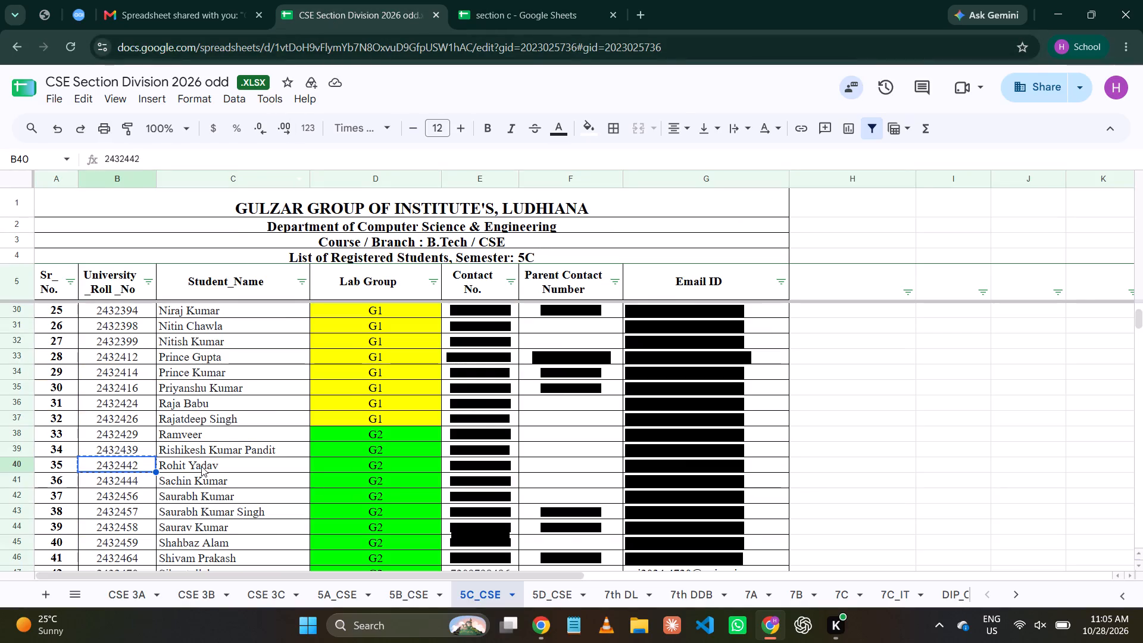
click(201, 466)
key(ctrl+c)
drag(510, 15, 499, 29)
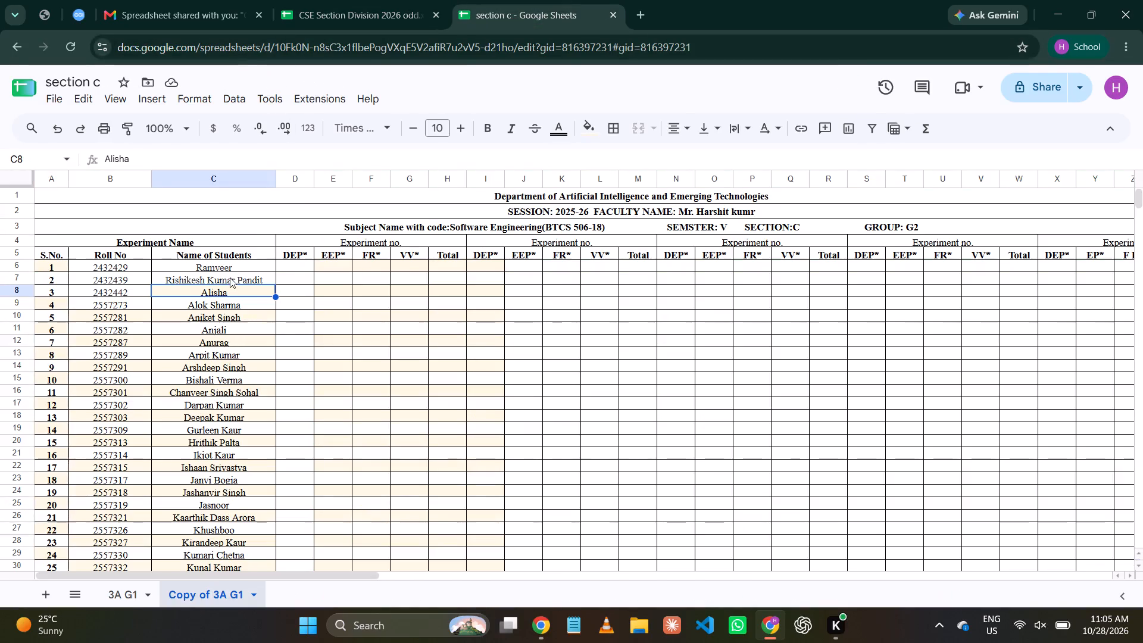
click(227, 290)
key(ctrl+v)
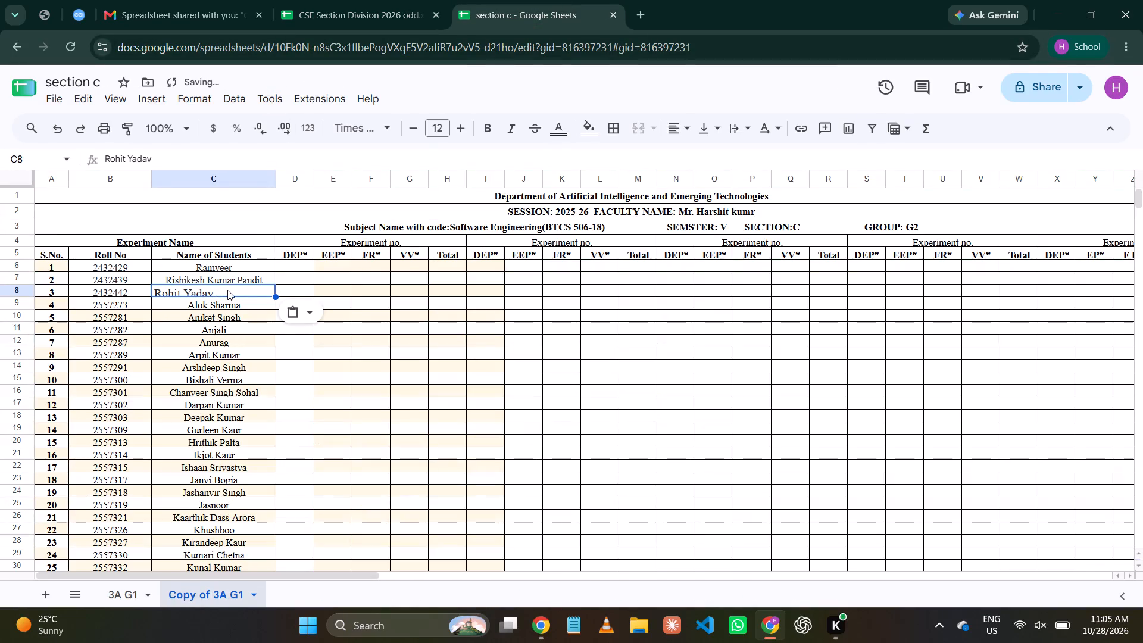
key(ctrl+s)
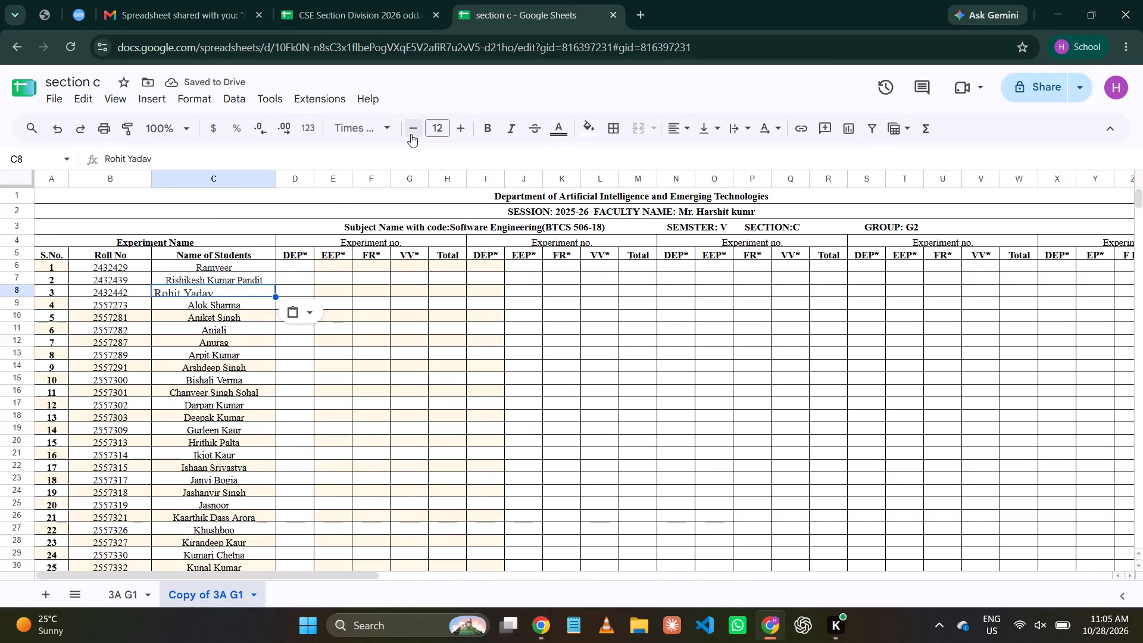
double_click(411, 134)
click(685, 129)
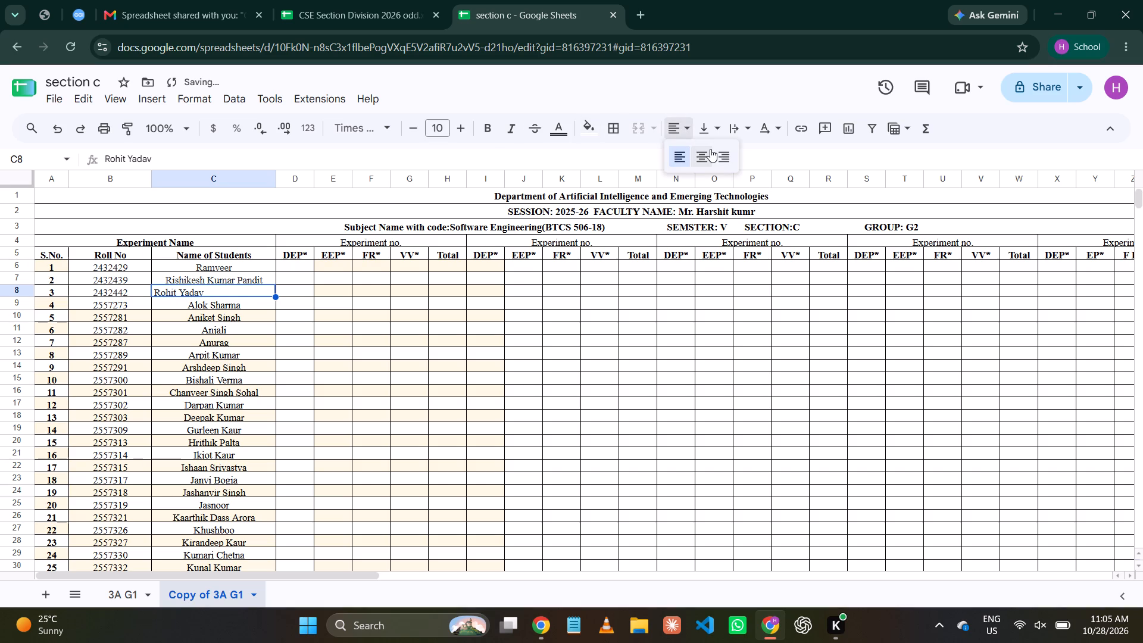
click(704, 158)
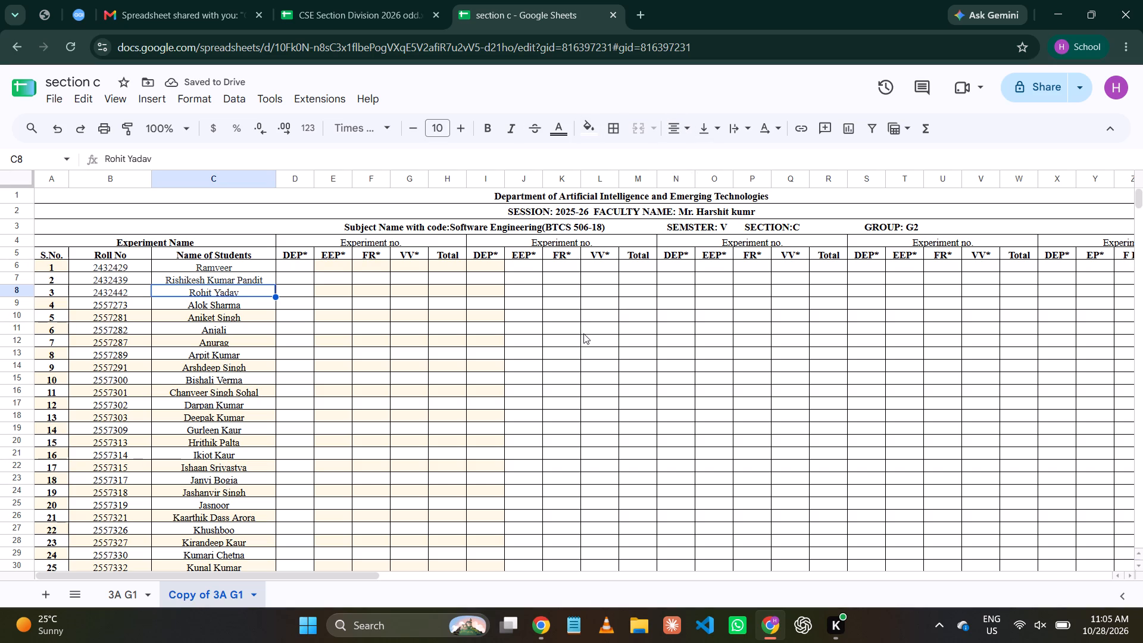
Copy the roll number of Sr. No. 36 from the 5C_CSE list into cell B9 of the section c sheet at font size 10 and save.
click(132, 307)
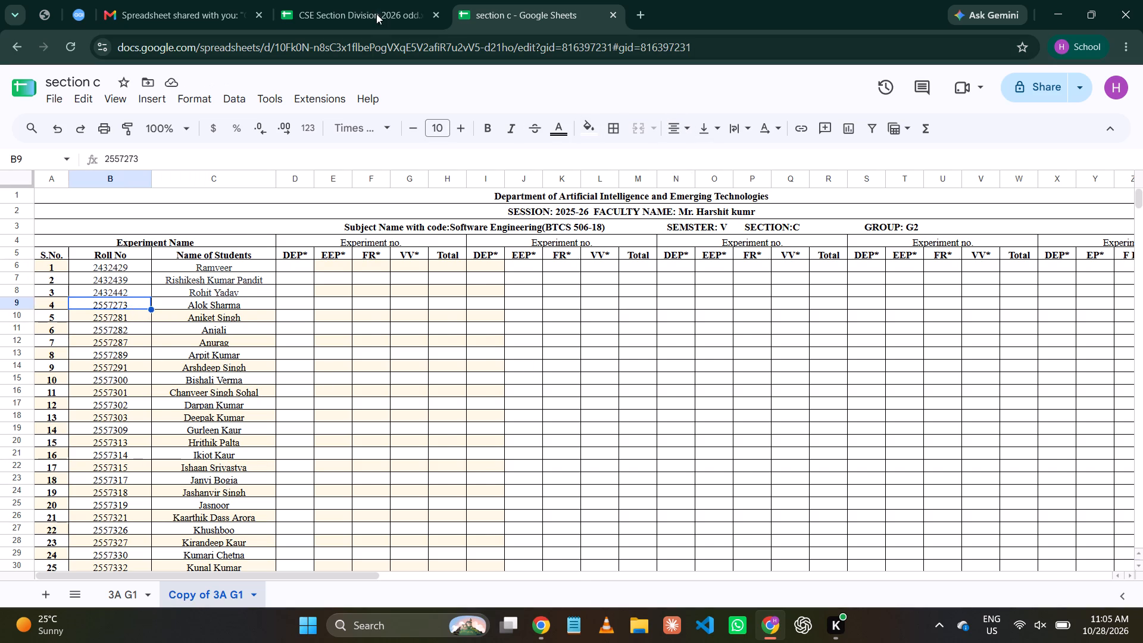
click(377, 4)
click(133, 477)
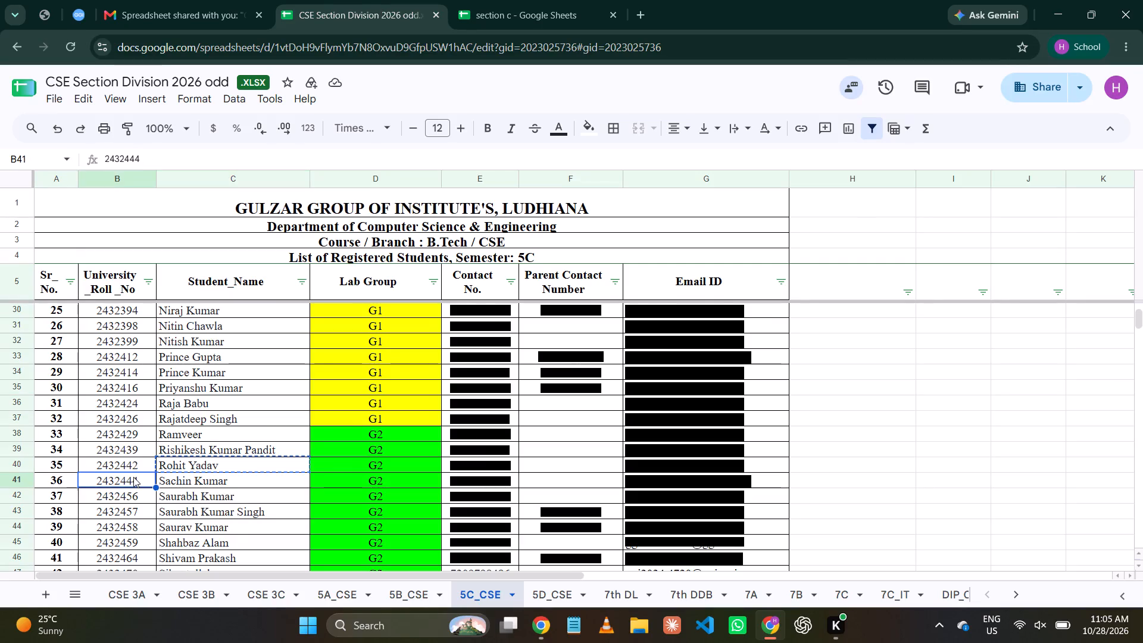
key(ctrl+c)
click(483, 21)
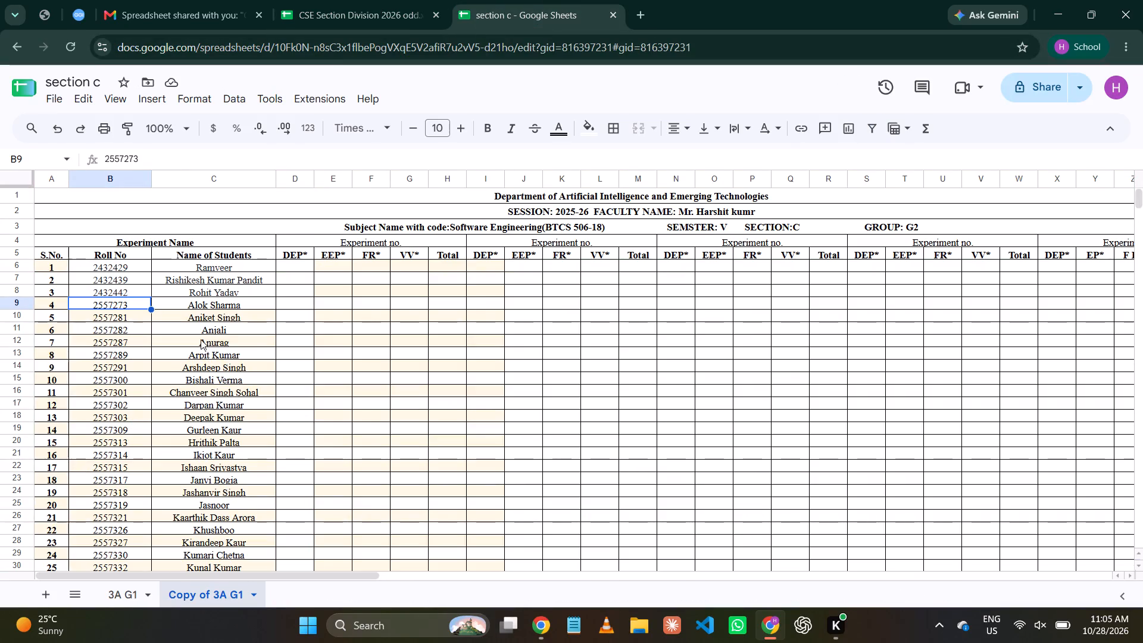
click(131, 304)
key(ctrl+v)
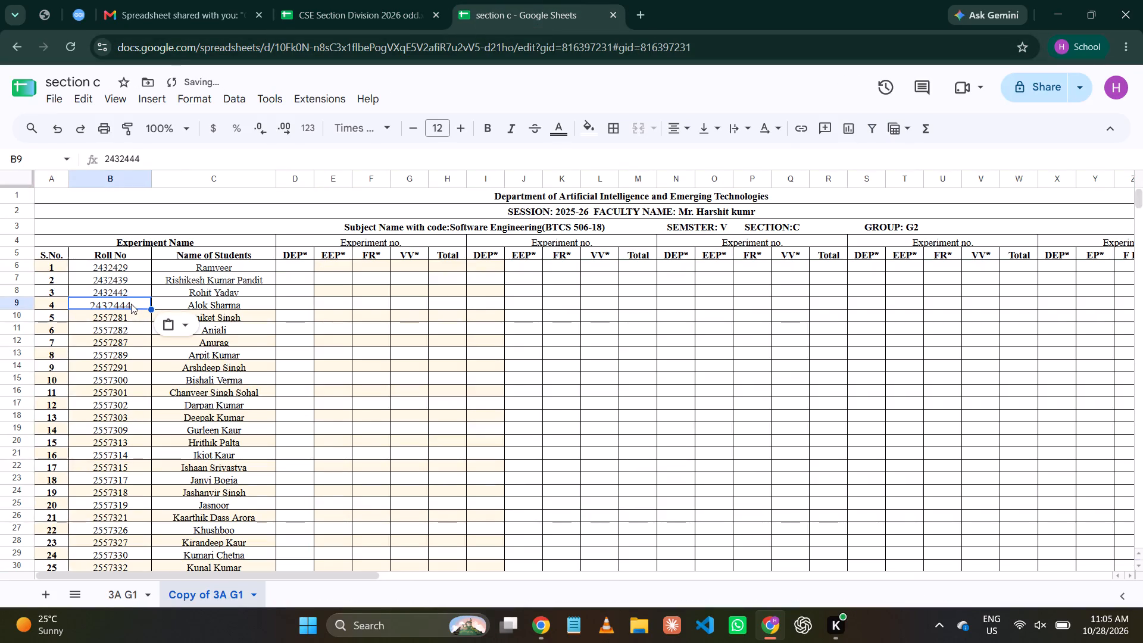
key(ctrl+s)
double_click(411, 132)
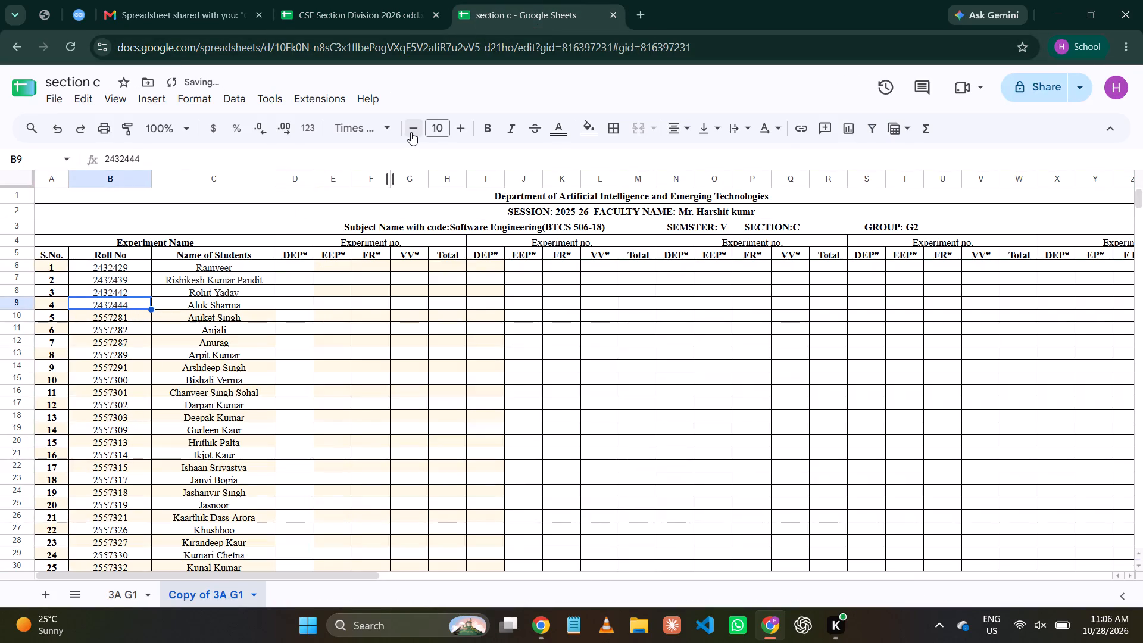
key(ctrl+s)
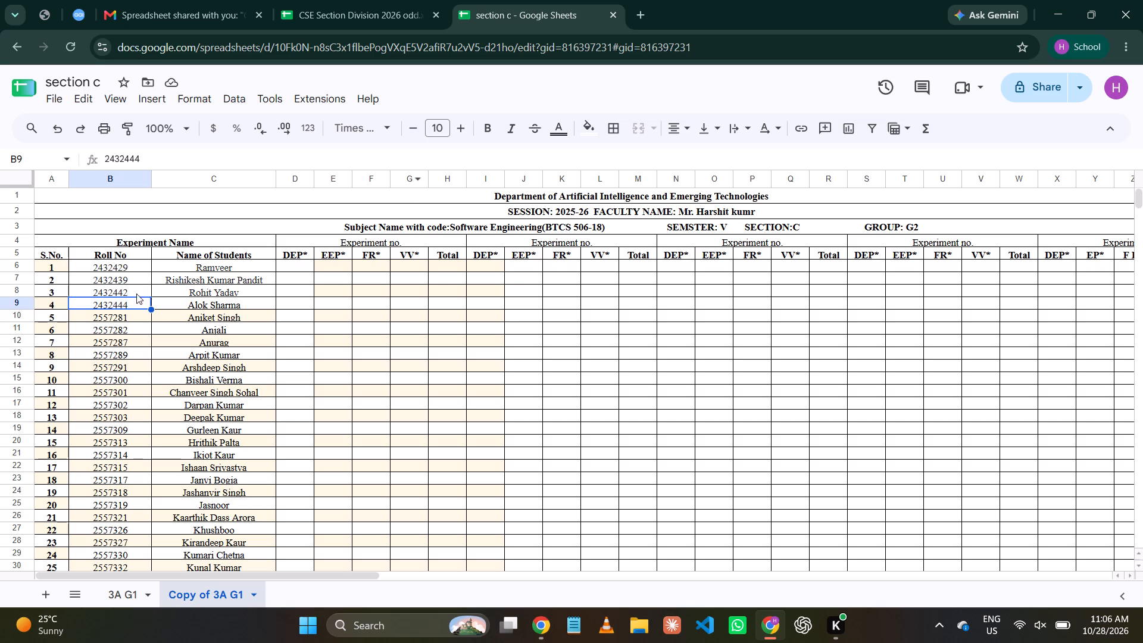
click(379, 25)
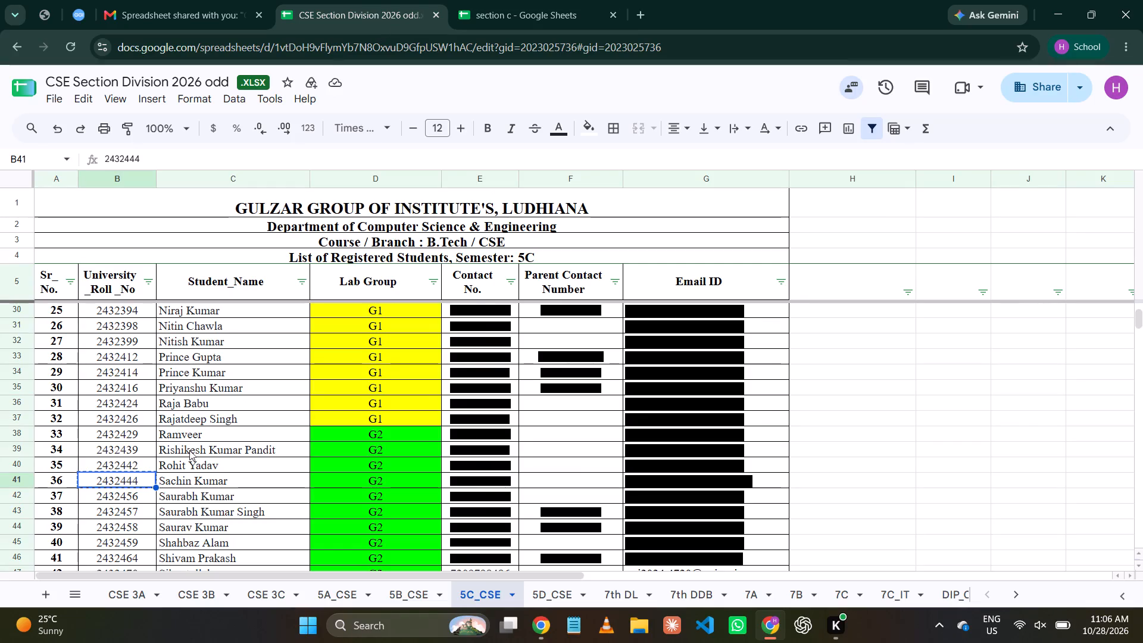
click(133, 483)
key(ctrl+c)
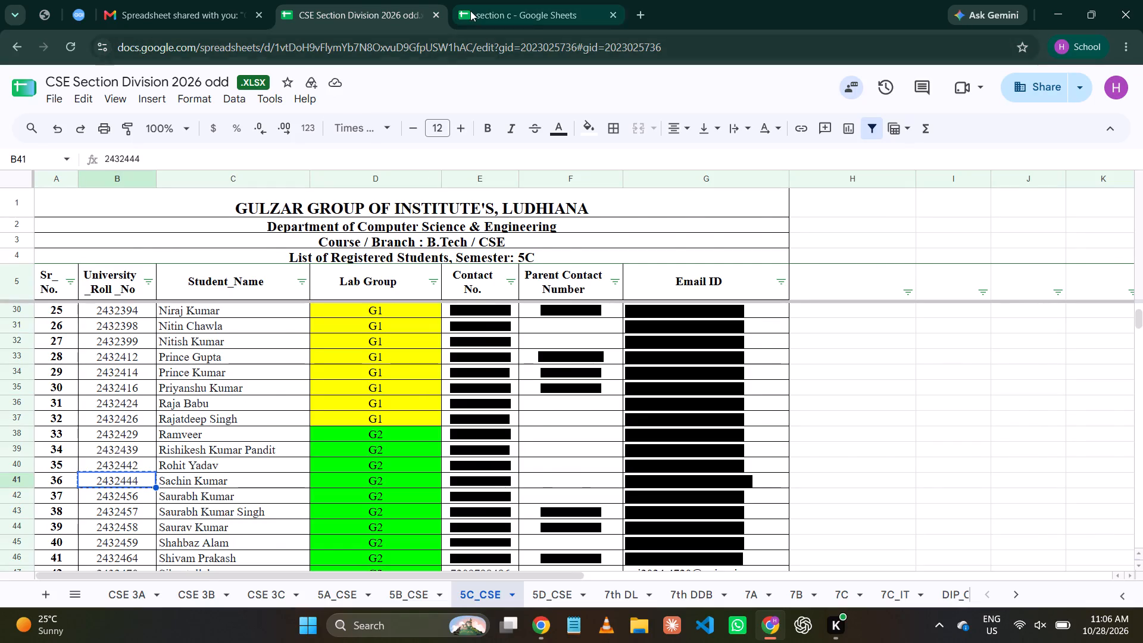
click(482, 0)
Copy the student name of Sr. No. 36 from the 5C_CSE list into cell C9 of section c, centred at font size 10, and save.
click(195, 307)
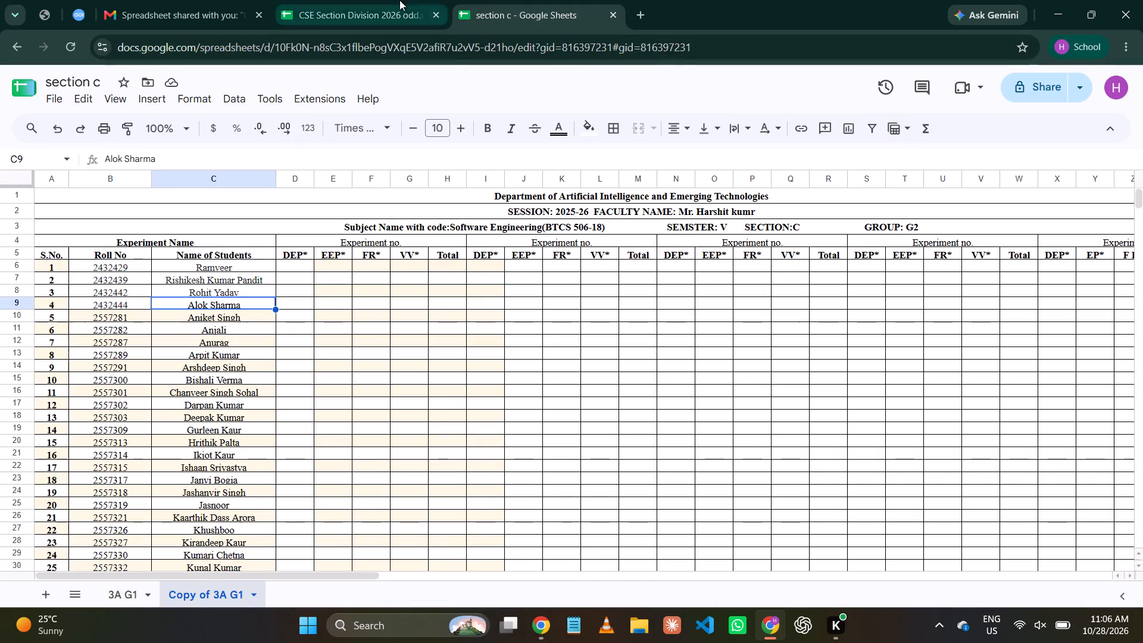
drag(392, 4, 383, 32)
click(225, 483)
key(ctrl+c)
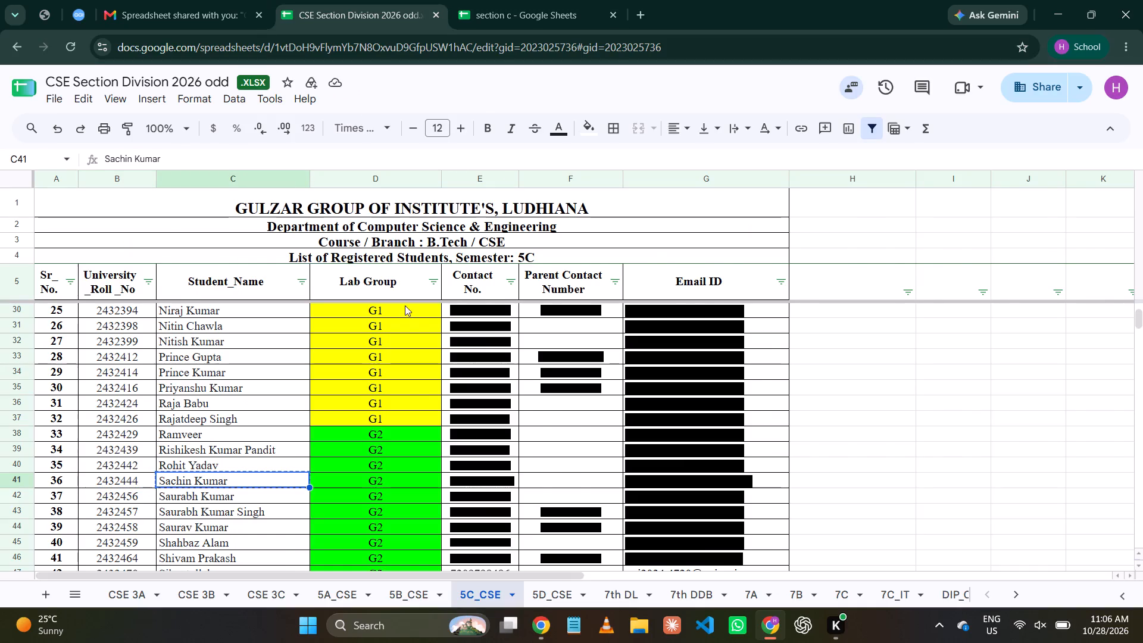
drag(496, 13, 488, 20)
click(223, 302)
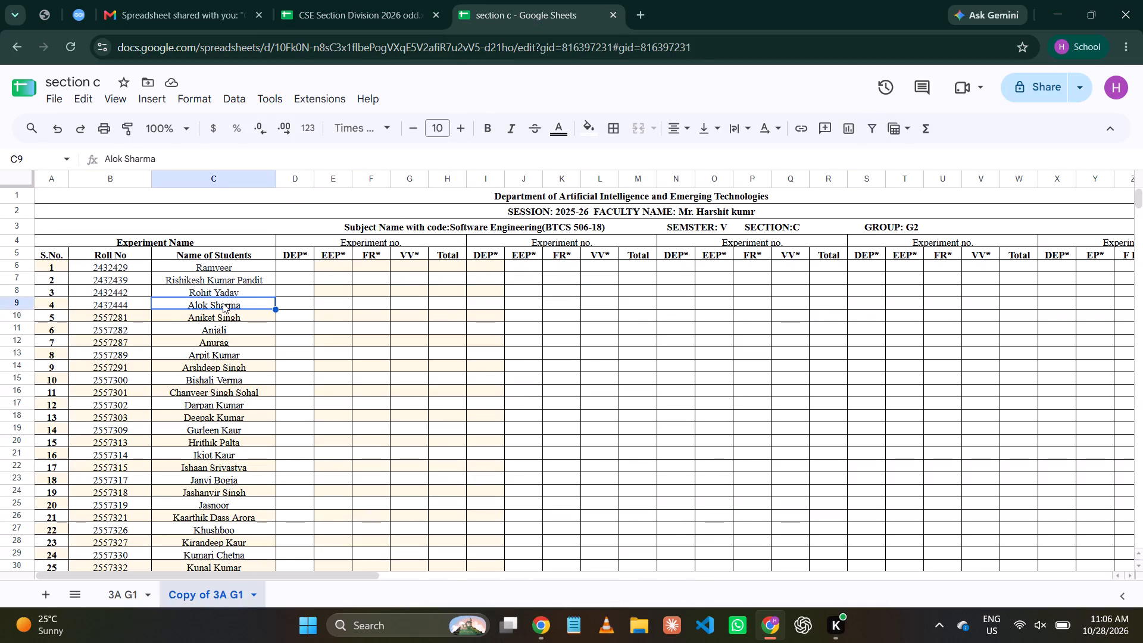
key(ctrl+v)
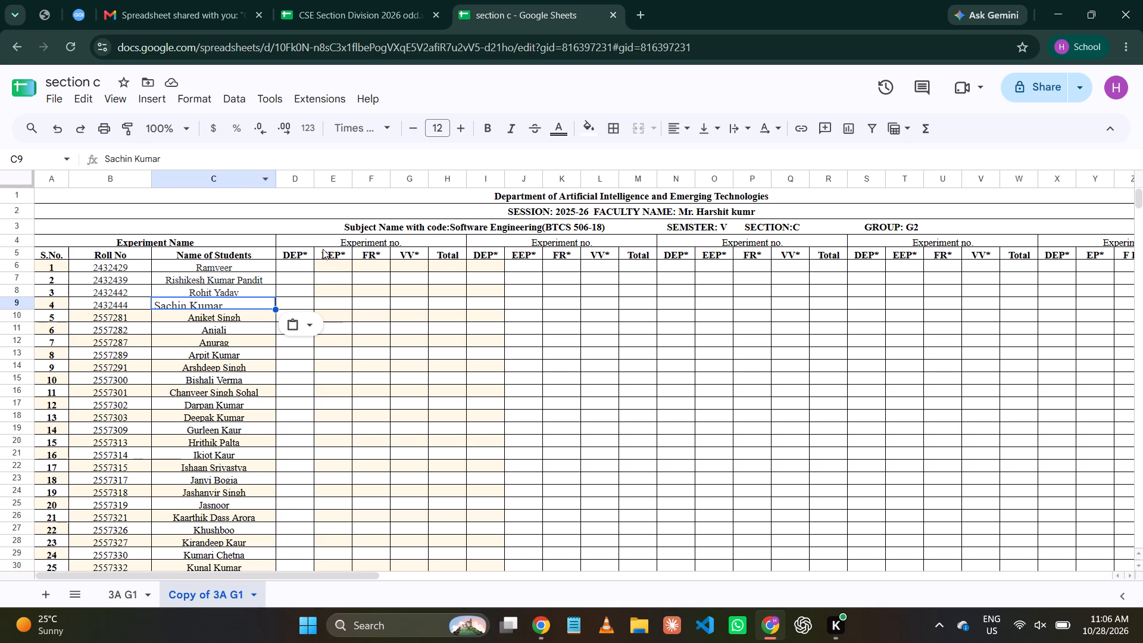
double_click(408, 130)
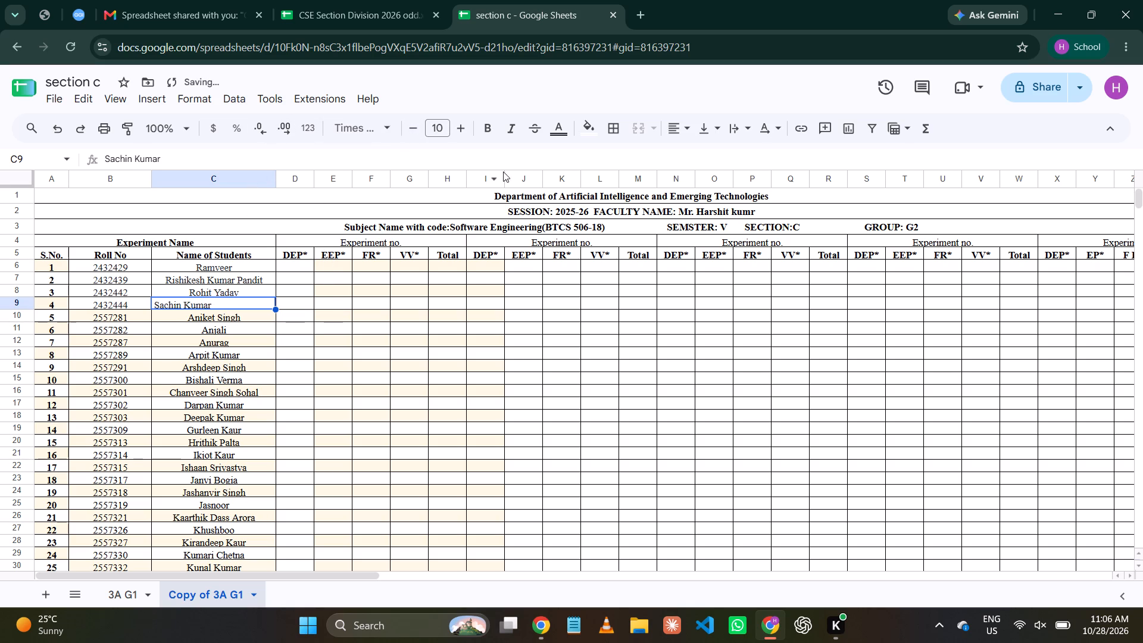
click(689, 127)
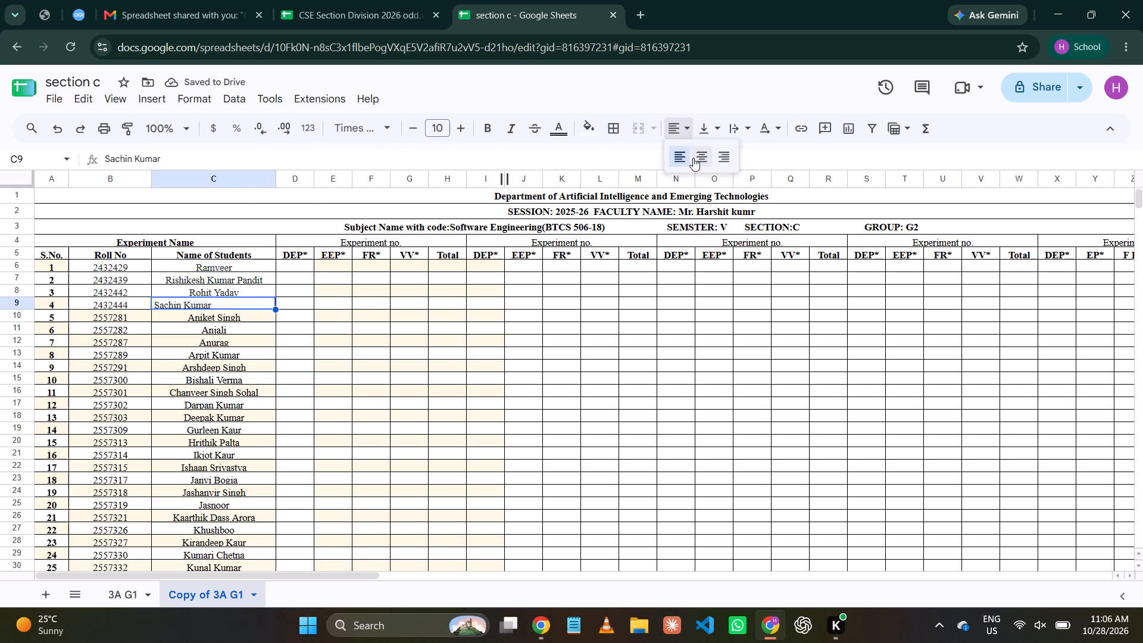
click(697, 158)
key(ctrl+s)
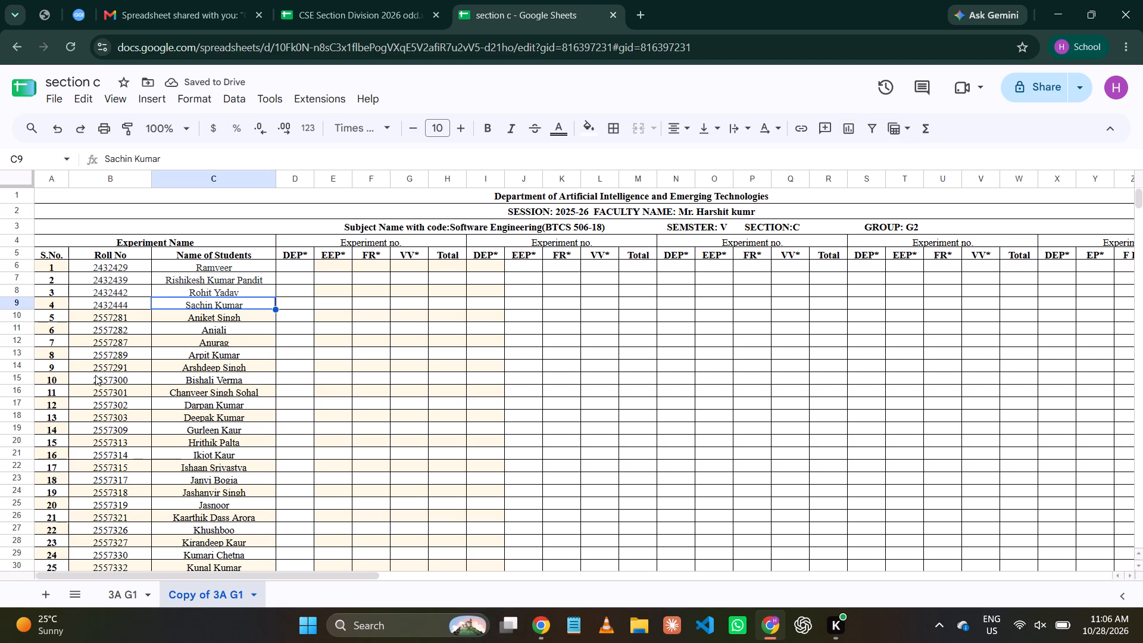
Copy the roll number of Sr. No. 37 from the 5C_CSE list into cell B10 of the section c sheet, centred at font size 10.
click(105, 322)
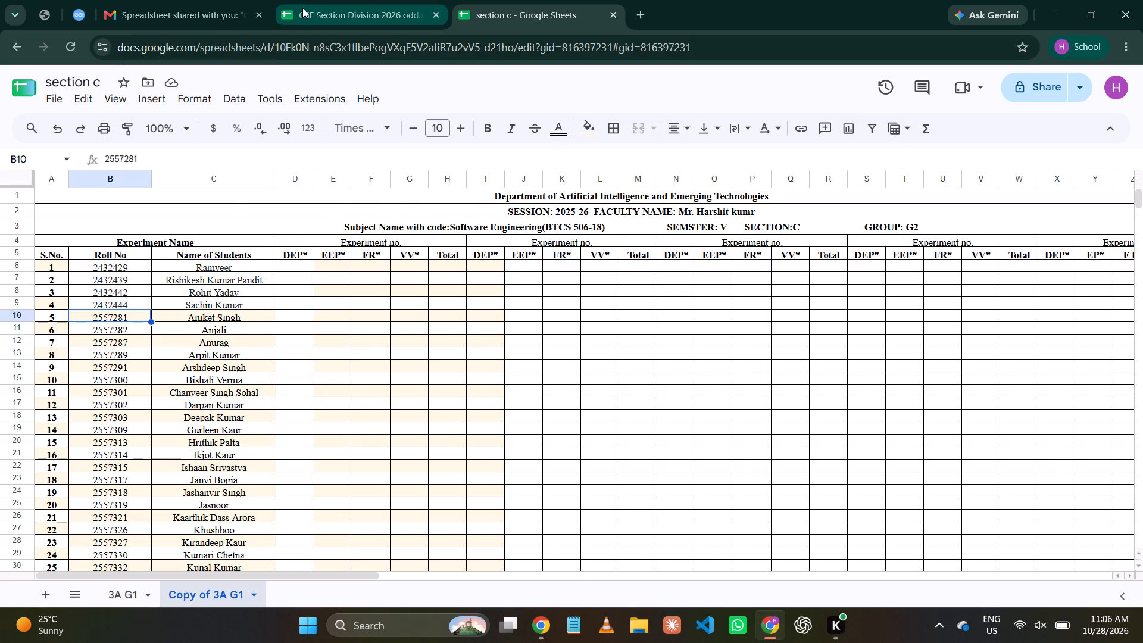
click(302, 8)
click(125, 497)
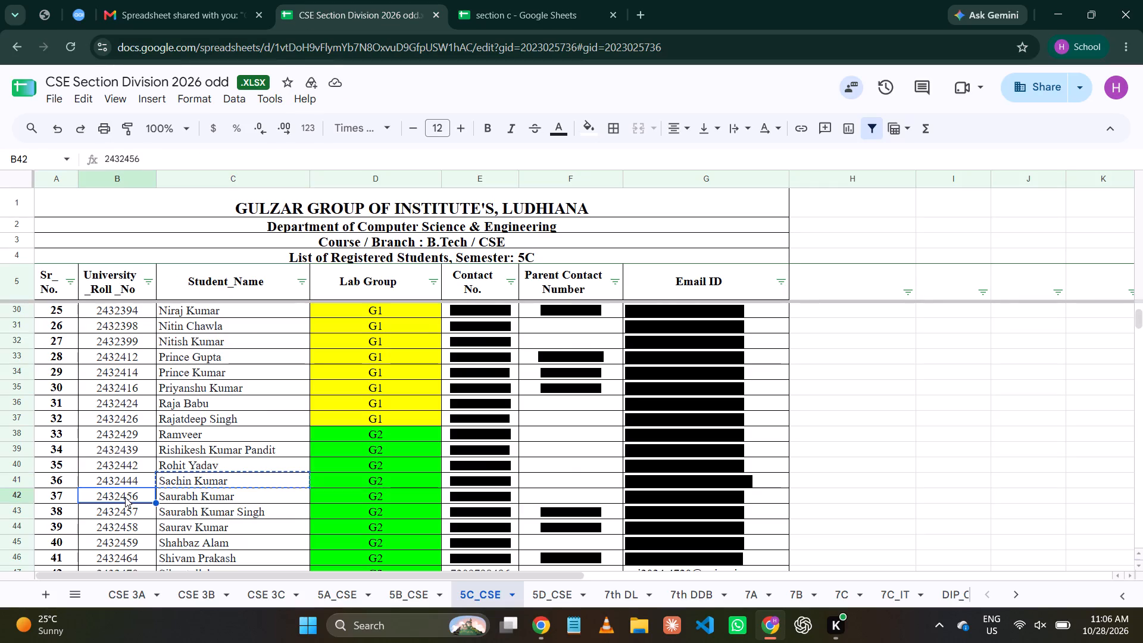
key(ctrl+c)
drag(474, 20, 467, 37)
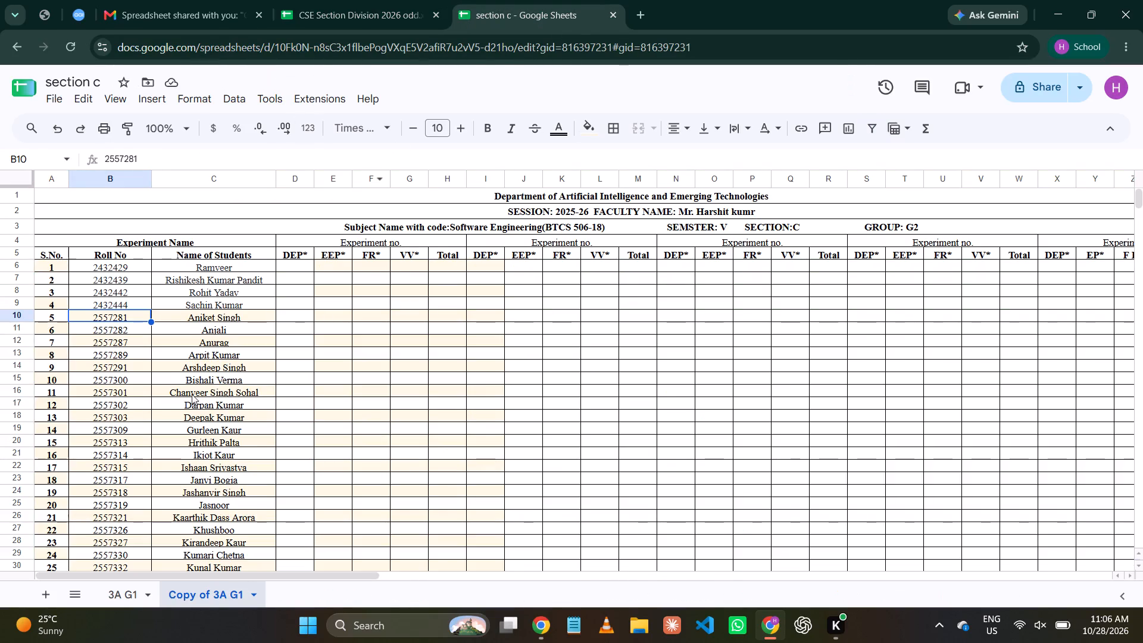
click(120, 319)
key(ctrl+v)
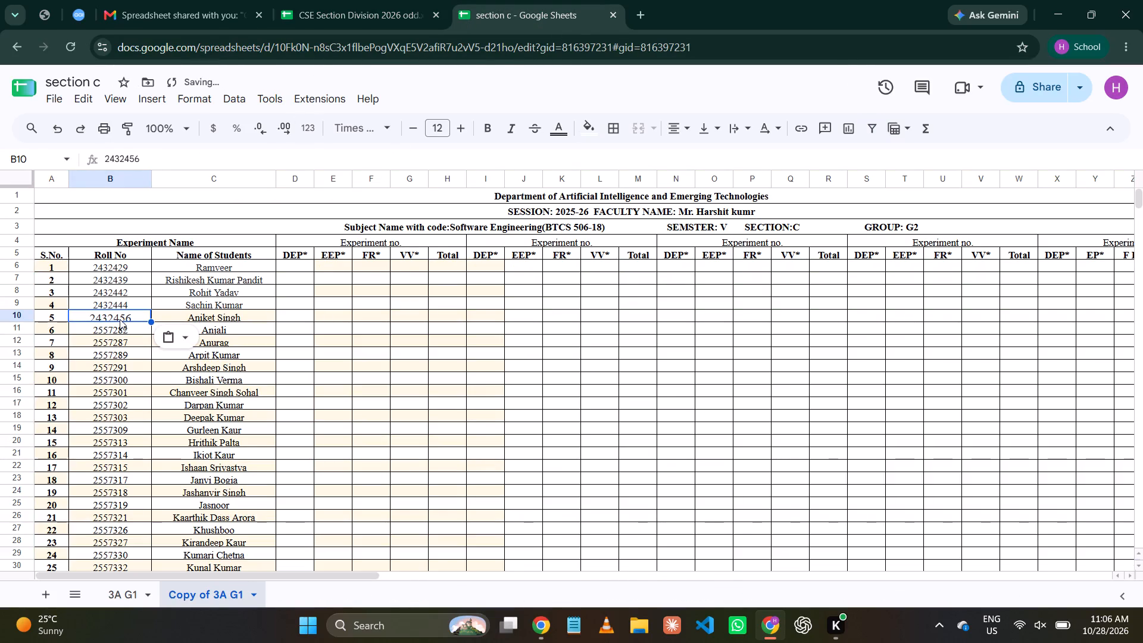
double_click(414, 130)
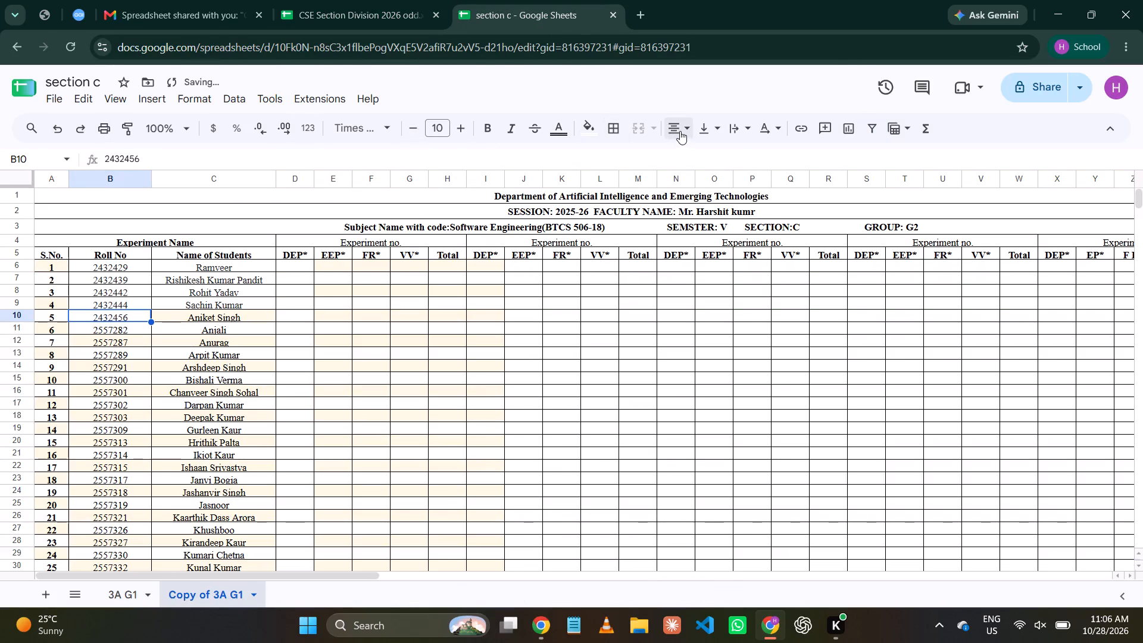
click(681, 130)
click(697, 157)
Copy the student name of Sr. No. 37 from the 5C_CSE list into cell C10 of section c, centred at font size 10, and save.
click(247, 311)
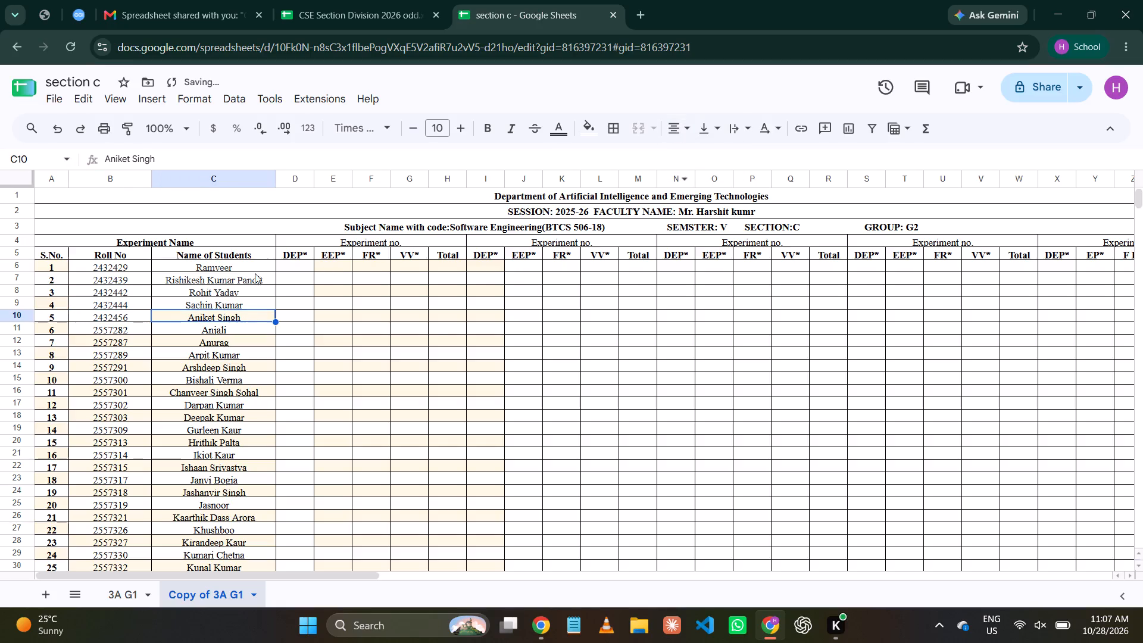
click(413, 7)
click(224, 495)
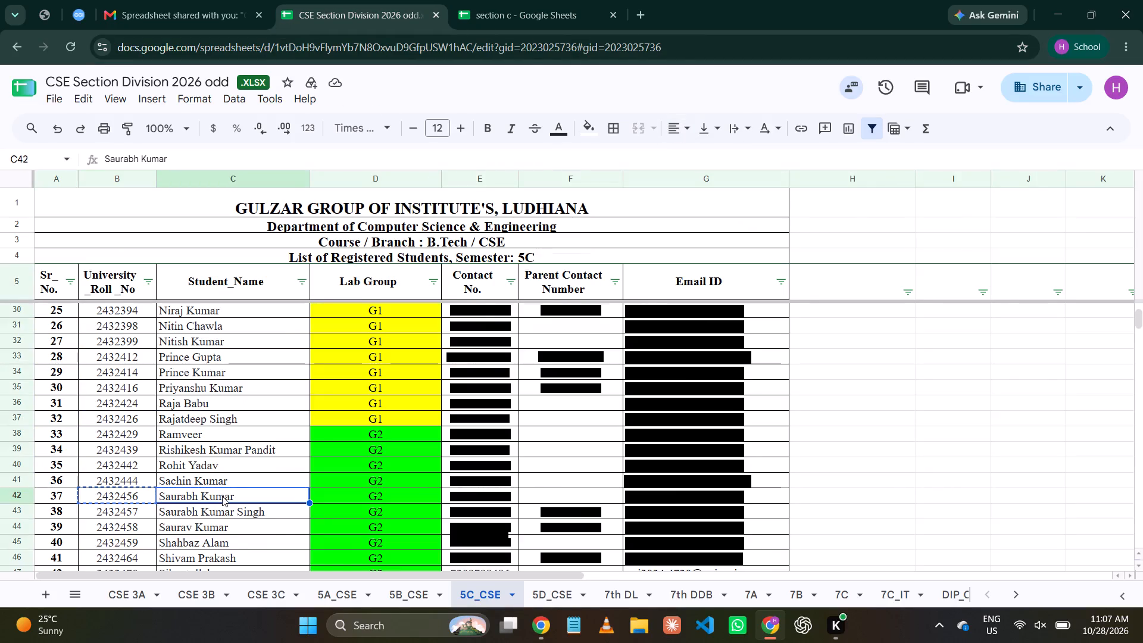
key(ctrl+c)
drag(477, 3, 477, 19)
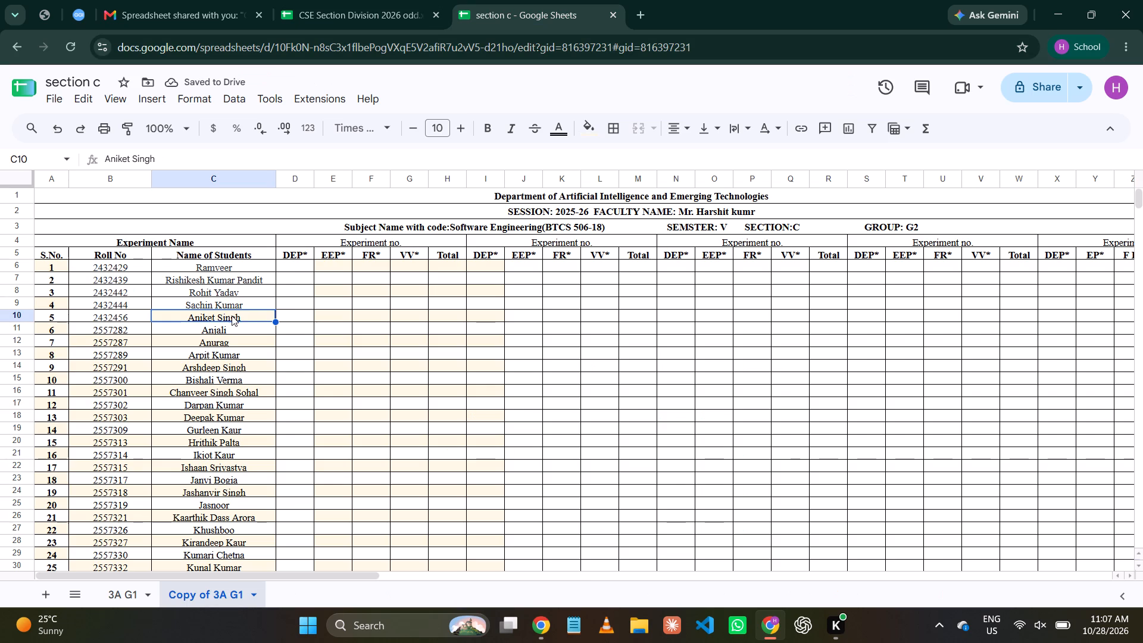
click(232, 316)
key(ctrl+v)
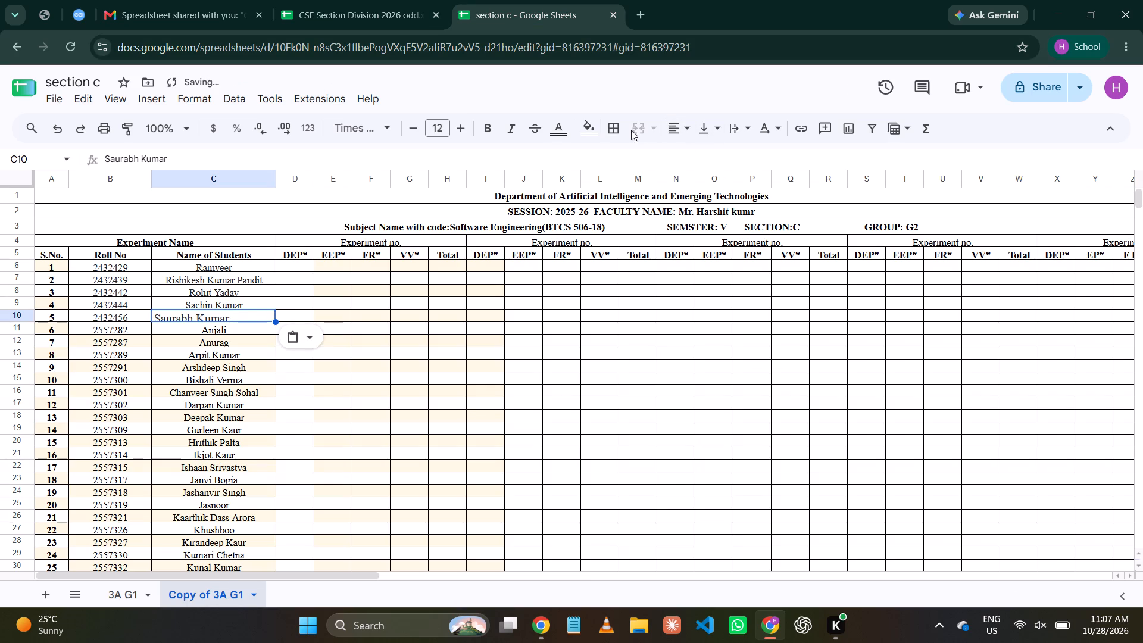
double_click(414, 132)
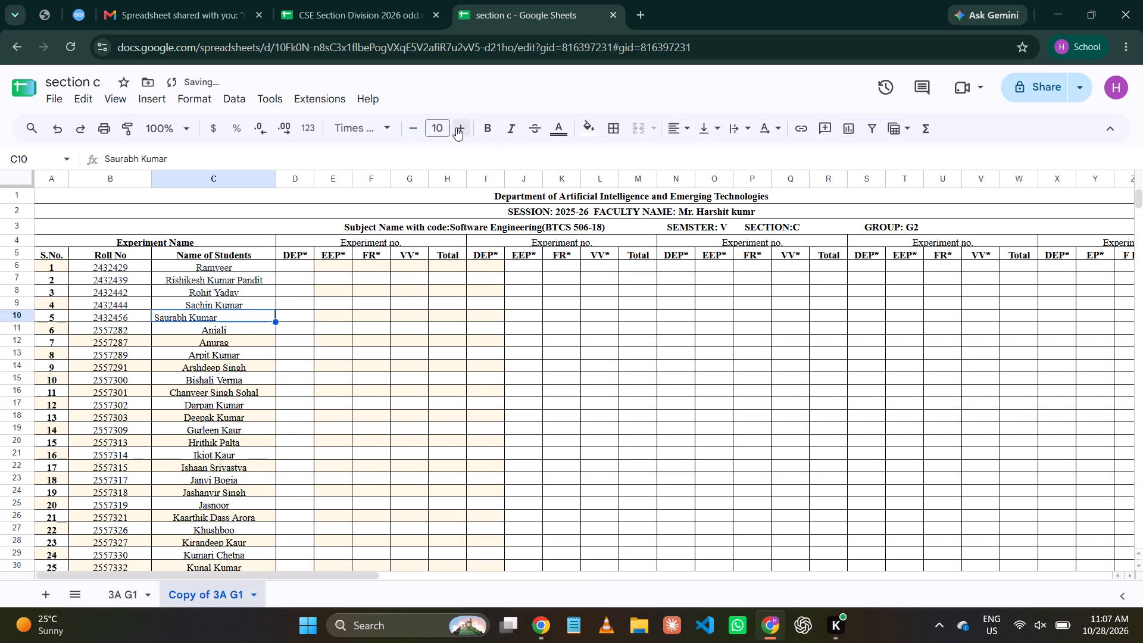
click(691, 134)
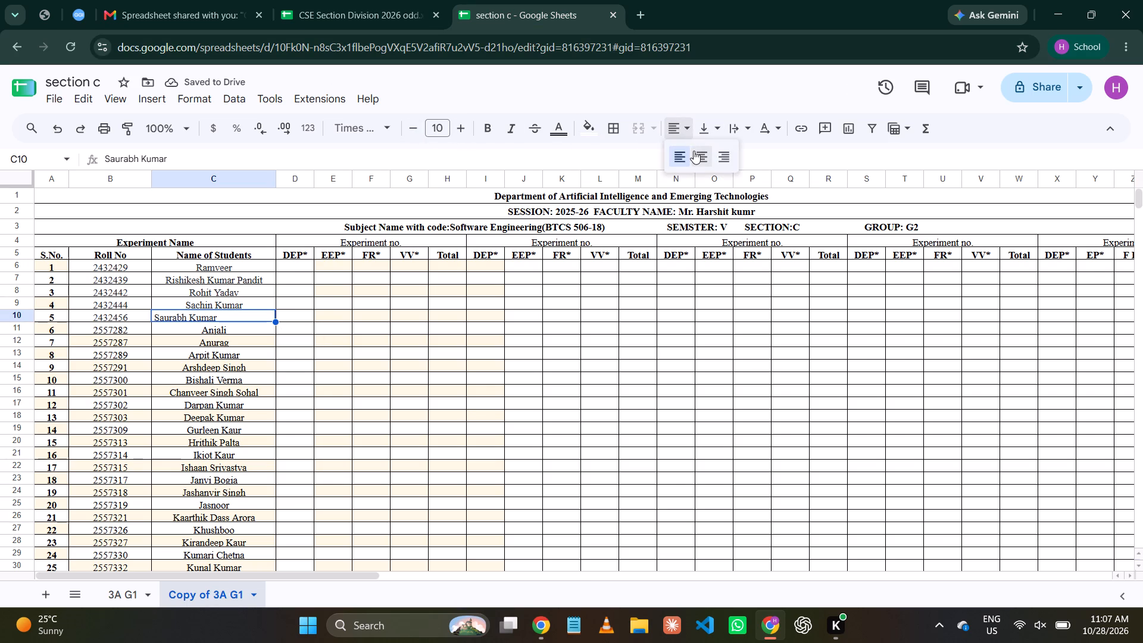
click(694, 151)
key(ctrl+s)
Copy the roll number of Sr. No. 38 from the 5C_CSE list into cell B11 of section c, save, and set it to font size 10.
click(399, 17)
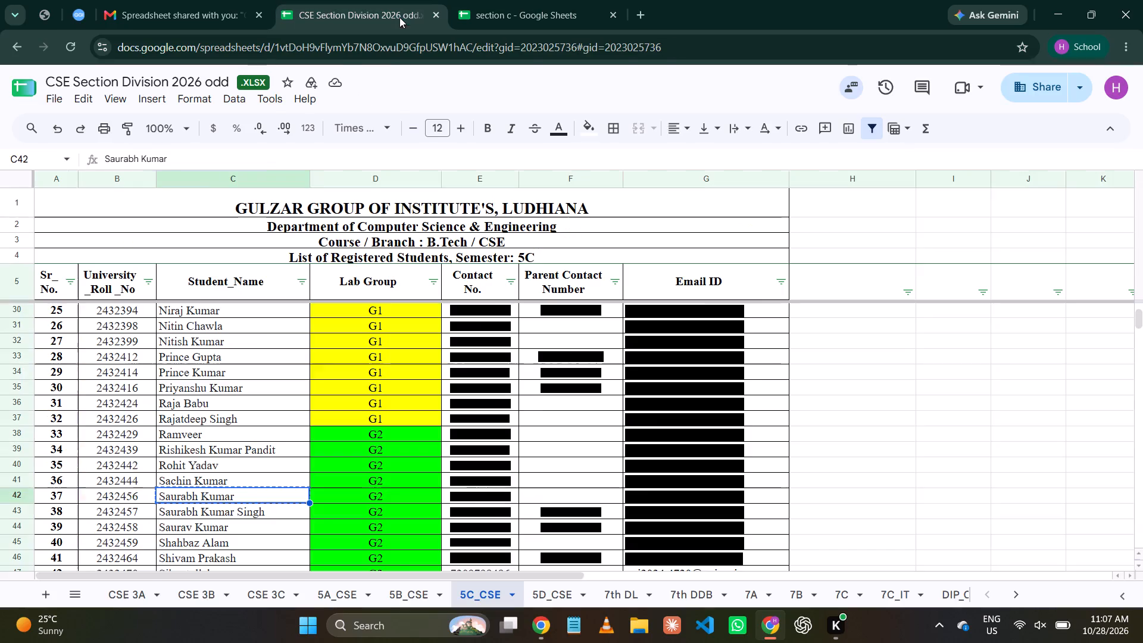
click(123, 512)
key(ctrl+c)
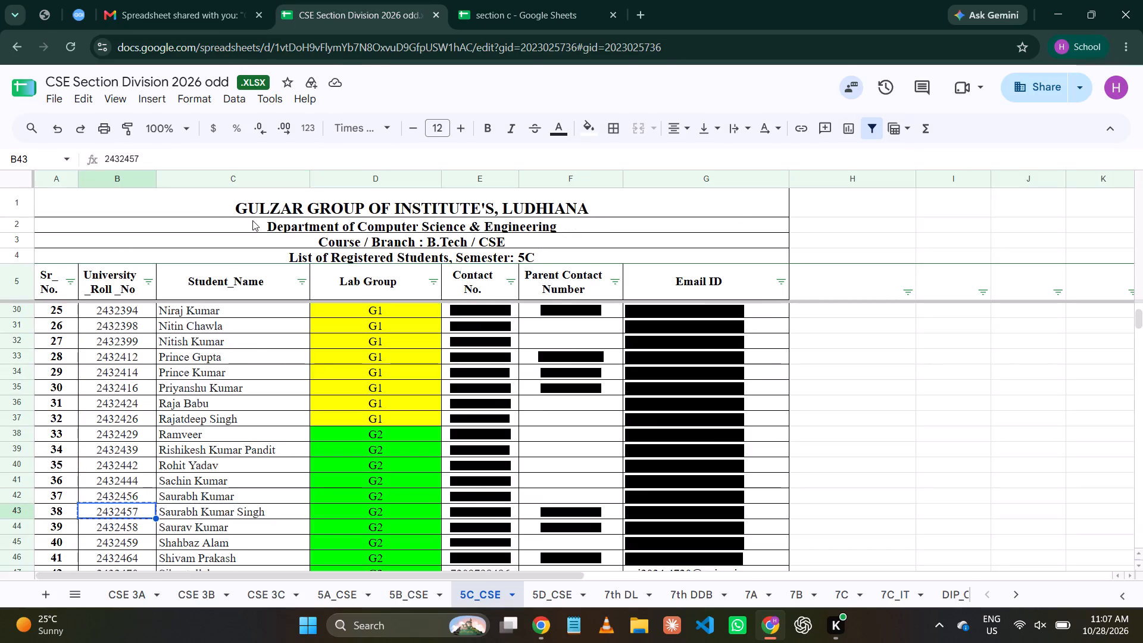
click(357, 20)
click(461, 18)
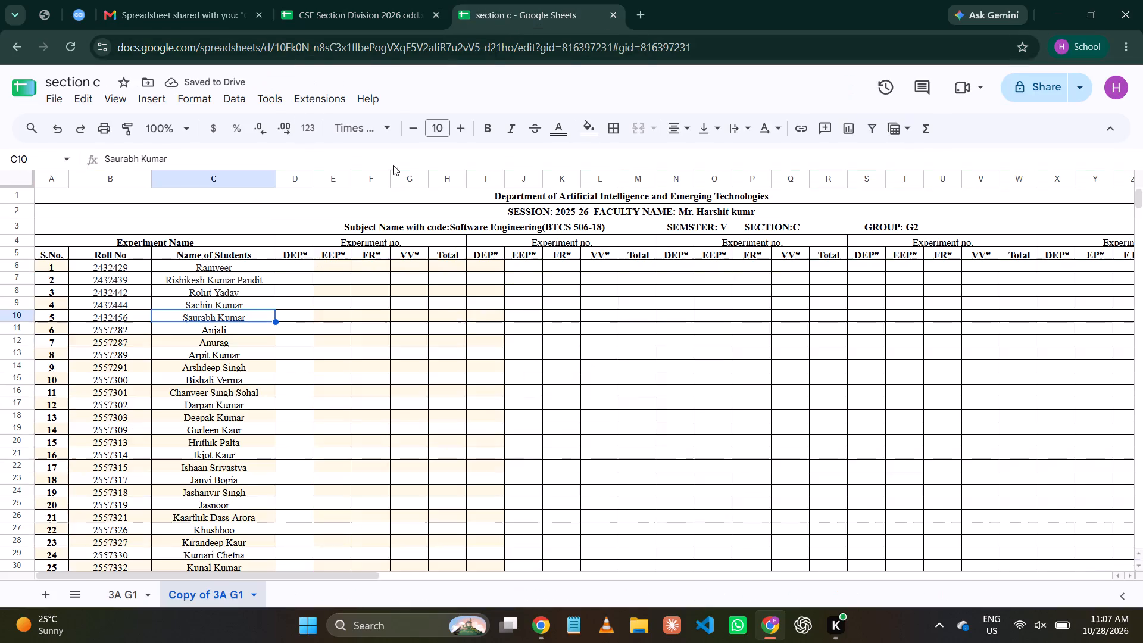
click(117, 327)
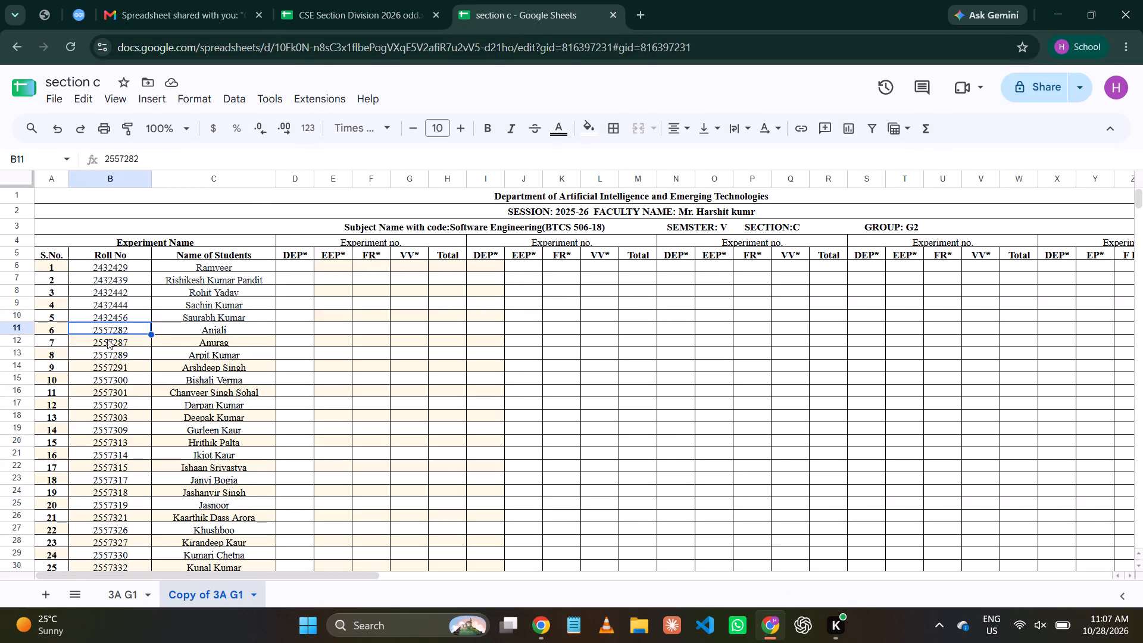
key(ctrl+v)
key(ctrl+s)
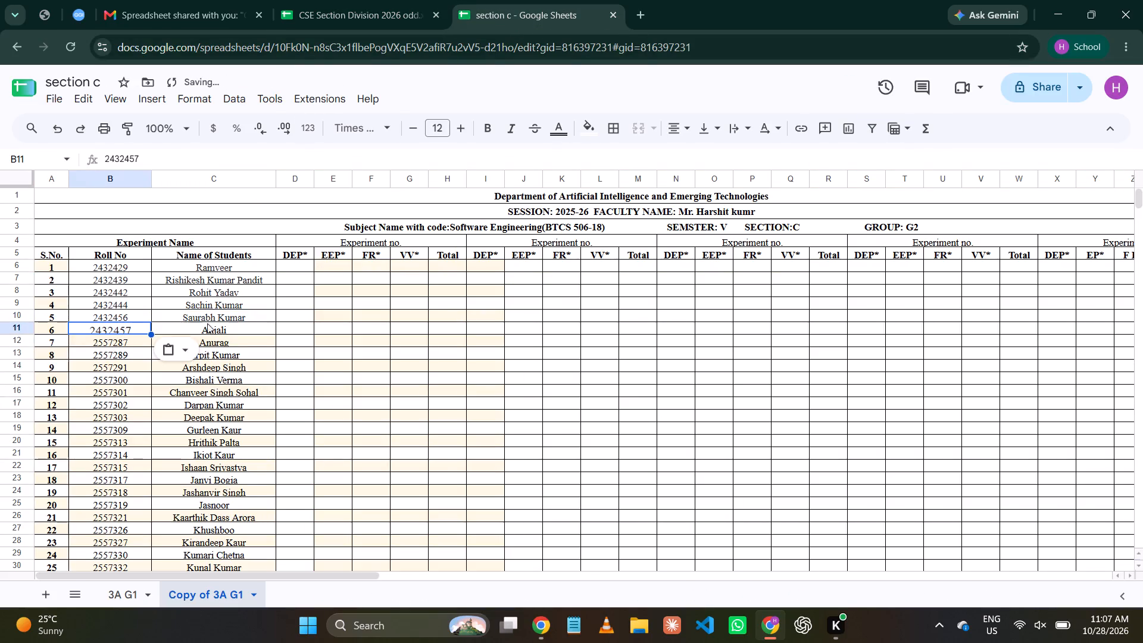
double_click(407, 126)
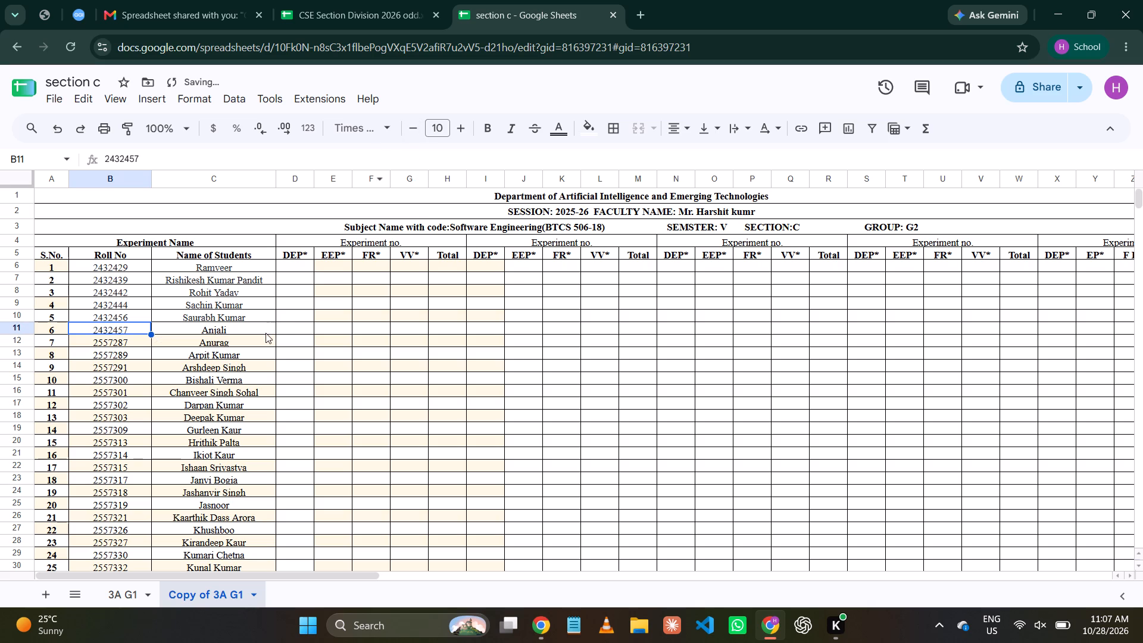
Copy the student name of Sr. No. 38 from the 5C_CSE list into cell C11 of section c, centred at font size 10.
click(263, 333)
click(370, 14)
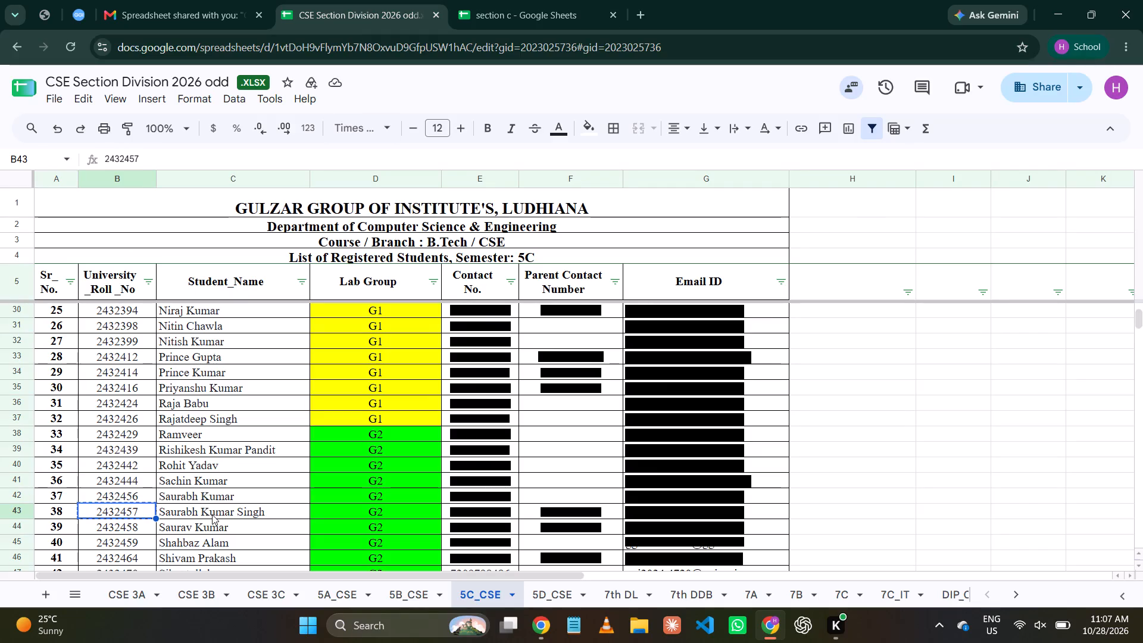
click(212, 514)
key(ctrl+c)
drag(491, 12, 490, 17)
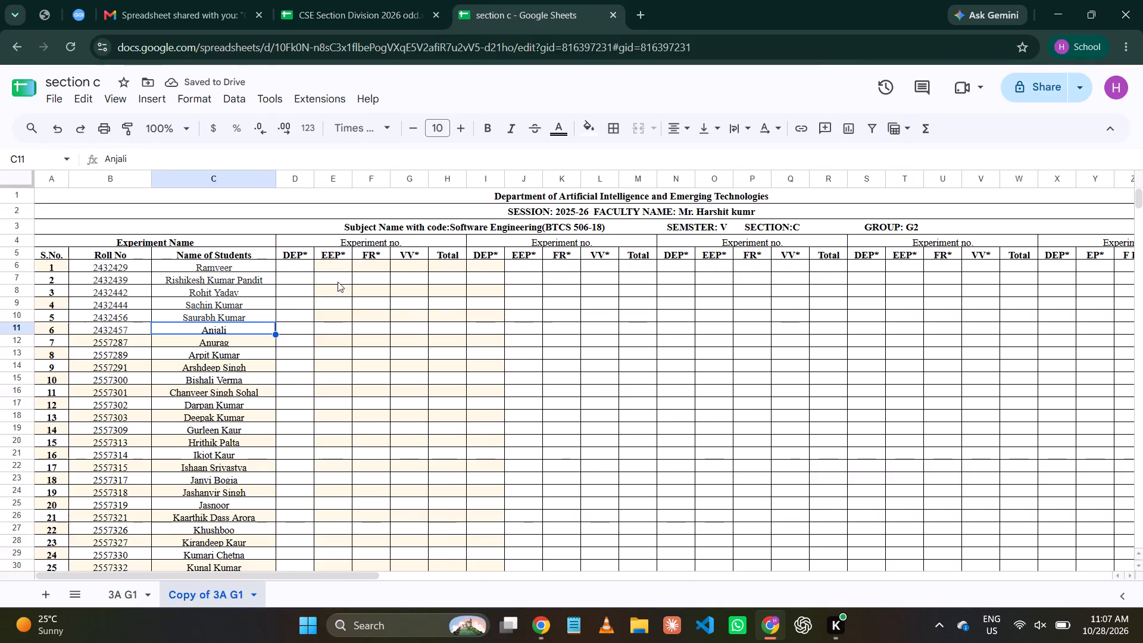
click(230, 327)
key(ctrl+v)
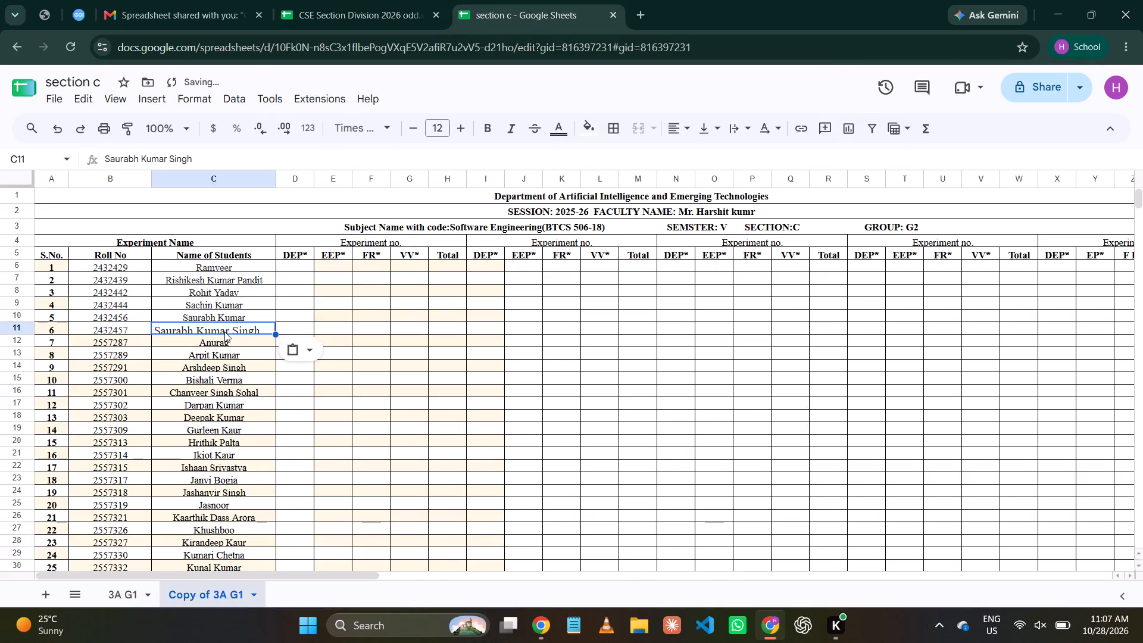
click(407, 137)
double_click(408, 135)
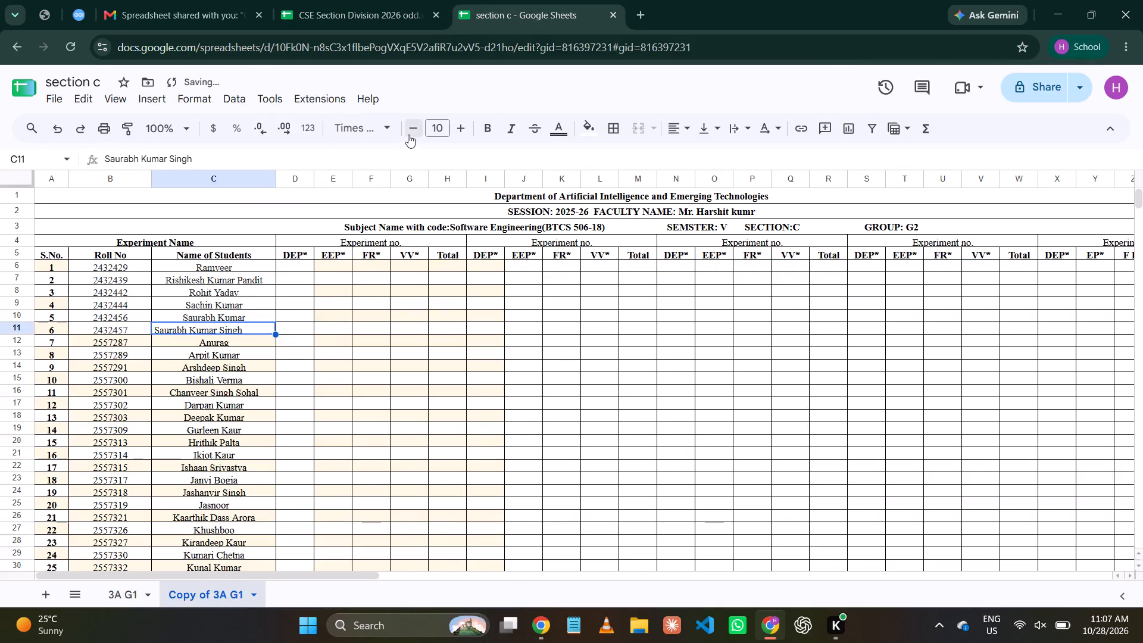
click(690, 126)
click(698, 148)
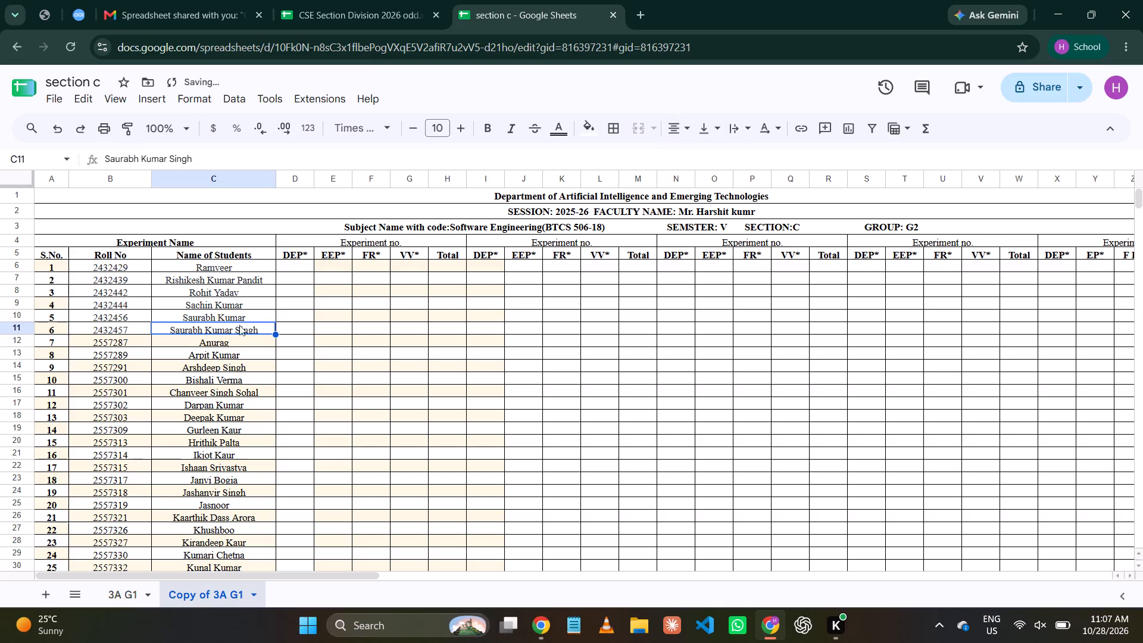
Copy the roll number of Sr. No. 39 from the 5C_CSE list into cell B12 of the section c sheet at font size 10.
click(105, 342)
click(307, 5)
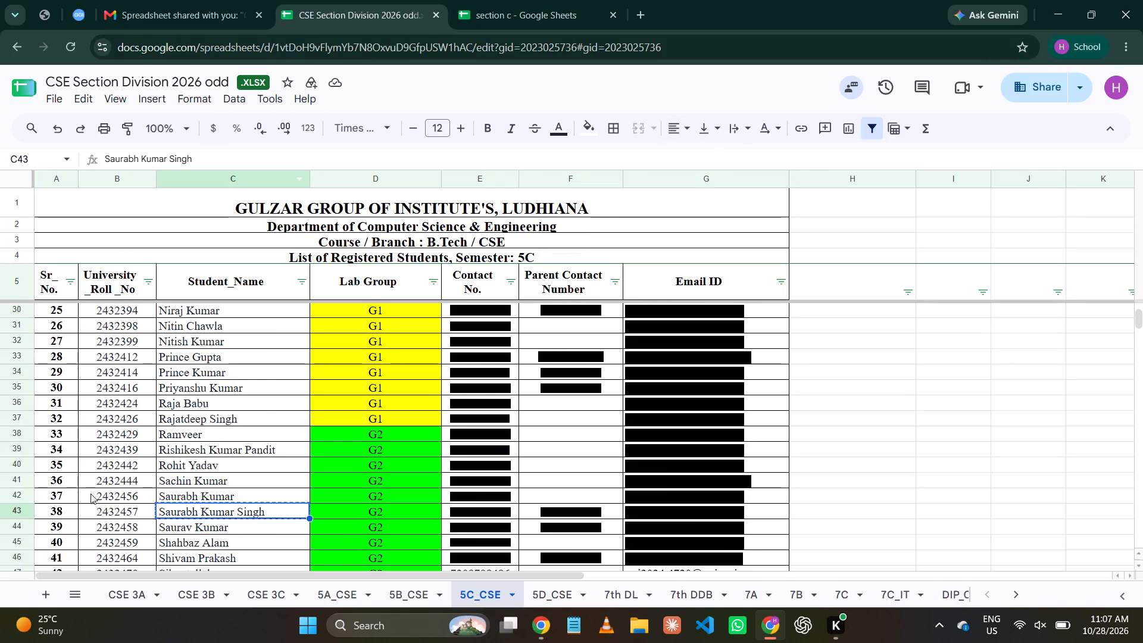
click(108, 526)
key(ctrl+c)
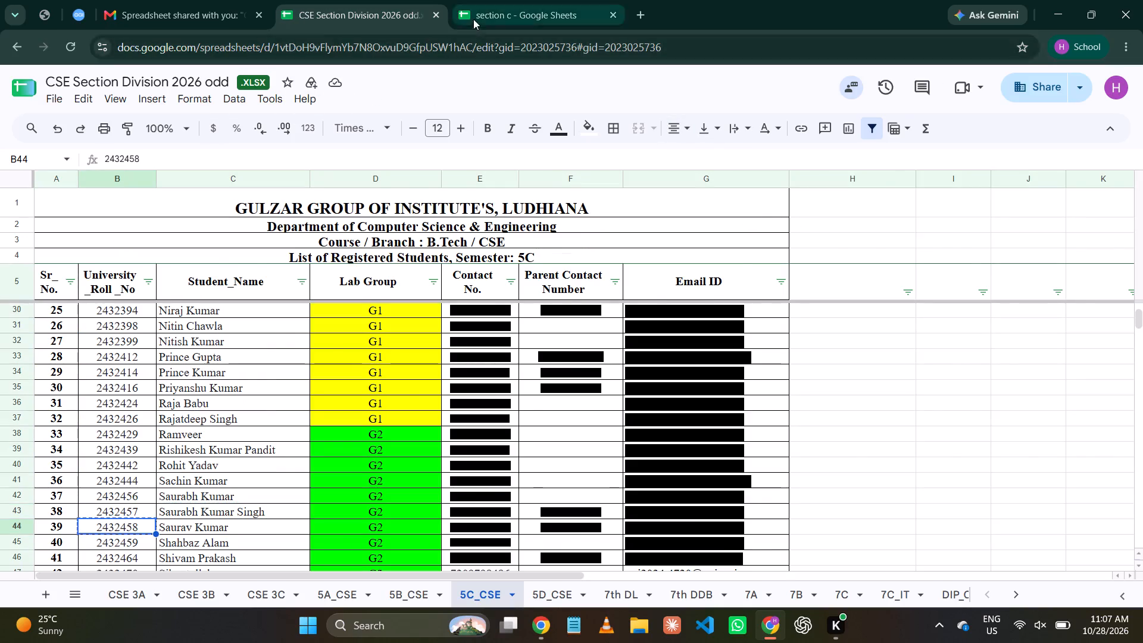
click(478, 19)
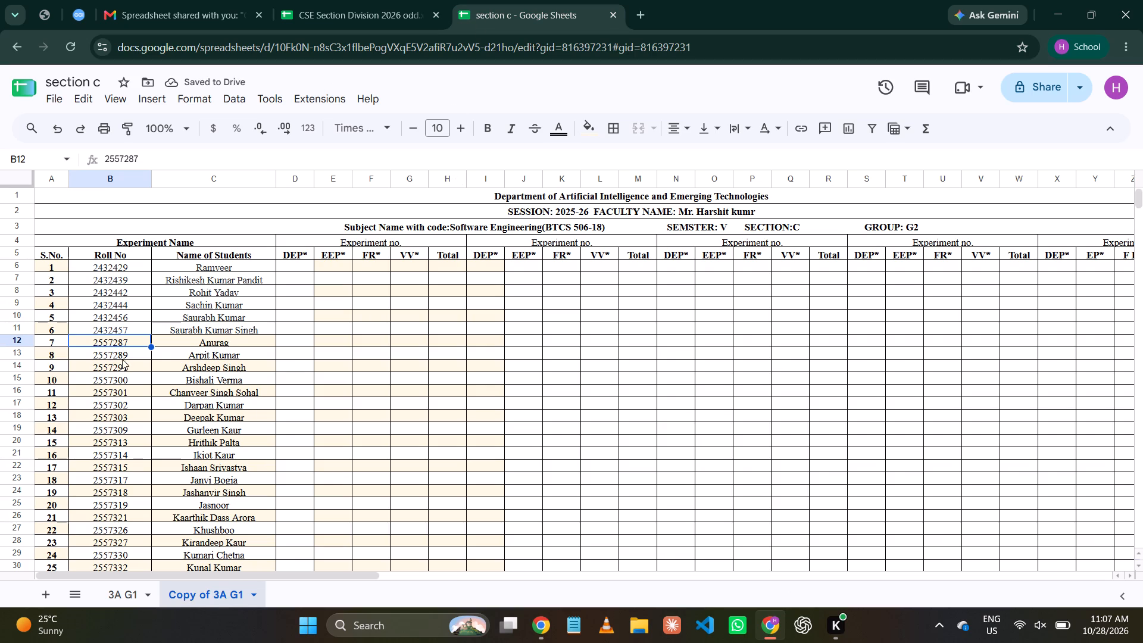
key(ctrl+v)
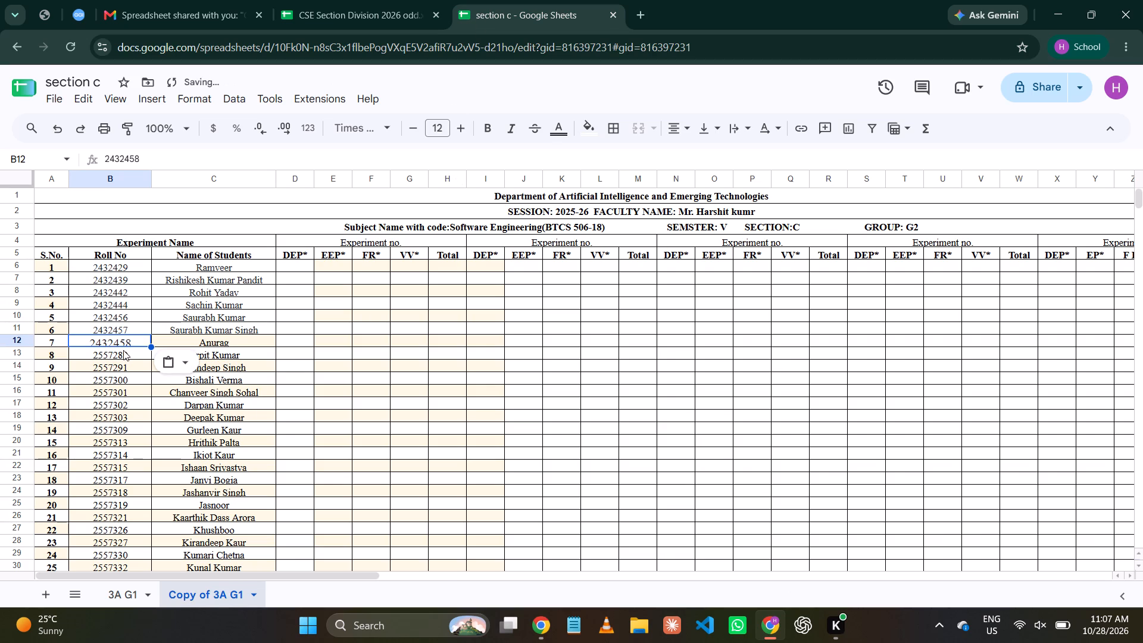
double_click(405, 129)
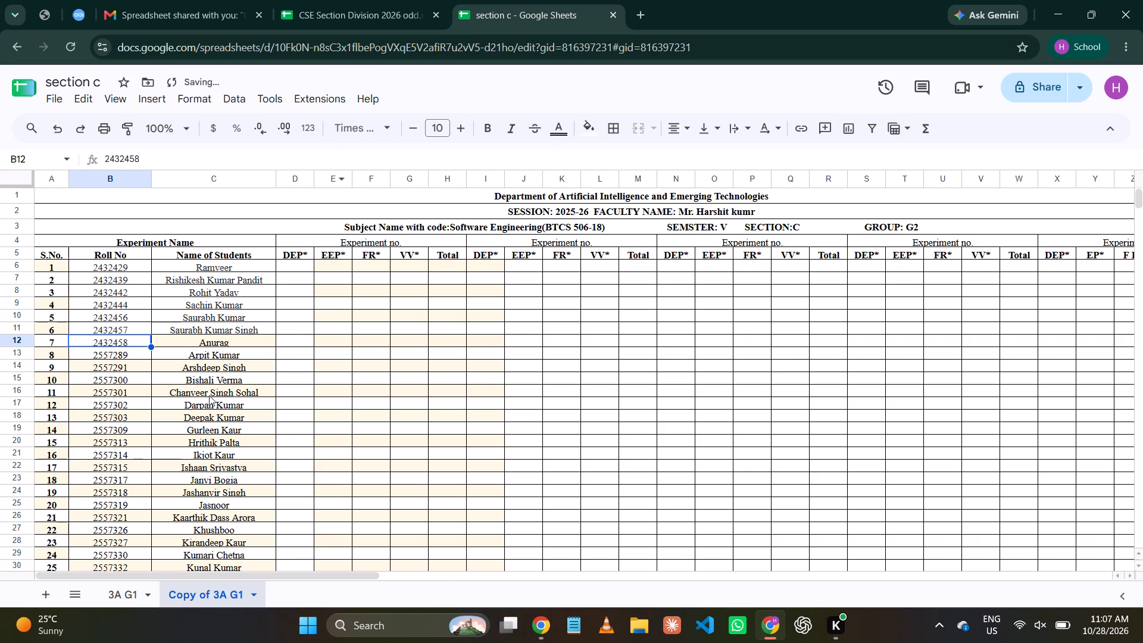
Copy the student name of Sr. No. 39 from the 5C_CSE list into cell C12 of section c, centred at font size 10, and save.
click(218, 340)
click(401, 20)
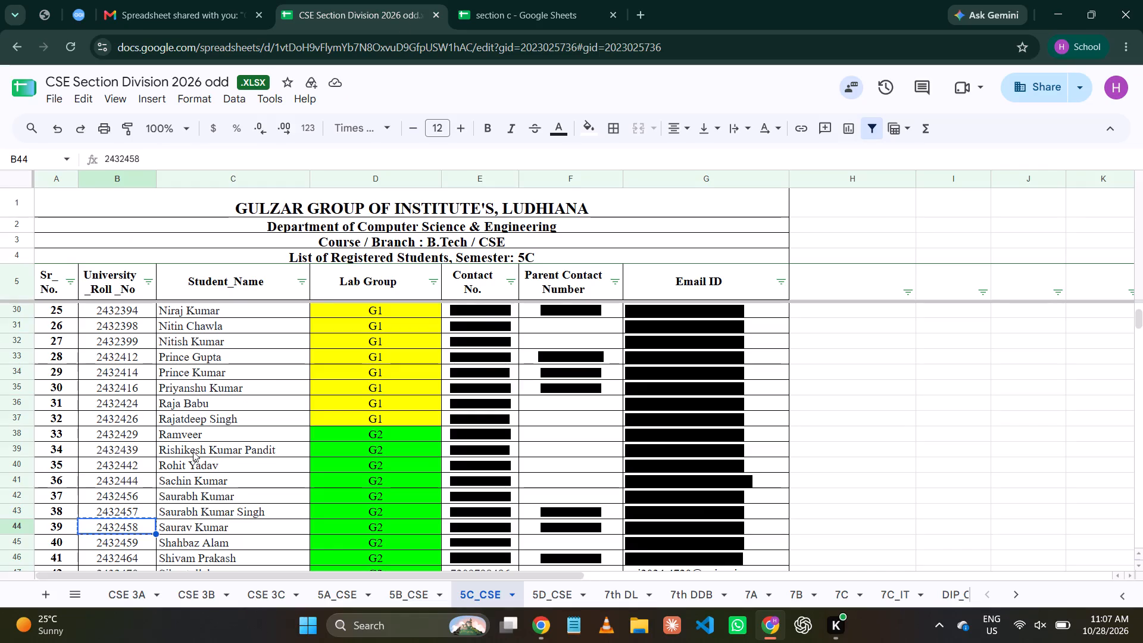
click(202, 525)
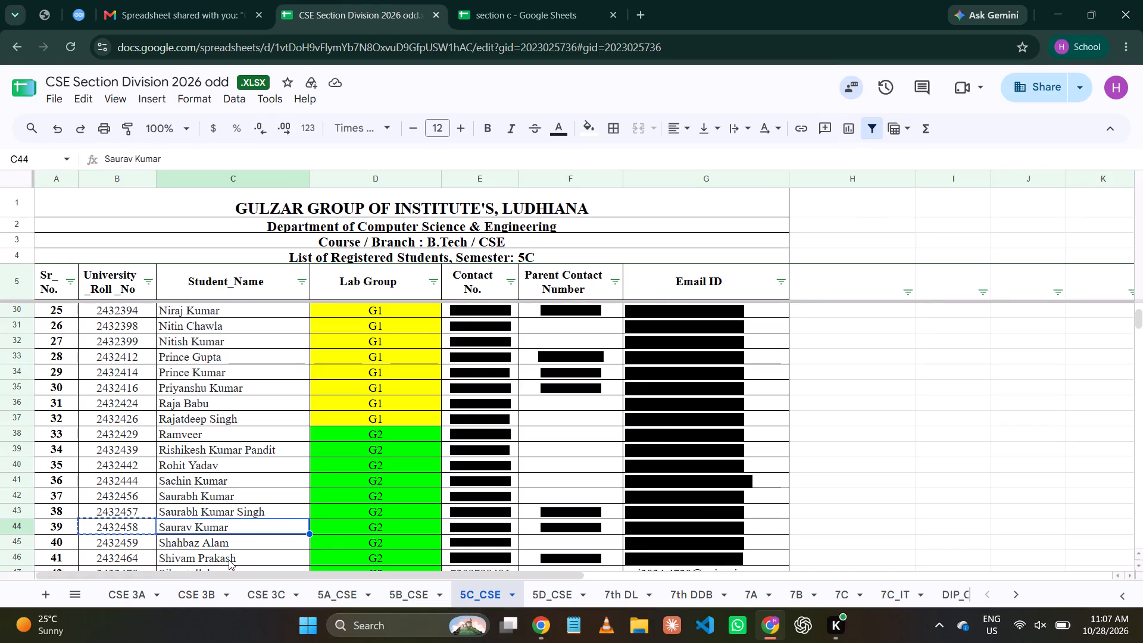
key(ctrl+c)
click(489, 18)
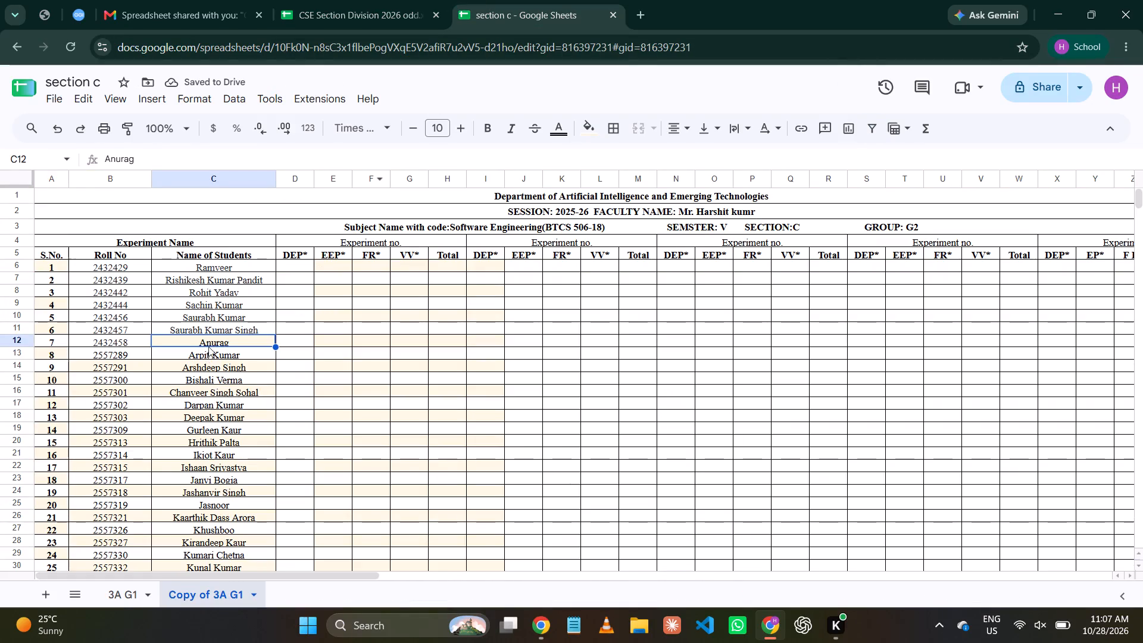
click(213, 340)
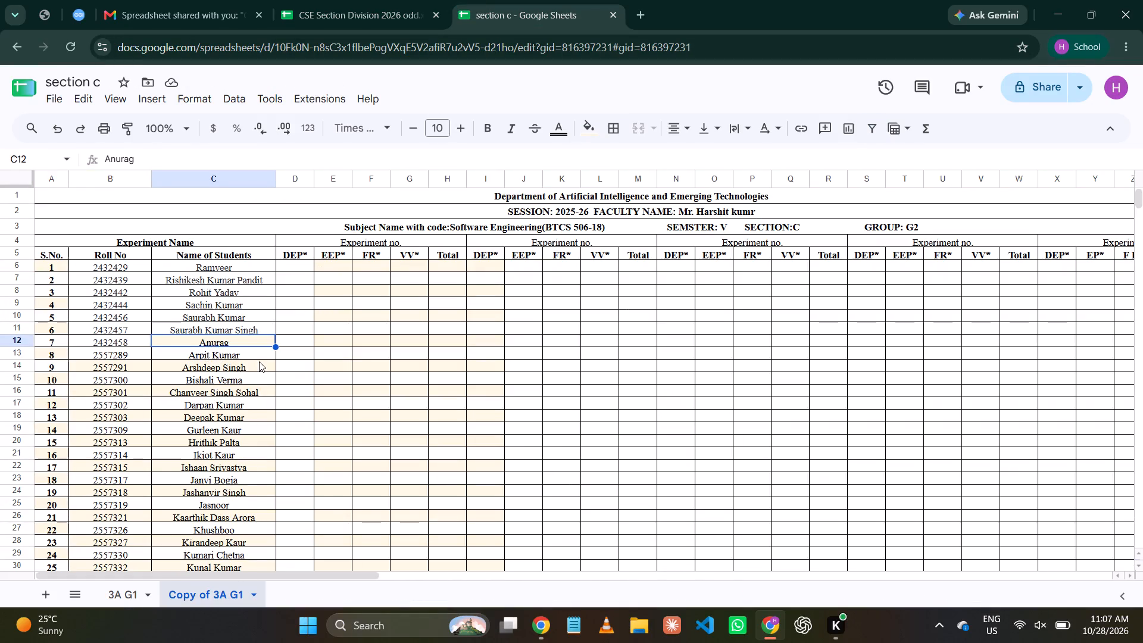
key(ctrl+v)
double_click(413, 136)
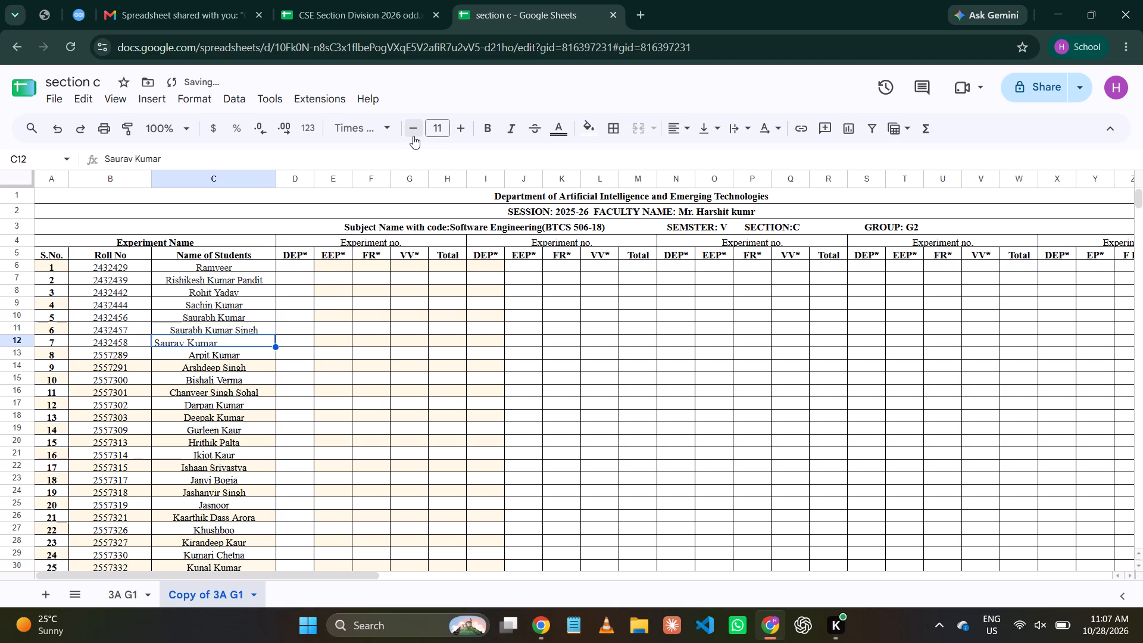
click(688, 131)
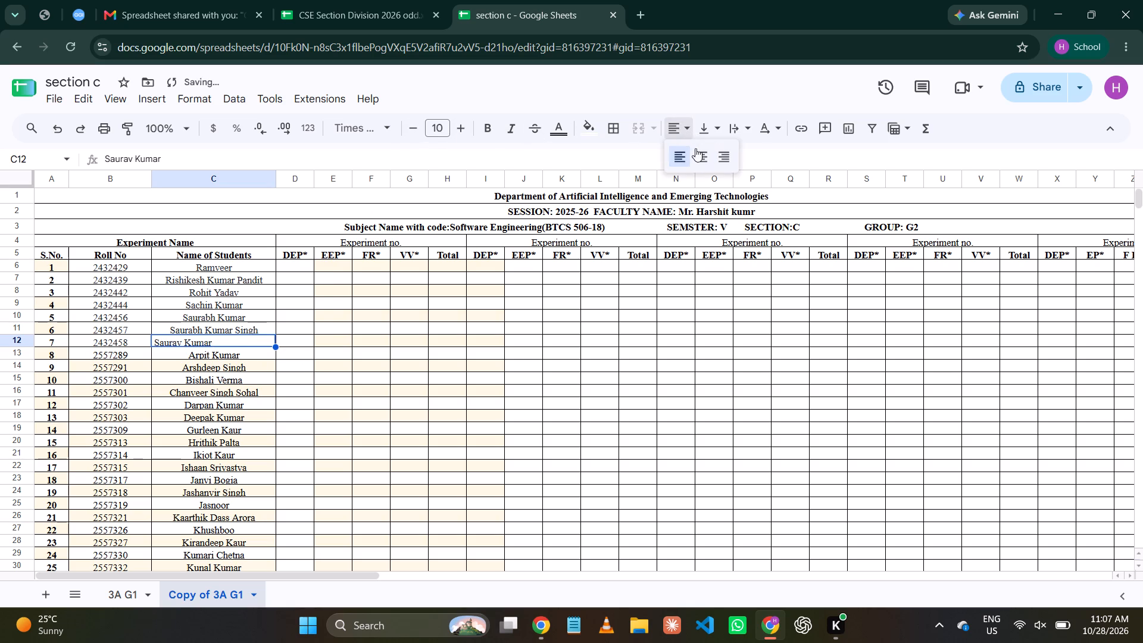
click(697, 152)
key(ctrl+s)
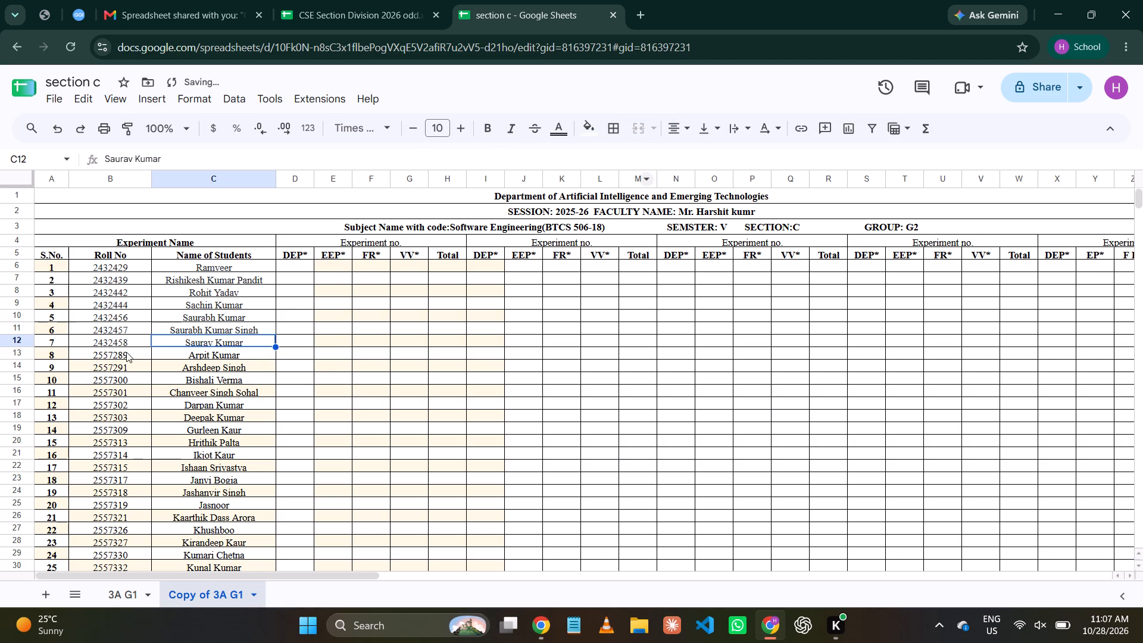
Copy the roll number of Sr. No. 41 from the 5C_CSE list into cell B13 of the section c sheet.
click(126, 352)
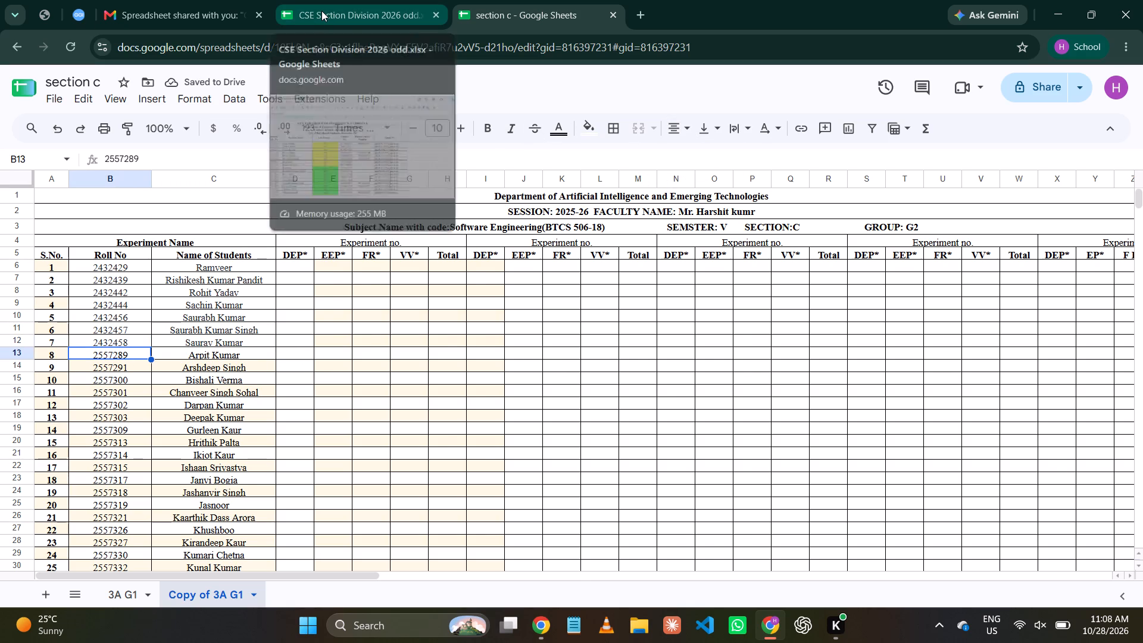
click(321, 11)
click(123, 539)
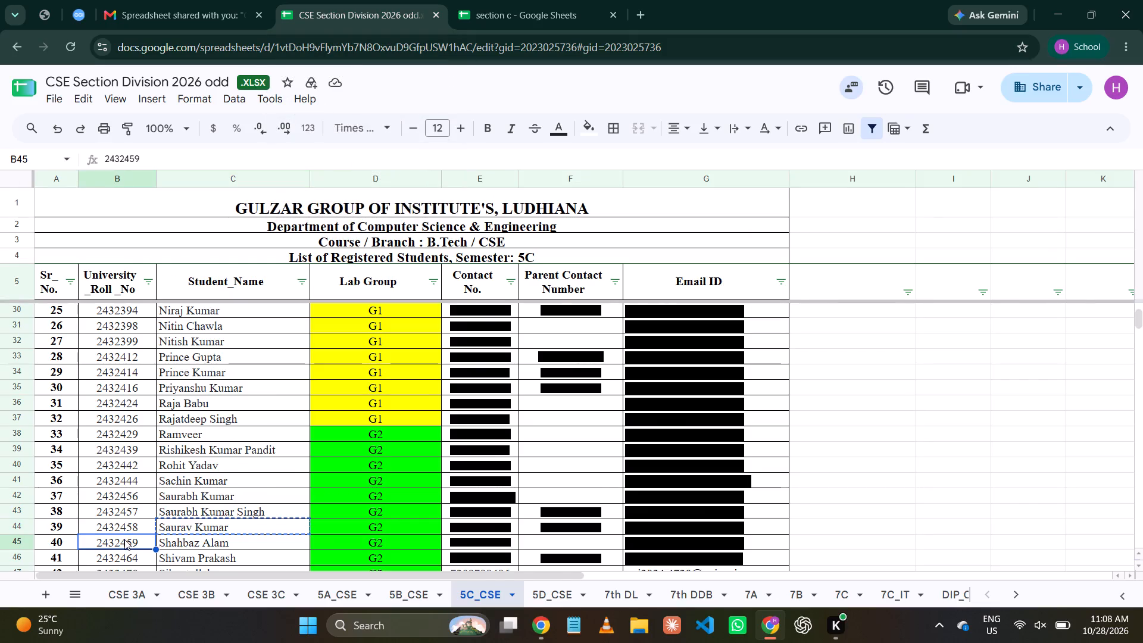
scroll(124, 539, down, 2)
click(120, 409)
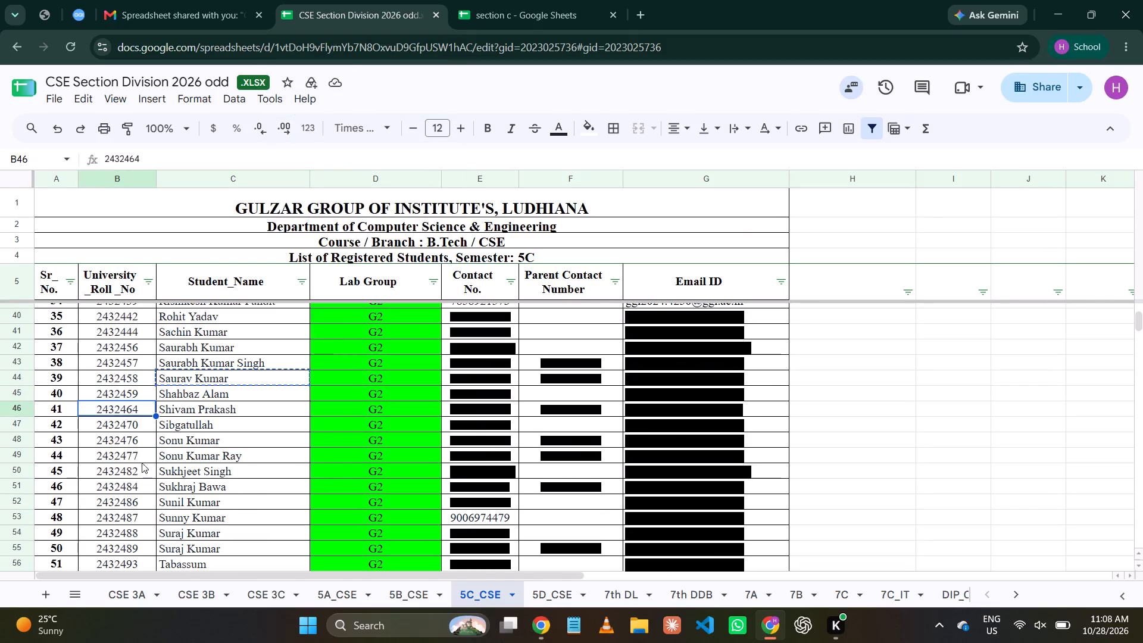
key(ctrl+c)
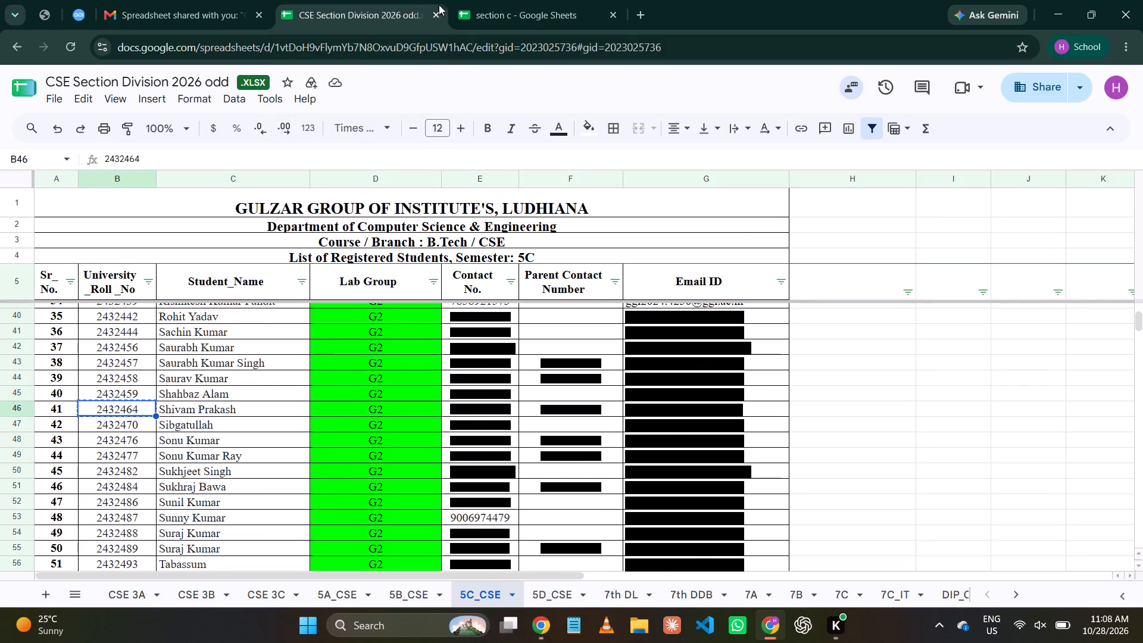
click(488, 13)
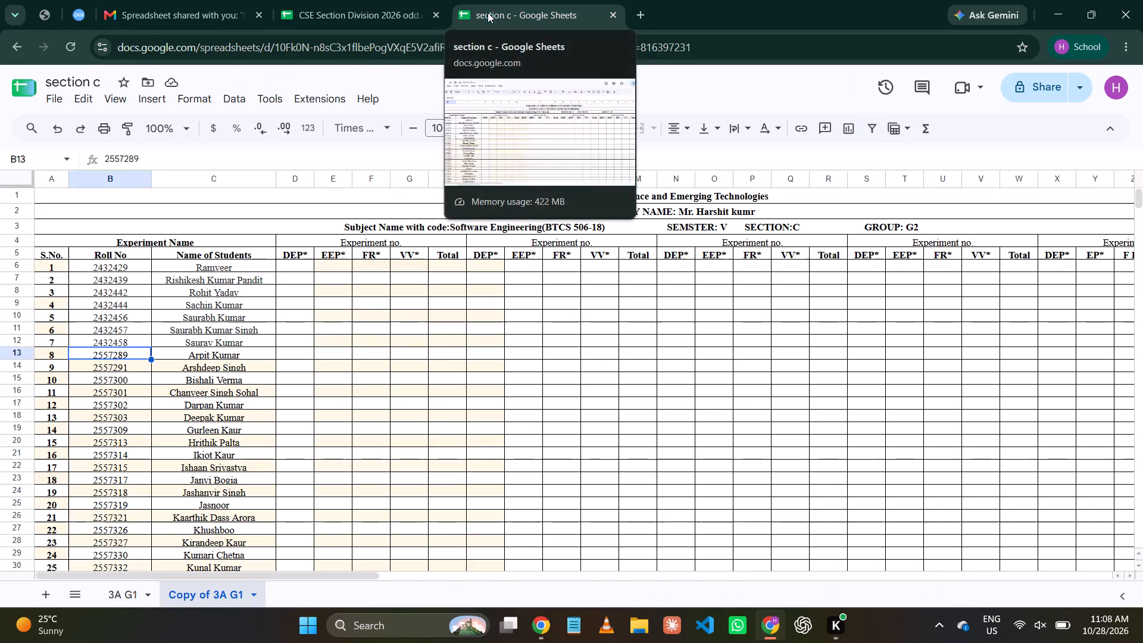
click(130, 356)
key(ctrl+v)
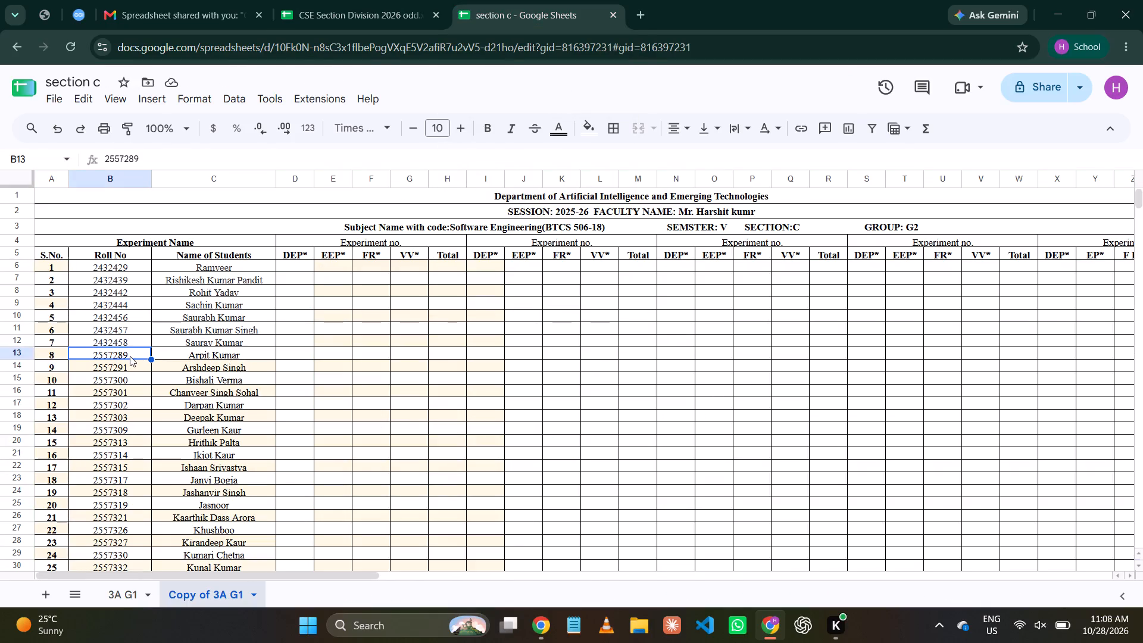
Copy the student name of Sr. No. 41 from the 5C_CSE list into cell C13 of section c, centred at font size 10.
click(213, 350)
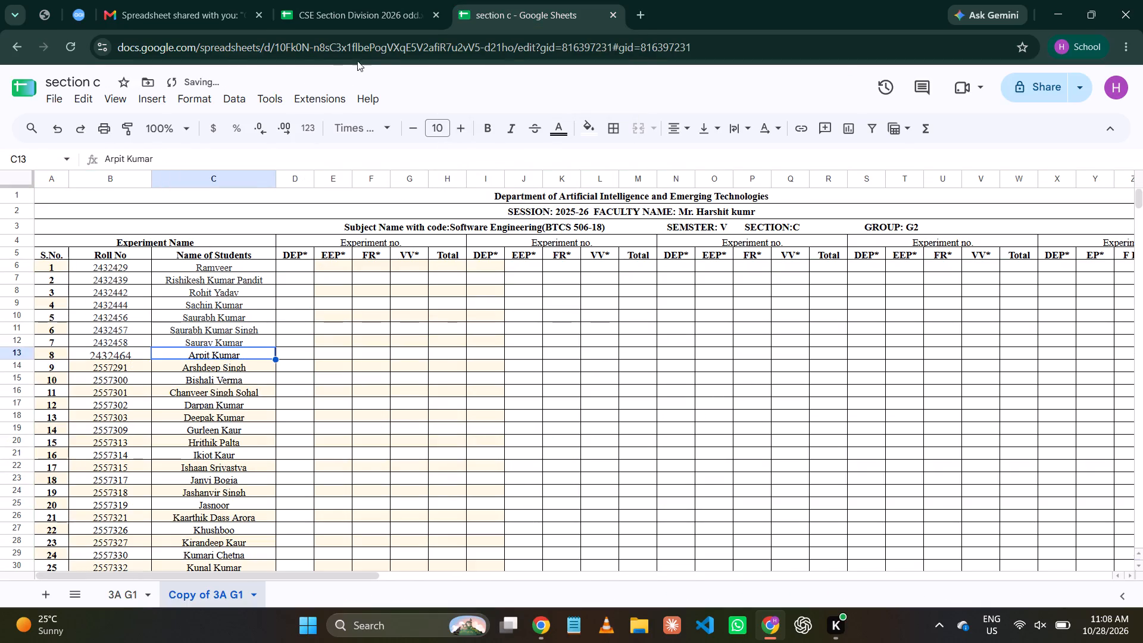
click(365, 18)
click(222, 407)
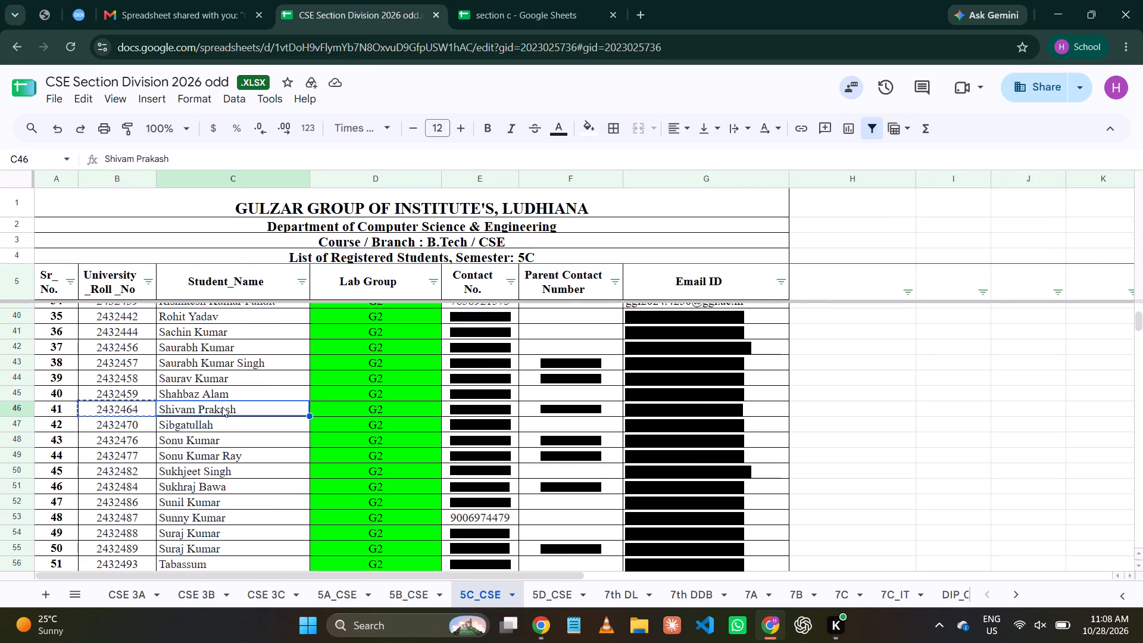
key(ctrl+c)
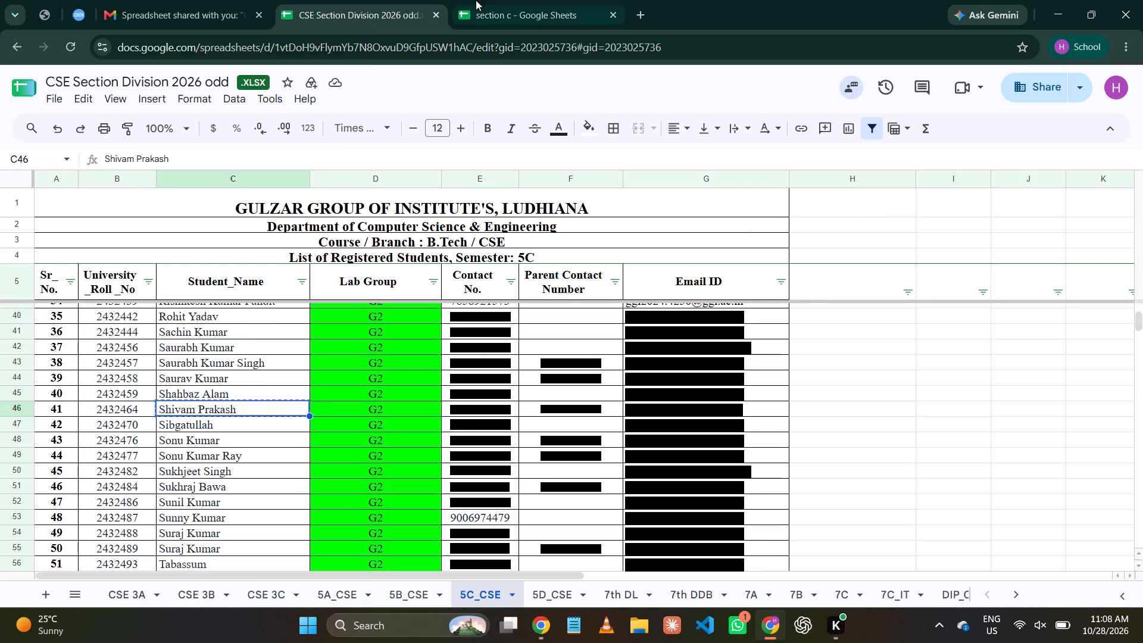
click(516, 15)
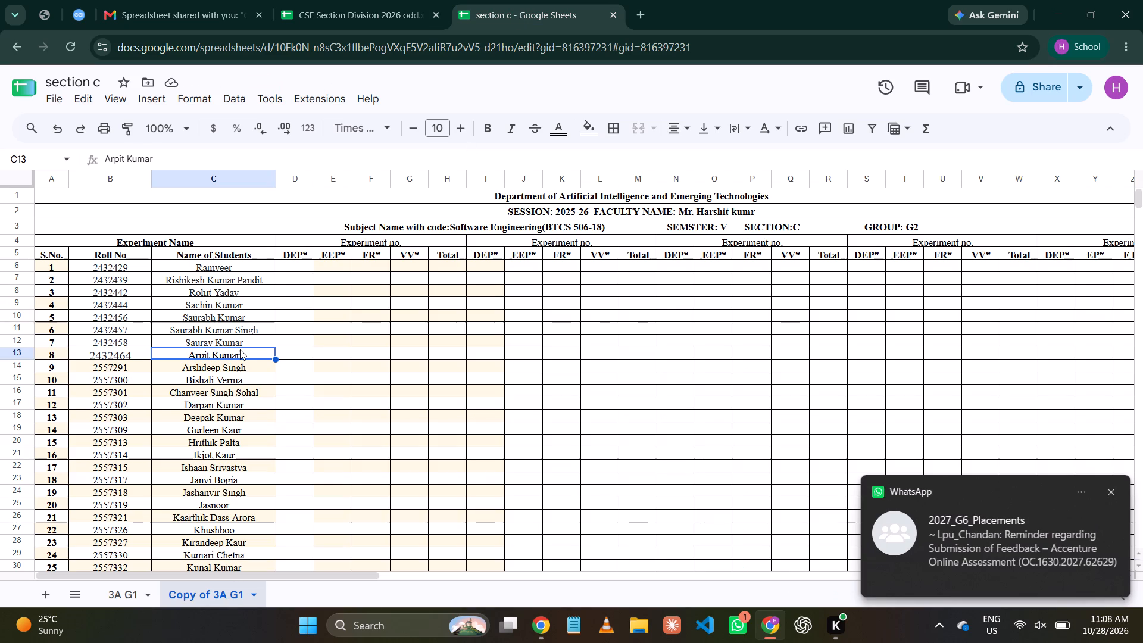
click(240, 349)
key(ctrl+v)
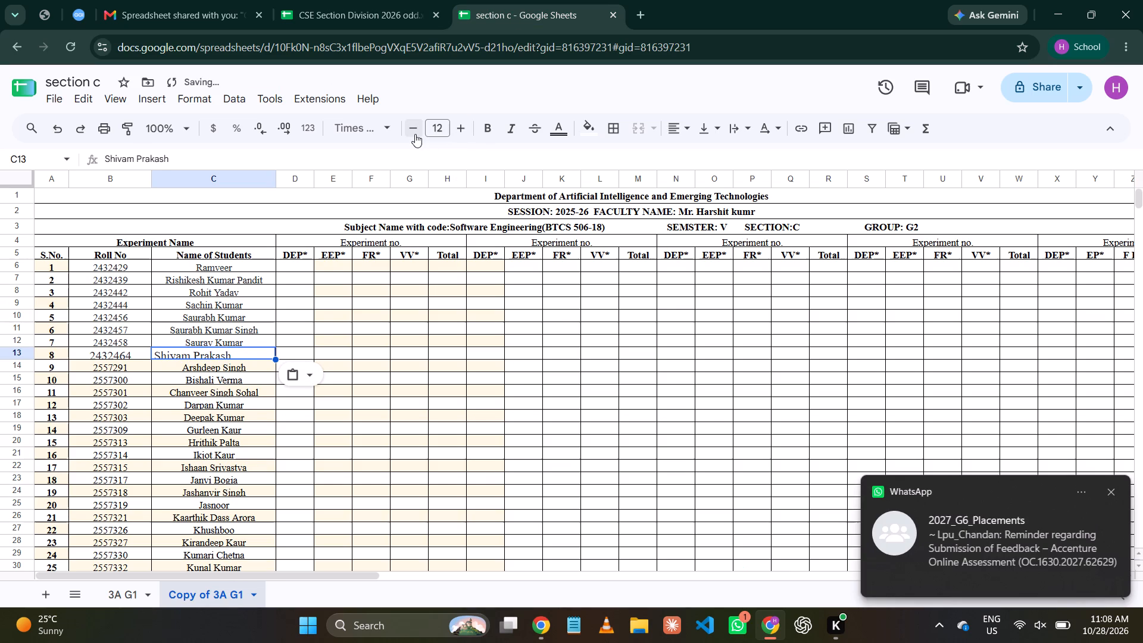
double_click(415, 134)
click(685, 125)
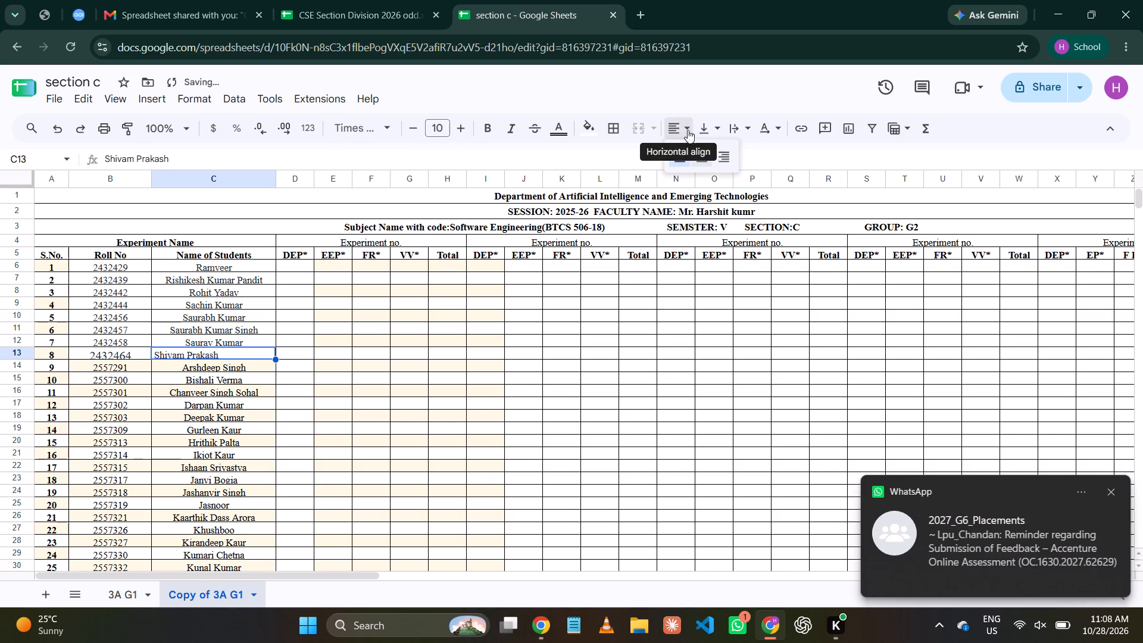
click(699, 146)
Set the roll number in cell B13 to font size 10 and save the sheet.
click(117, 351)
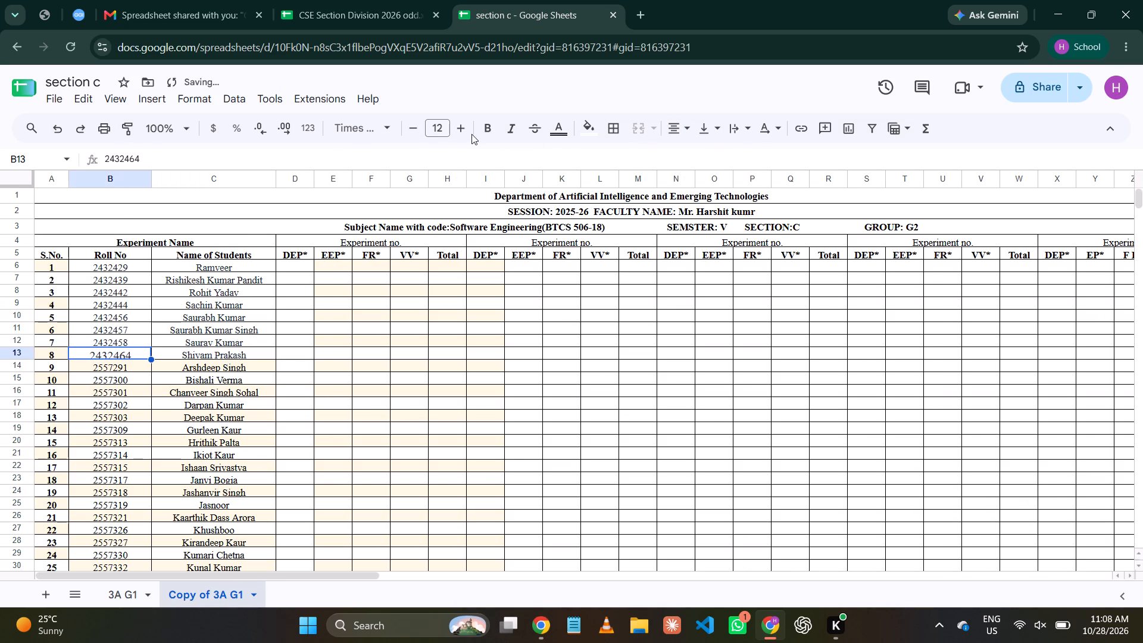
double_click(411, 132)
key(ctrl+s)
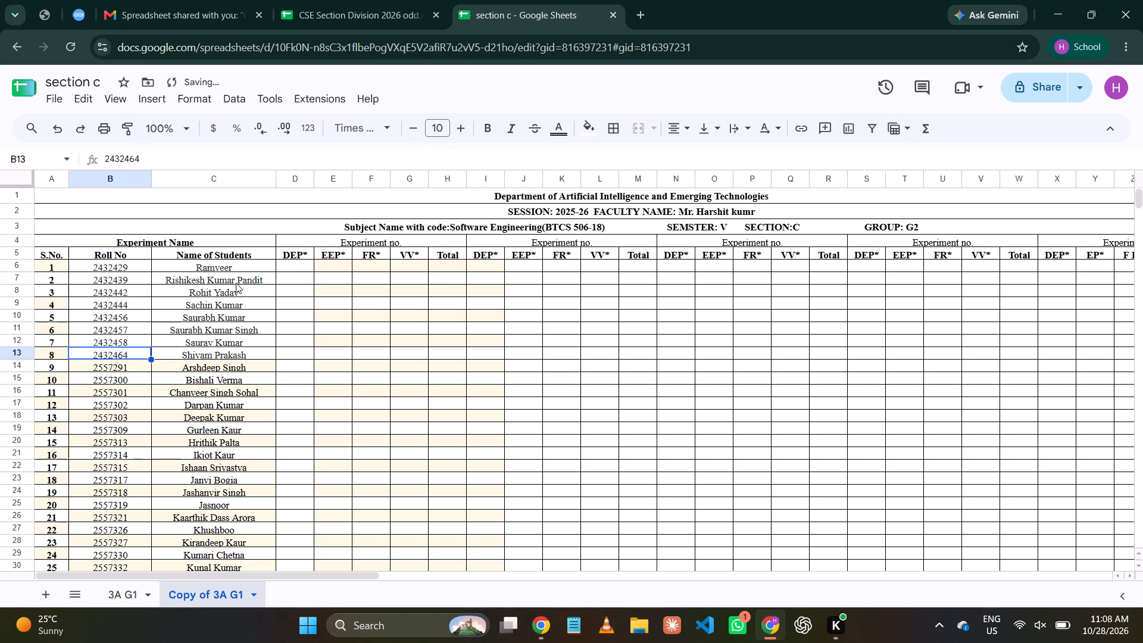
Copy the roll number of Sr. No. 42 from the 5C_CSE list into cell B14 of section c, save, and set it to font size 10.
click(123, 367)
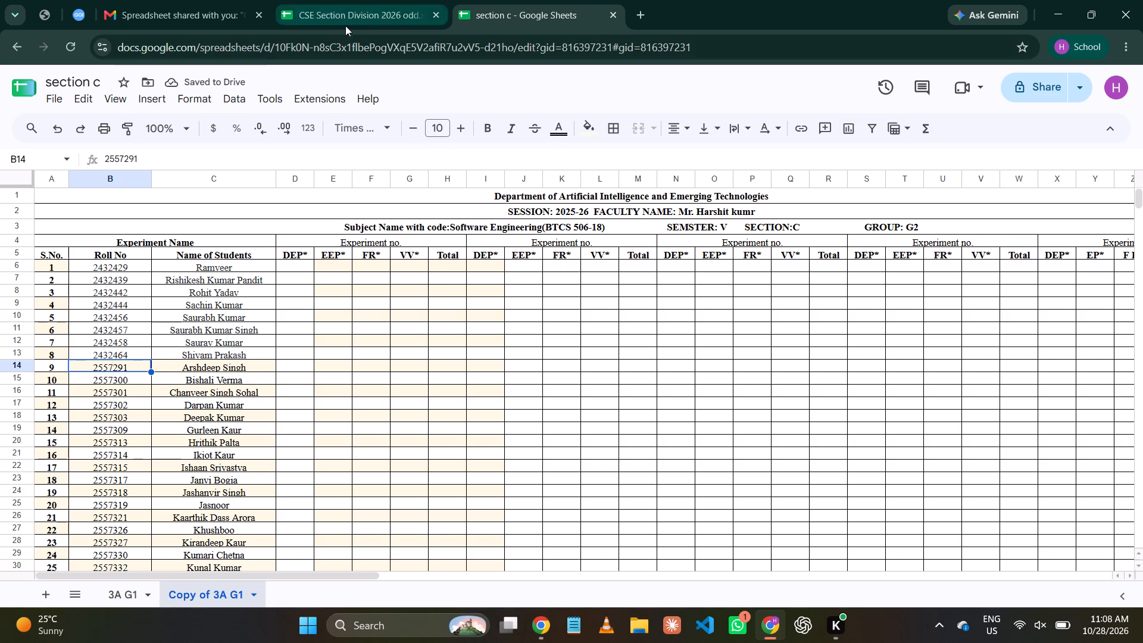
click(348, 18)
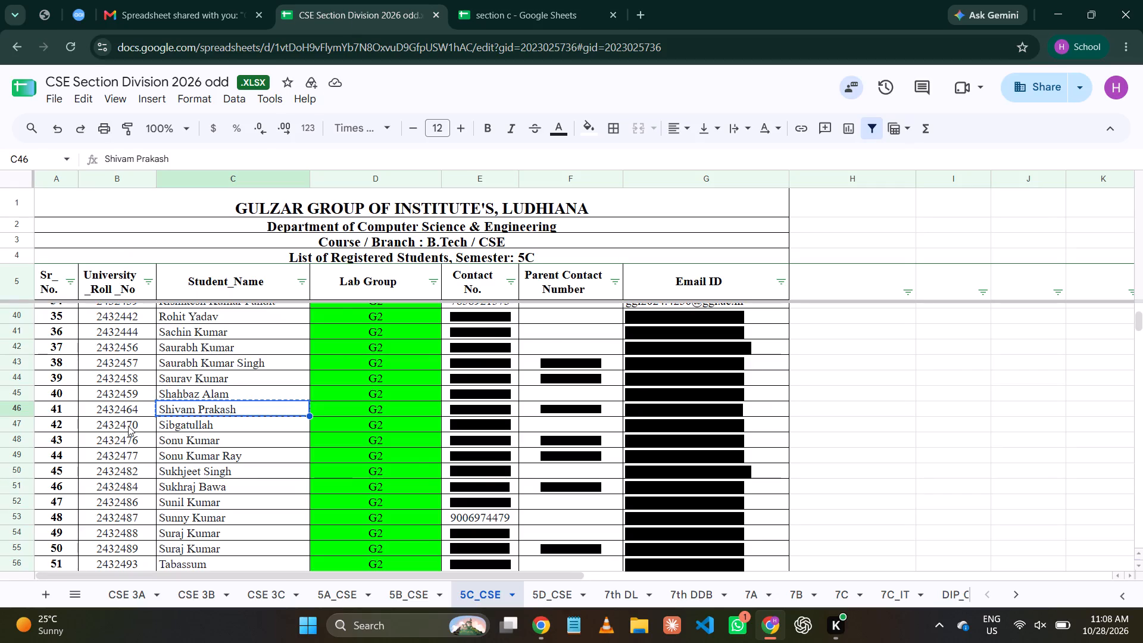
click(128, 426)
key(ctrl+c)
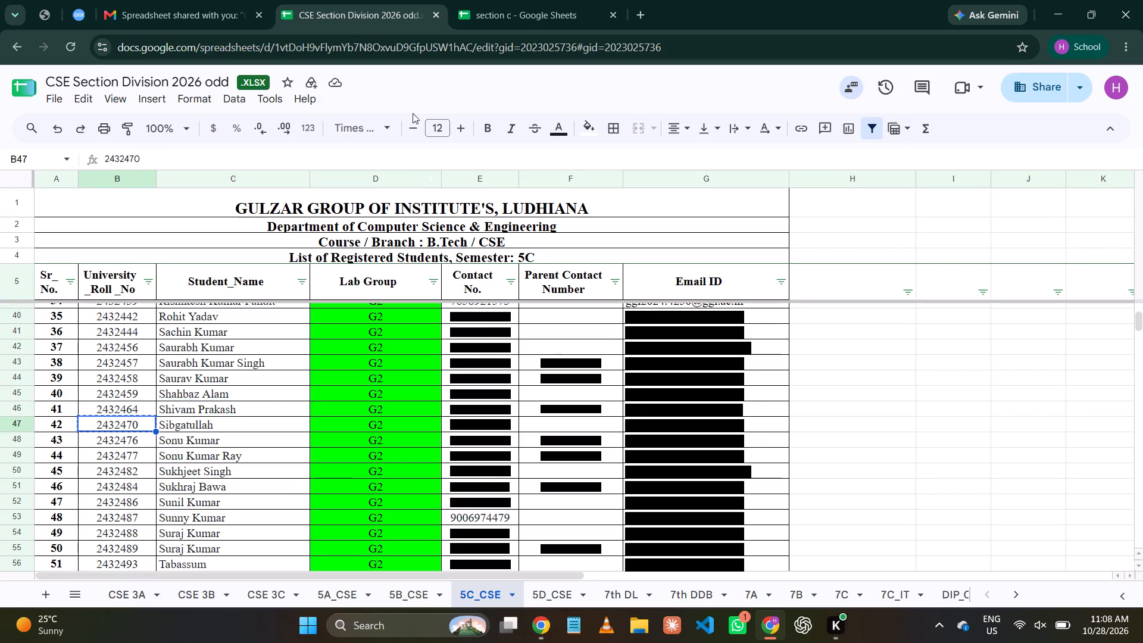
click(480, 14)
click(105, 362)
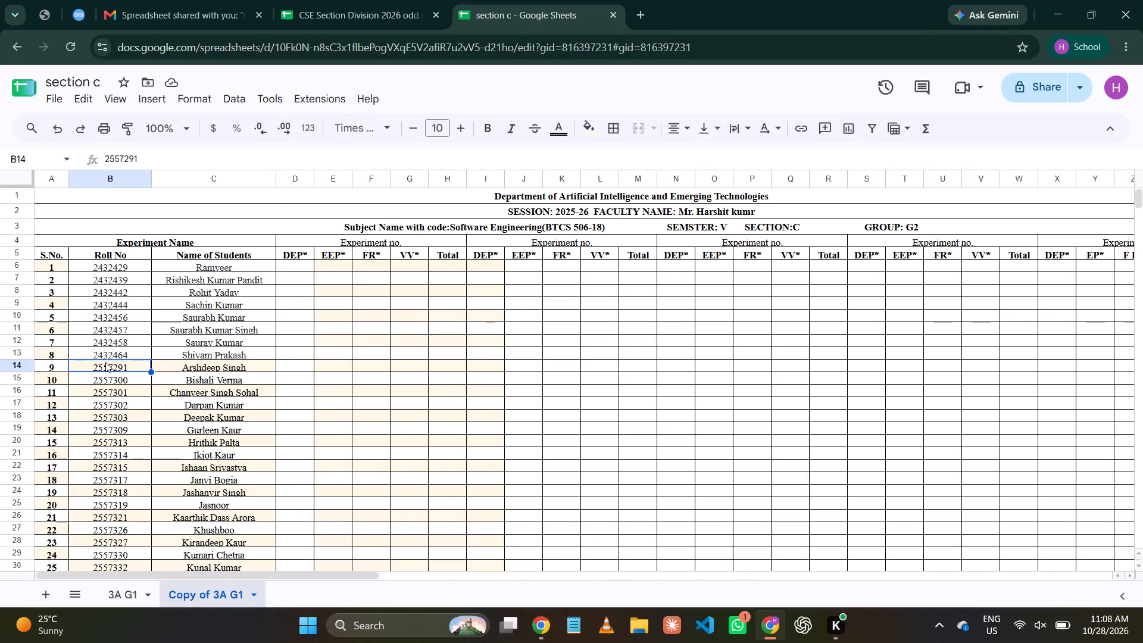
key(ctrl+v)
key(ctrl+s)
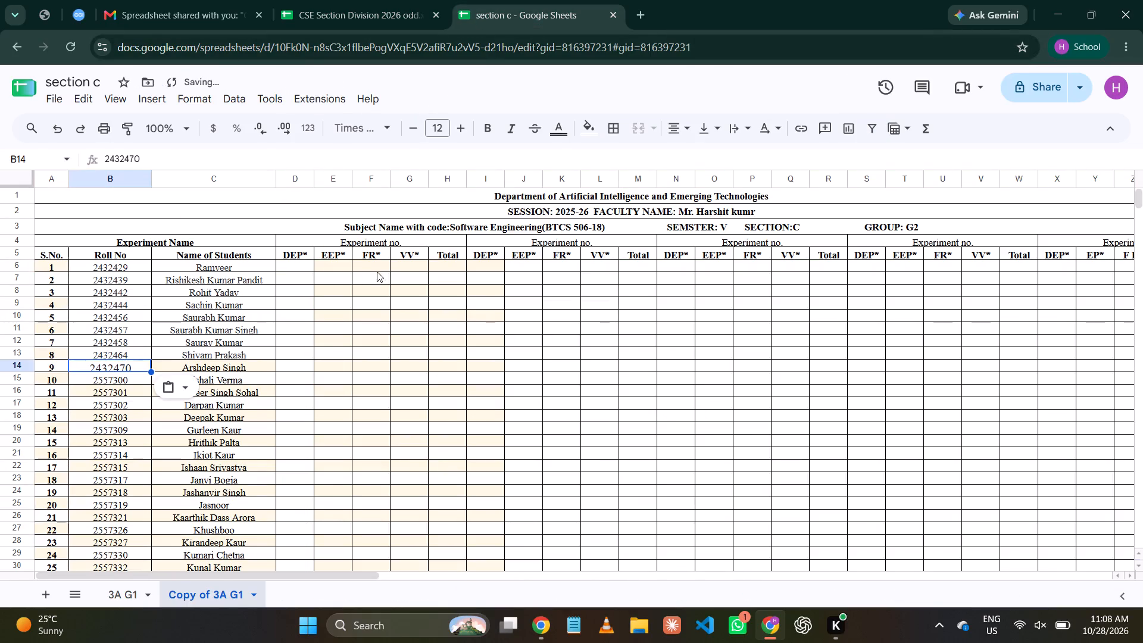
double_click(419, 136)
Copy the student name of Sr. No. 42 from the 5C_CSE list into cell C14 of section c, save, and centre it at font size 10.
click(250, 367)
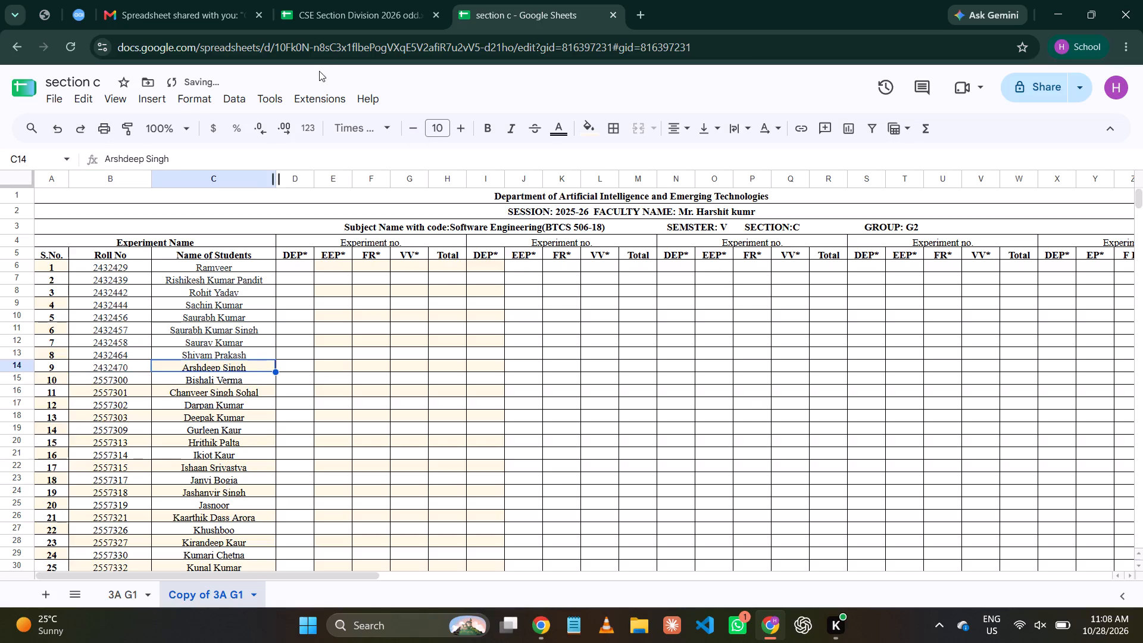
drag(357, 15, 357, 33)
click(194, 429)
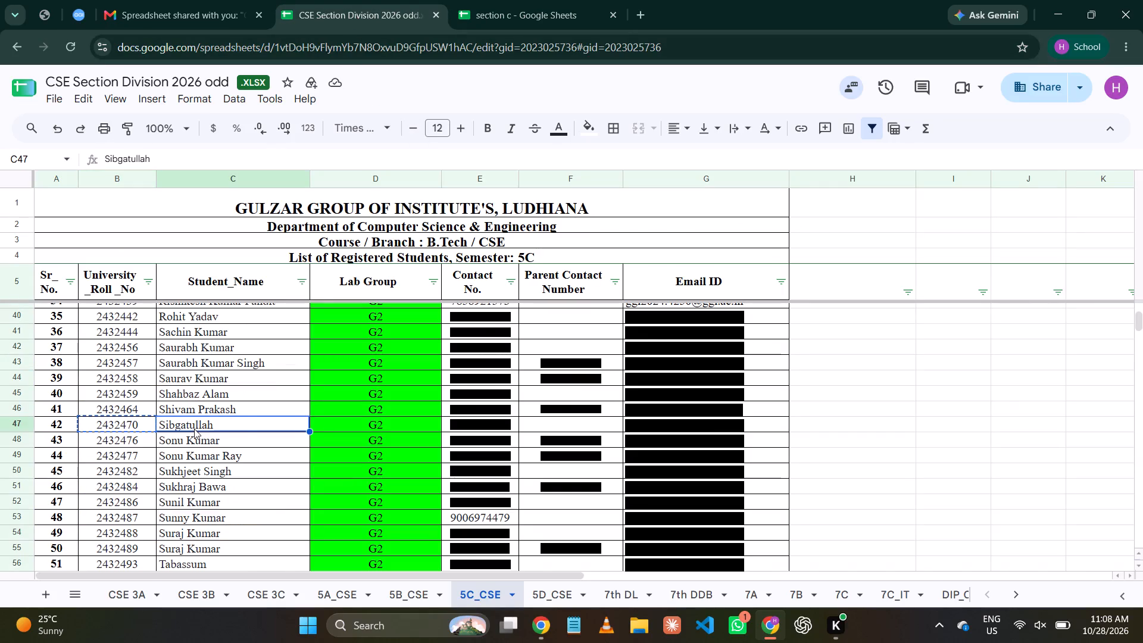
key(ctrl+c)
drag(458, 9, 458, 26)
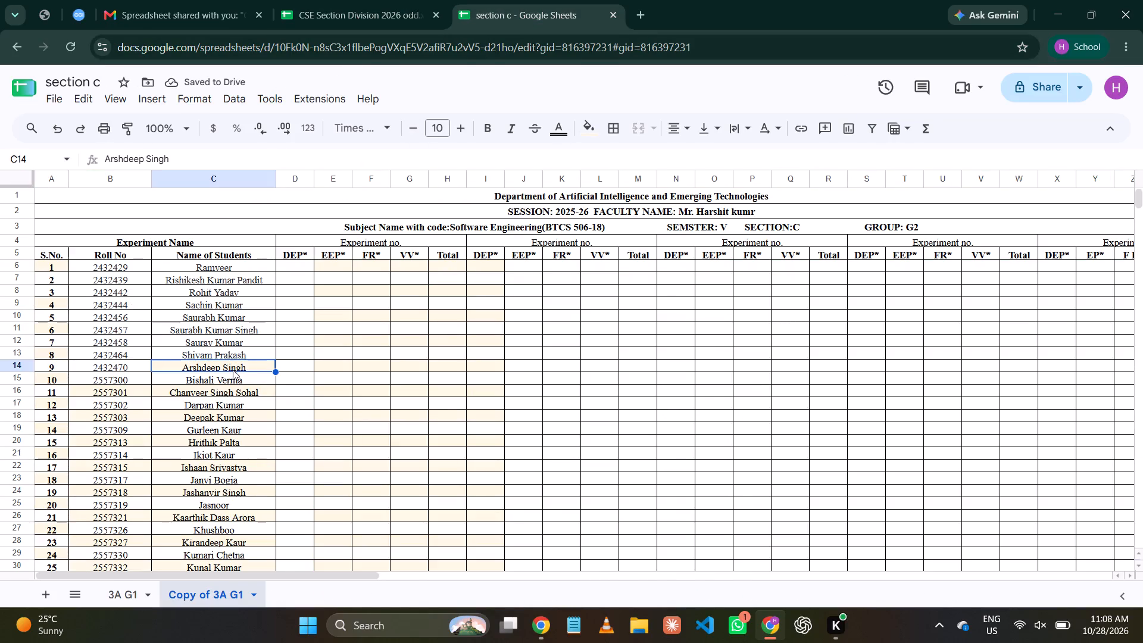
click(231, 364)
key(ctrl+v)
key(ctrl+s)
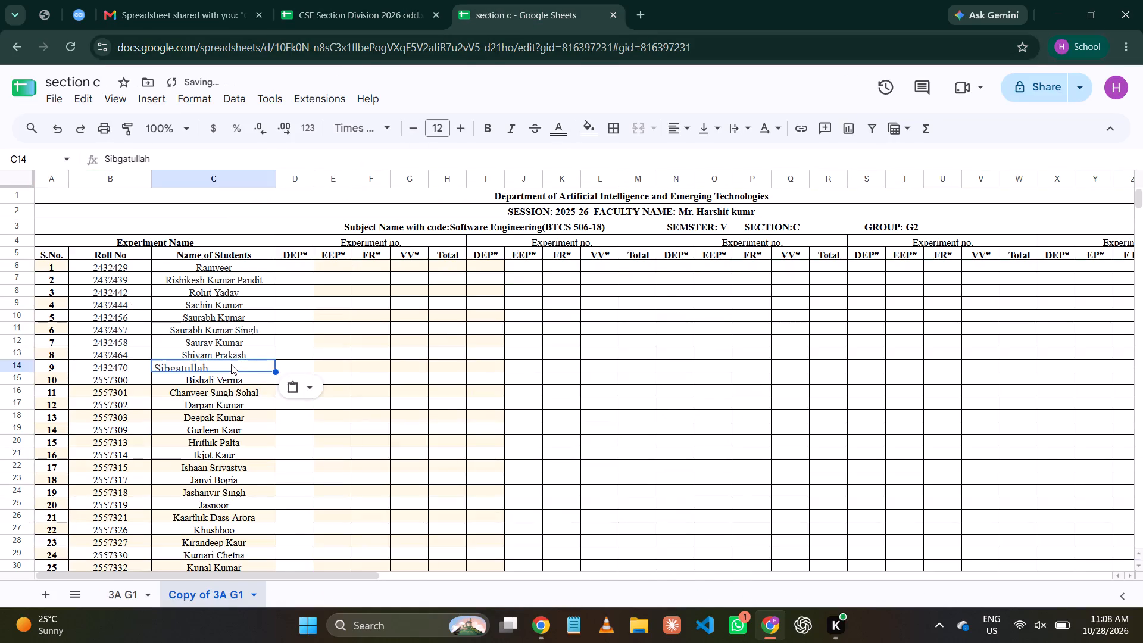
double_click(409, 123)
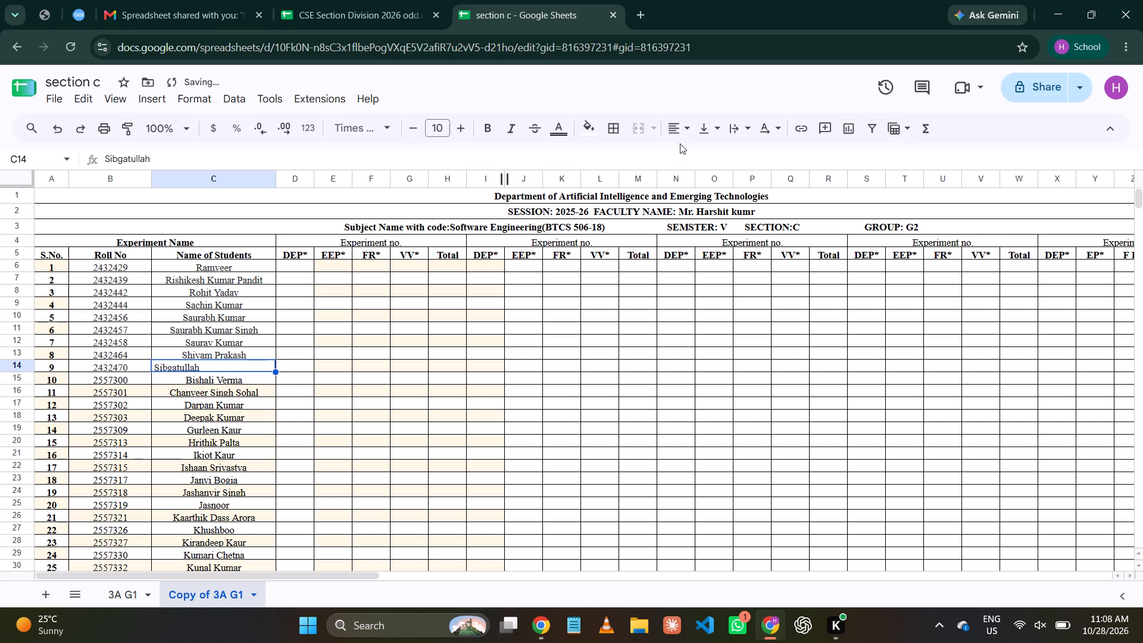
click(694, 125)
click(691, 124)
click(701, 143)
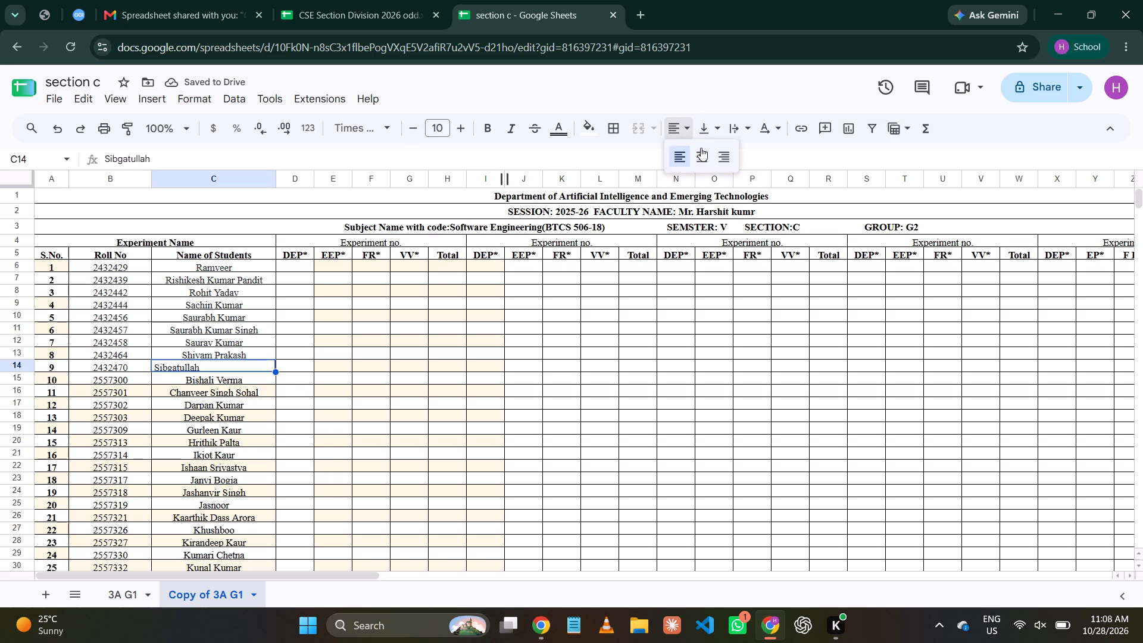
click(701, 149)
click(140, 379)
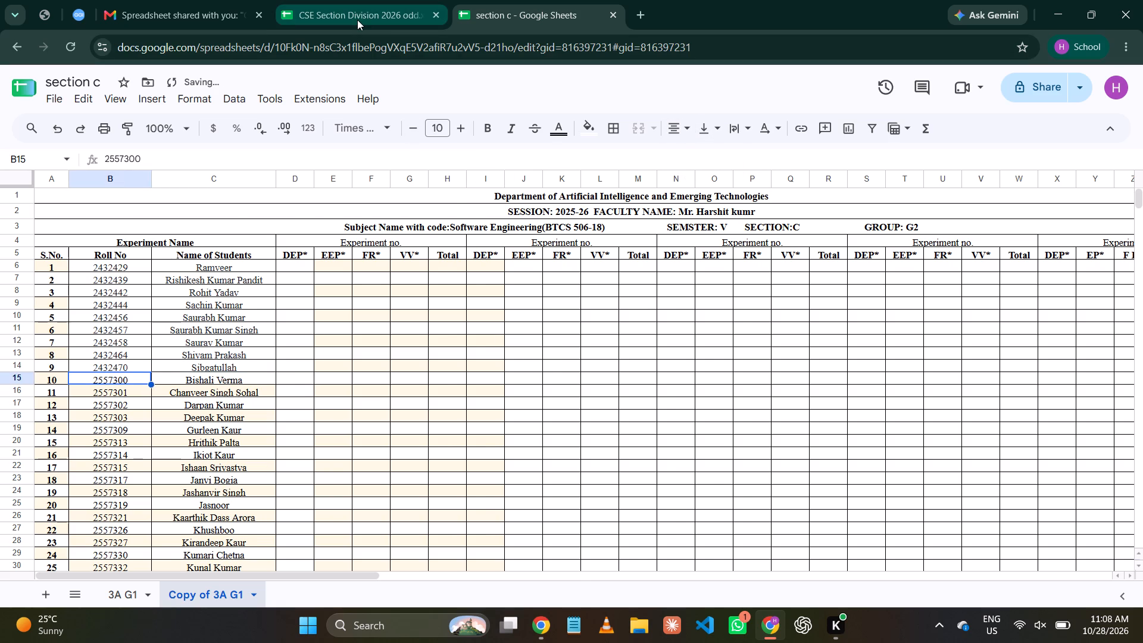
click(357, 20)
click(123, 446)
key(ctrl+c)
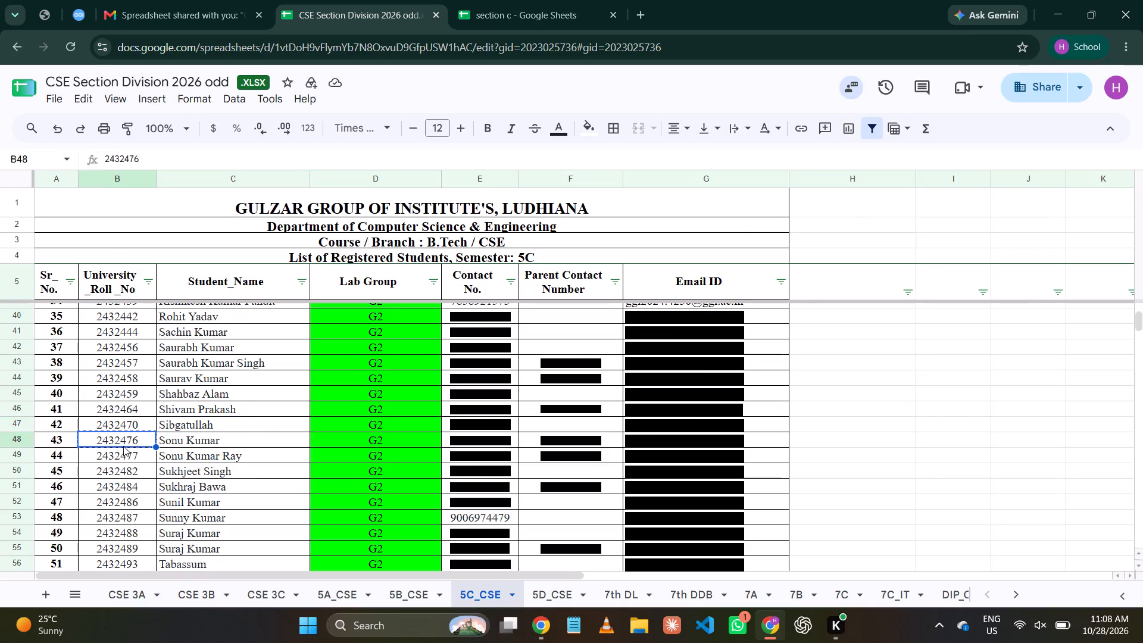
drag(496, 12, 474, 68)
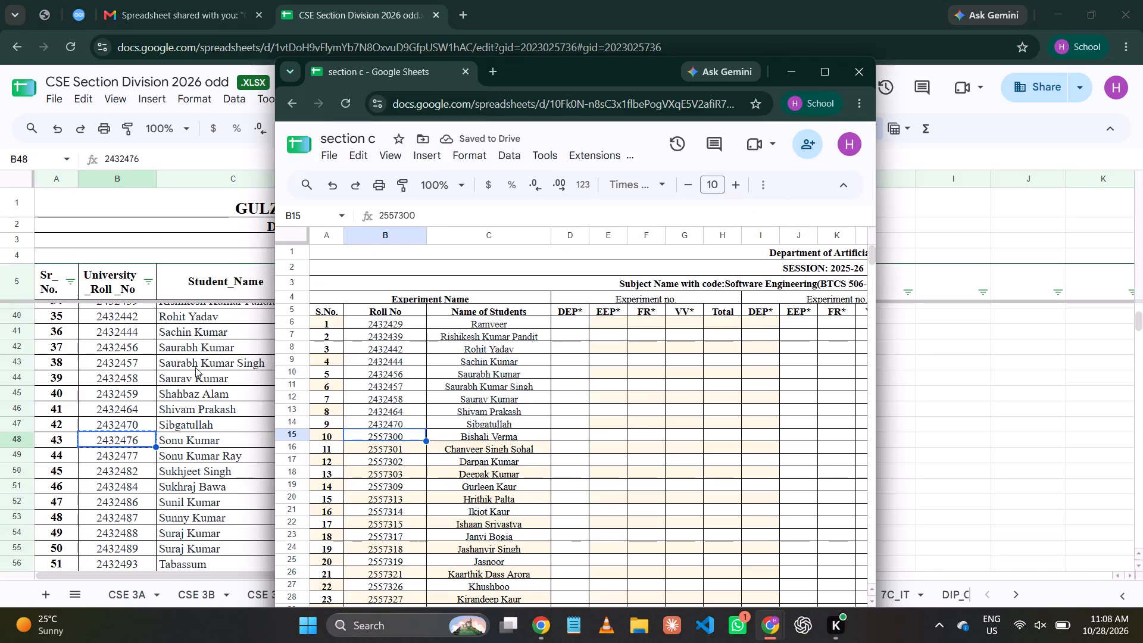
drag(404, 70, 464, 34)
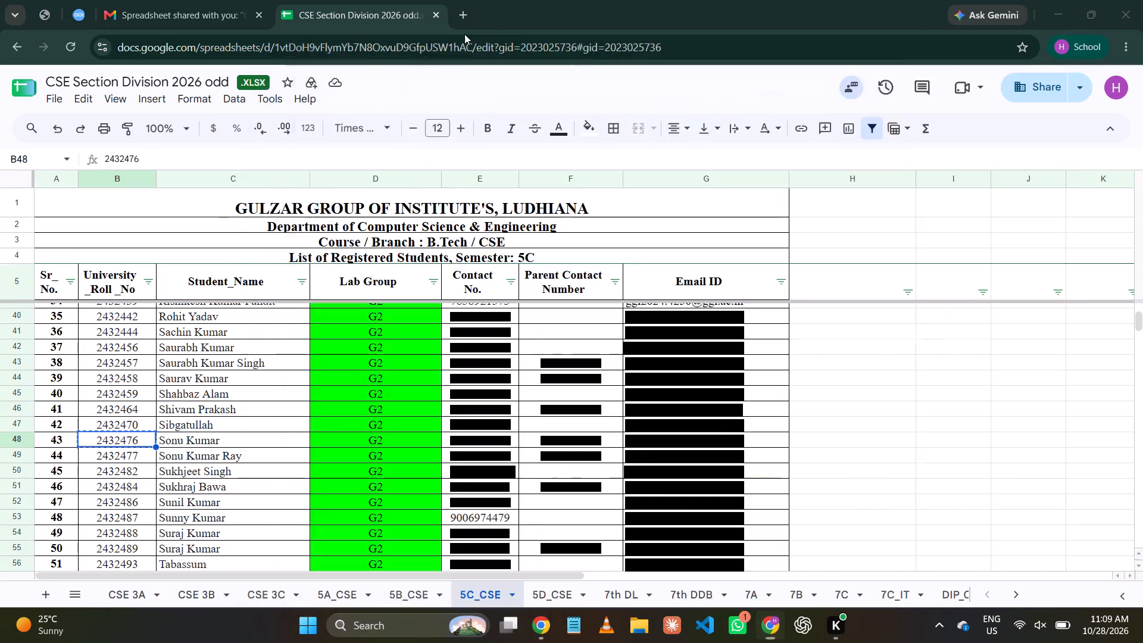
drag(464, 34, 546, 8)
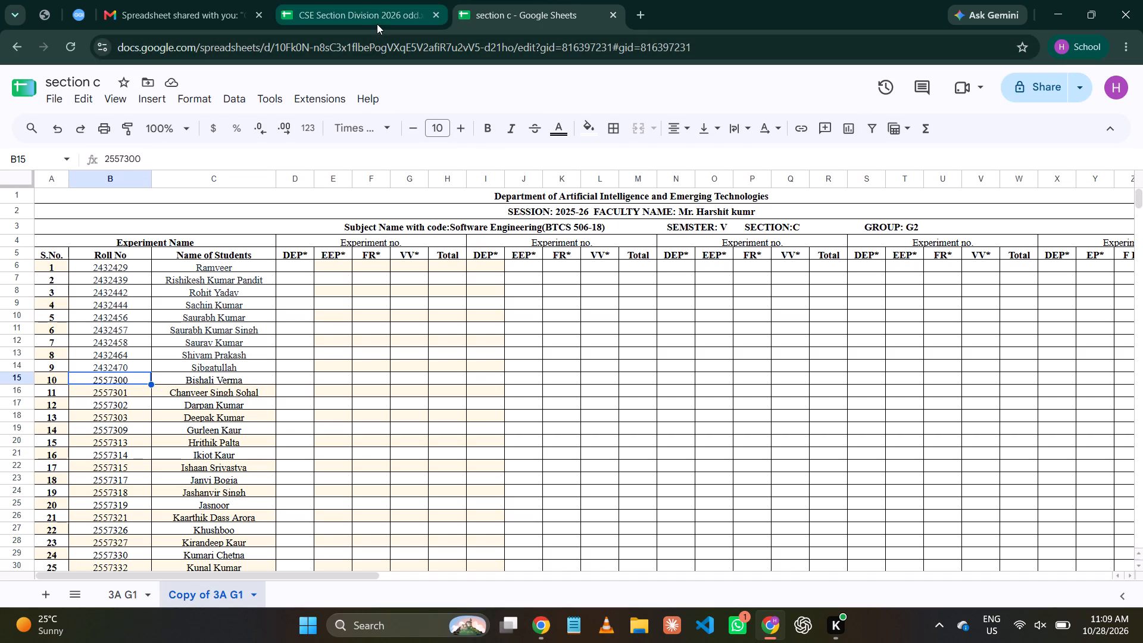
Copy the roll number of Sr. No. 43 from the 5C_CSE list into cell B15 of the section c sheet at font size 10.
click(401, 15)
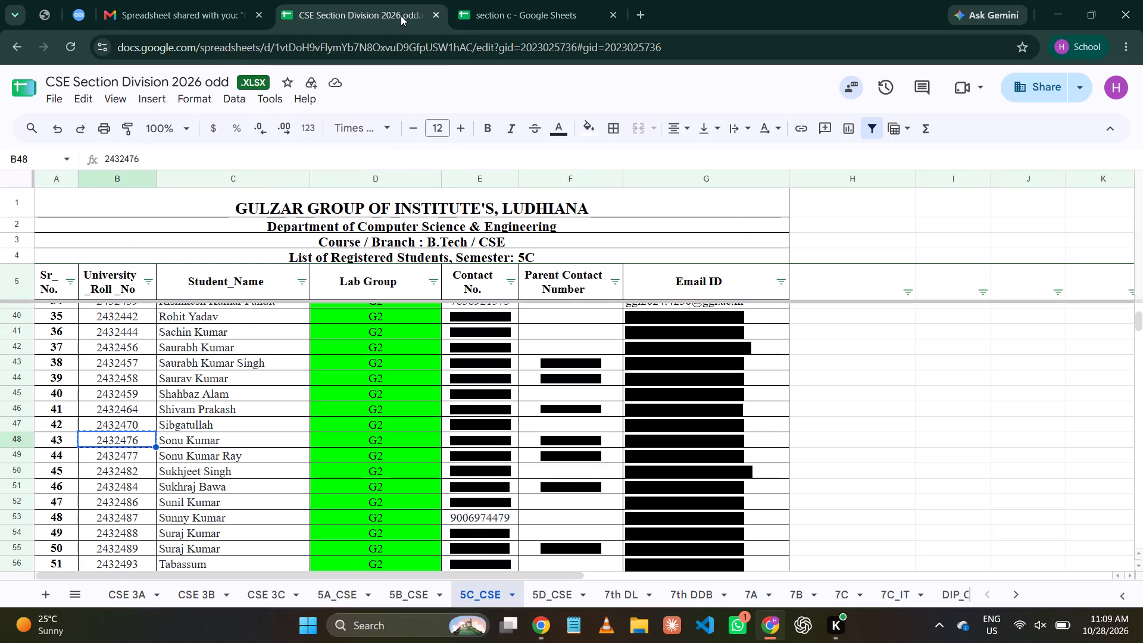
click(121, 450)
click(124, 438)
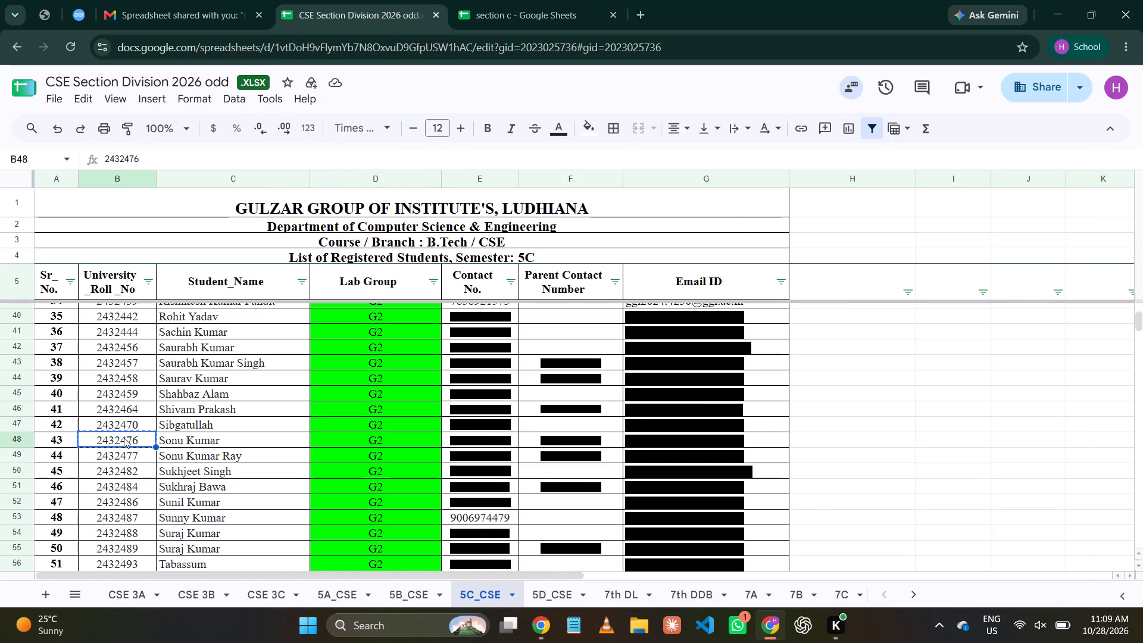
key(ctrl+c)
click(488, 11)
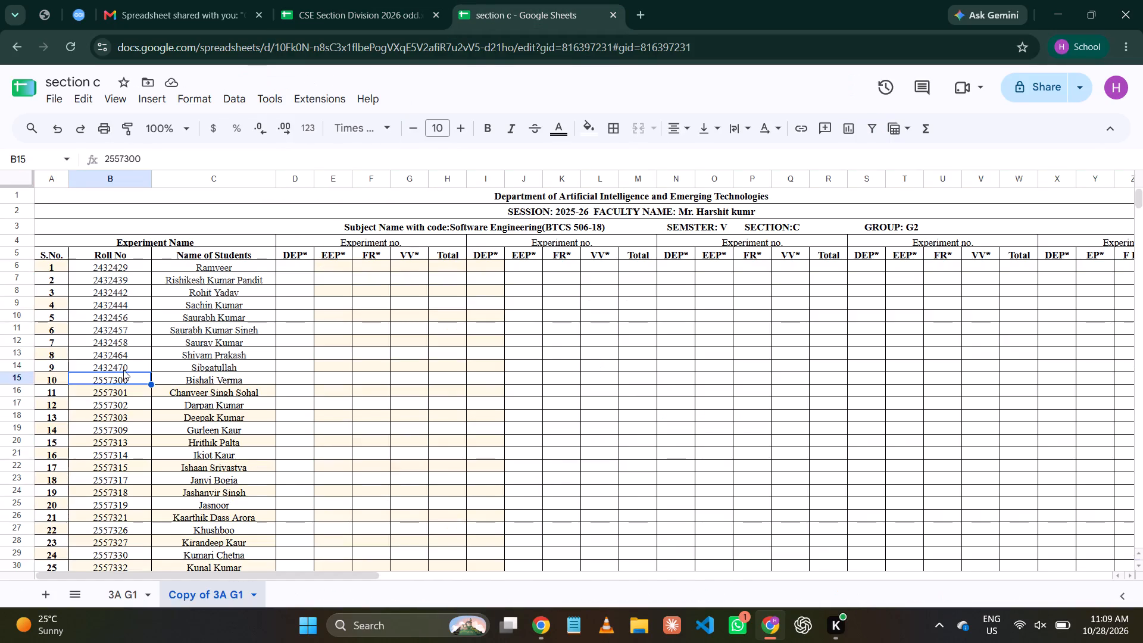
click(123, 379)
key(ctrl+v)
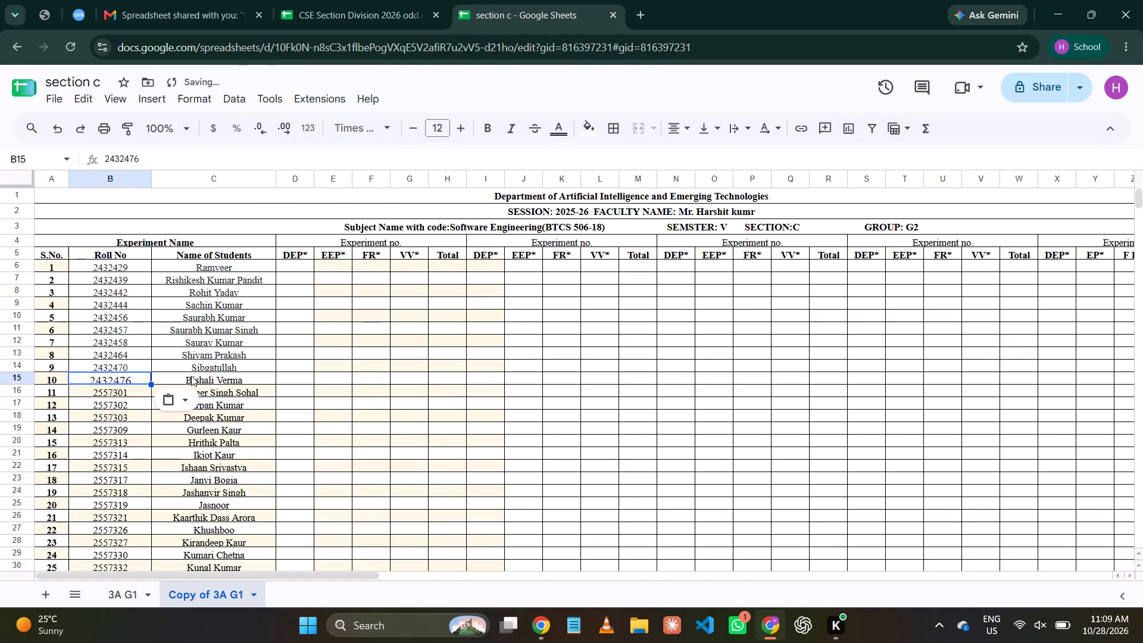
double_click(410, 130)
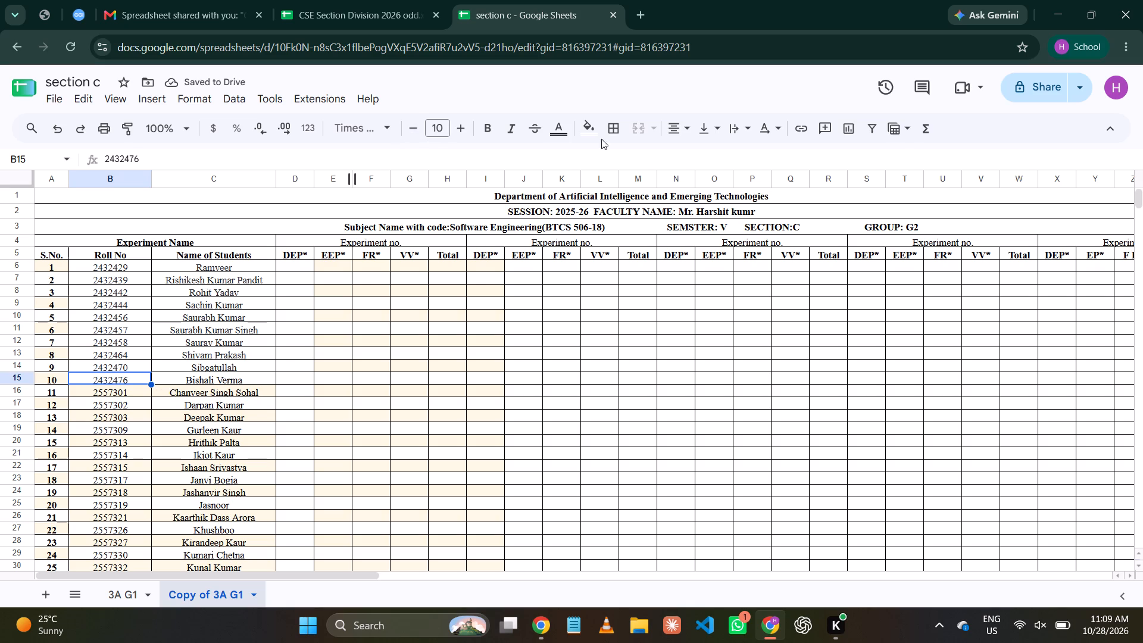
Centre the roll number in cell B15 of the section c sheet horizontally.
click(692, 120)
click(697, 158)
Copy the student name of Sr. No. 43 from the 5C_CSE list into cell C15 of section c, save, and centre it at font size 10.
click(217, 376)
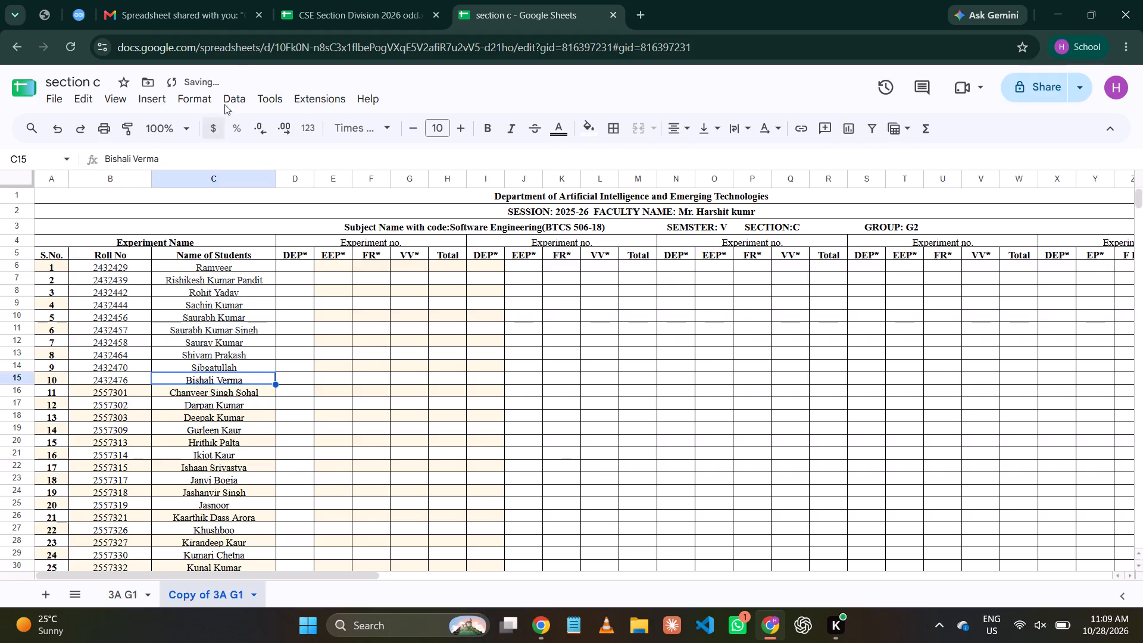
click(312, 8)
click(216, 433)
click(216, 437)
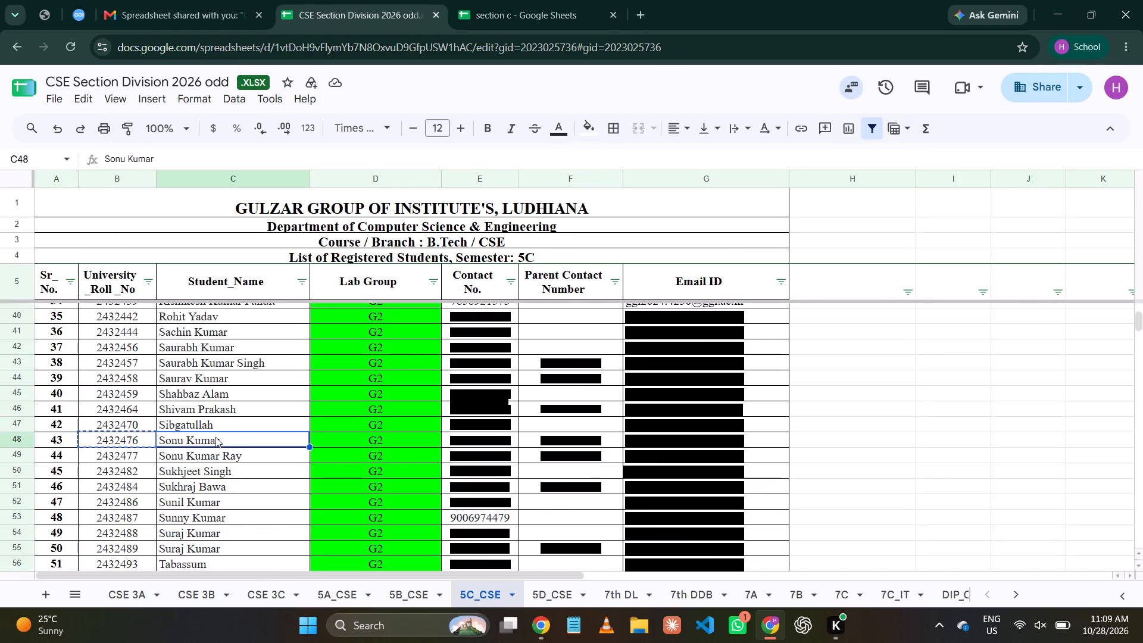
key(ctrl+c)
click(502, 27)
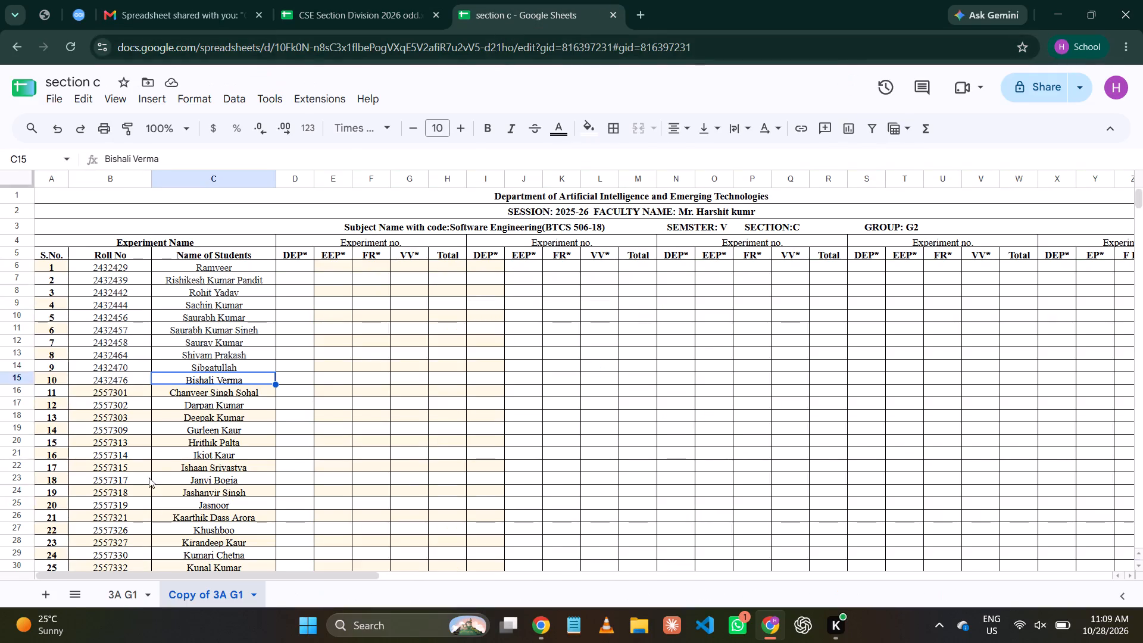
click(216, 377)
key(ctrl+v)
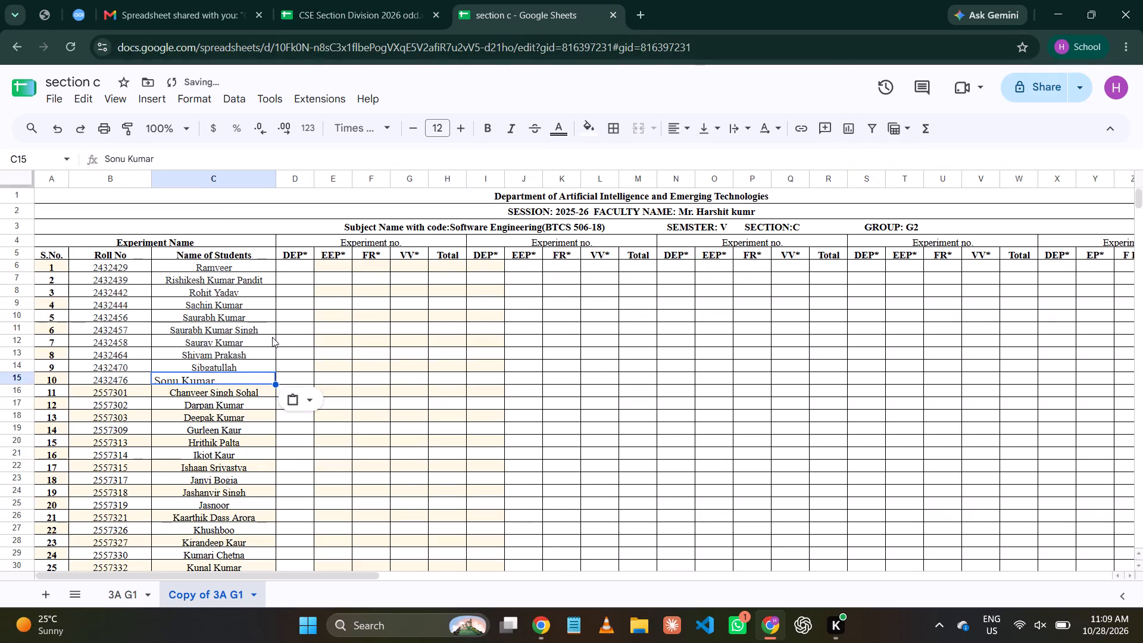
key(ctrl+s)
double_click(420, 133)
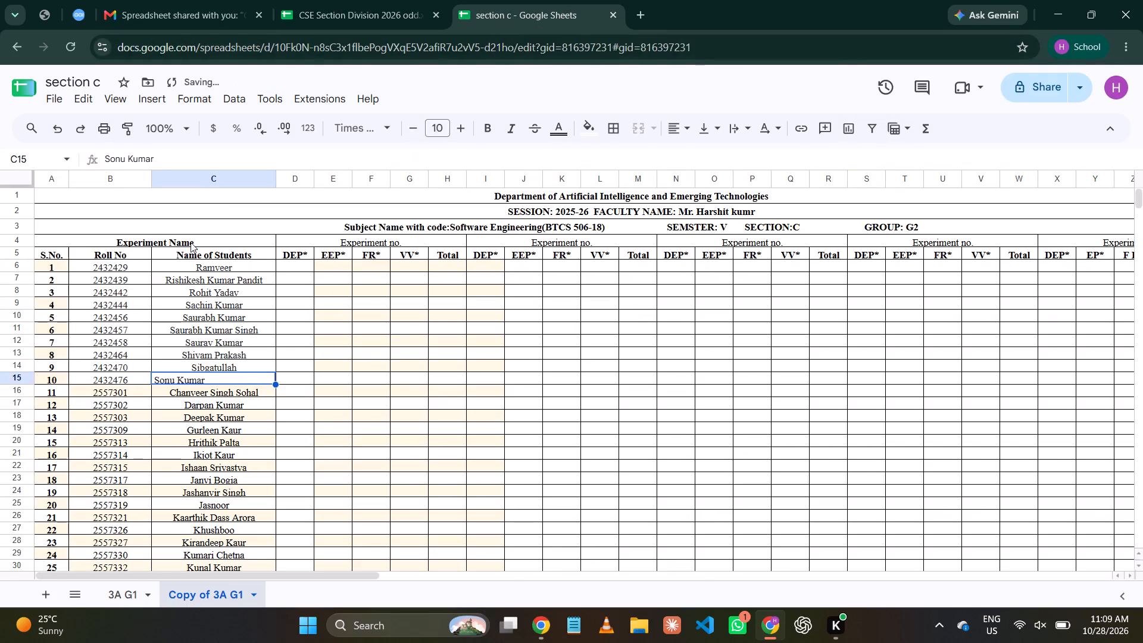
click(686, 126)
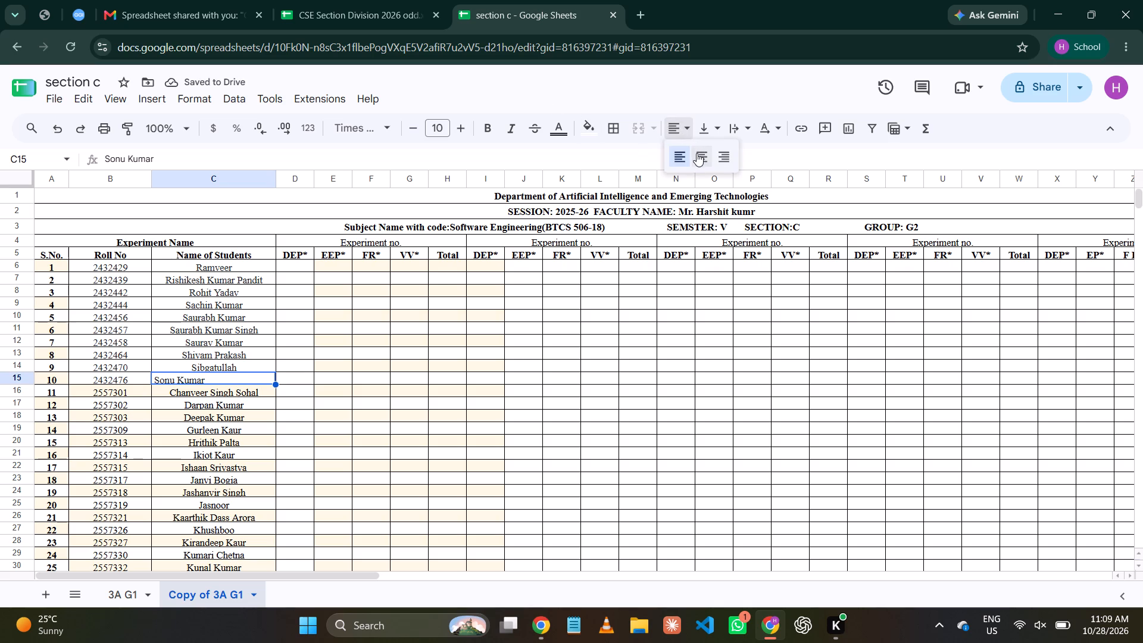
click(697, 153)
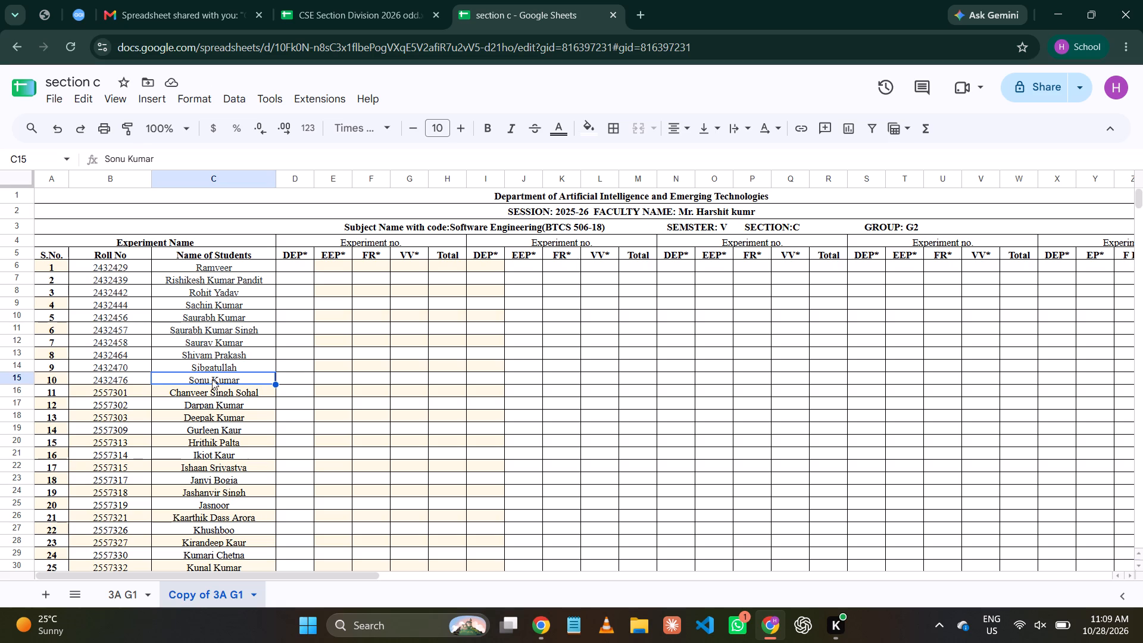
Copy the roll number of Sr. No. 44 from the 5C_CSE list into cell B16 of section c, centred at font size 10.
click(141, 391)
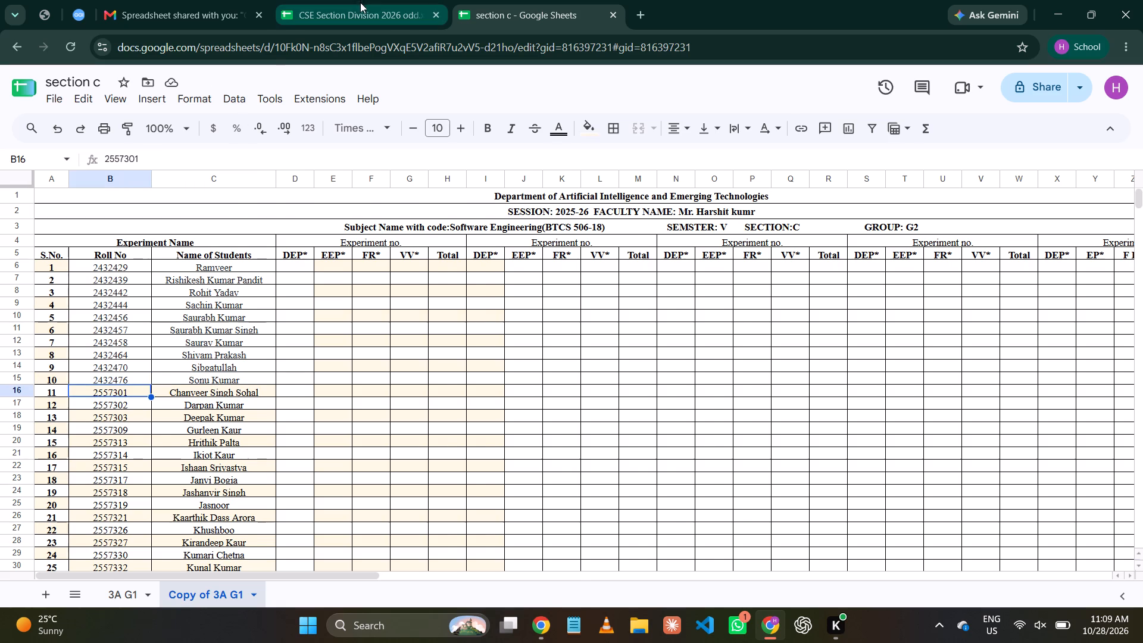
click(360, 2)
click(130, 455)
key(ctrl+c)
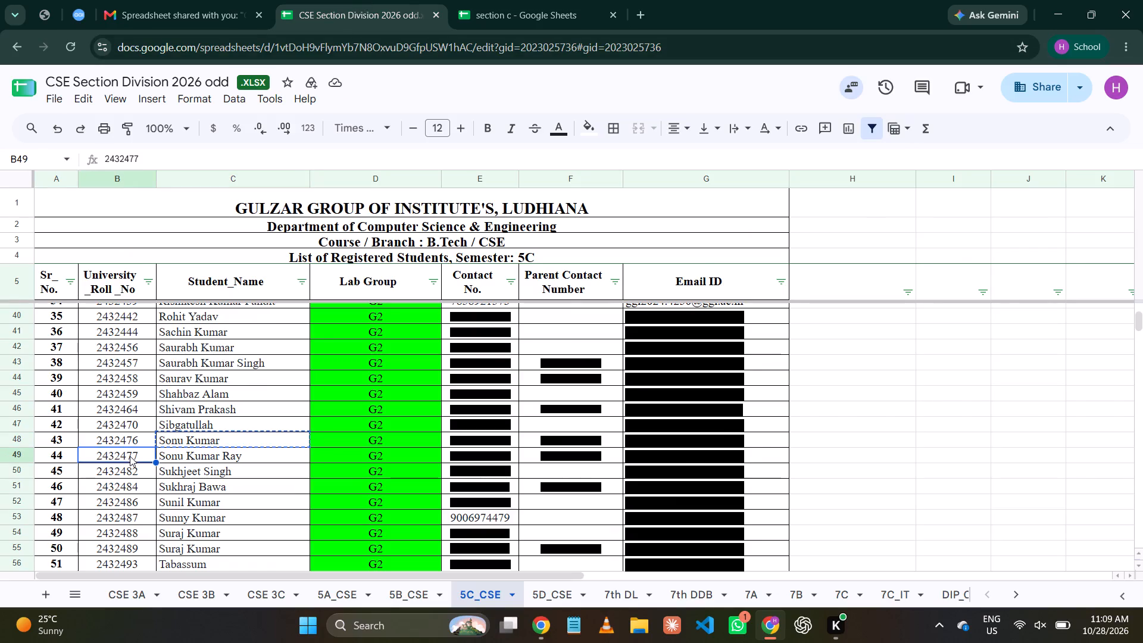
drag(510, 5, 509, 18)
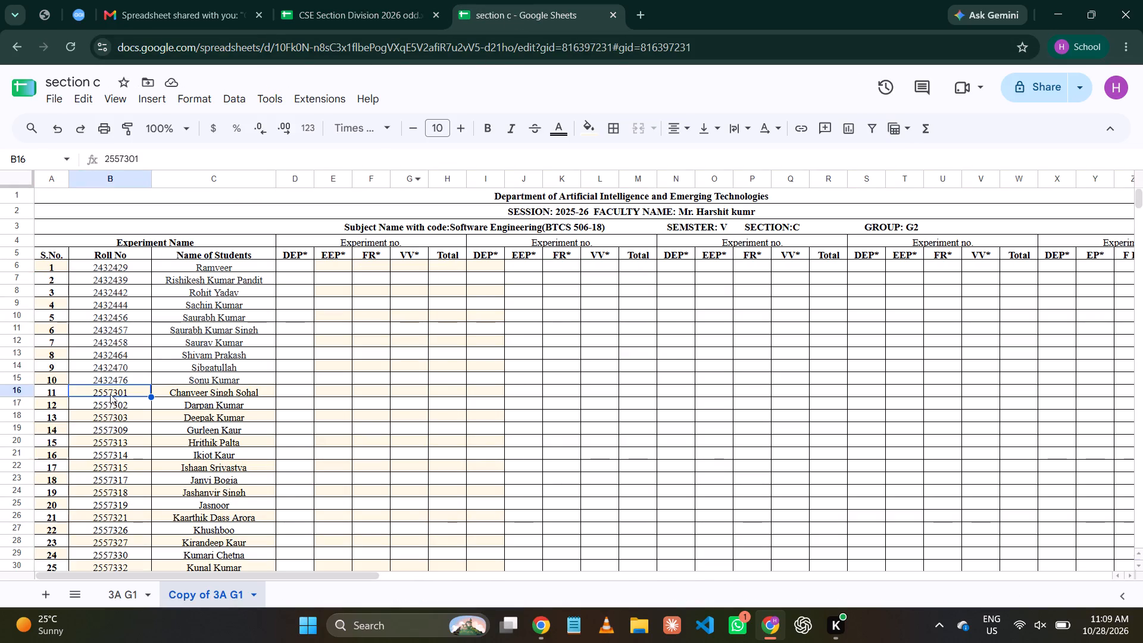
click(113, 392)
key(ctrl+v)
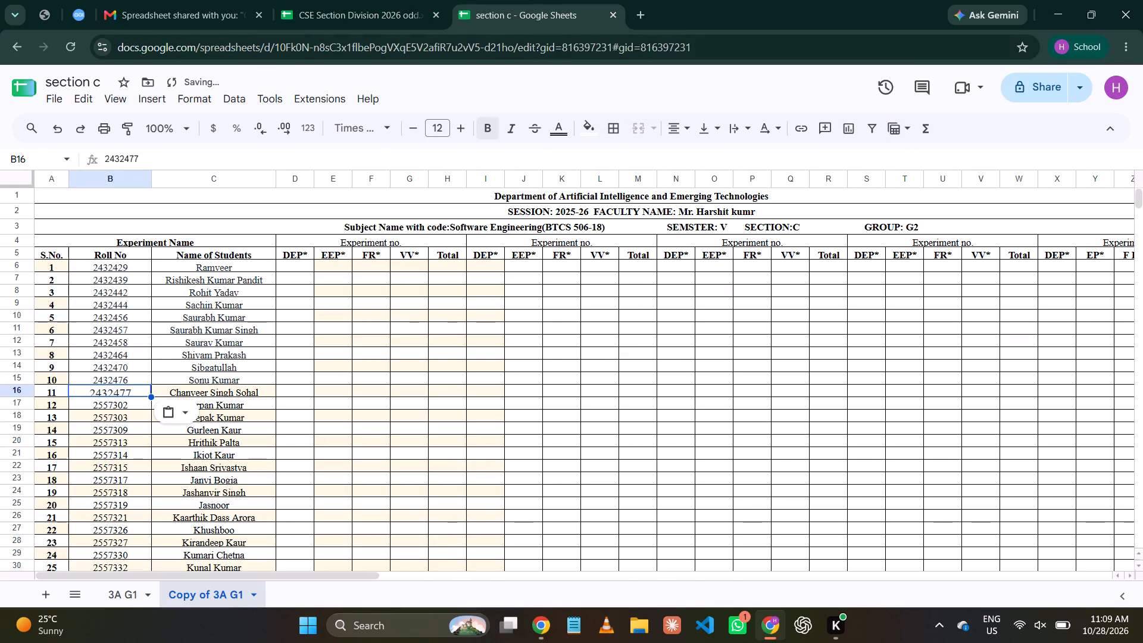
double_click(417, 126)
click(688, 129)
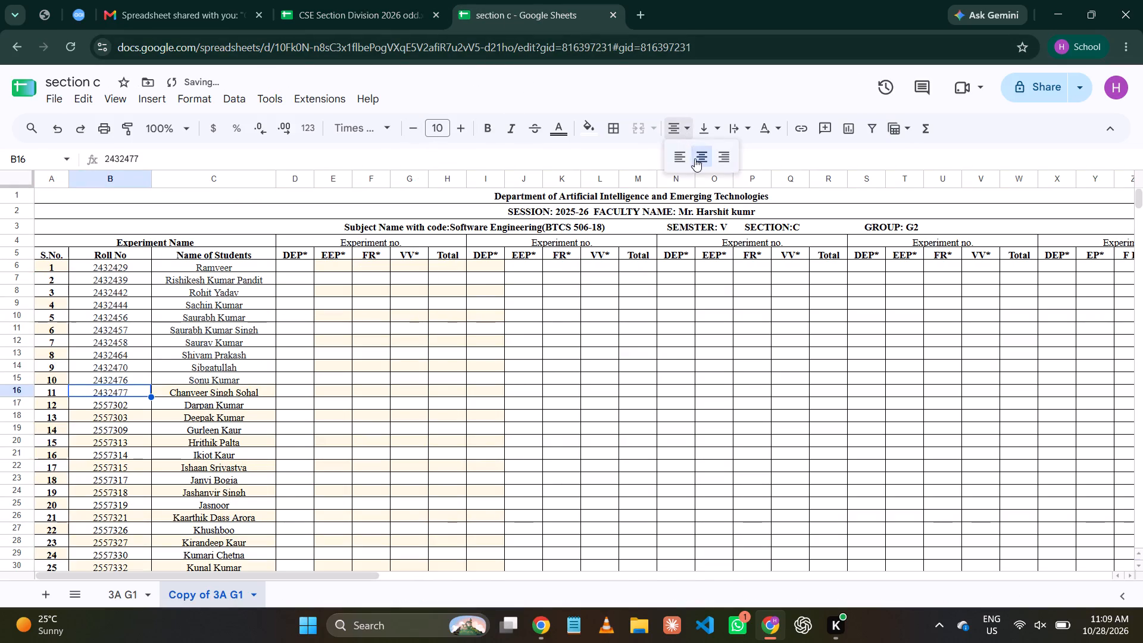
click(696, 158)
Copy the student name of Sr. No. 44 from the 5C_CSE list into cell C16 of section c, save, and centre it at font size 10.
click(251, 389)
click(285, 5)
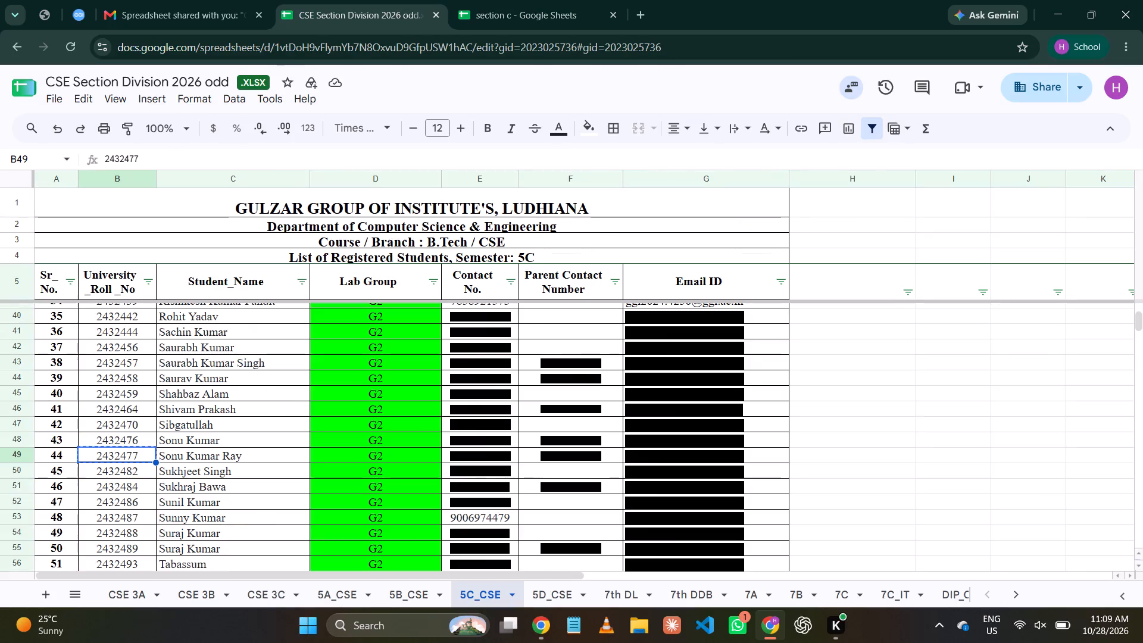
click(224, 451)
key(ctrl+c)
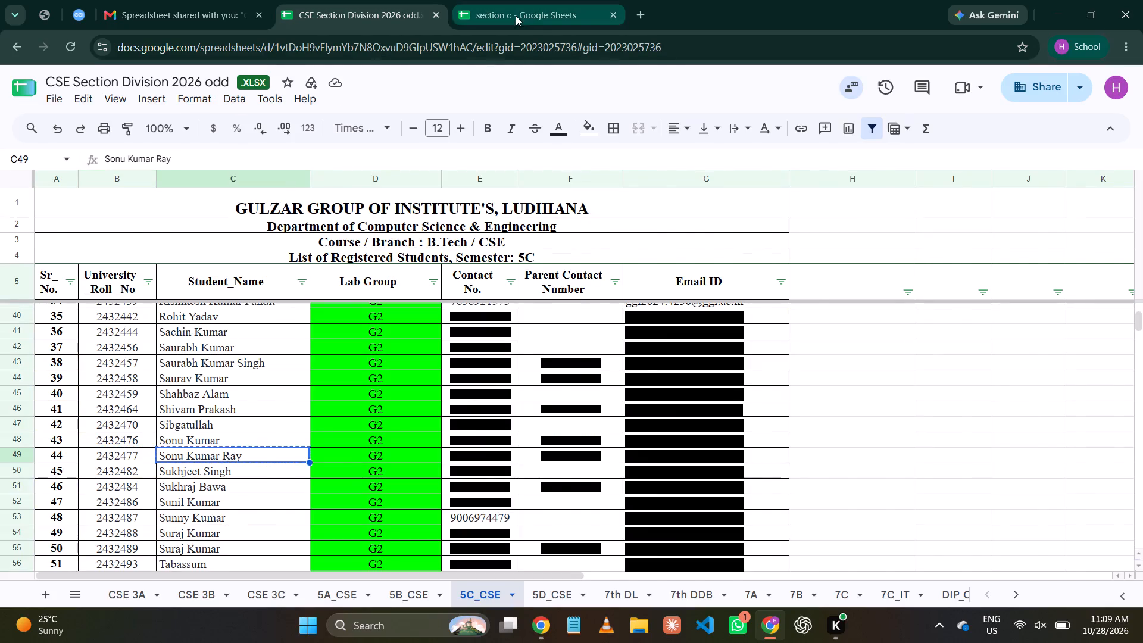
click(516, 15)
click(213, 393)
key(ctrl+v)
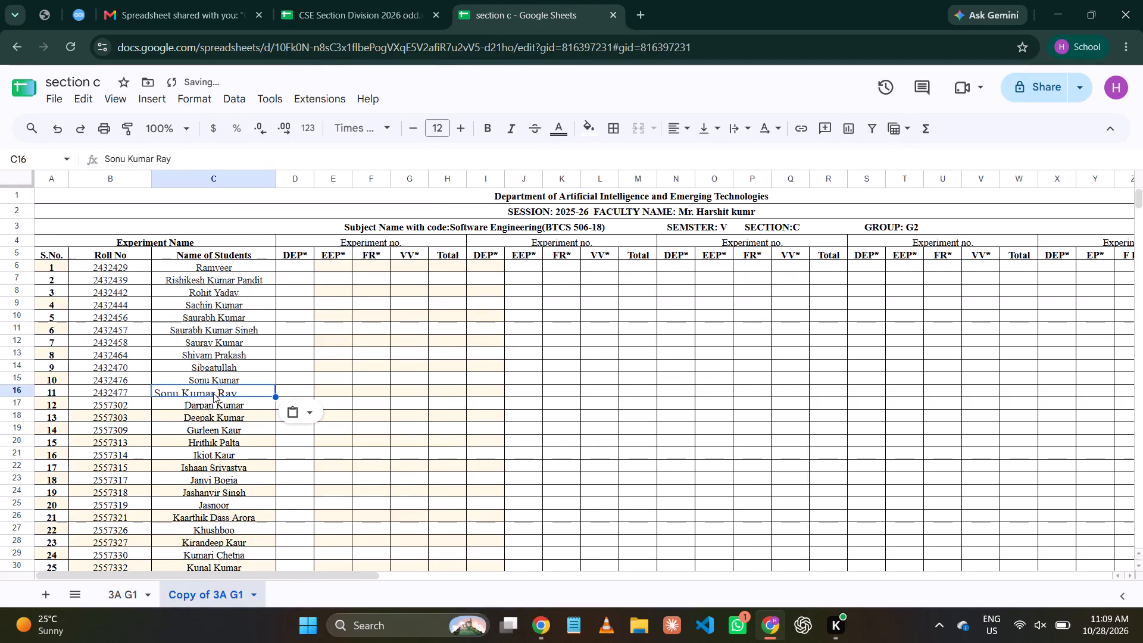
key(ctrl+s)
double_click(410, 127)
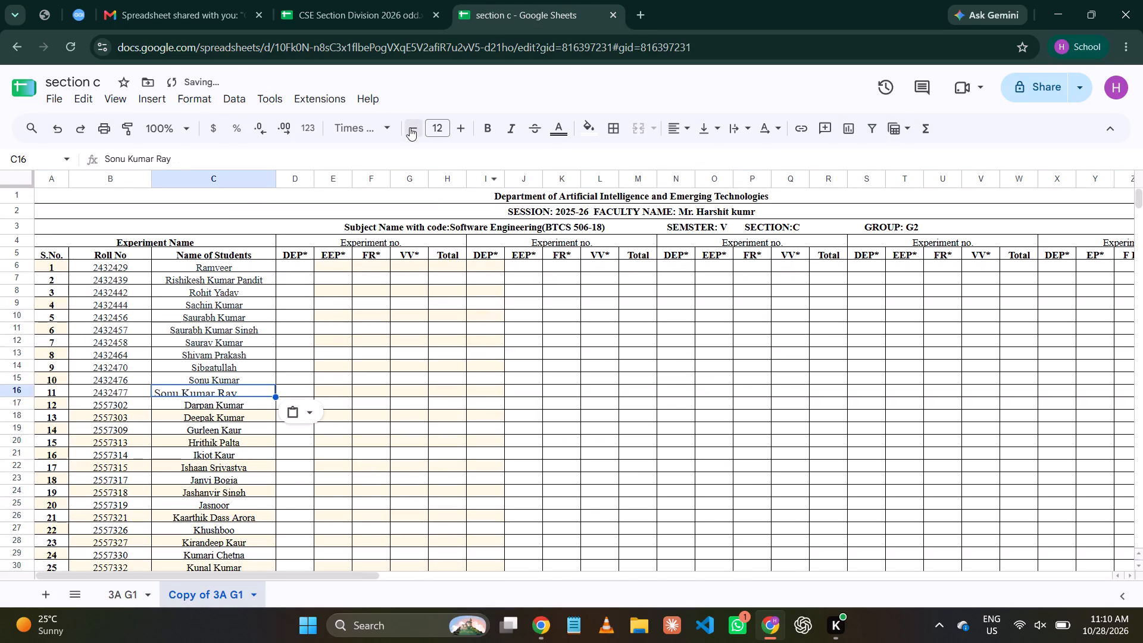
click(690, 130)
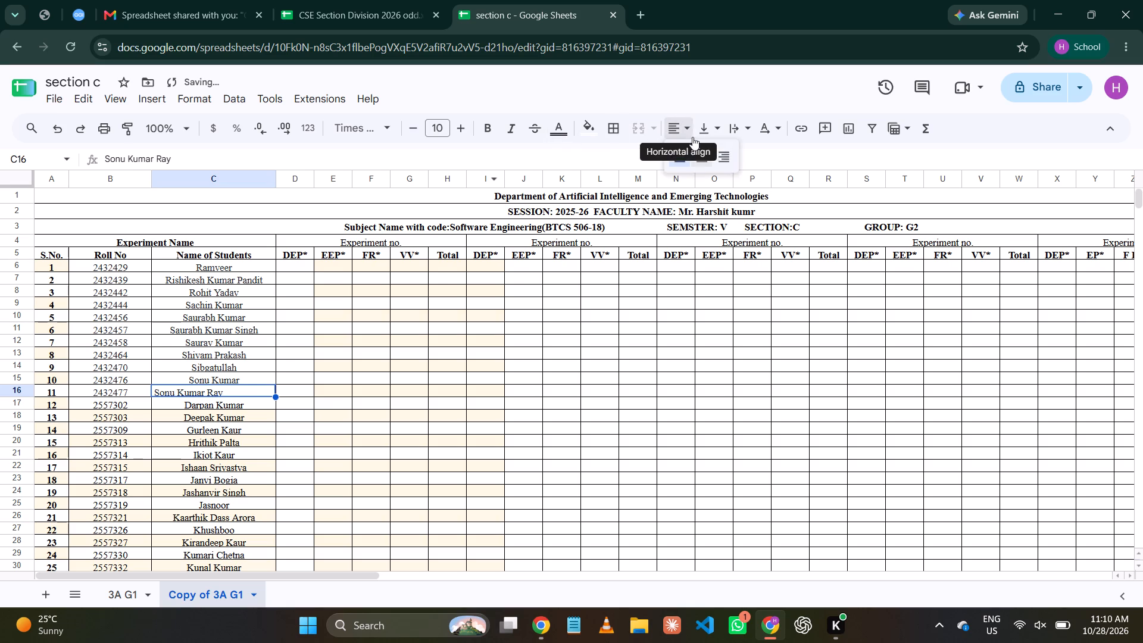
click(698, 152)
Copy the roll number of Sr. No. 45 from the 5C_CSE list into cell B17 of section c, set it to font size 10, and save.
click(120, 400)
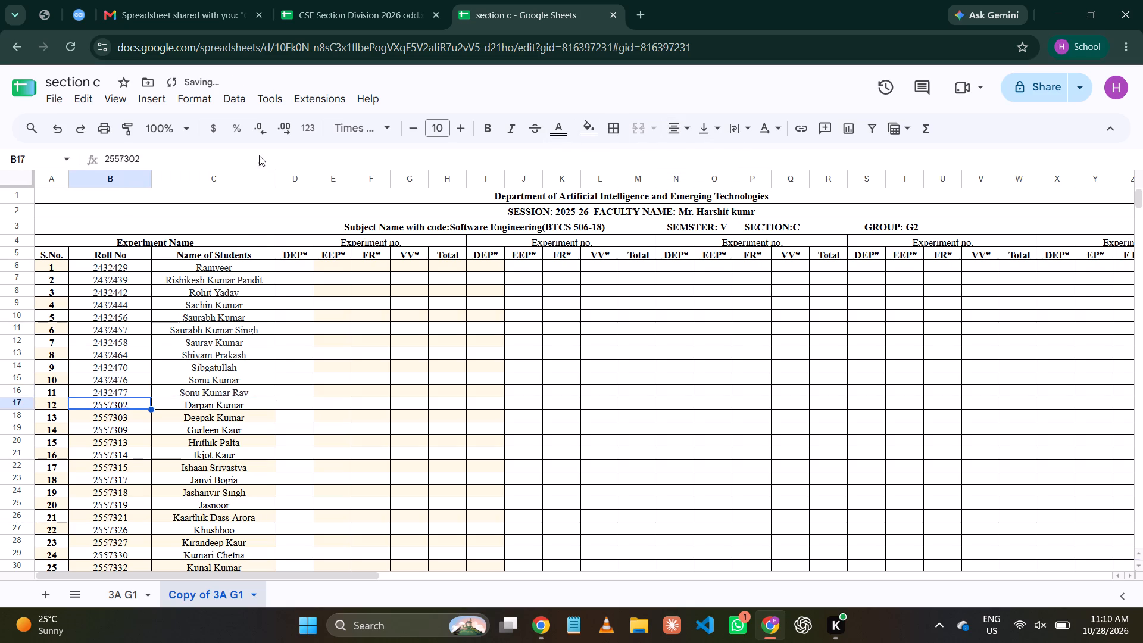
click(396, 13)
click(132, 473)
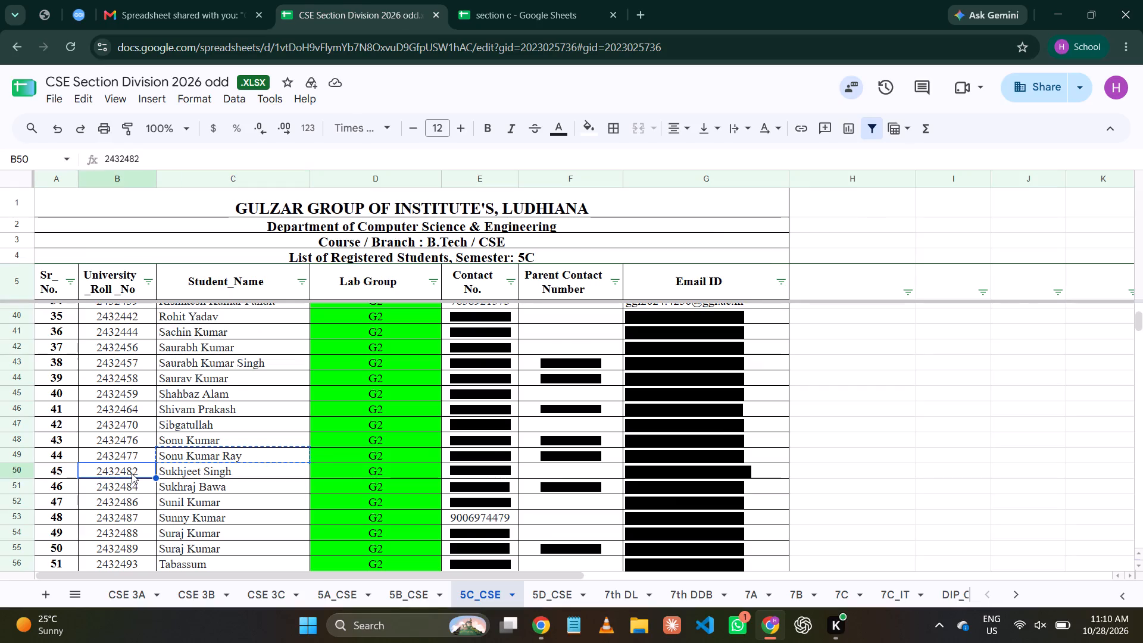
key(ctrl+c)
click(495, 14)
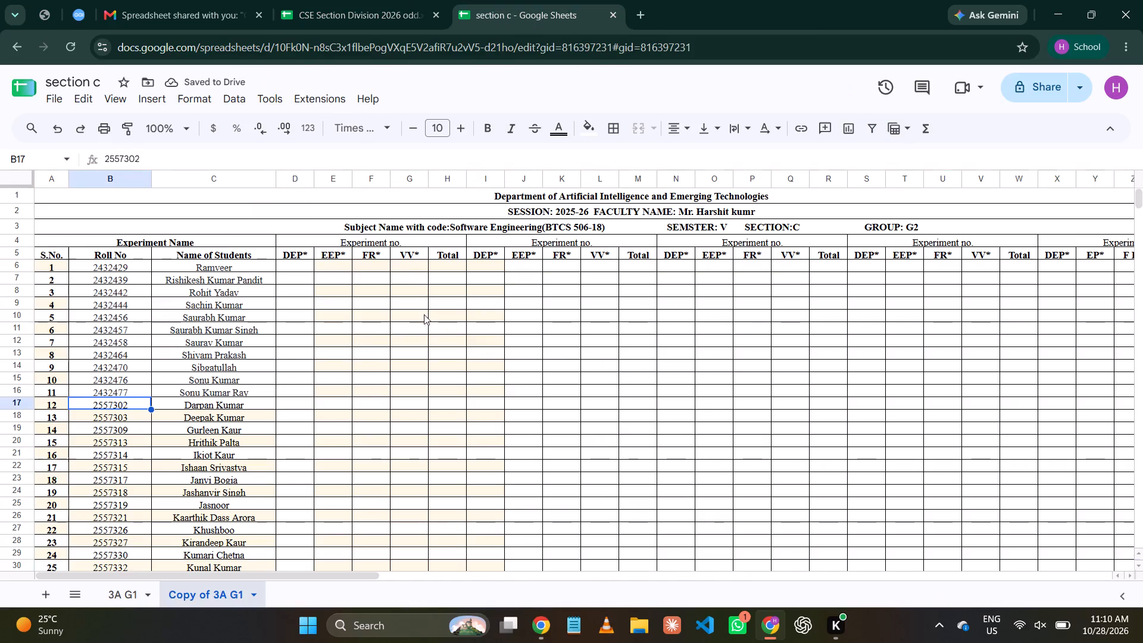
click(121, 408)
key(ctrl+v)
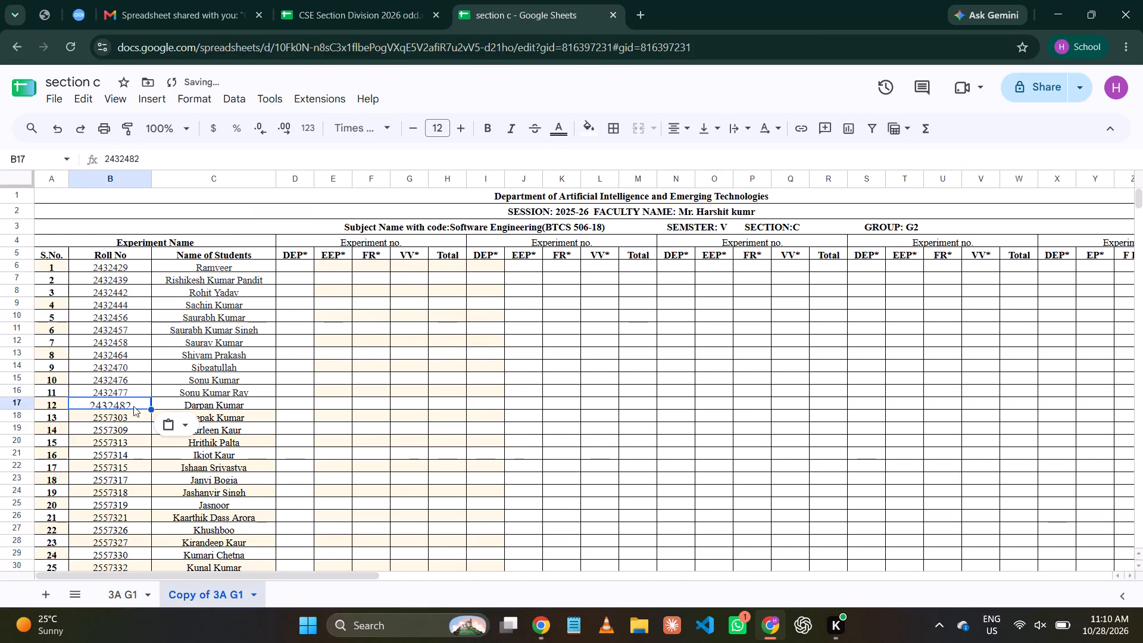
double_click(411, 127)
key(ctrl+s)
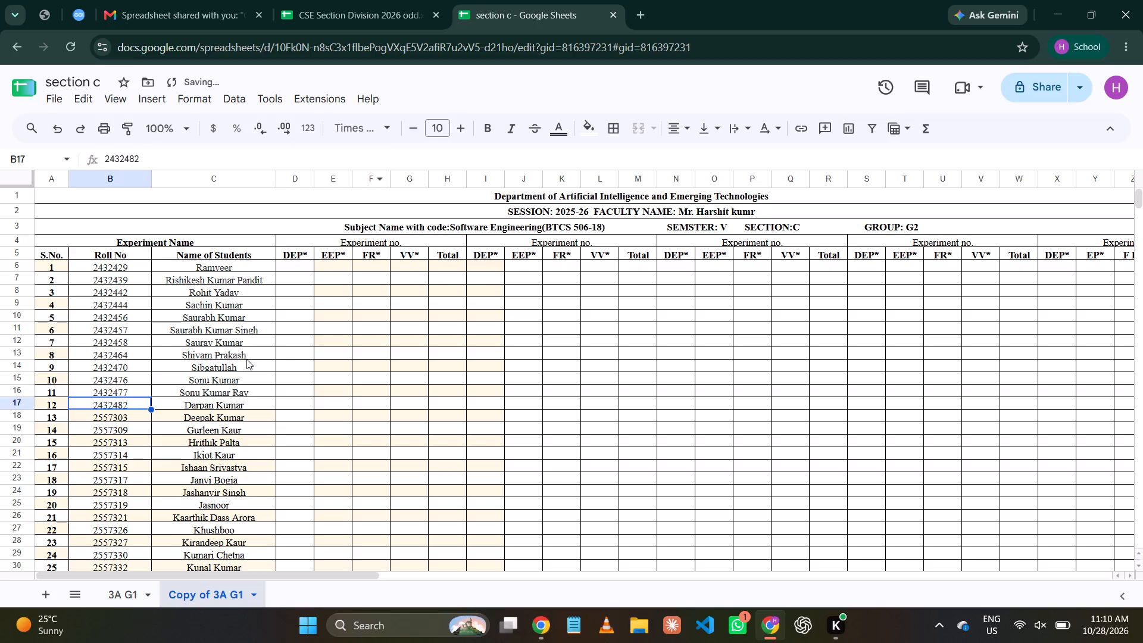
Copy the student name of Sr. No. 45 from the 5C_CSE list into cell C17 of section c, centred at font size 10.
click(232, 403)
click(393, 11)
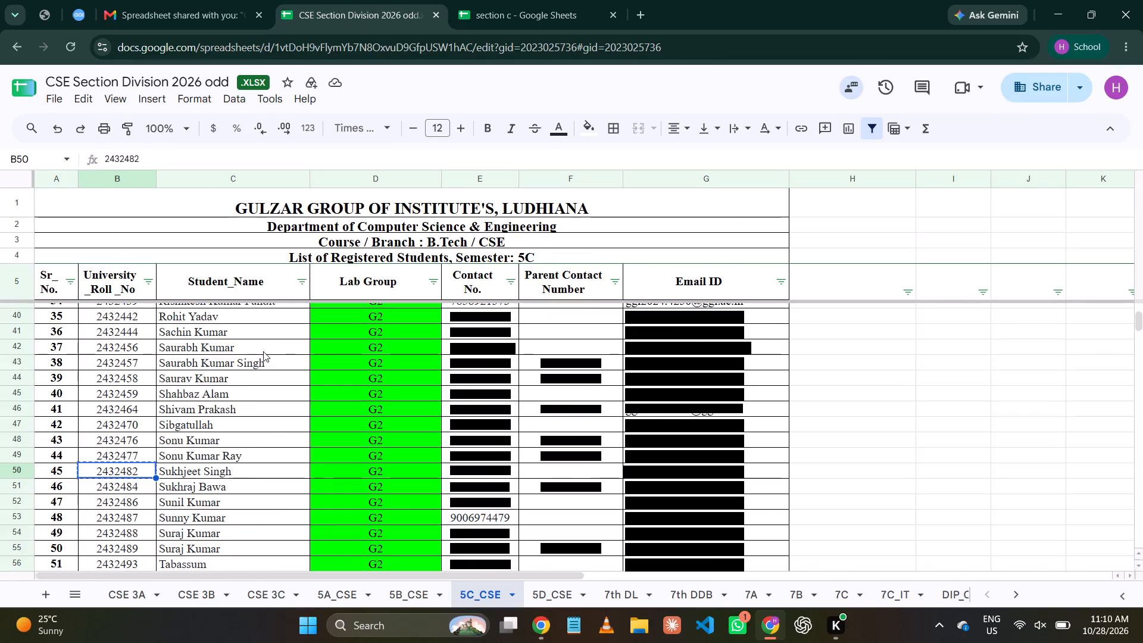
click(227, 472)
key(ctrl+c)
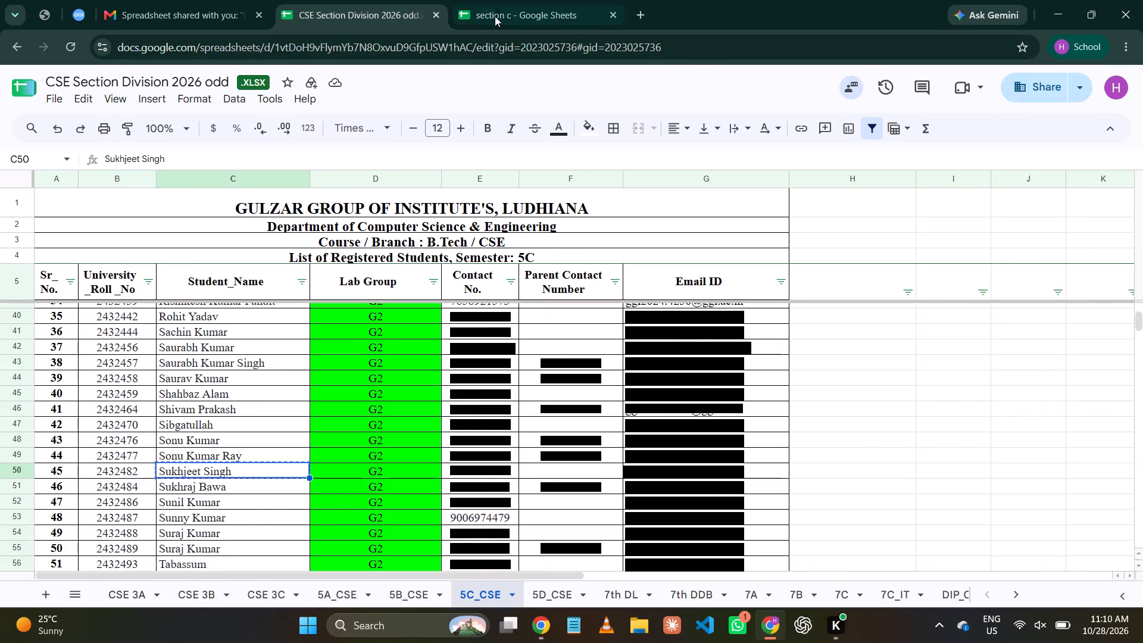
click(499, 17)
click(245, 402)
key(ctrl+v)
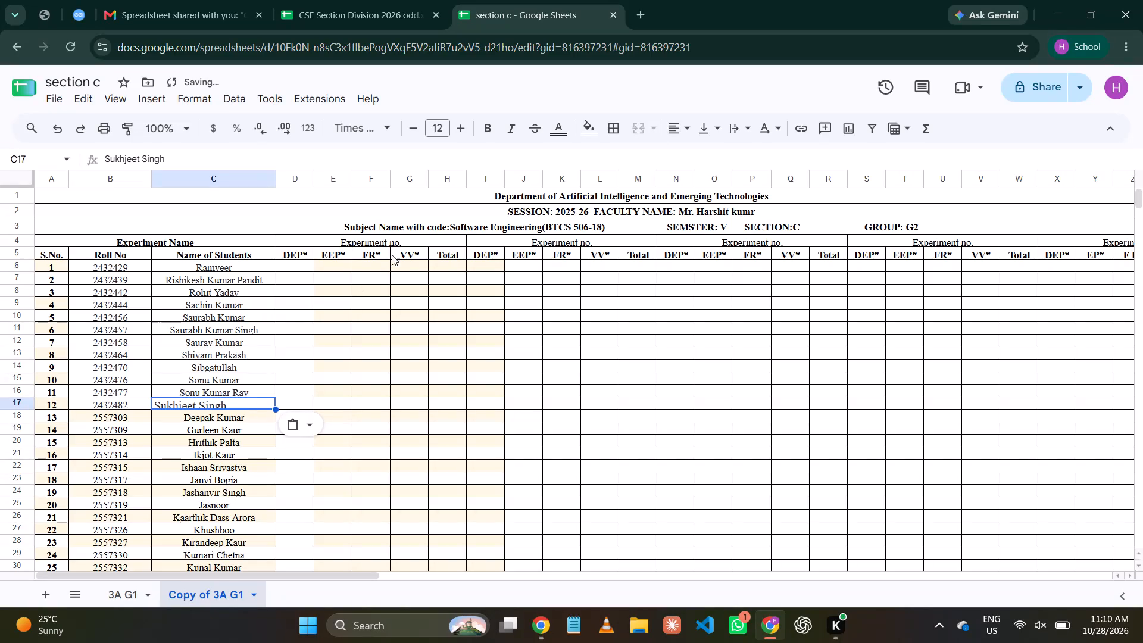
double_click(413, 128)
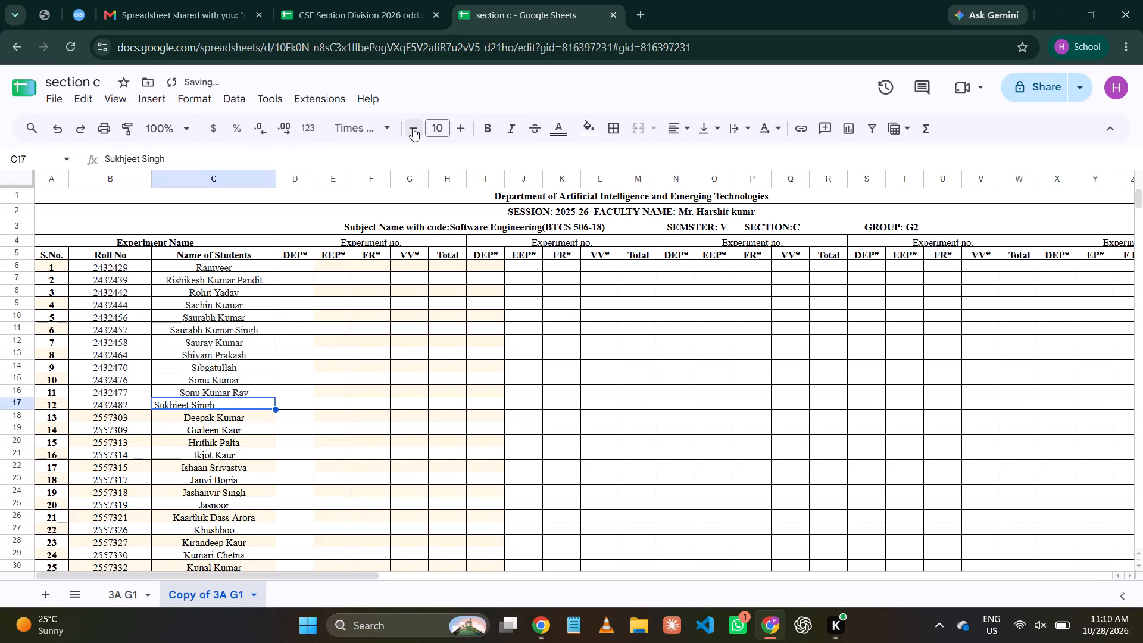
click(687, 128)
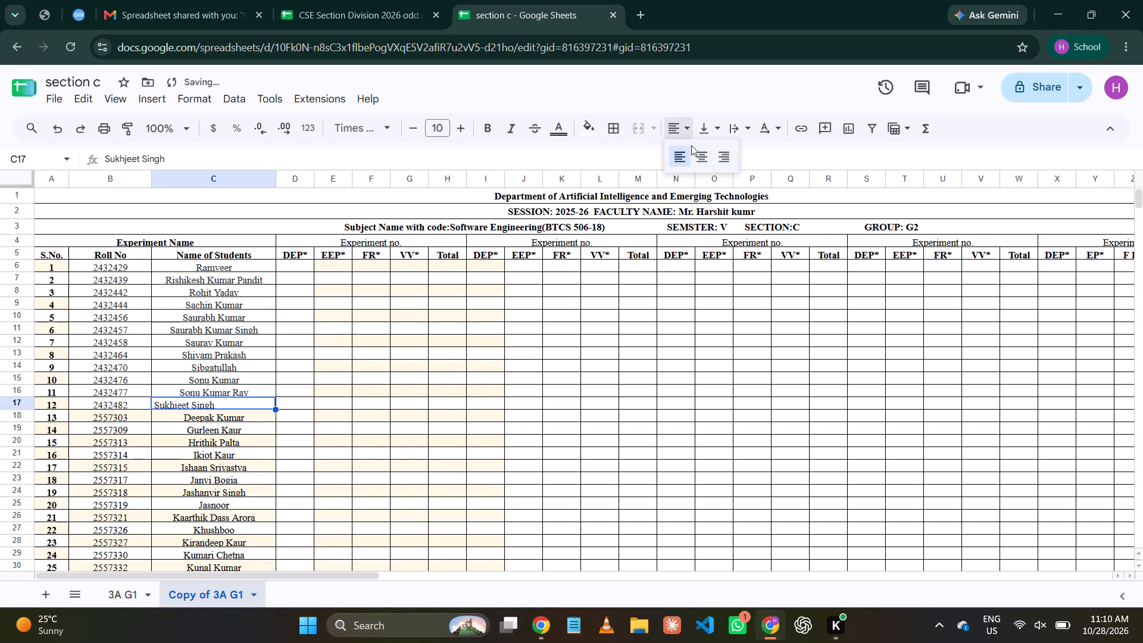
click(697, 150)
Copy the roll number of Sr. No. 46 from the 5C_CSE list into cell B18 of section c, centred at font size 10.
click(310, 25)
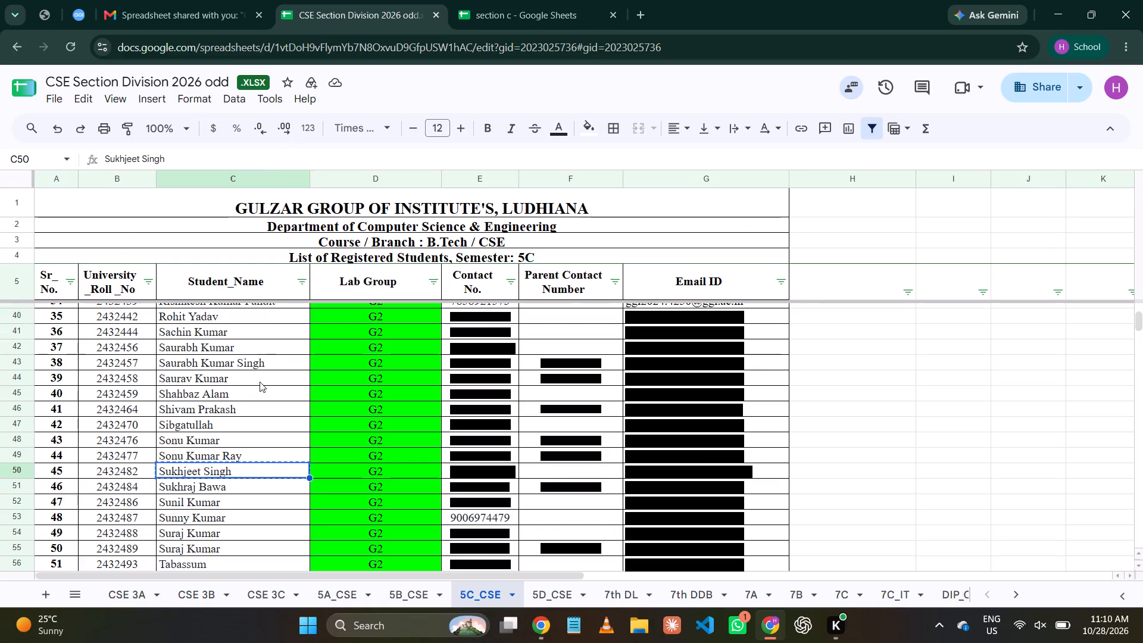
click(130, 484)
key(ctrl+c)
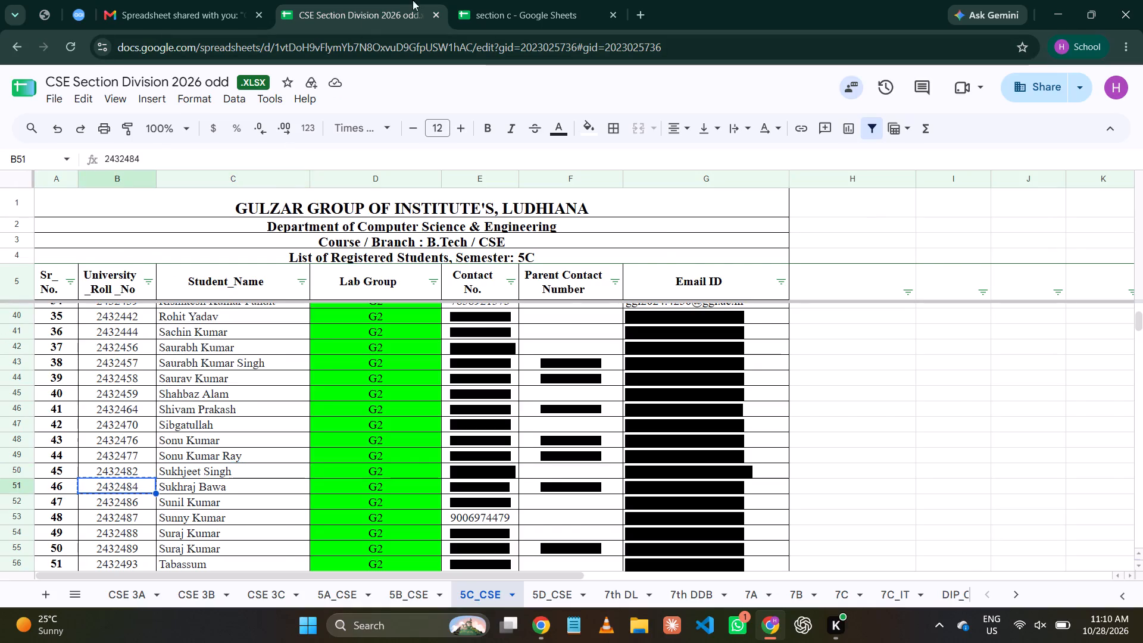
click(498, 8)
click(120, 414)
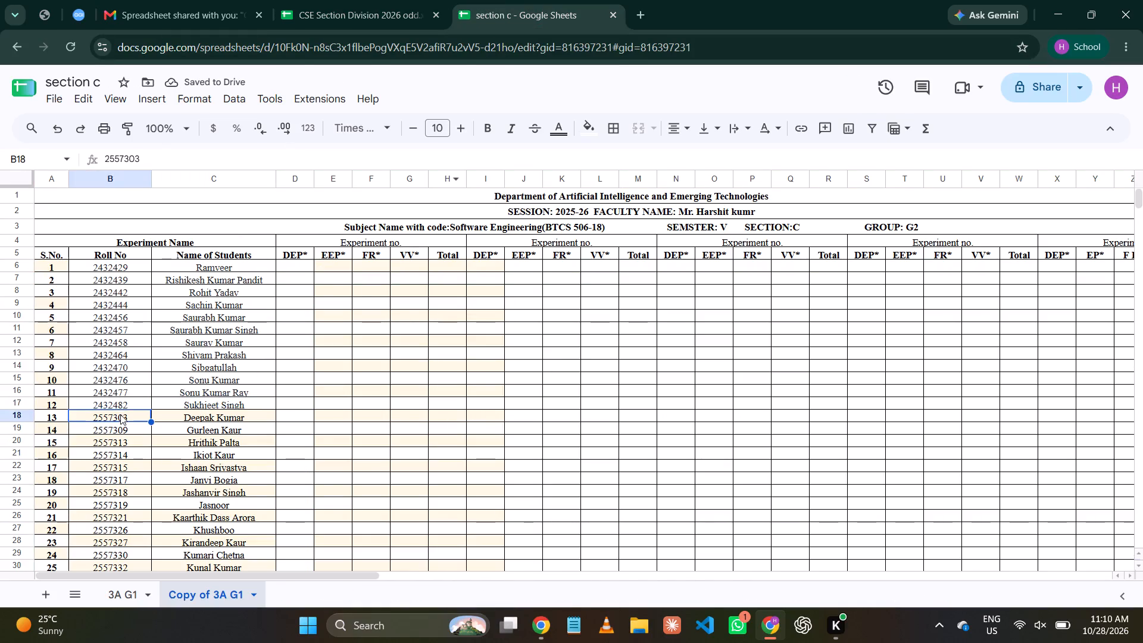
key(ctrl+v)
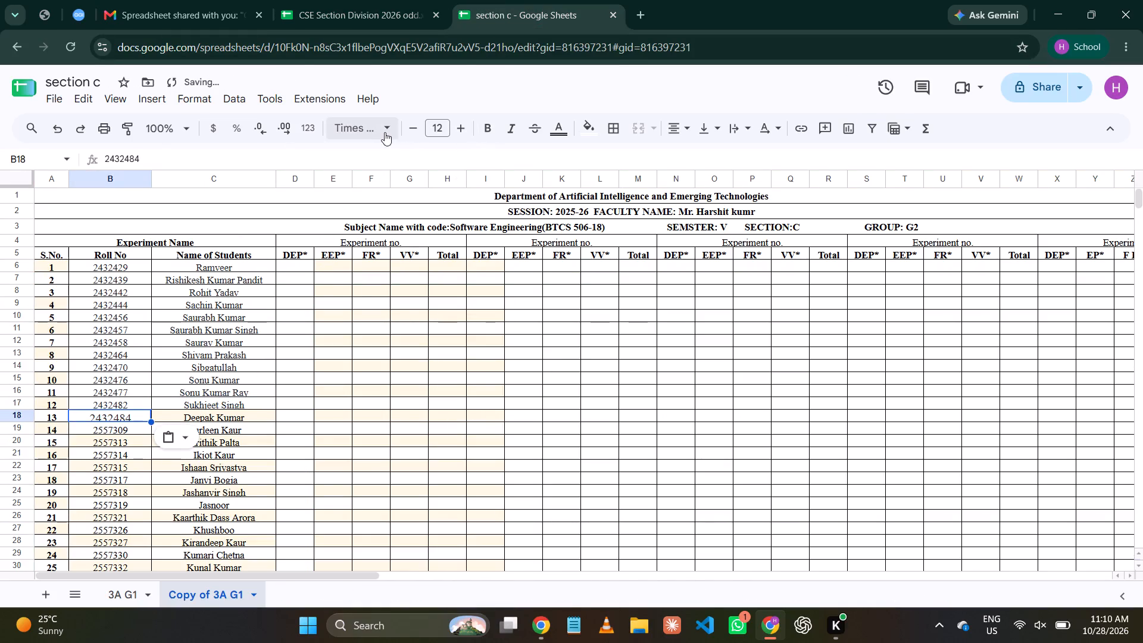
double_click(408, 128)
click(692, 121)
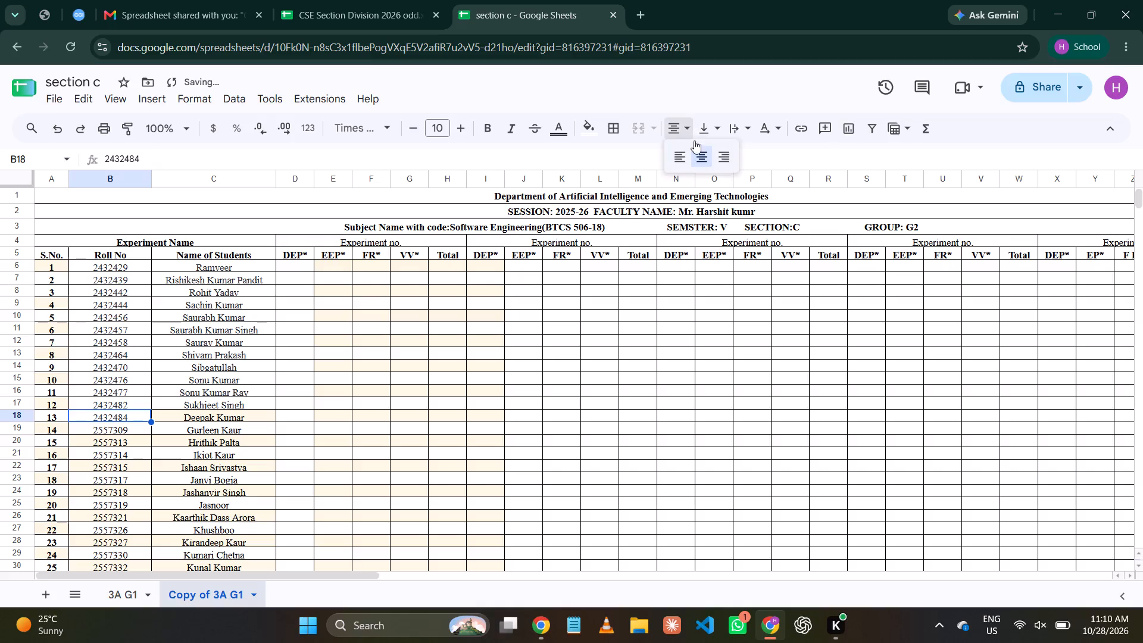
click(698, 154)
Copy the student name of Sr. No. 46 from the 5C_CSE list into cell C18 of section c, centred at font size 10, and save.
click(245, 414)
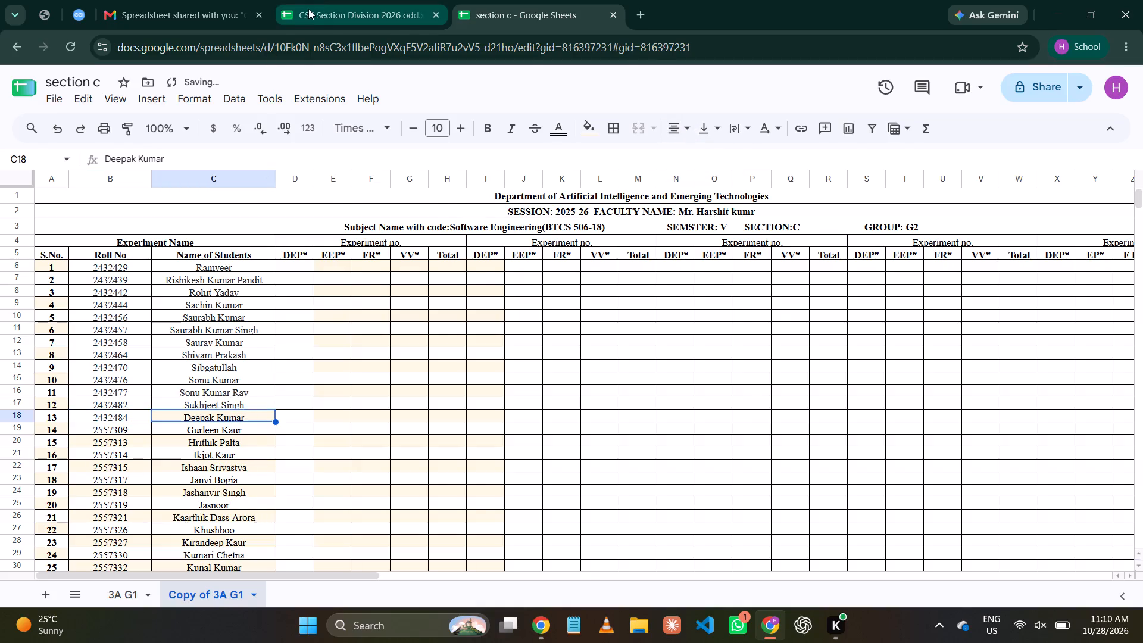
click(308, 9)
click(211, 483)
key(ctrl+c)
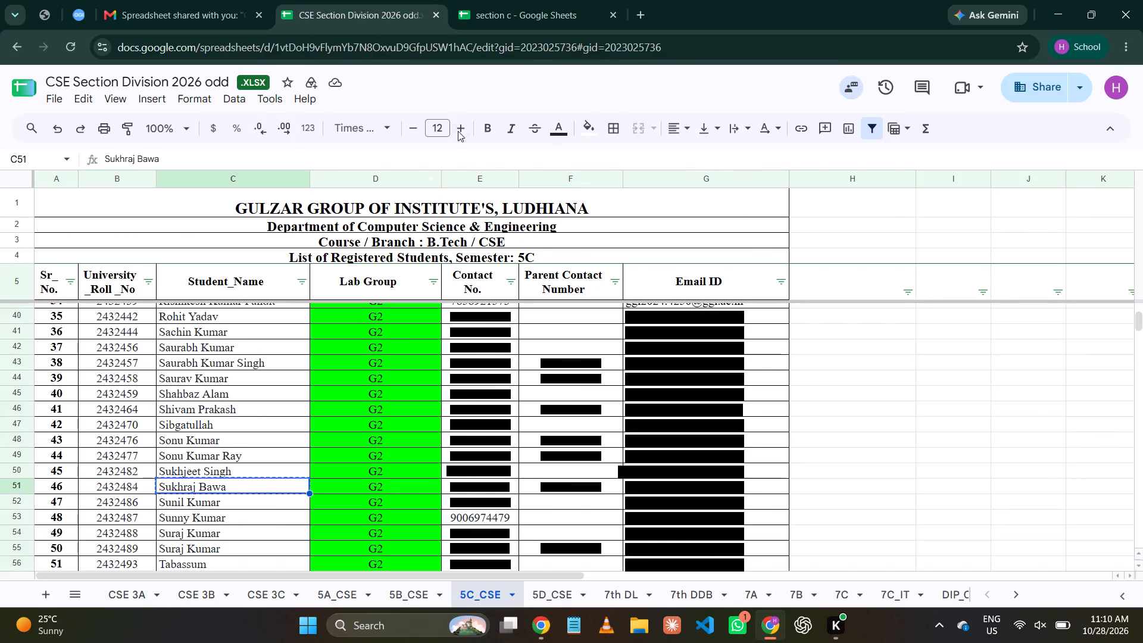
click(520, 11)
click(199, 420)
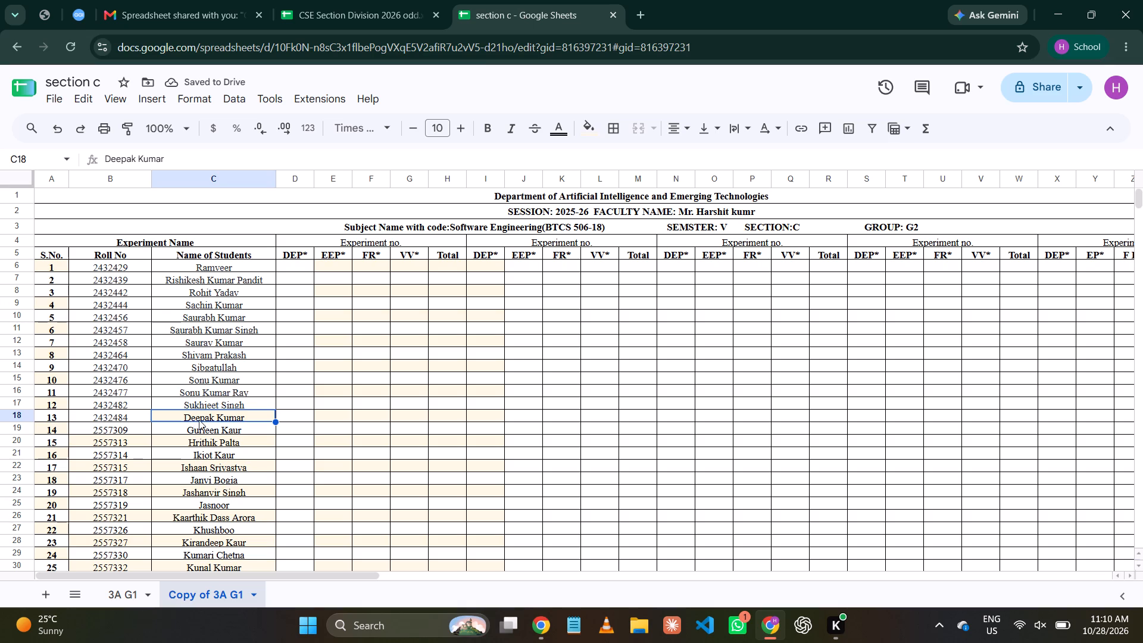
key(ctrl+v)
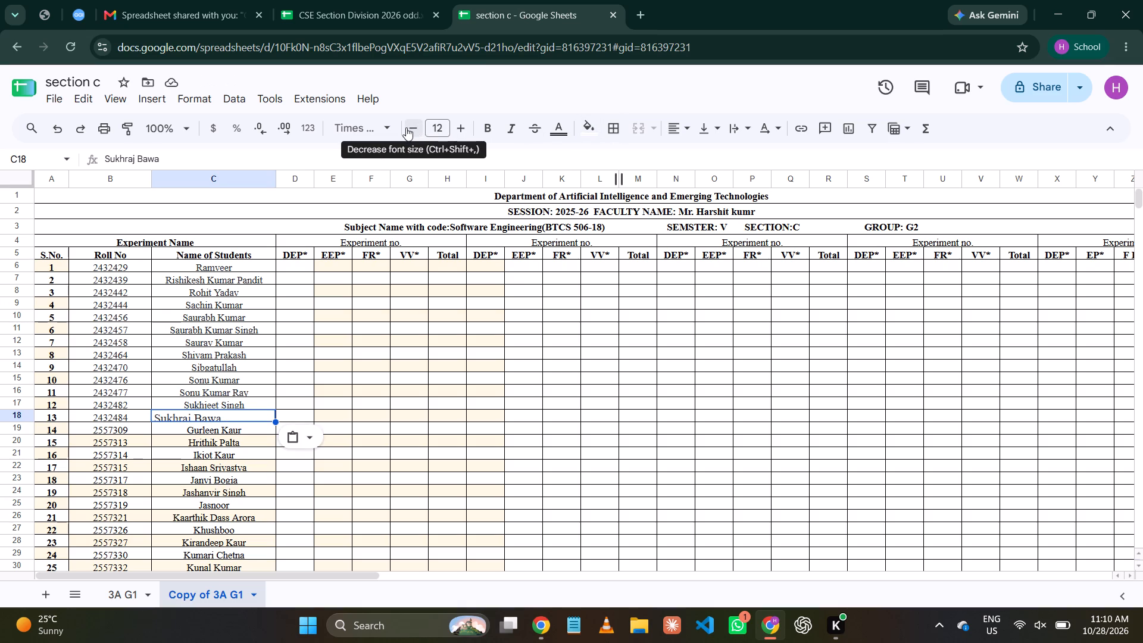
click(406, 127)
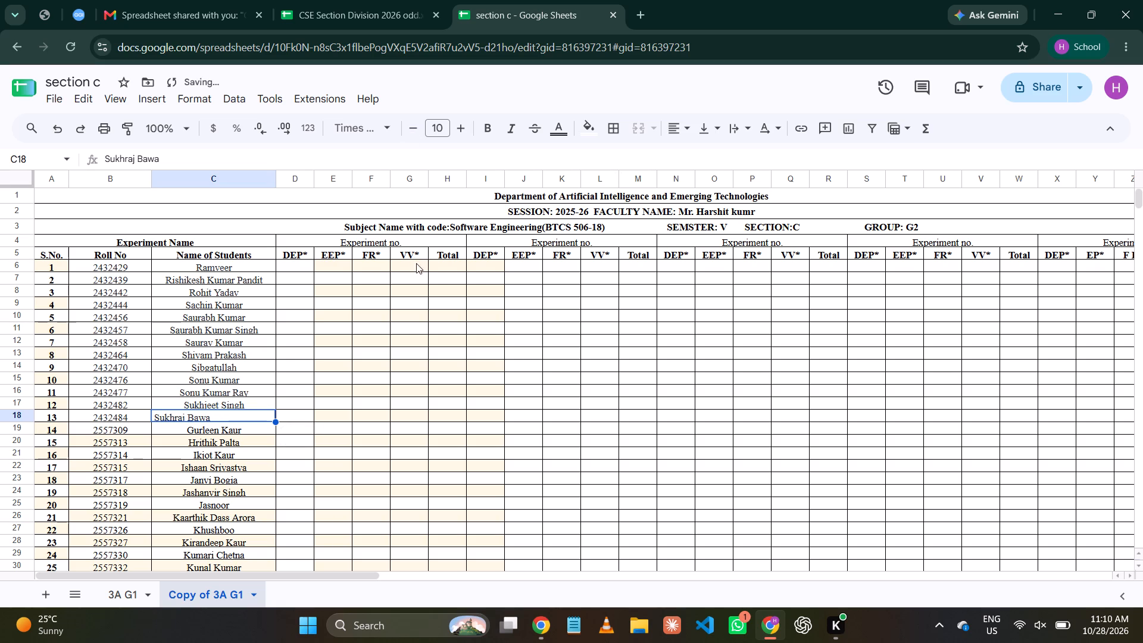
key(ctrl+s)
click(685, 128)
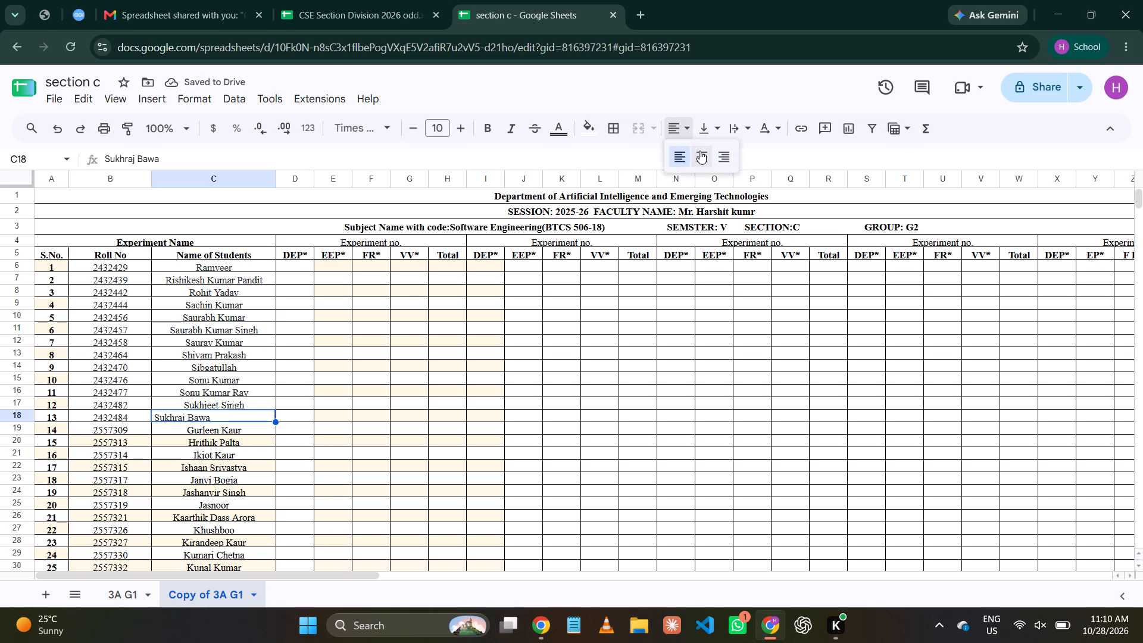
click(701, 154)
key(ctrl+s)
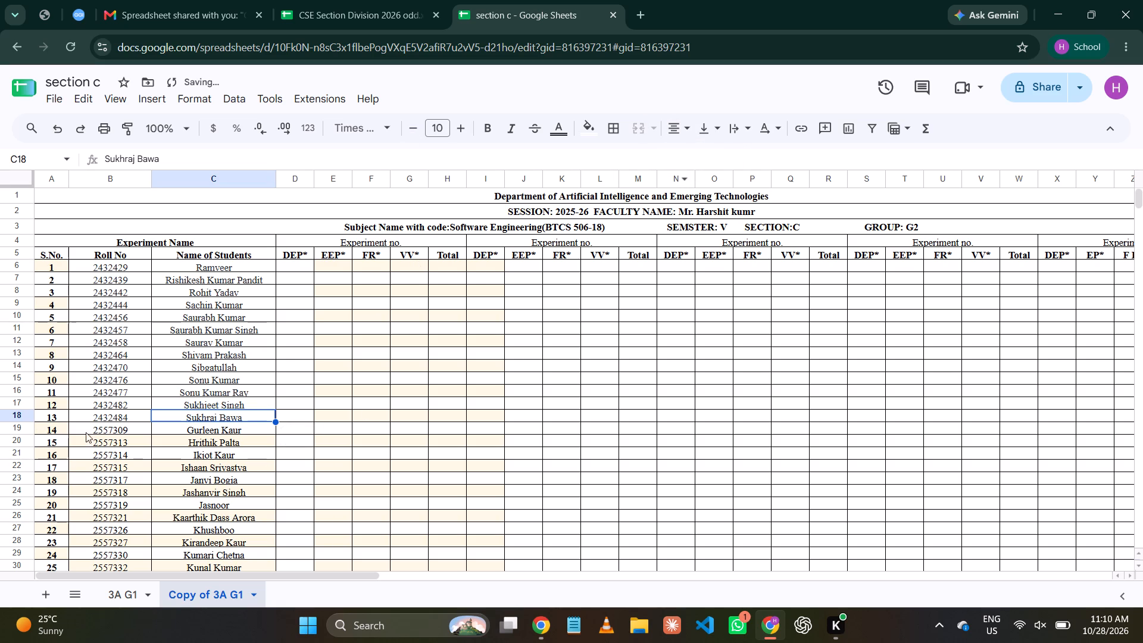
Copy the roll number of Sr. No. 47 from the 5C_CSE list into cell B19 of section c at font size 10.
click(101, 432)
click(316, 20)
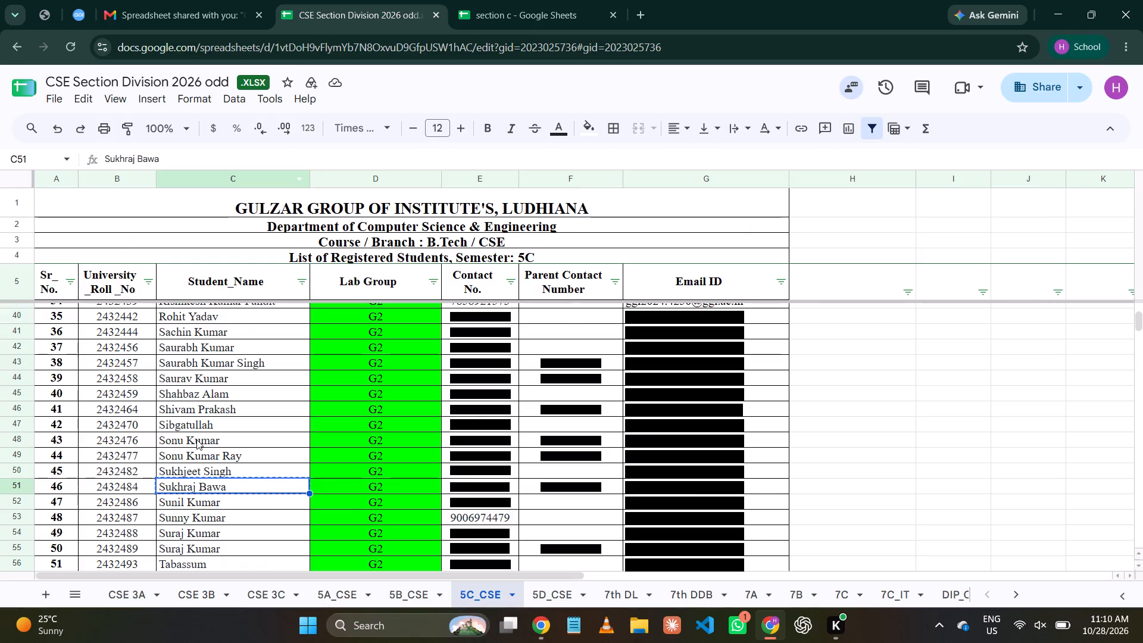
click(118, 507)
key(ctrl+c)
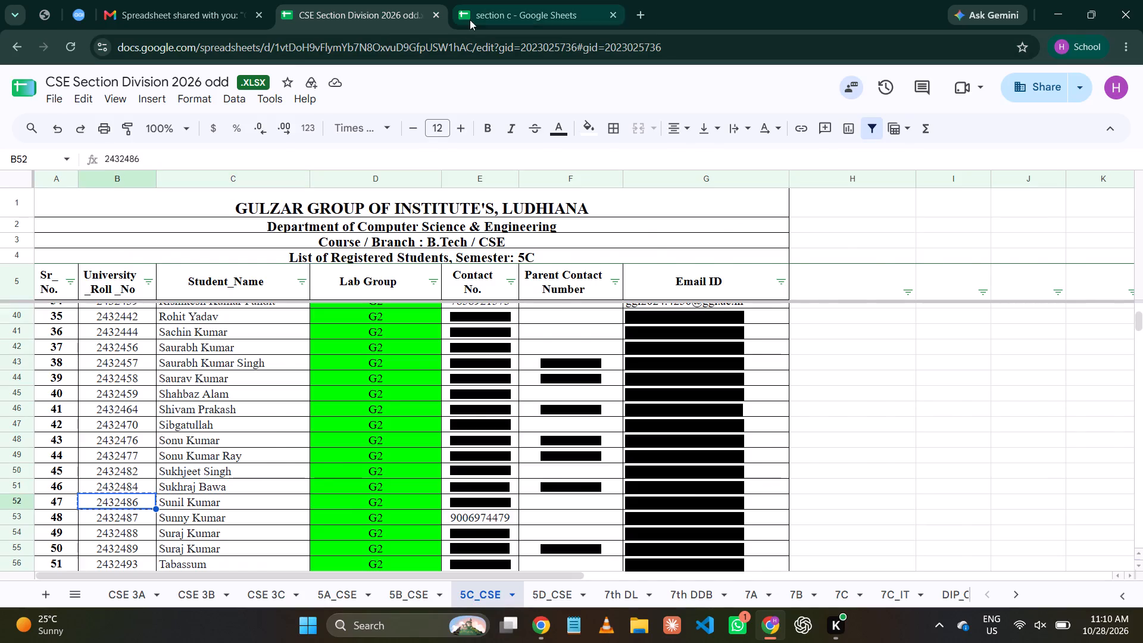
click(477, 17)
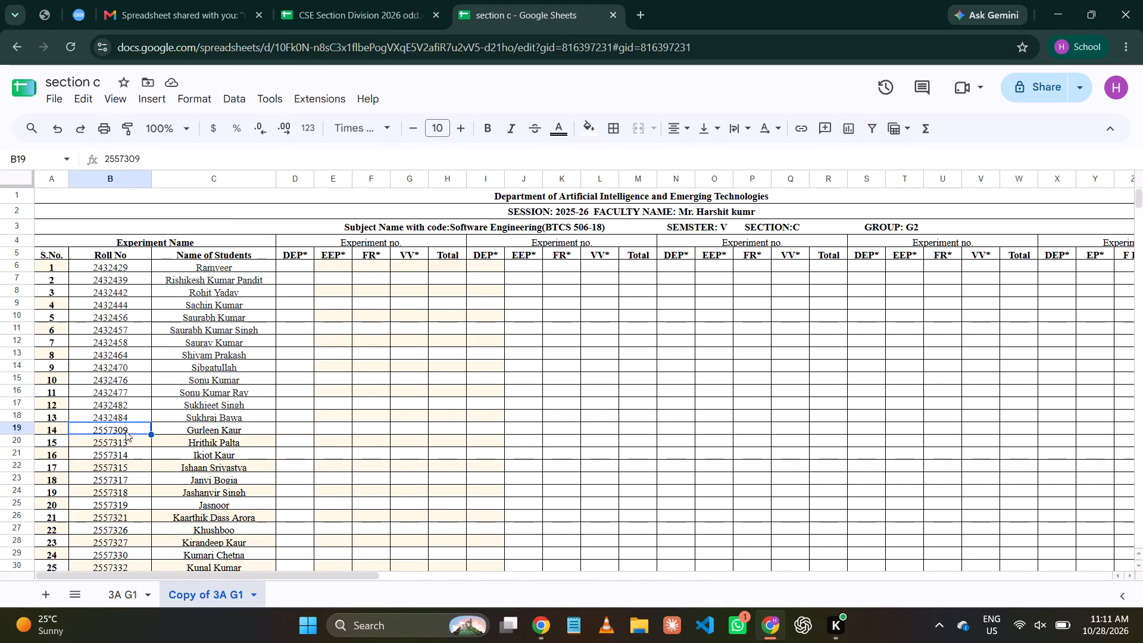
key(ctrl+v)
double_click(414, 126)
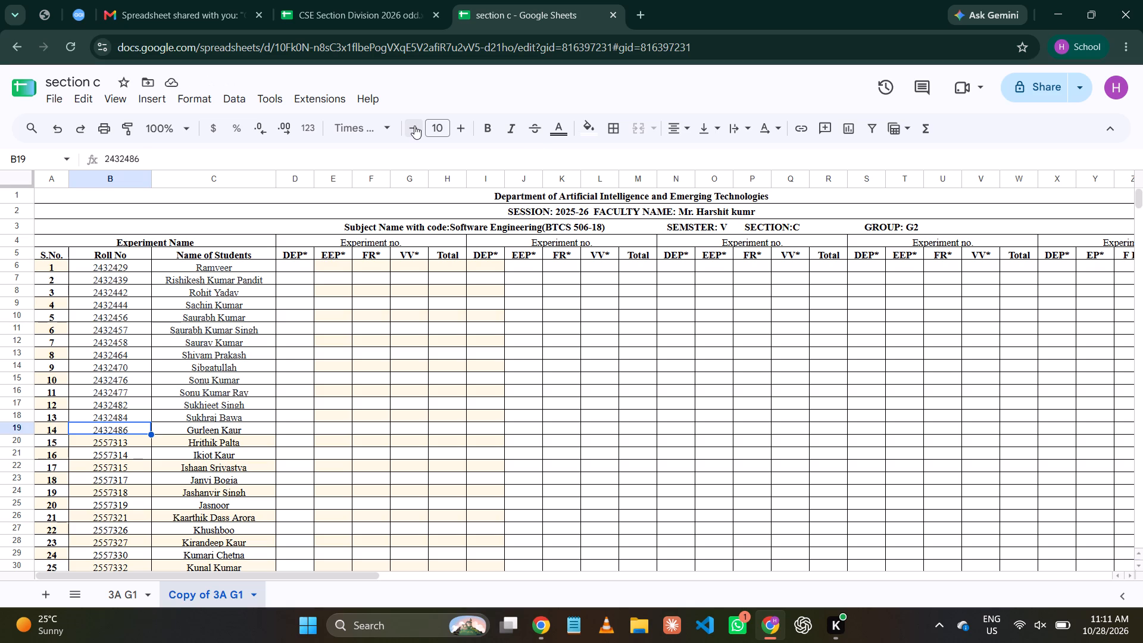
Copy the student name of Sr. No. 47 from the 5C_CSE list into cell C19 of section c, centred at font size 10, and save.
click(219, 432)
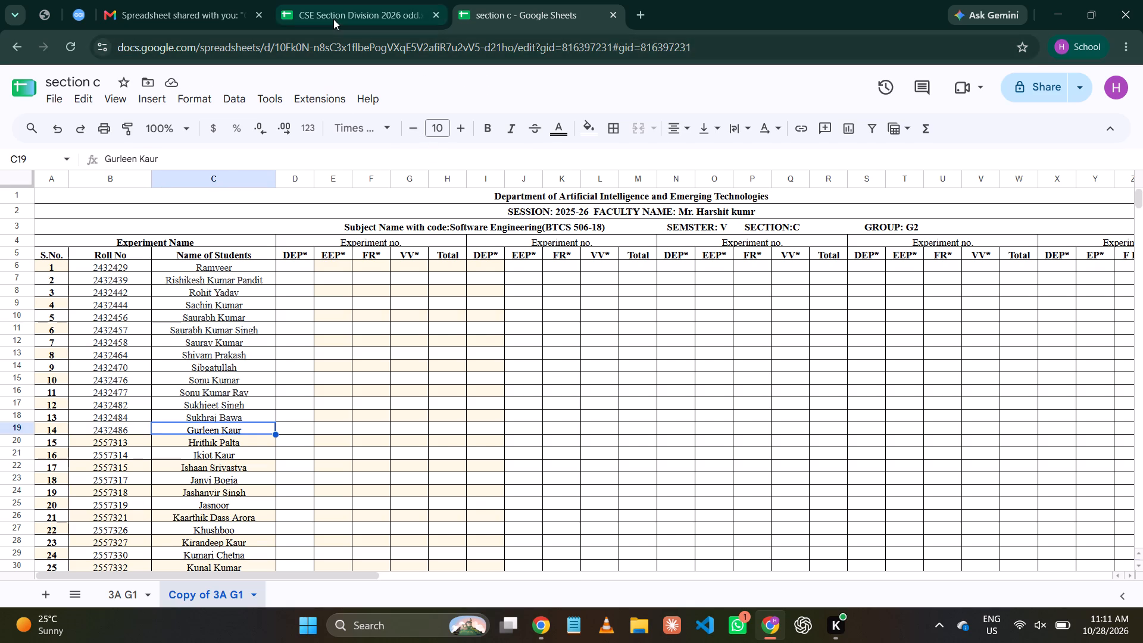
click(333, 19)
click(197, 504)
key(ctrl+c)
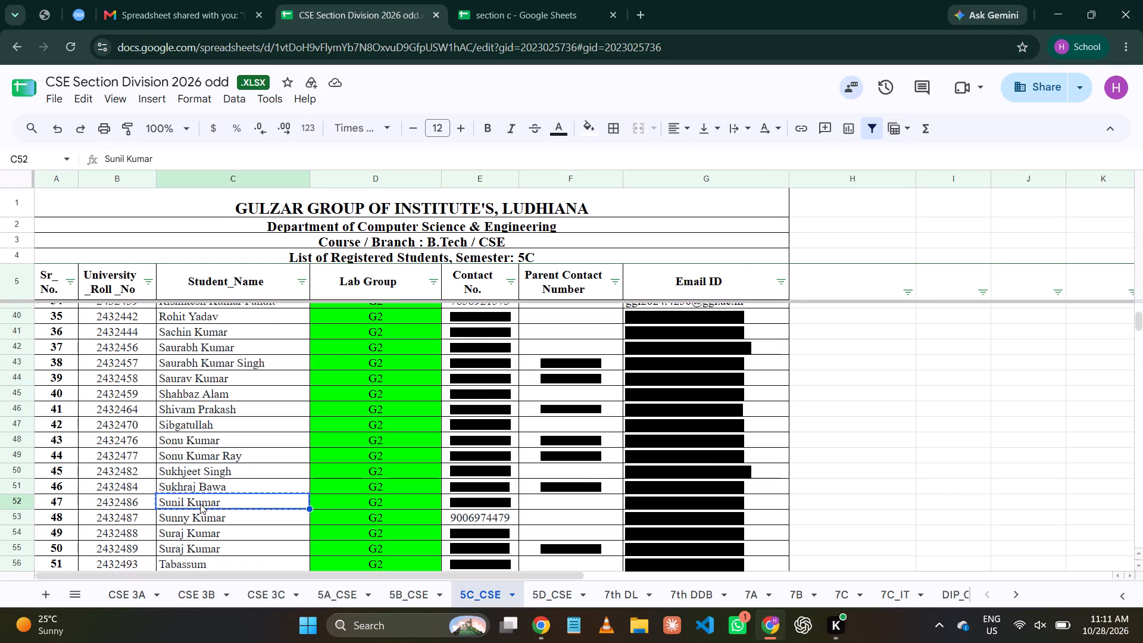
click(485, 11)
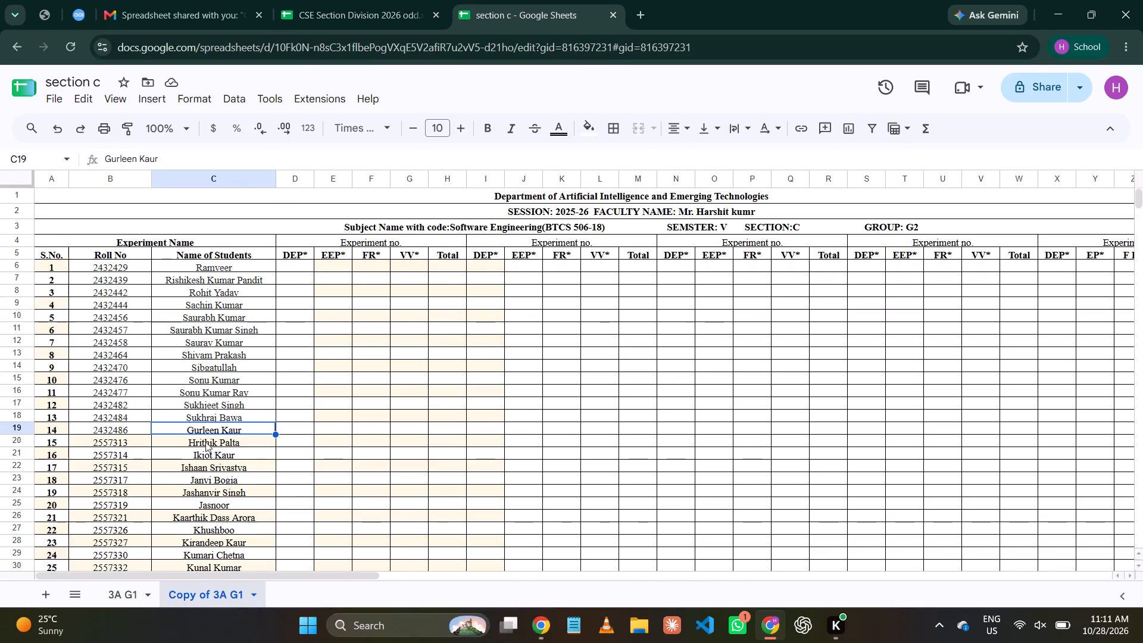
click(218, 429)
key(ctrl+v)
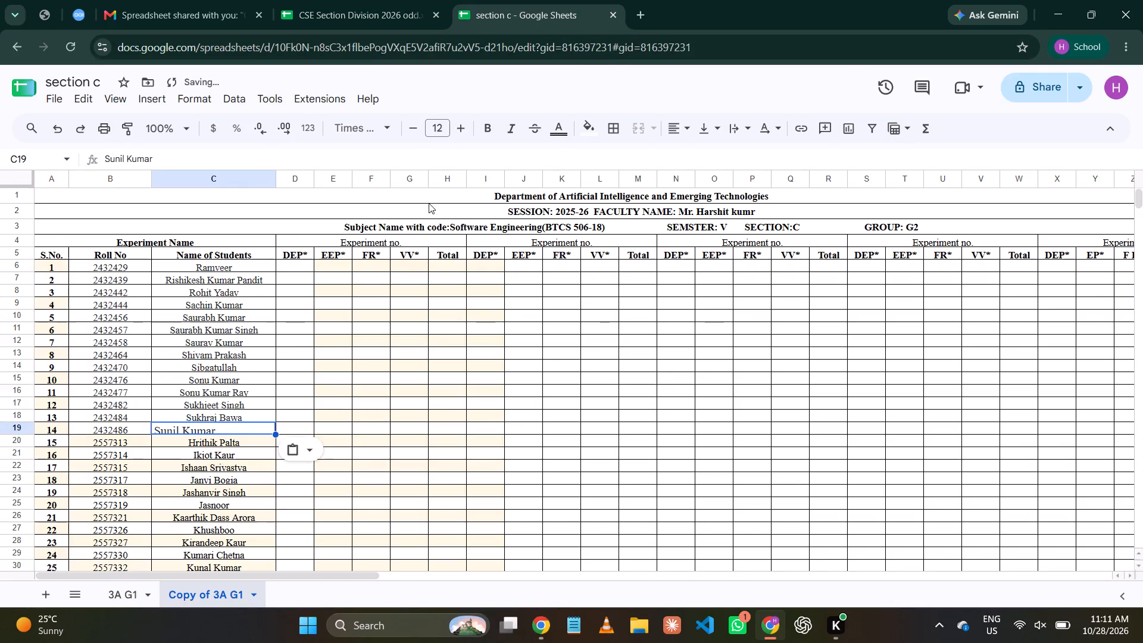
double_click(410, 129)
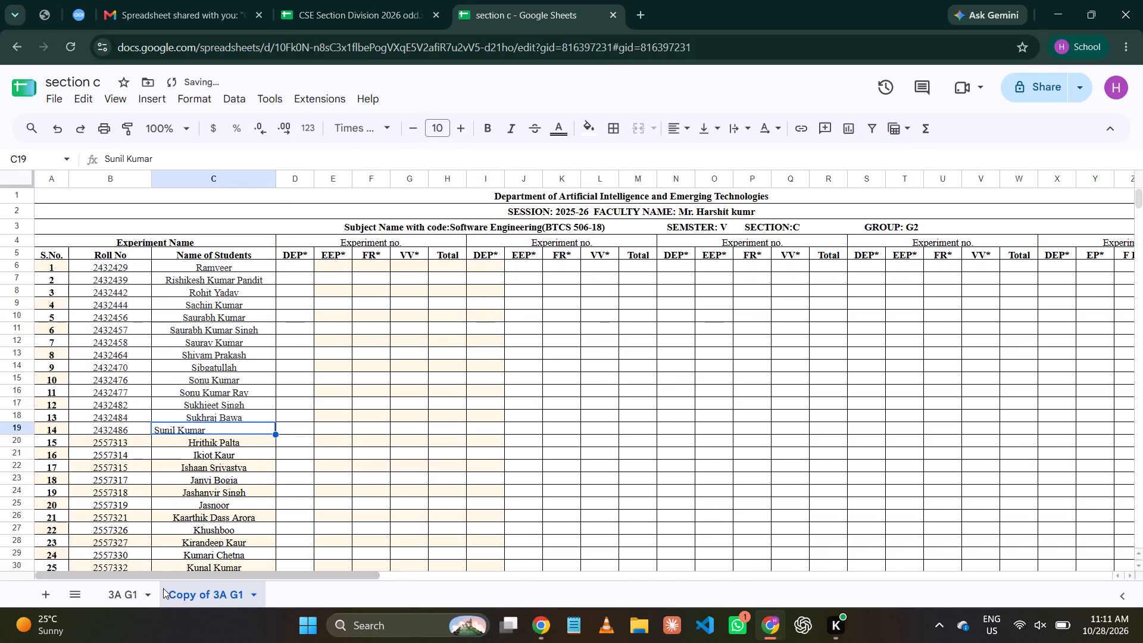
click(689, 125)
click(704, 151)
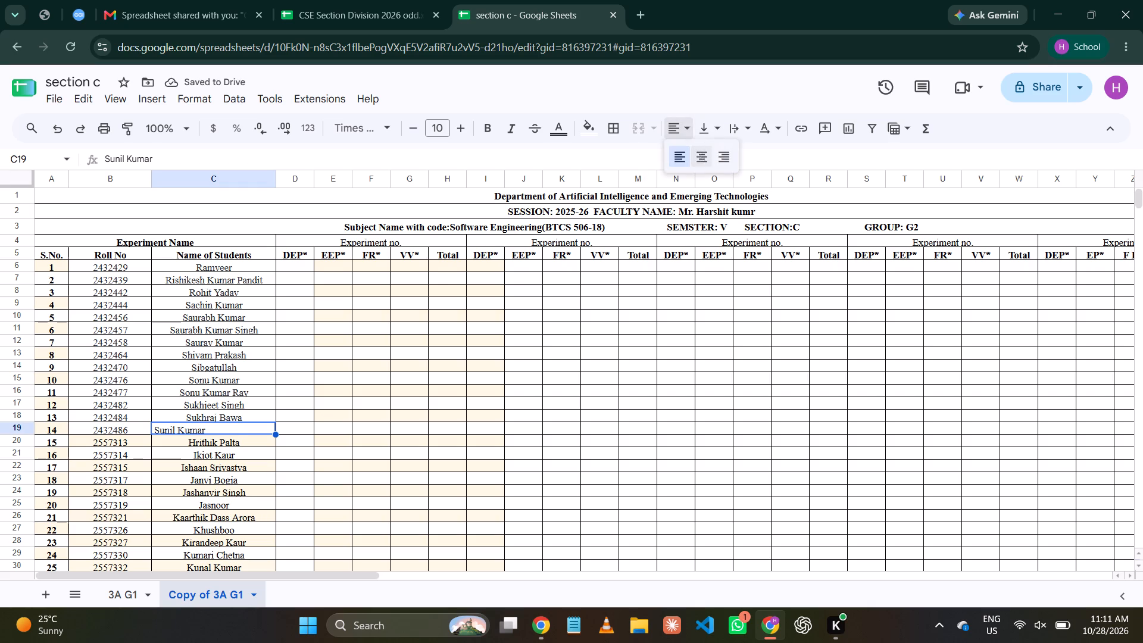
key(ctrl+s)
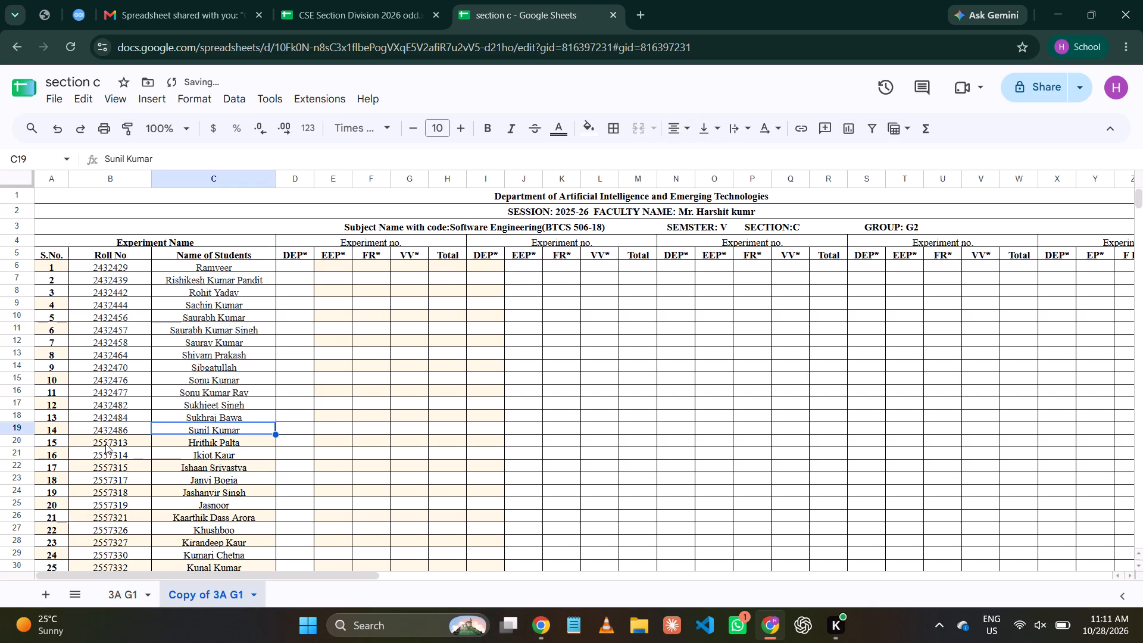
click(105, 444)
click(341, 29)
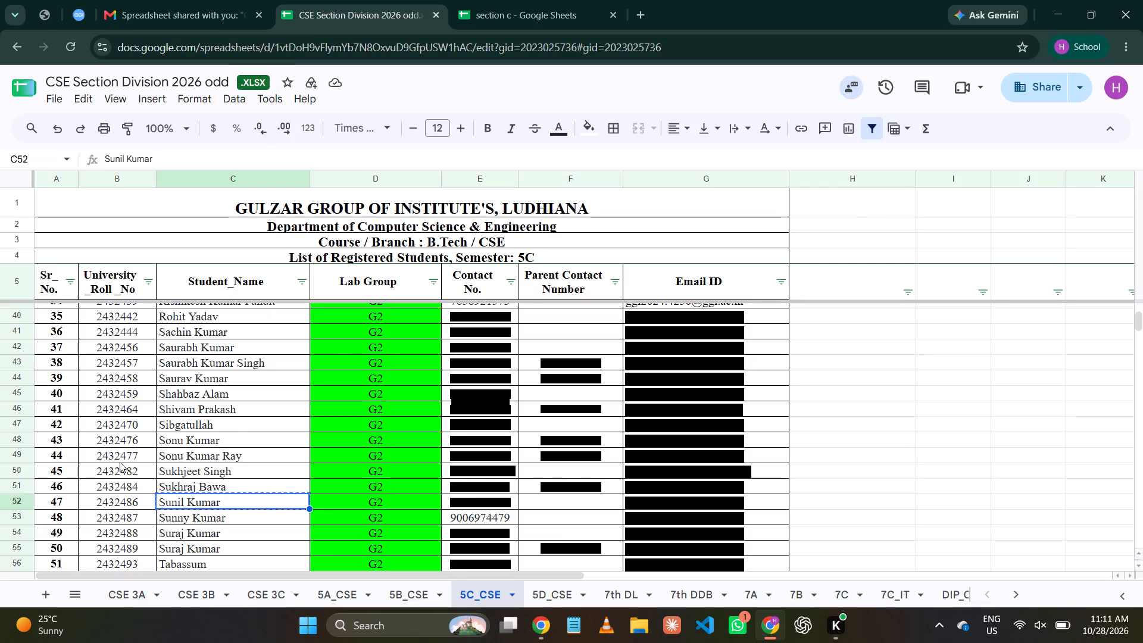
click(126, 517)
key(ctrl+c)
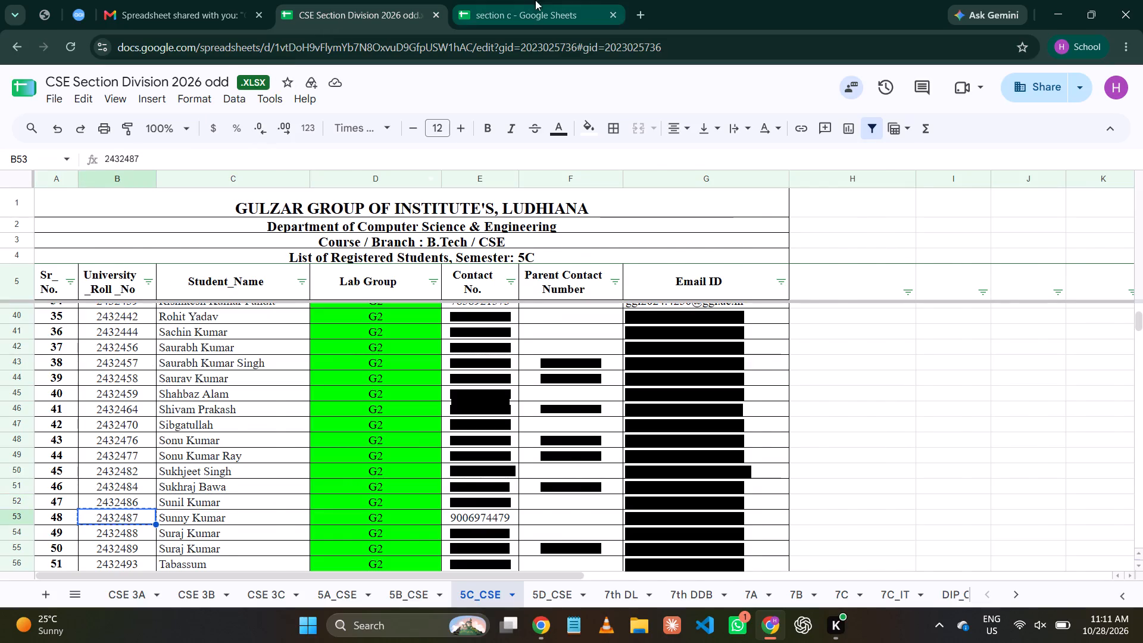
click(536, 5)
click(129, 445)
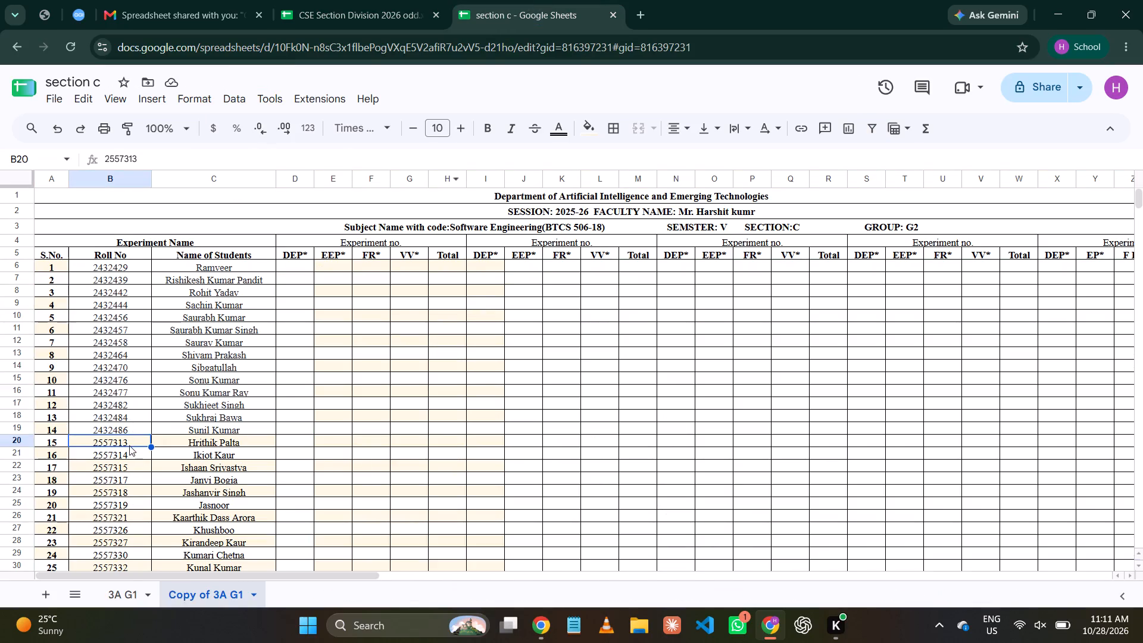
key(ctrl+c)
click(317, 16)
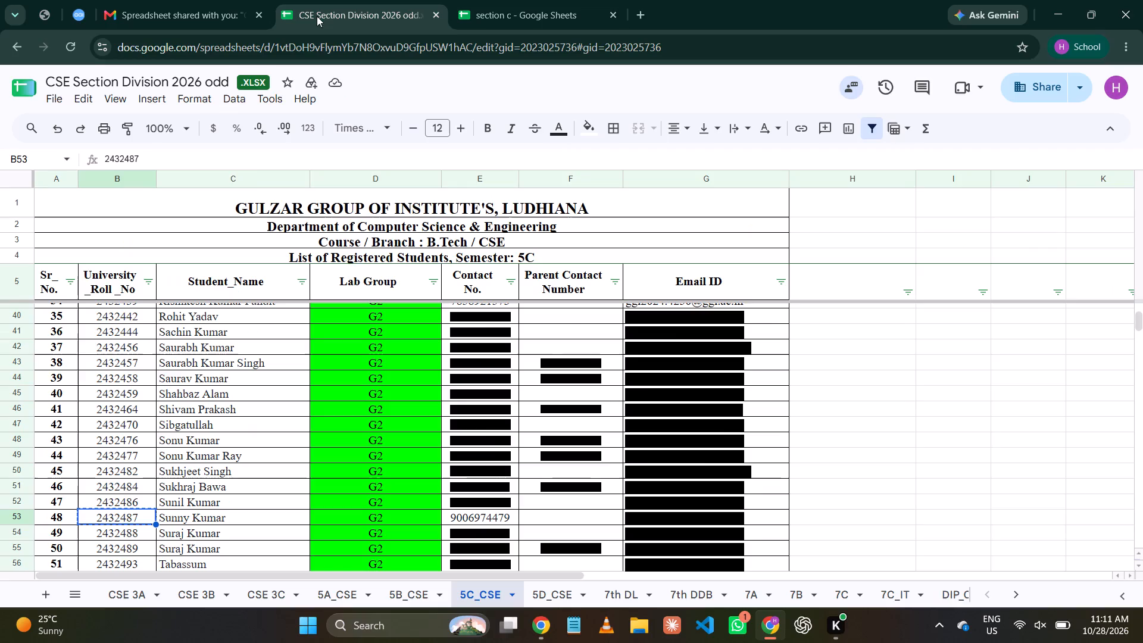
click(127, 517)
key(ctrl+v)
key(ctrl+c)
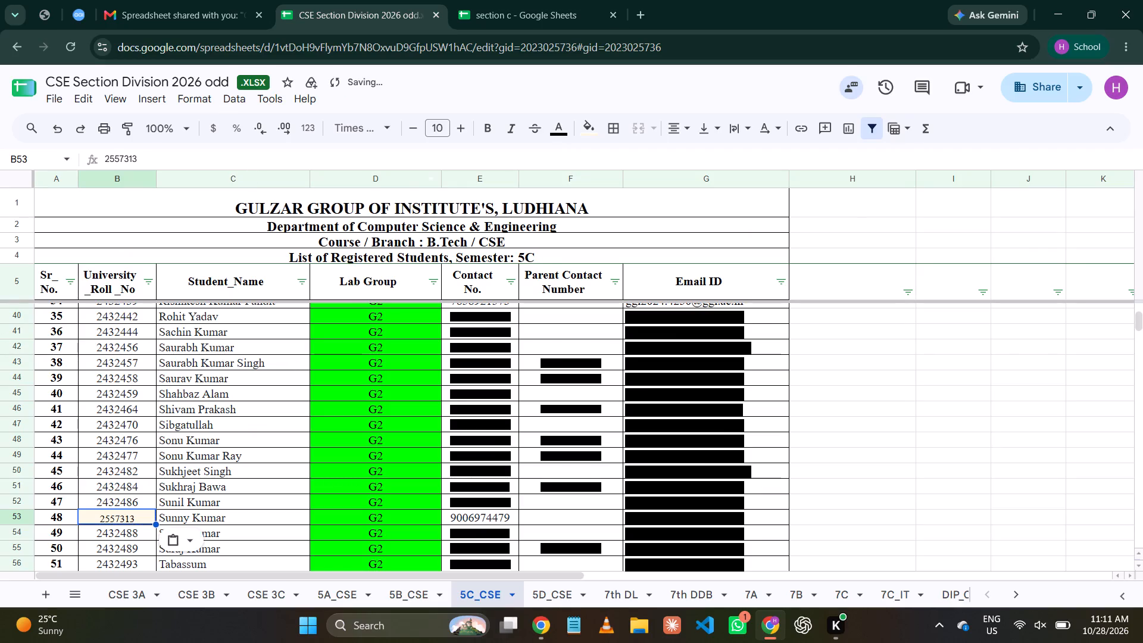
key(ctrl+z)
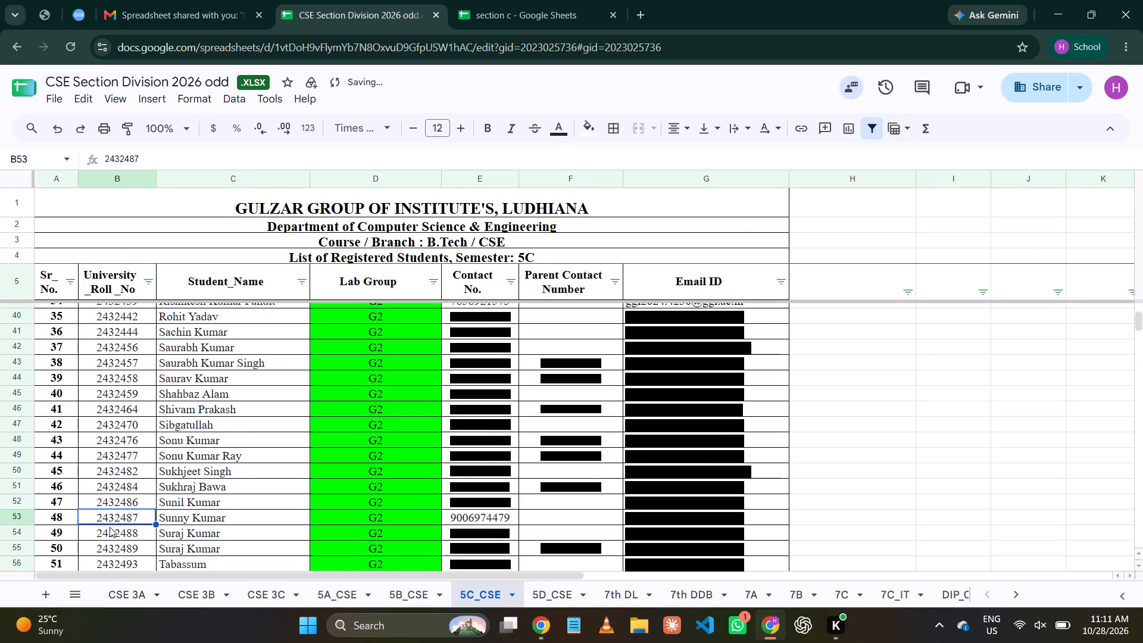
Copy the roll number of Sr. No. 48 from the 5C_CSE list into cell B20 of section c at font size 10.
key(ctrl+c)
click(468, 14)
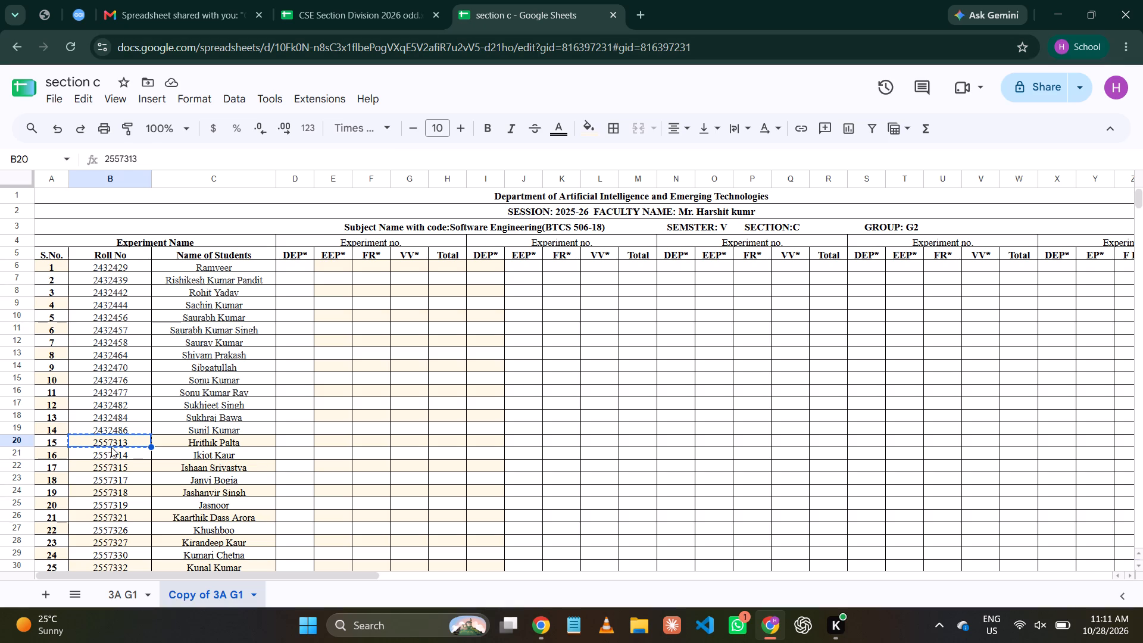
click(120, 445)
key(ctrl+v)
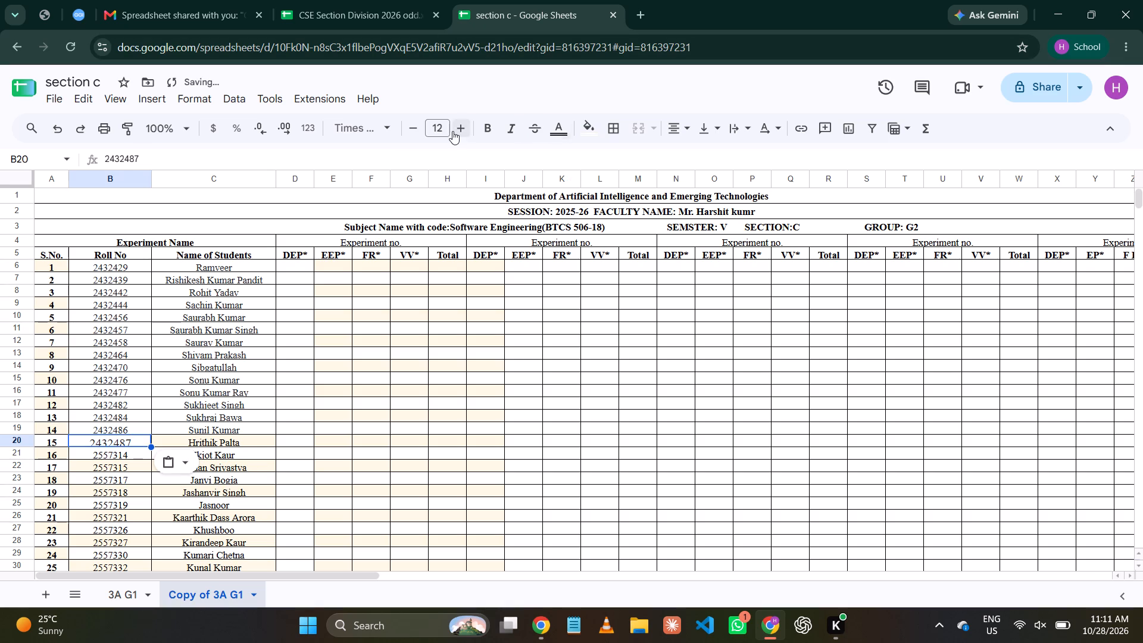
double_click(406, 130)
Copy the student name of Sr. No. 48 from the 5C_CSE list into cell C20 of section c, save, and centre it at font size 10.
click(261, 445)
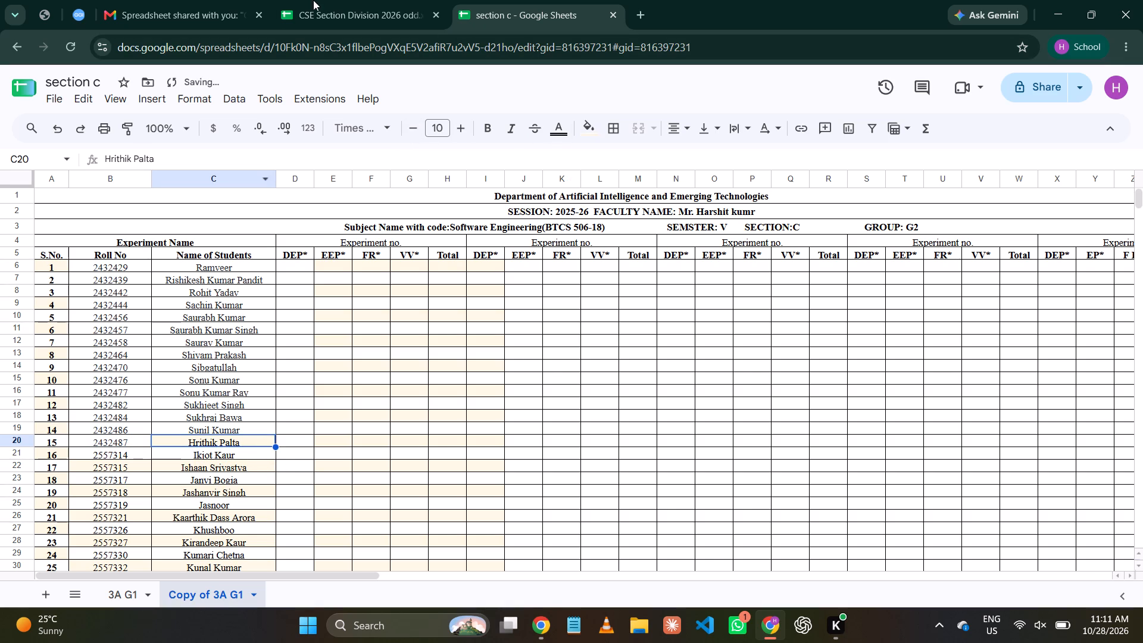
drag(326, 13, 326, 22)
click(199, 513)
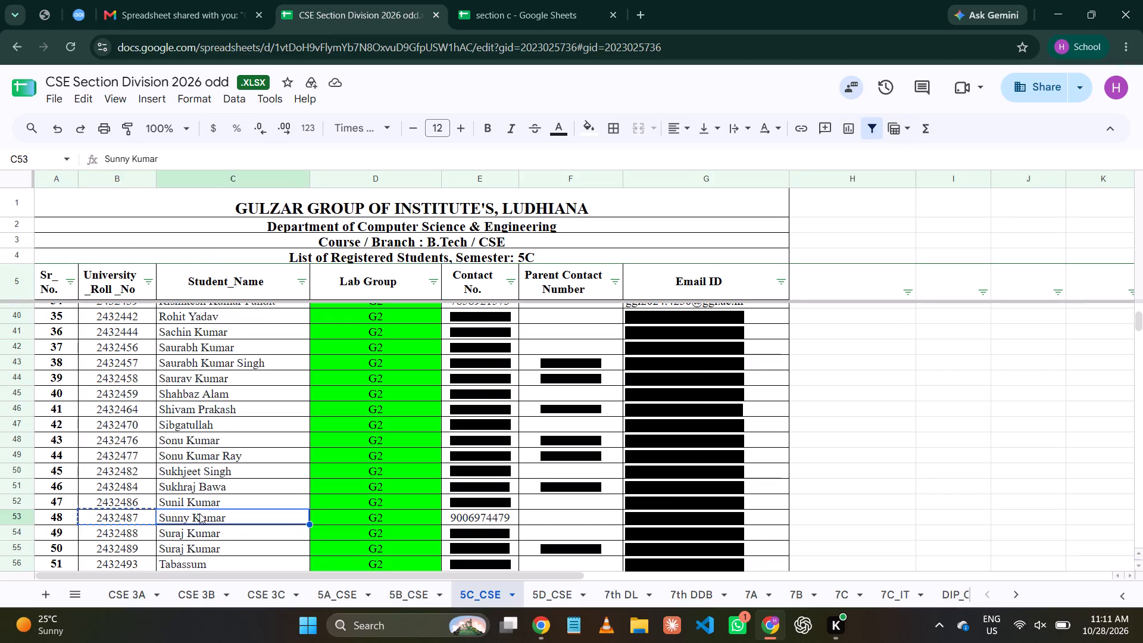
key(ctrl+c)
click(475, 13)
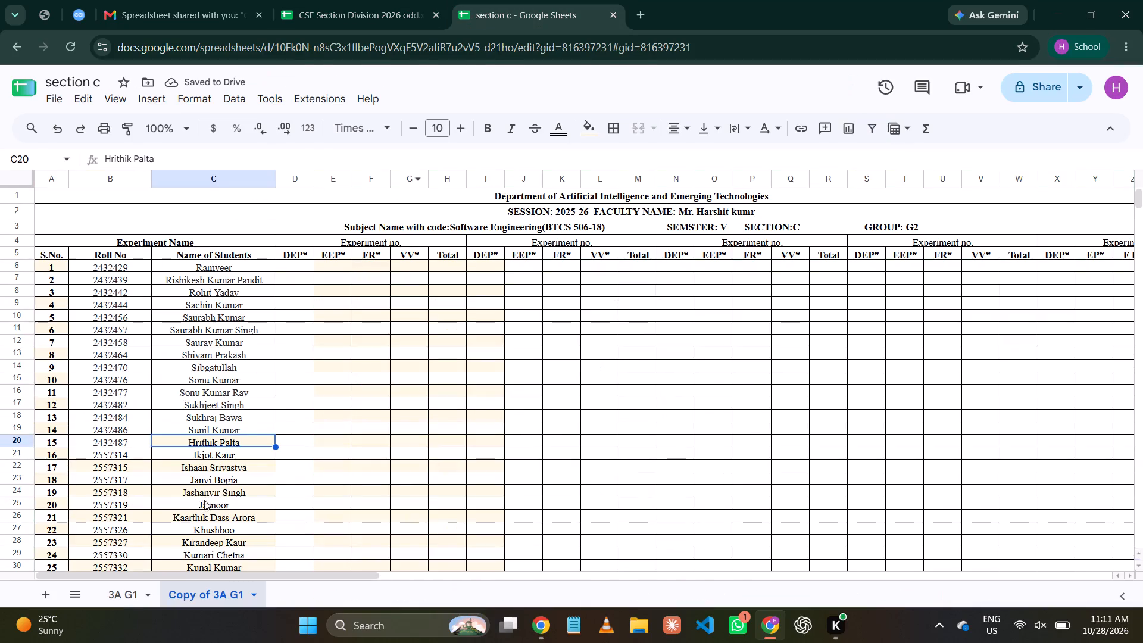
click(213, 436)
key(ctrl+v)
key(ctrl+s)
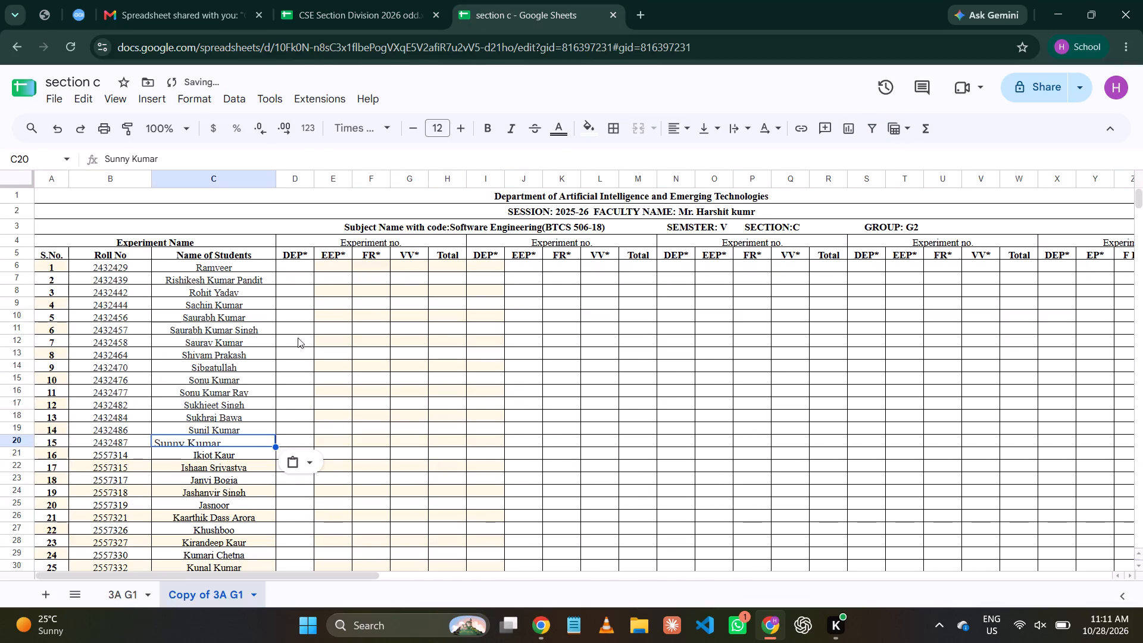
double_click(416, 134)
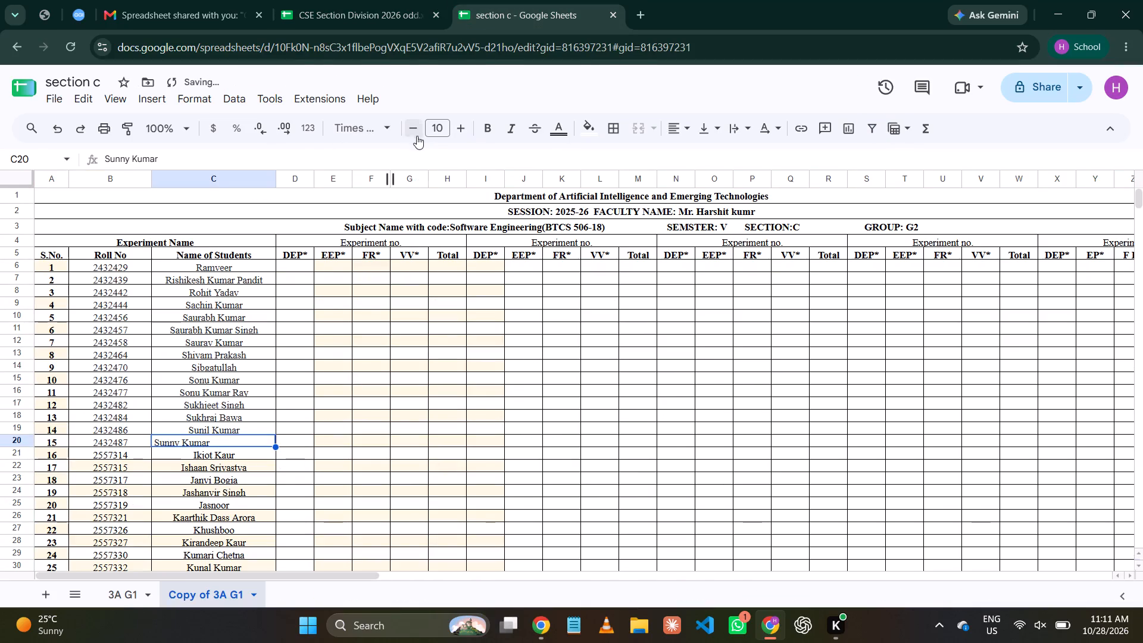
click(687, 126)
click(698, 158)
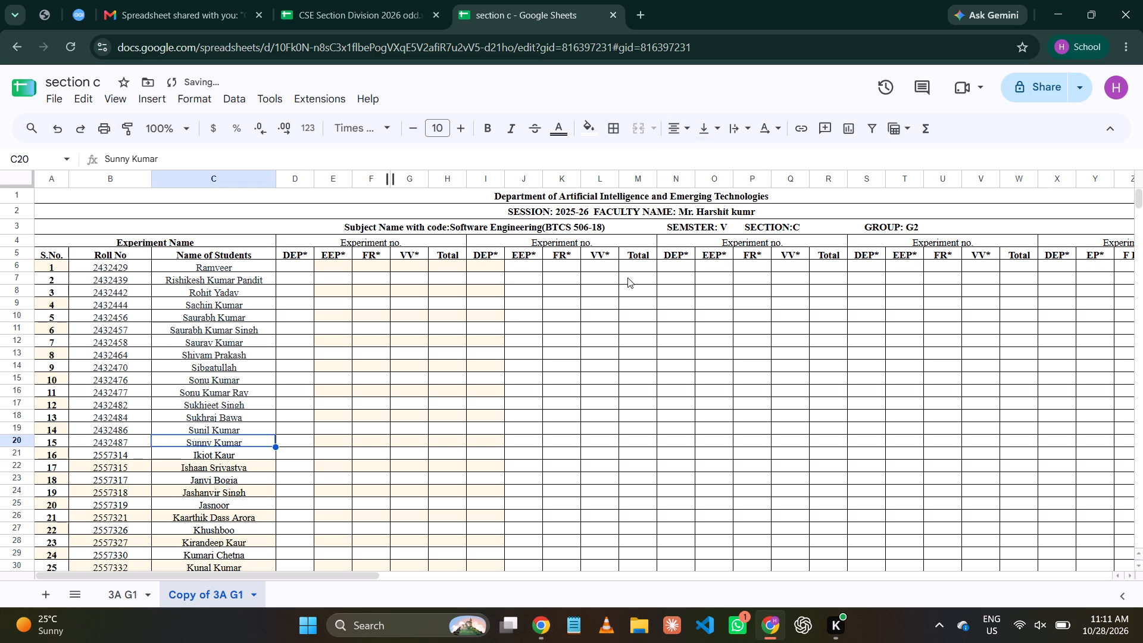
Copy the roll number of Sr. No. 49 from the 5C_CSE list into cell B21 of section c at font size 10.
click(132, 459)
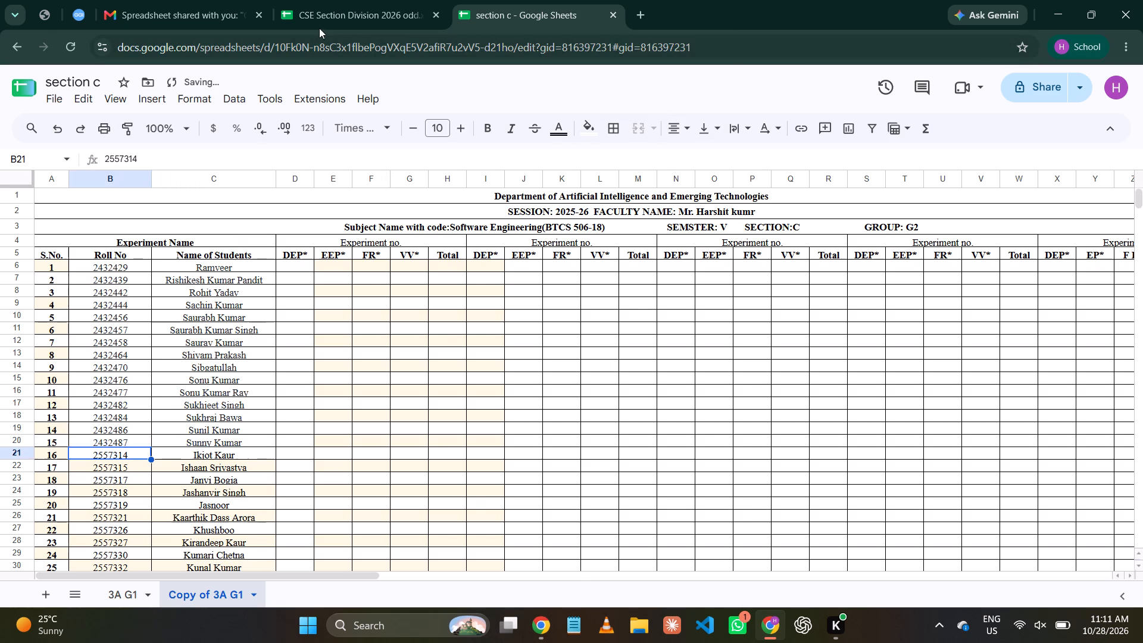
click(319, 23)
click(145, 531)
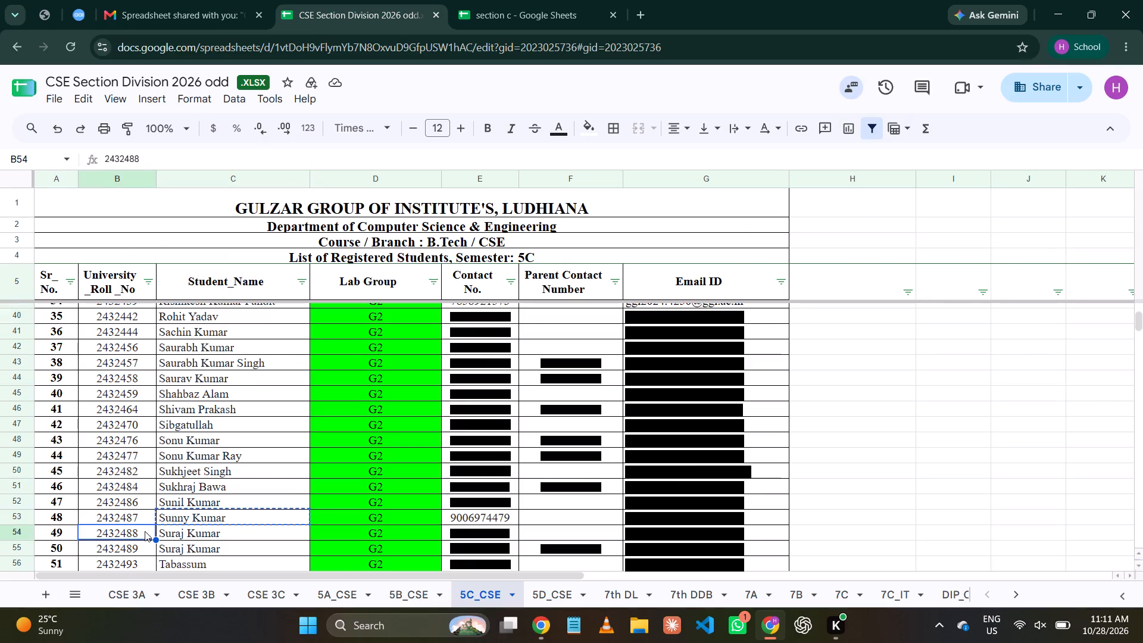
key(ctrl+c)
drag(544, 23, 538, 39)
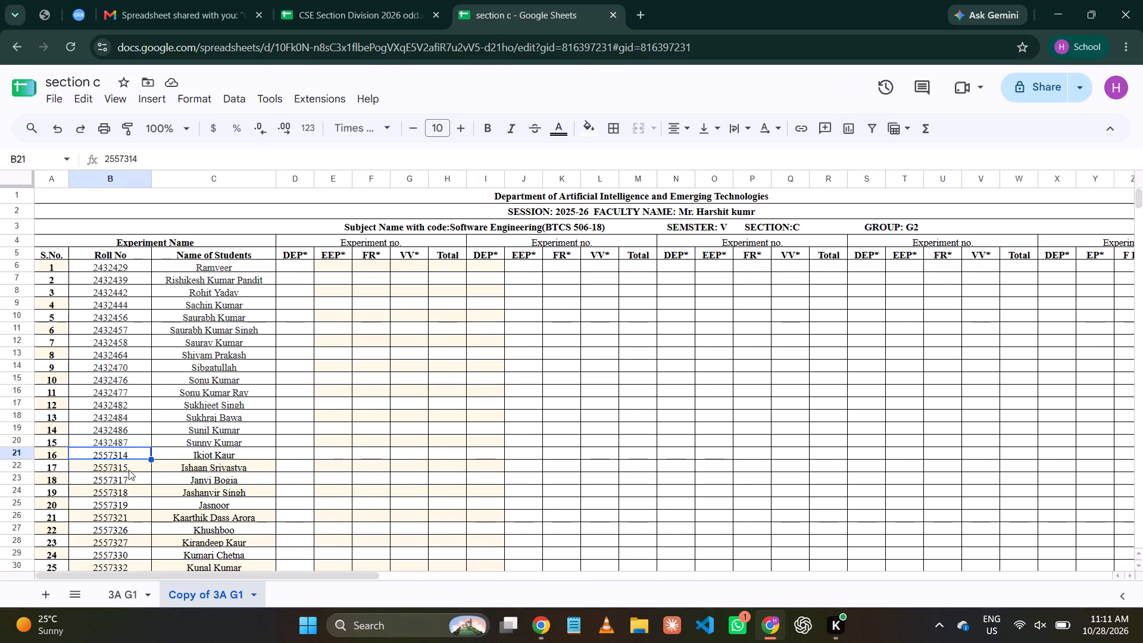
click(142, 450)
key(ctrl+v)
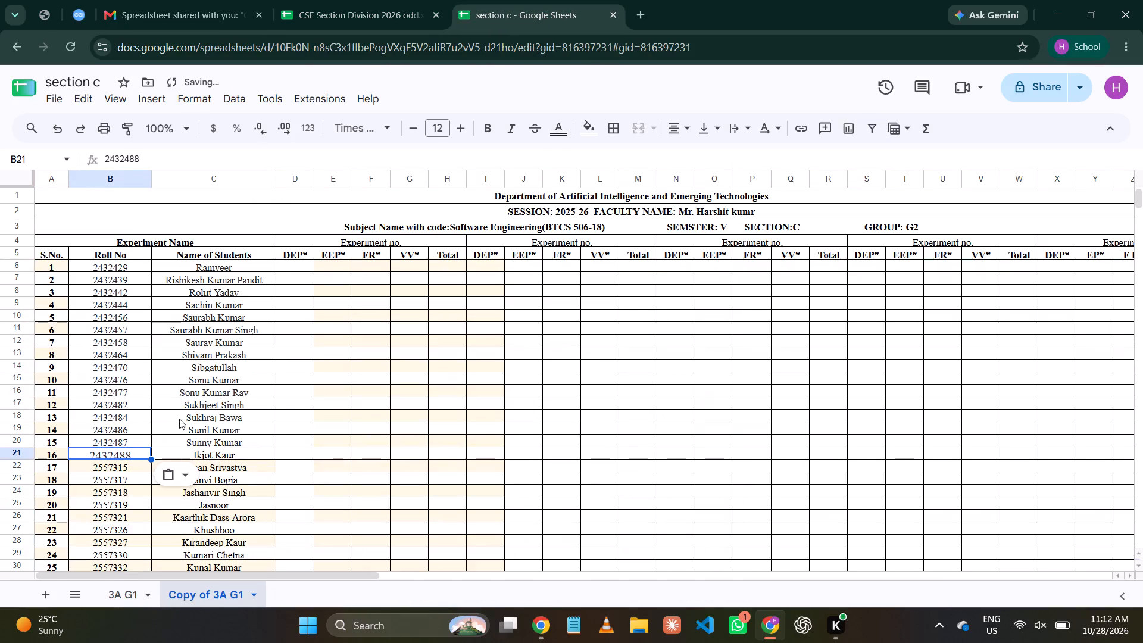
double_click(410, 125)
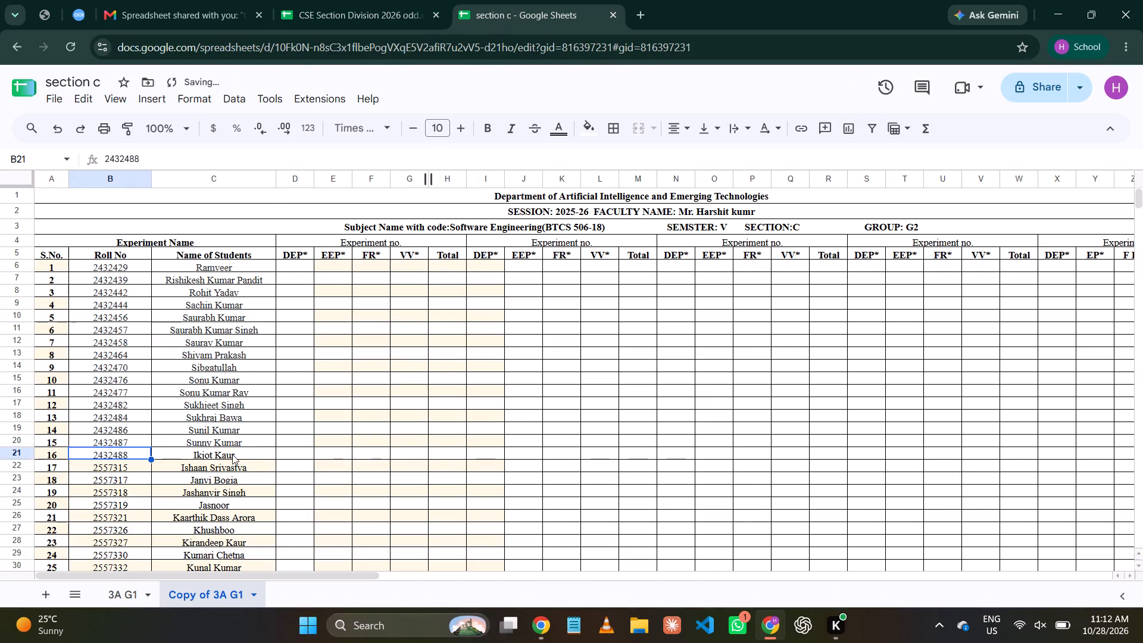
Copy the student name of Sr. No. 49 from the 5C_CSE list into cell C21 of section c at font size 10, save, and centre it.
click(232, 454)
click(356, 12)
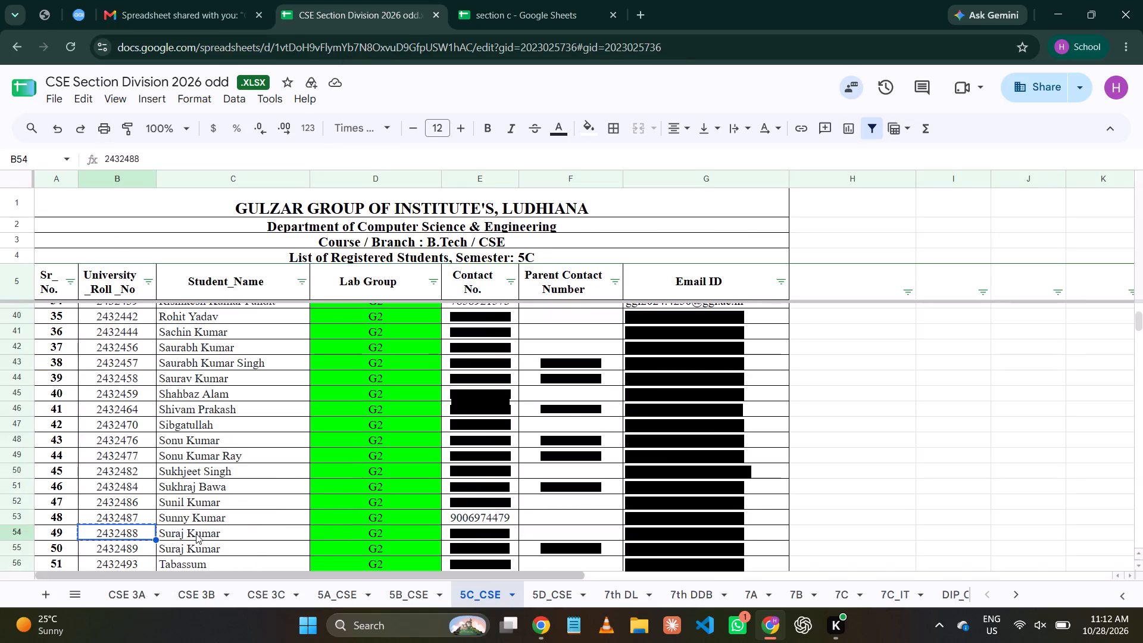
click(196, 533)
key(ctrl+c)
click(492, 18)
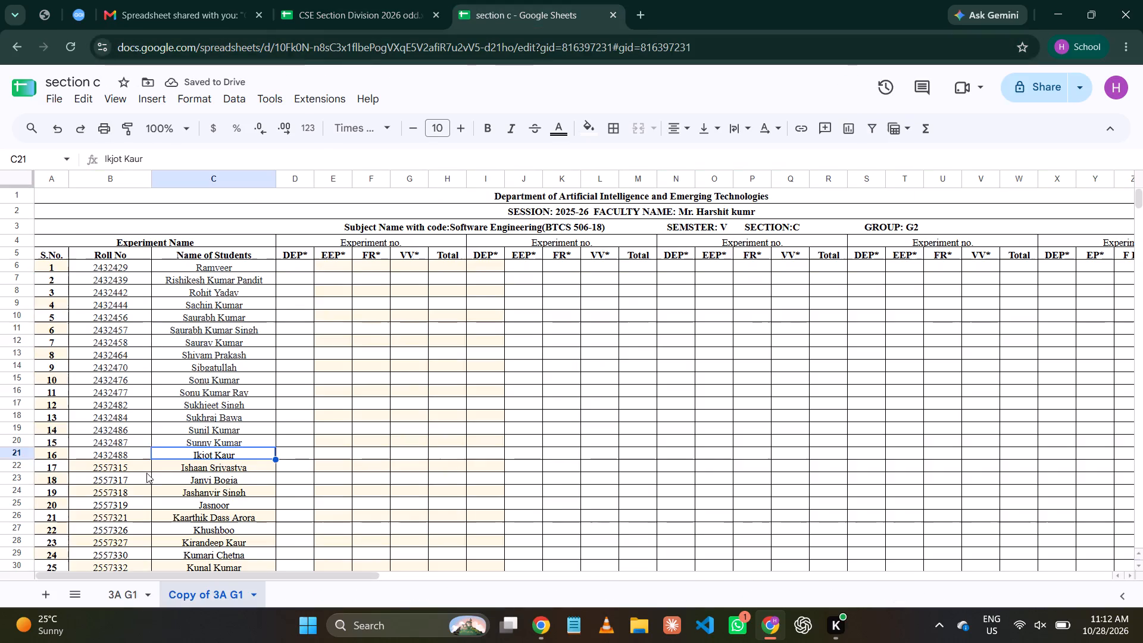
click(192, 452)
key(ctrl+v)
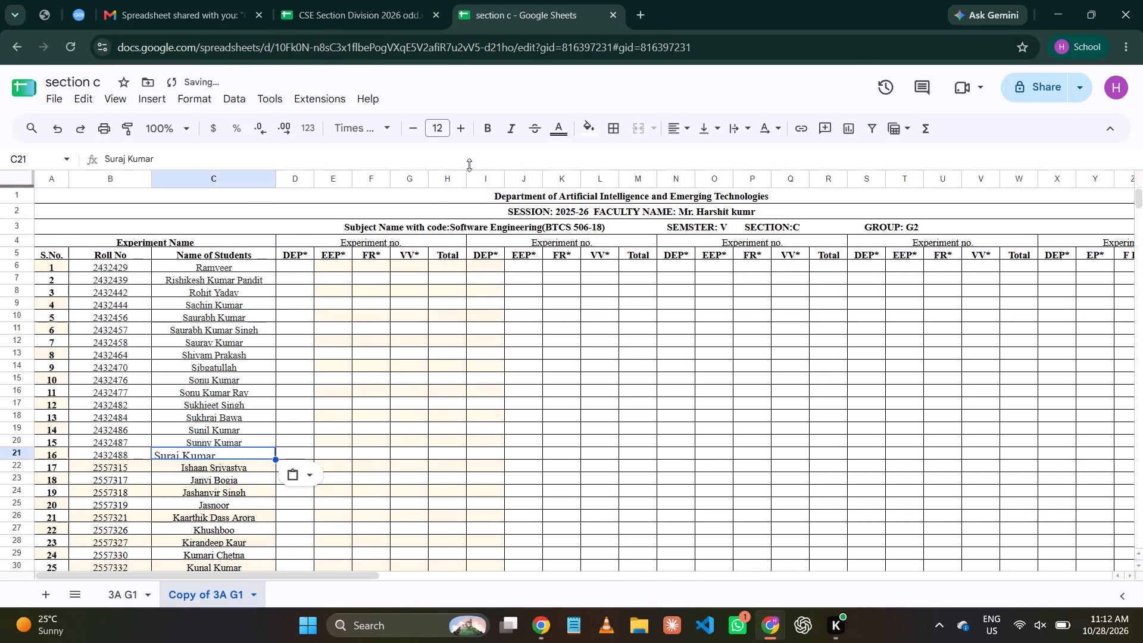
double_click(420, 133)
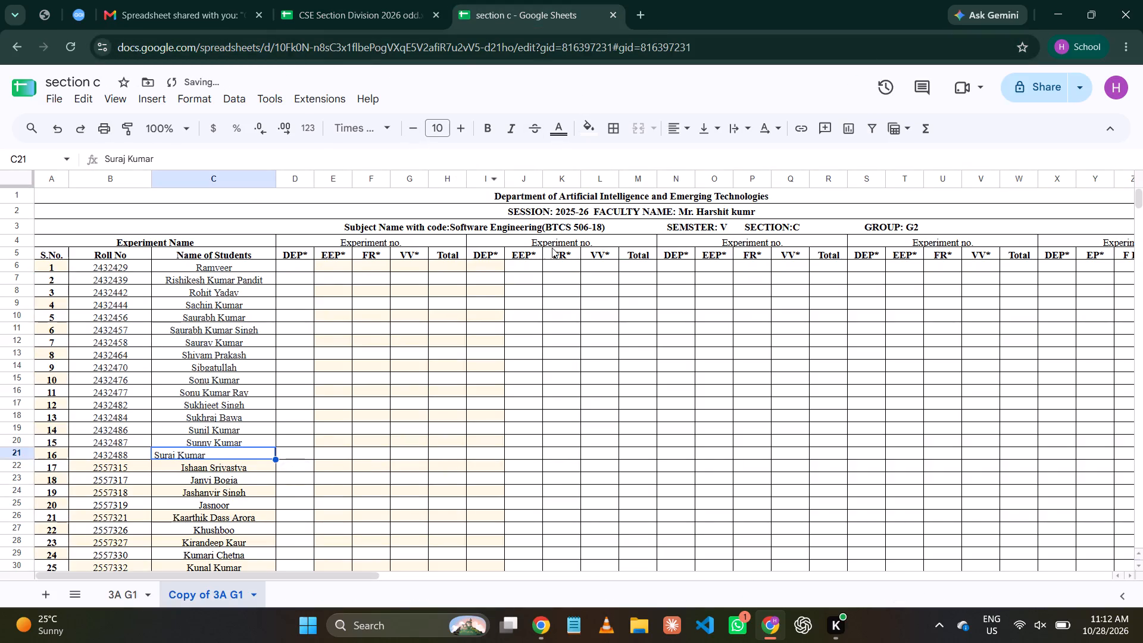
key(ctrl+s)
click(691, 132)
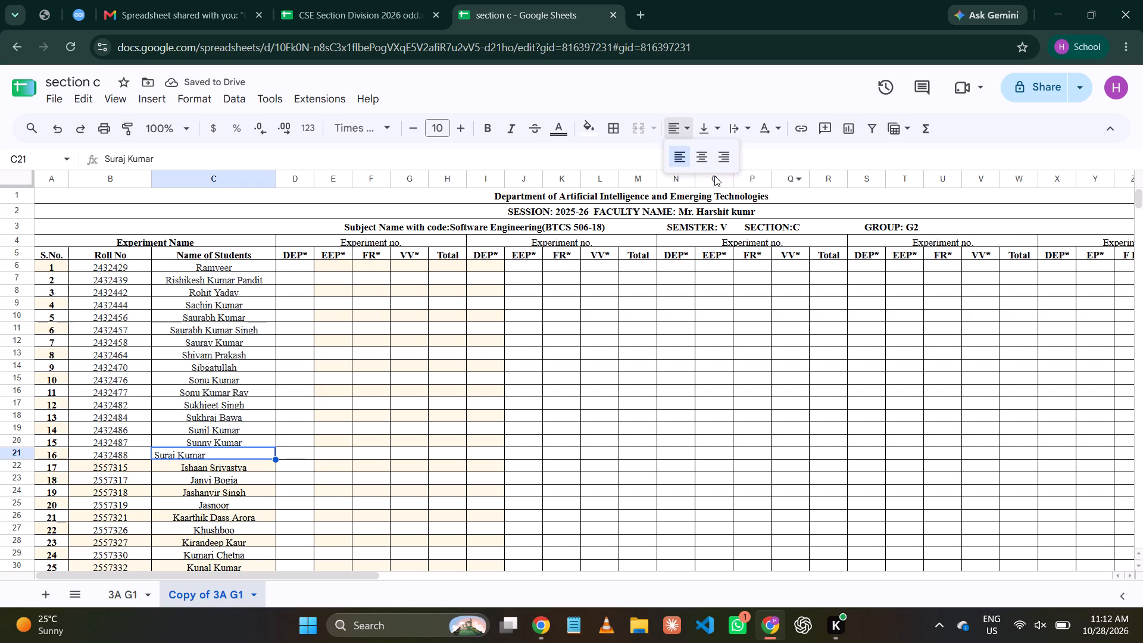
click(699, 163)
Copy the roll number of Sr. No. 50 from the 5C_CSE list into cell B22 of section c at font size 10, and save.
click(118, 466)
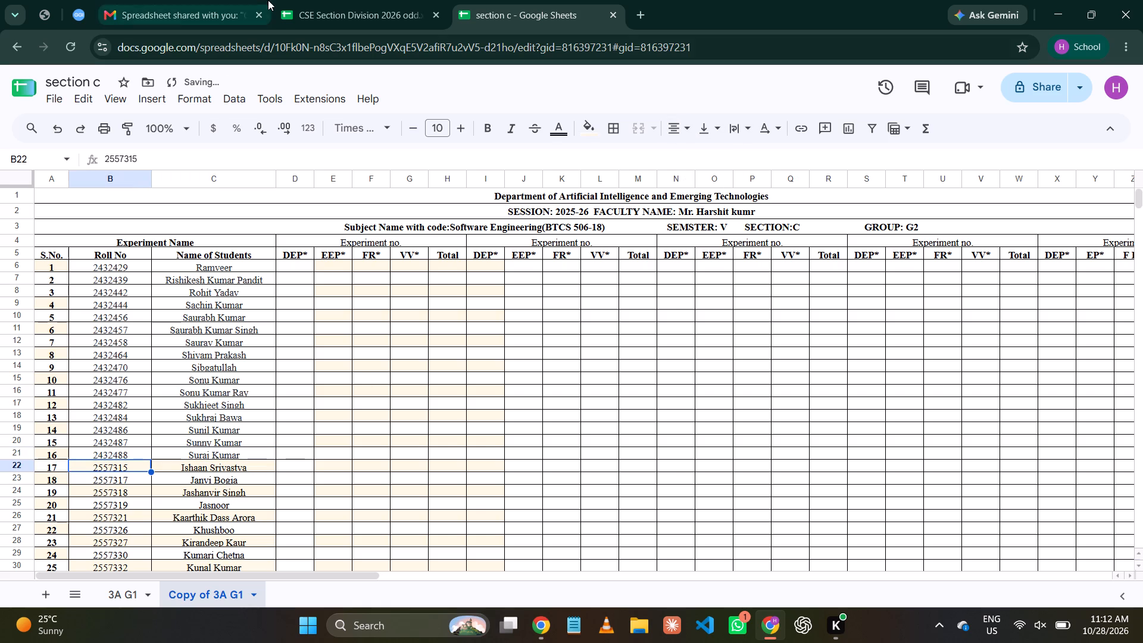
click(324, 7)
click(124, 554)
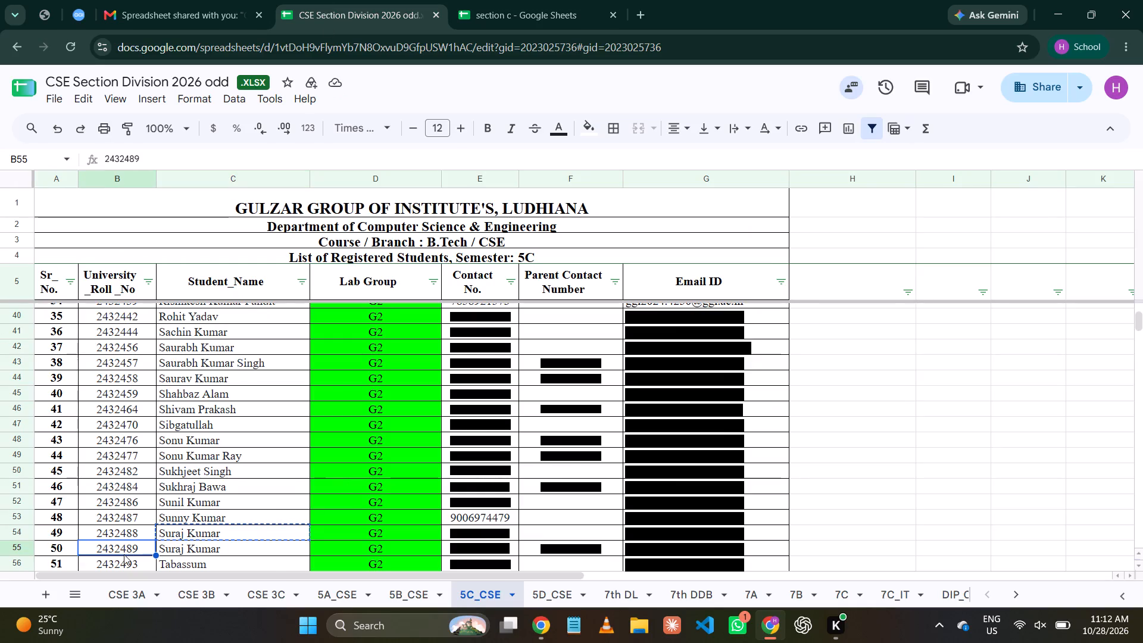
key(ctrl+c)
click(512, 8)
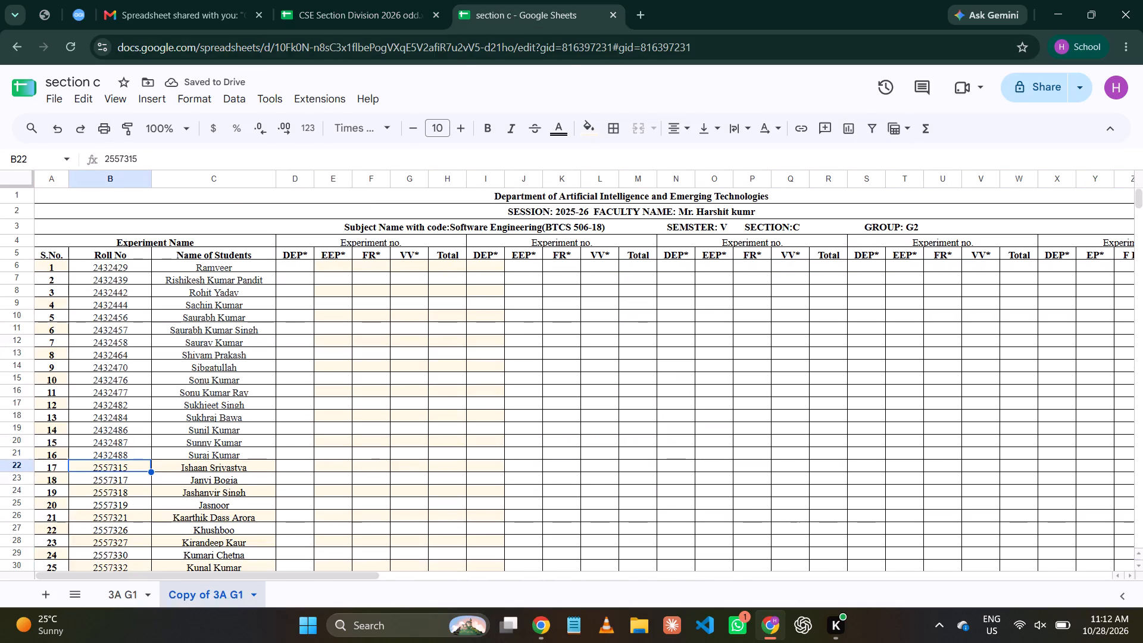
click(107, 471)
key(ctrl+v)
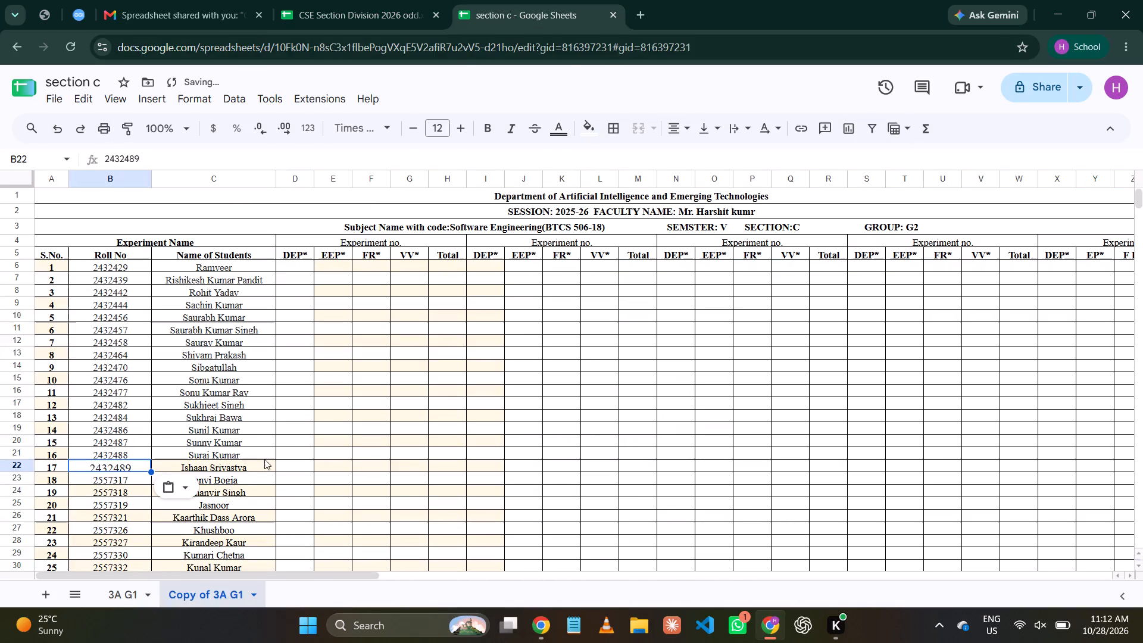
click(404, 121)
click(407, 121)
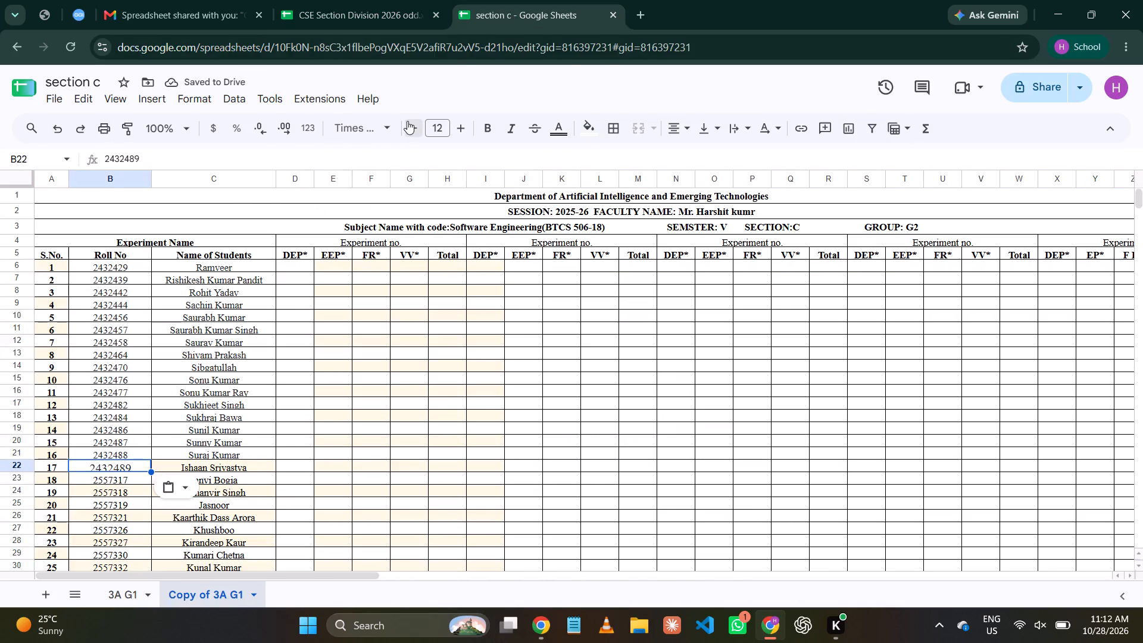
click(408, 121)
key(ctrl+s)
key(ctrl+w)
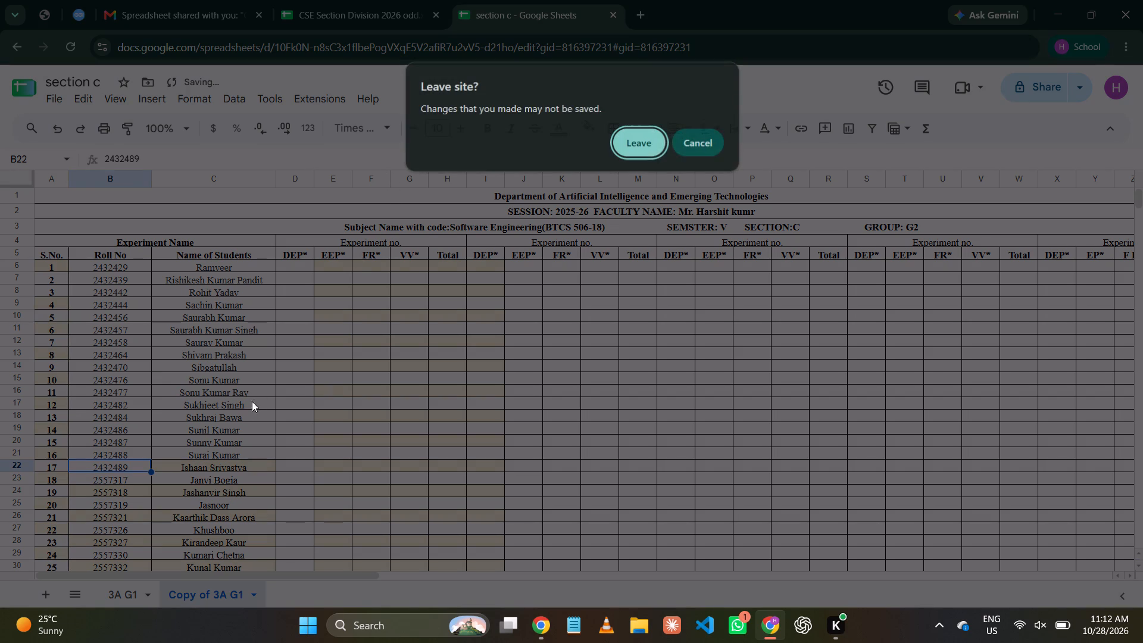
click(698, 148)
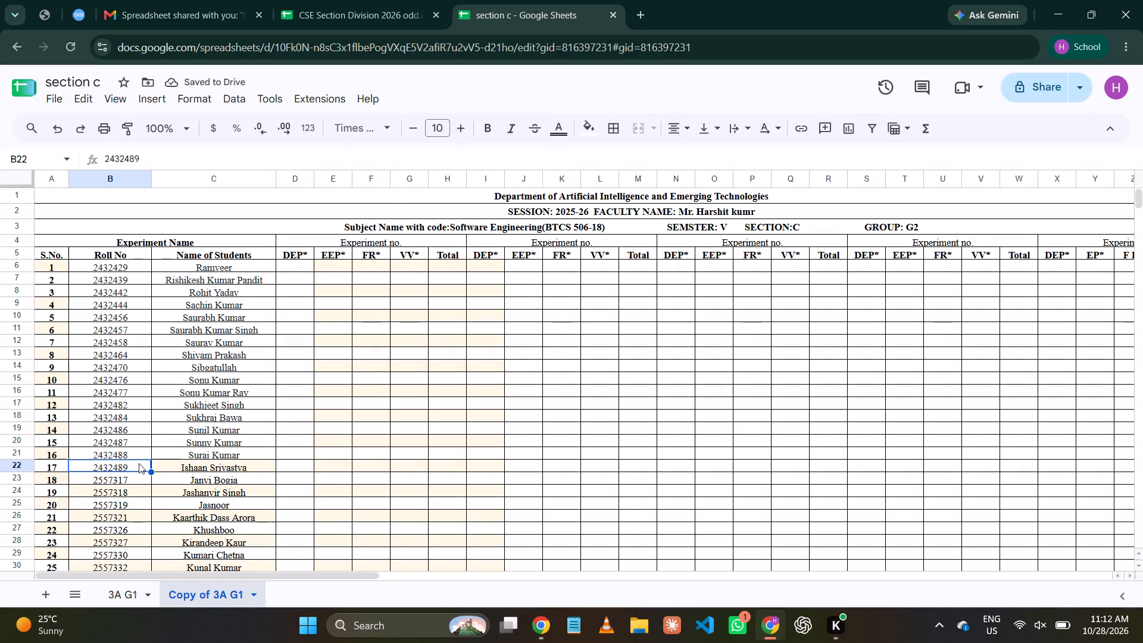
click(132, 473)
key(ctrl+s)
Copy the student name of Sr. No. 50 from the 5C_CSE list into cell C22 of section c, save, and centre it at font size 10.
click(196, 465)
click(300, 18)
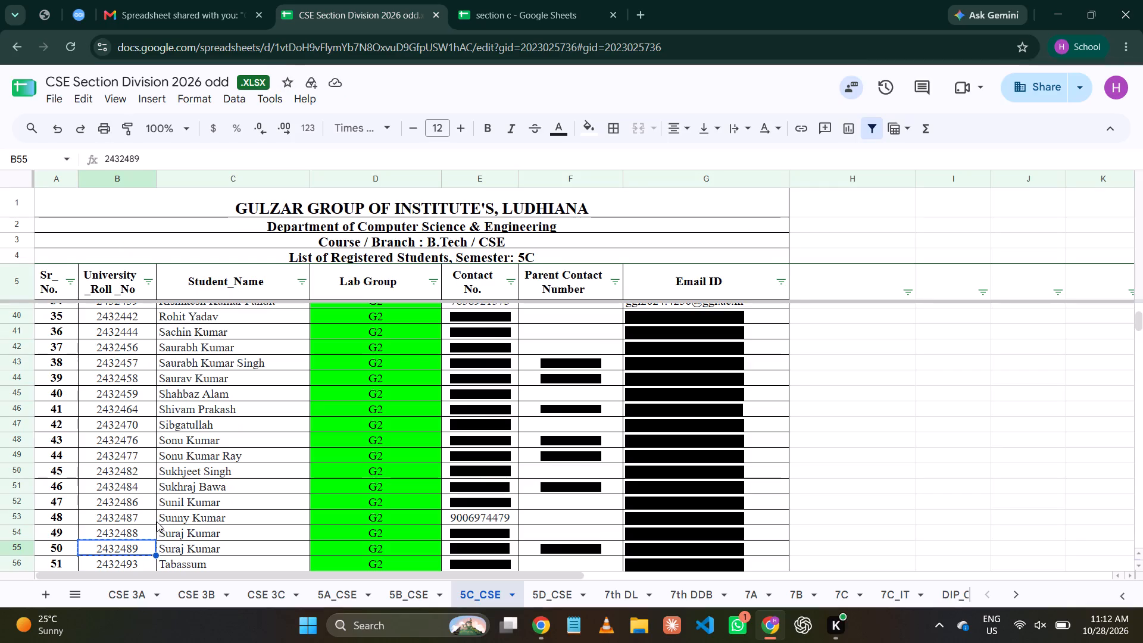
click(184, 548)
key(ctrl+c)
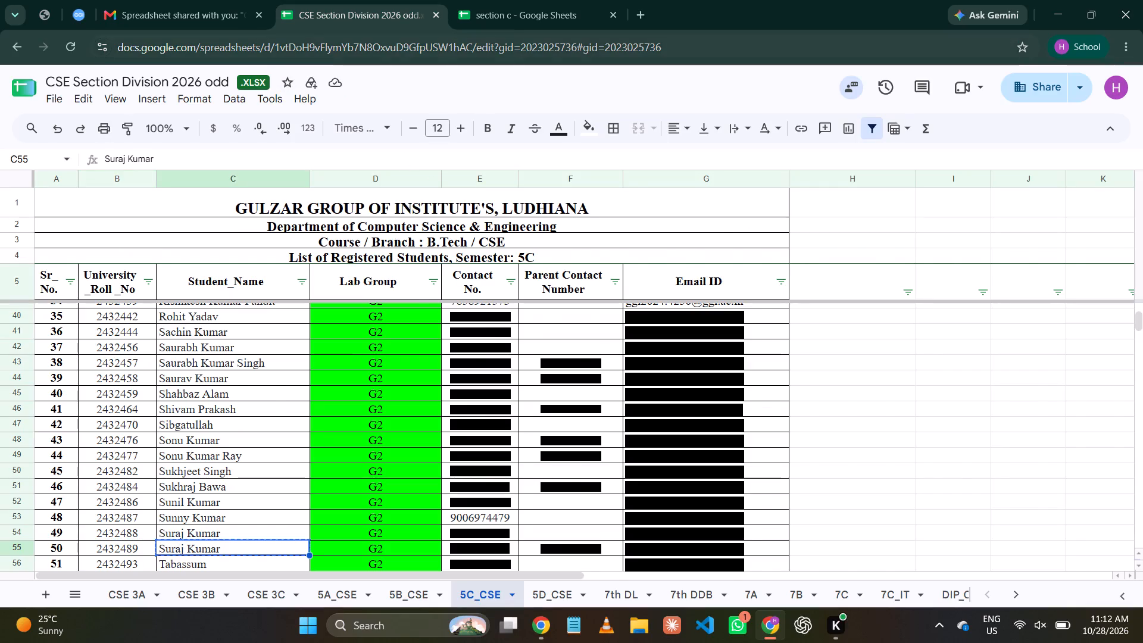
click(511, 24)
click(224, 467)
key(ctrl+v)
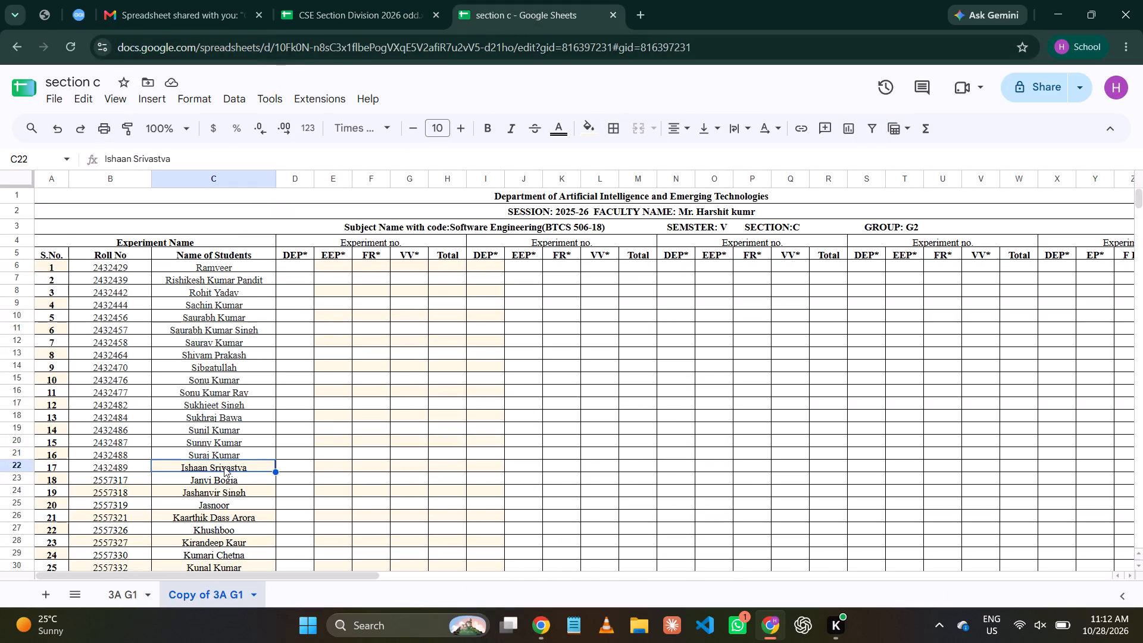
key(ctrl+s)
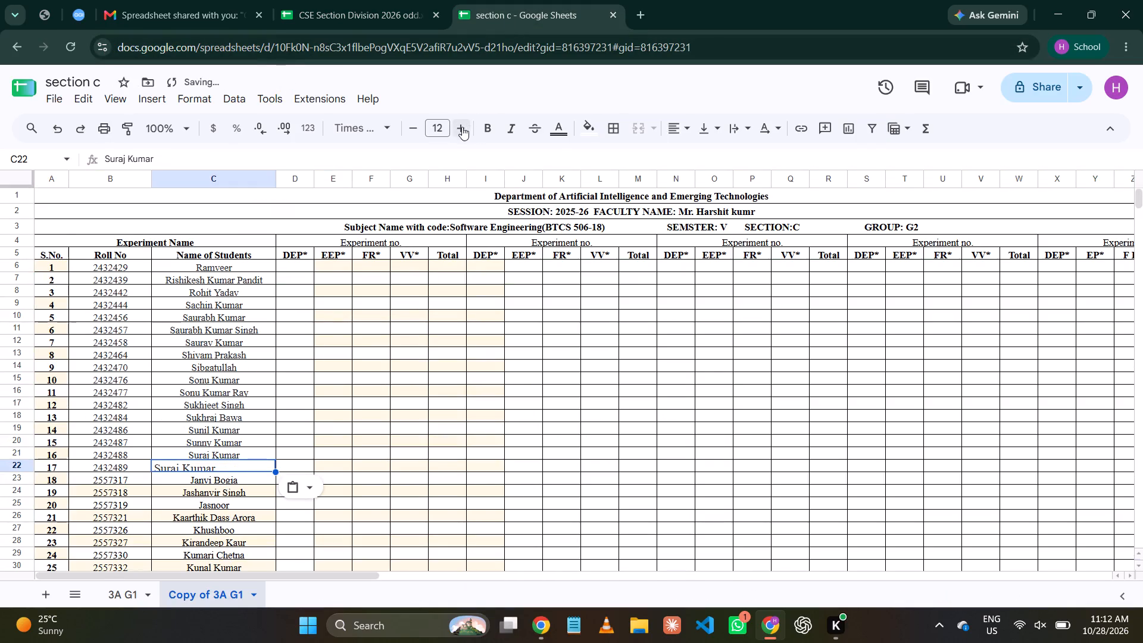
click(688, 131)
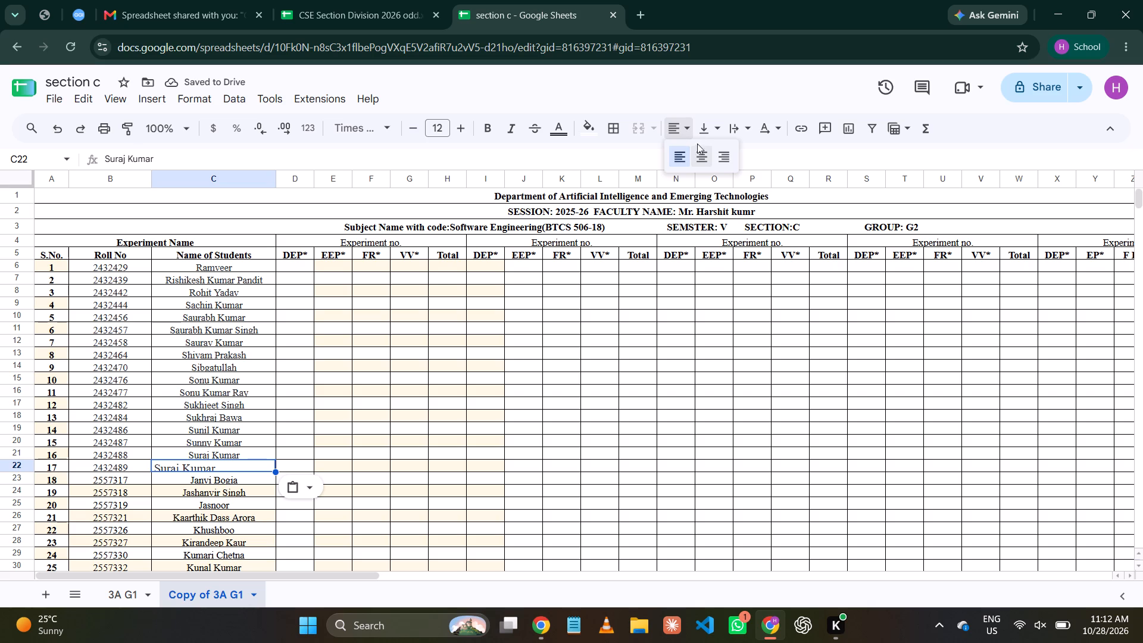
click(701, 159)
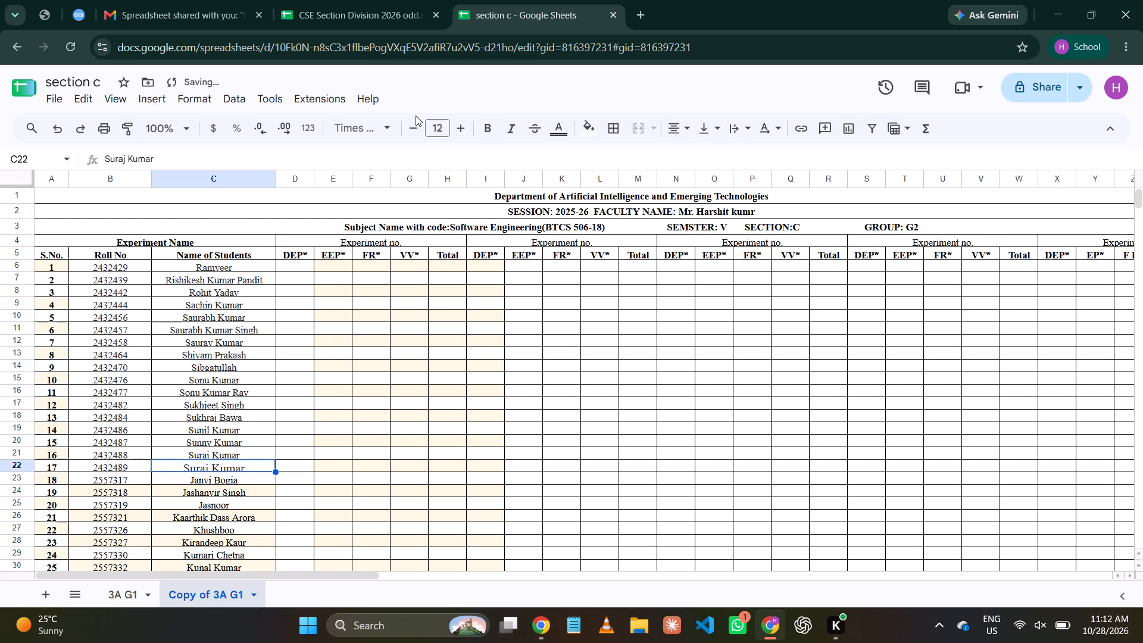
double_click(414, 129)
Copy the roll number of Sr. No. 51 from the 5C_CSE list into cell B23 of section c at font size 10.
click(105, 477)
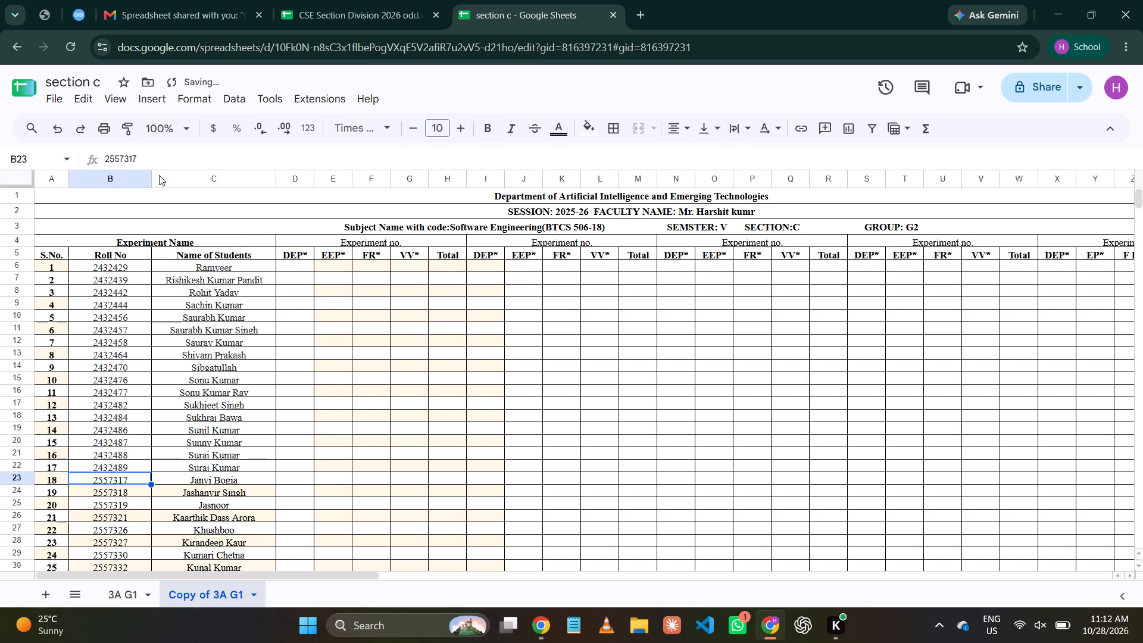
drag(310, 23, 308, 39)
scroll(156, 532, down, 2)
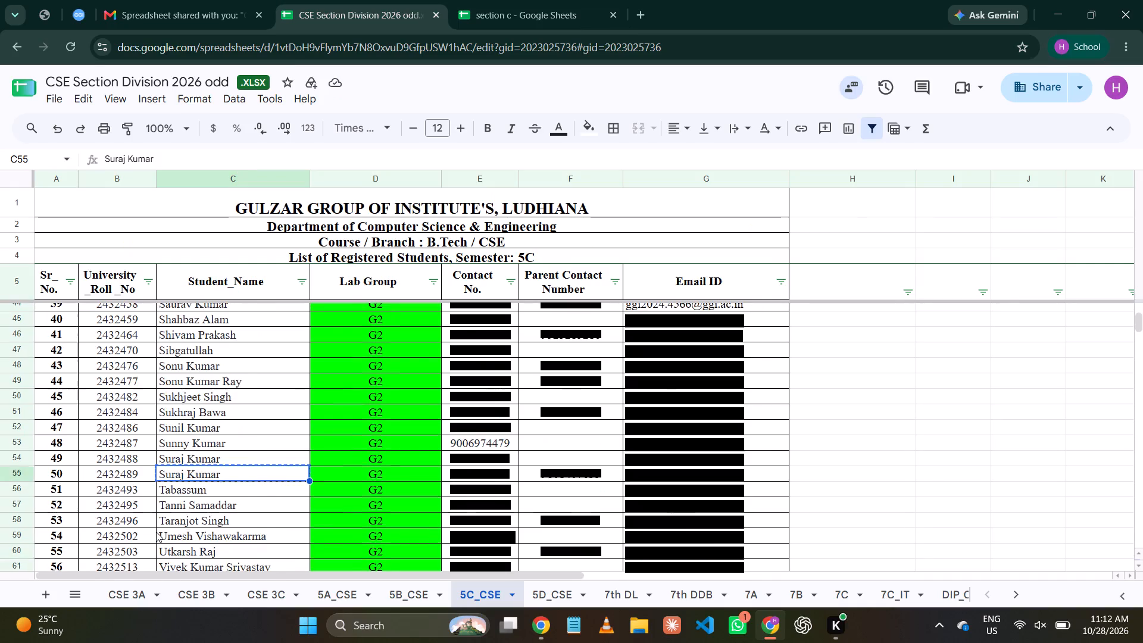
scroll(156, 532, down, 1)
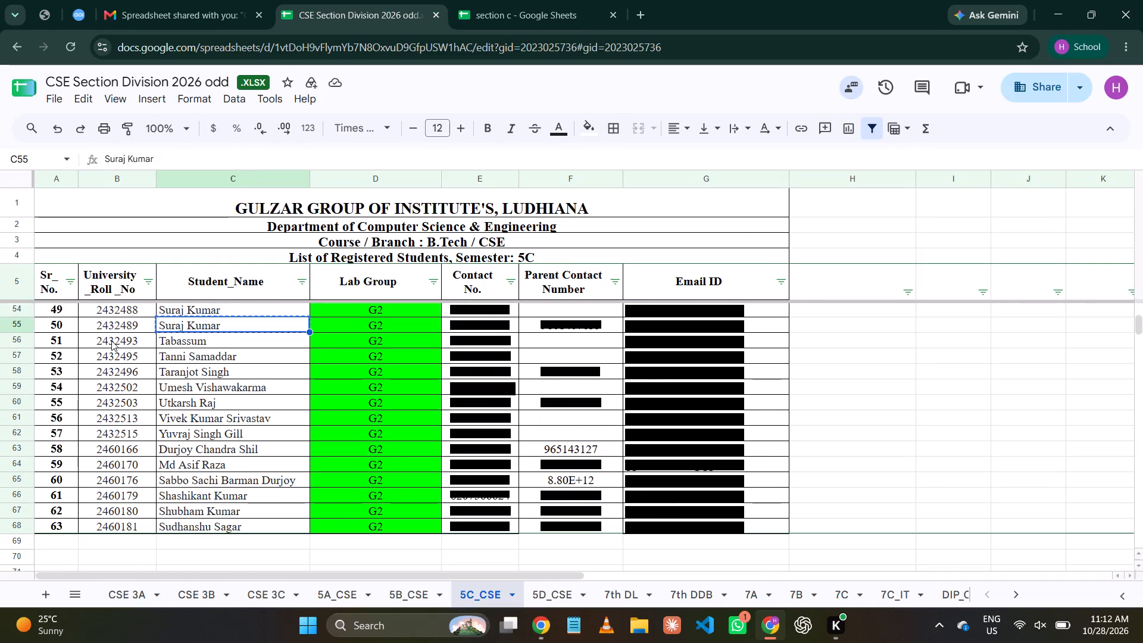
click(111, 341)
key(ctrl+c)
click(508, 15)
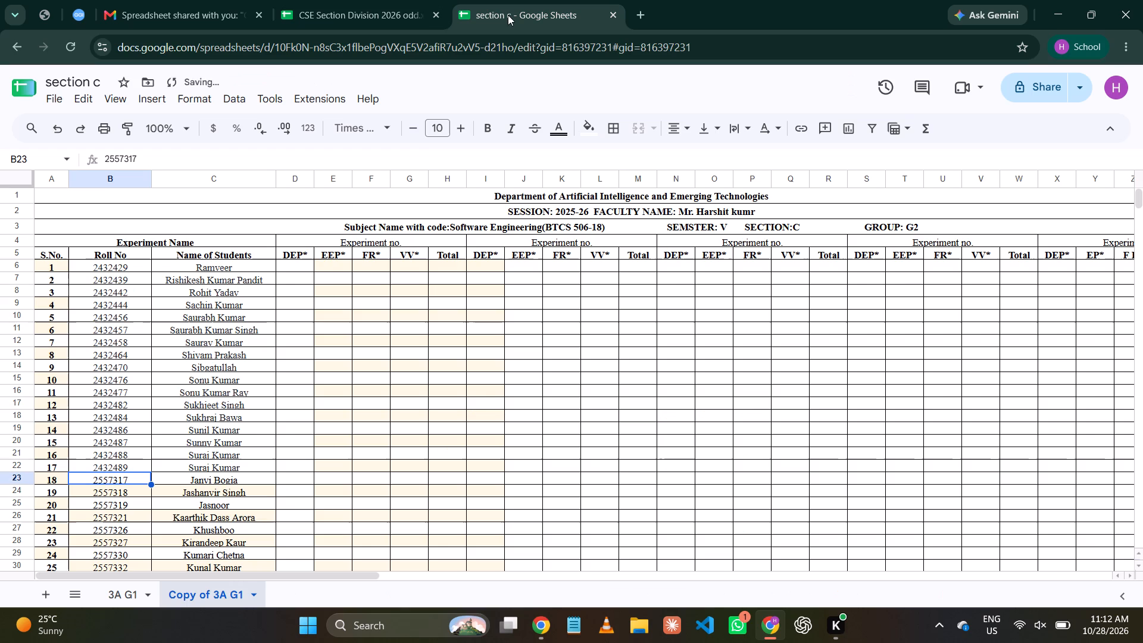
scroll(139, 471, down, 4)
scroll(136, 397, up, 1)
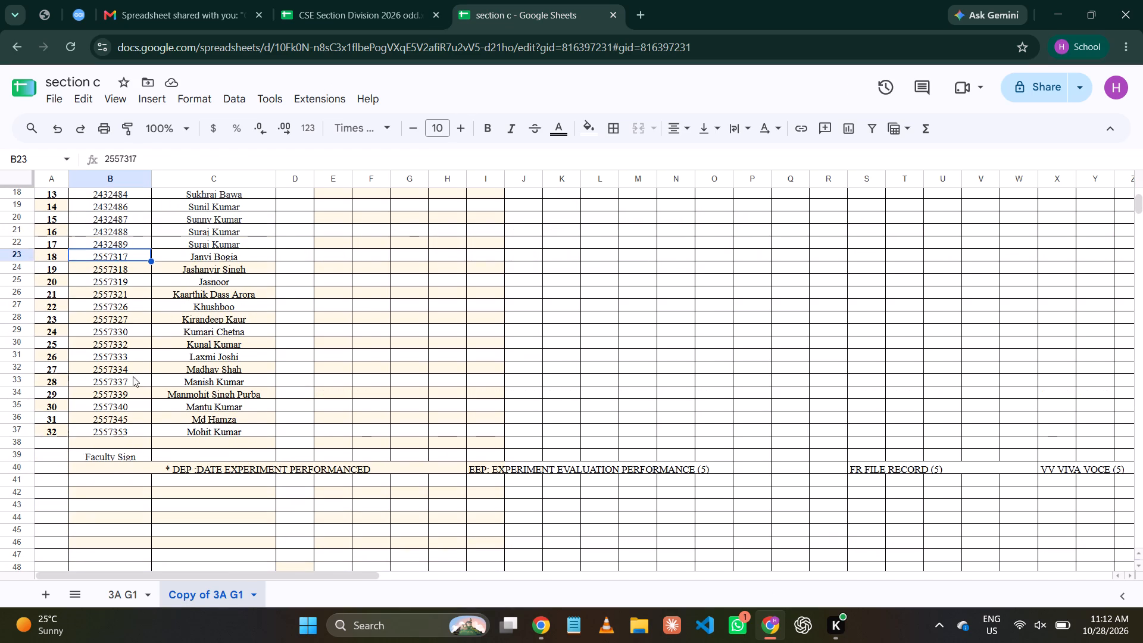
click(133, 253)
key(ctrl+v)
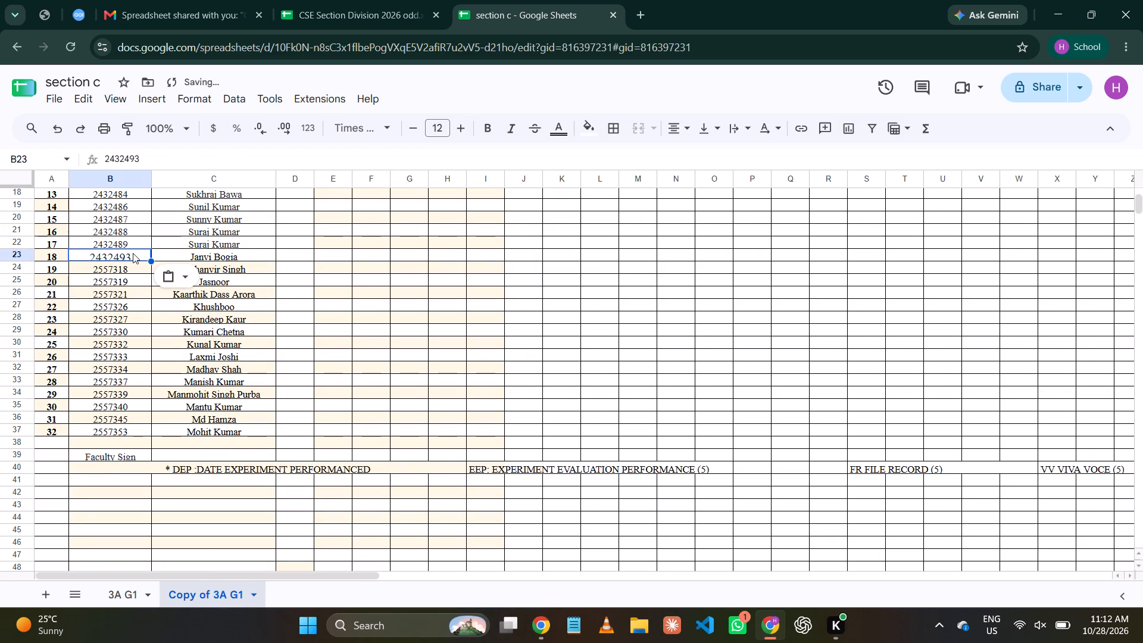
double_click(414, 129)
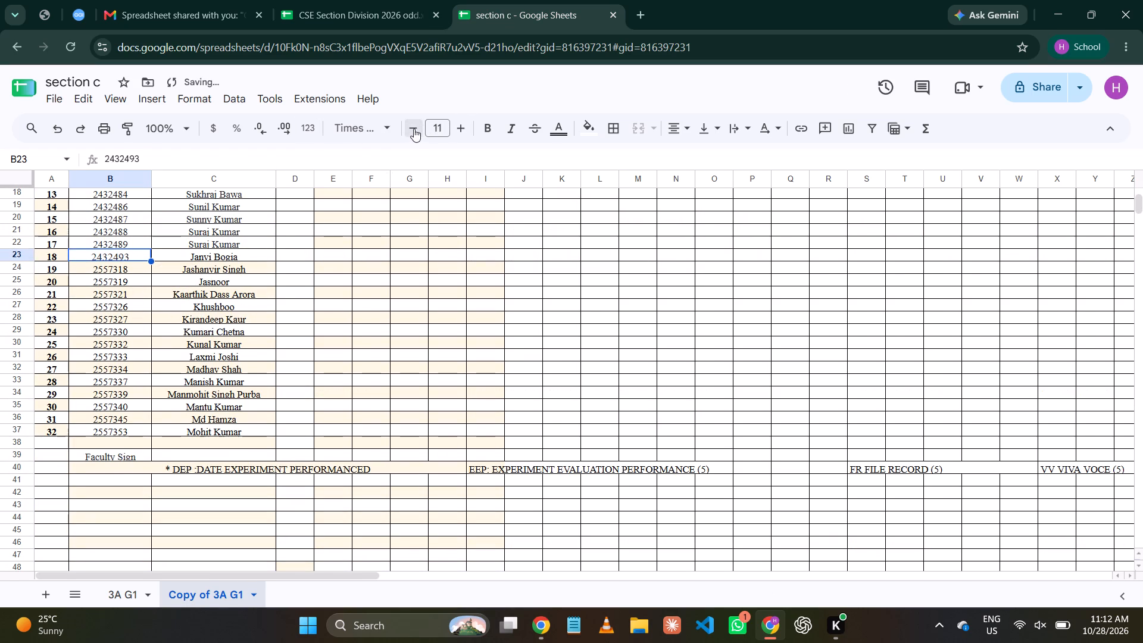
Copy the student name of Sr. No. 51 from the 5C_CSE list into cell C23 of section c, save, and centre it at font size 10.
click(258, 252)
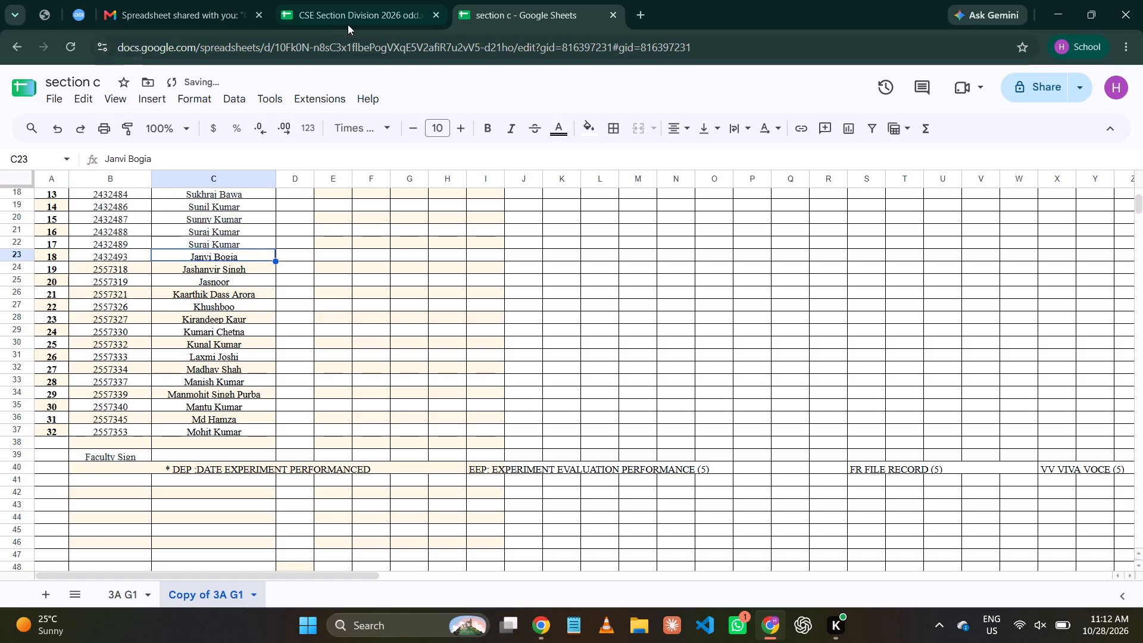
click(349, 22)
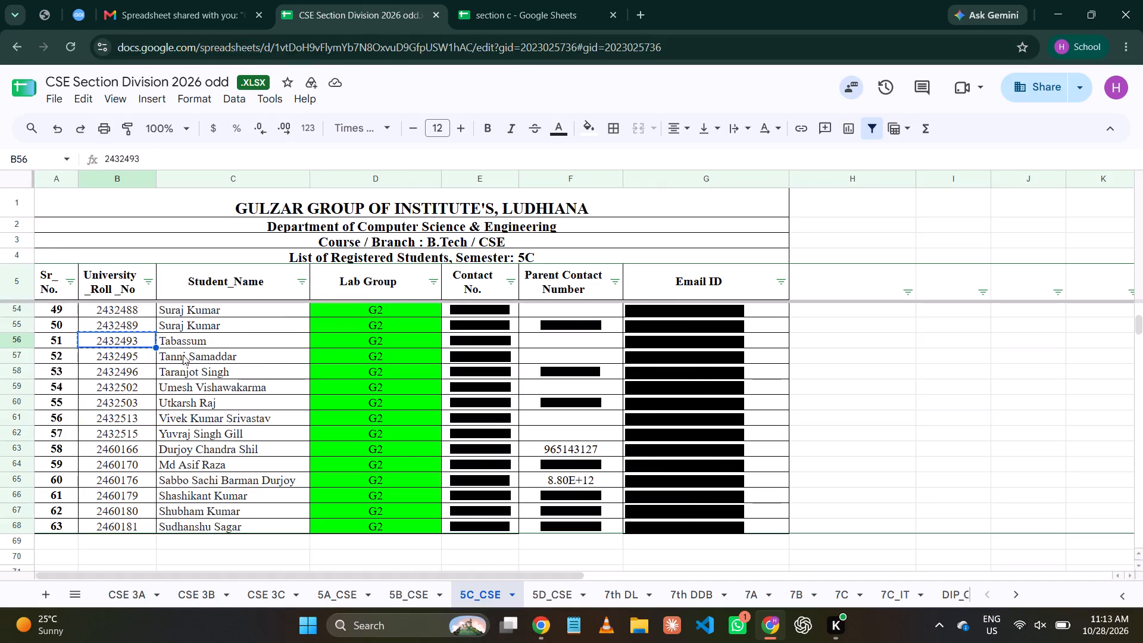
click(187, 341)
key(ctrl+c)
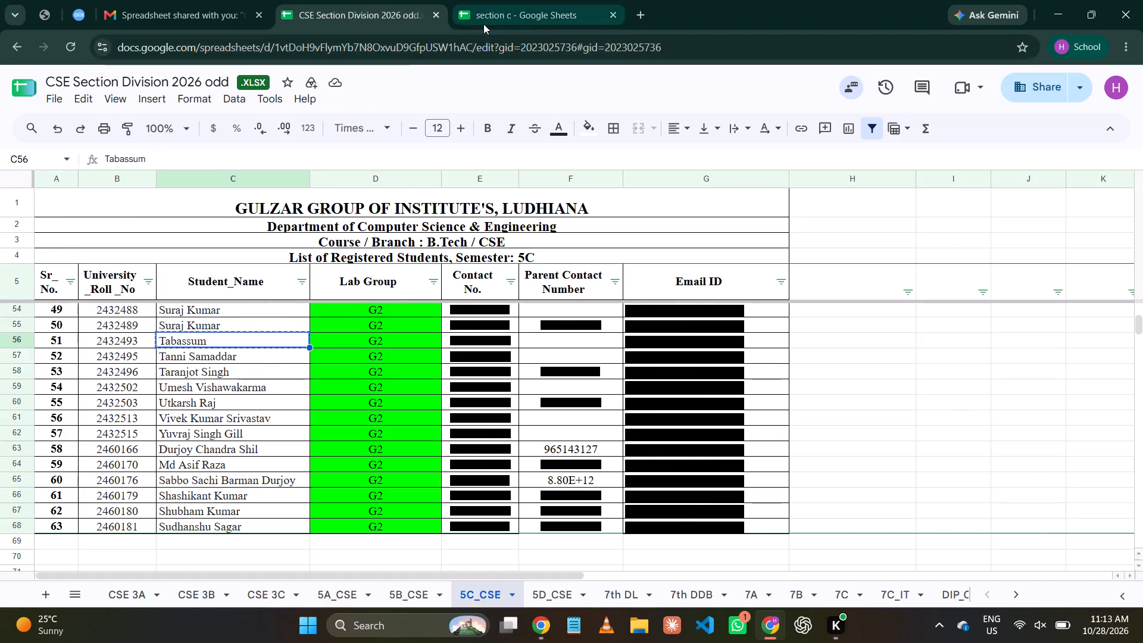
click(483, 24)
click(259, 252)
key(ctrl+v)
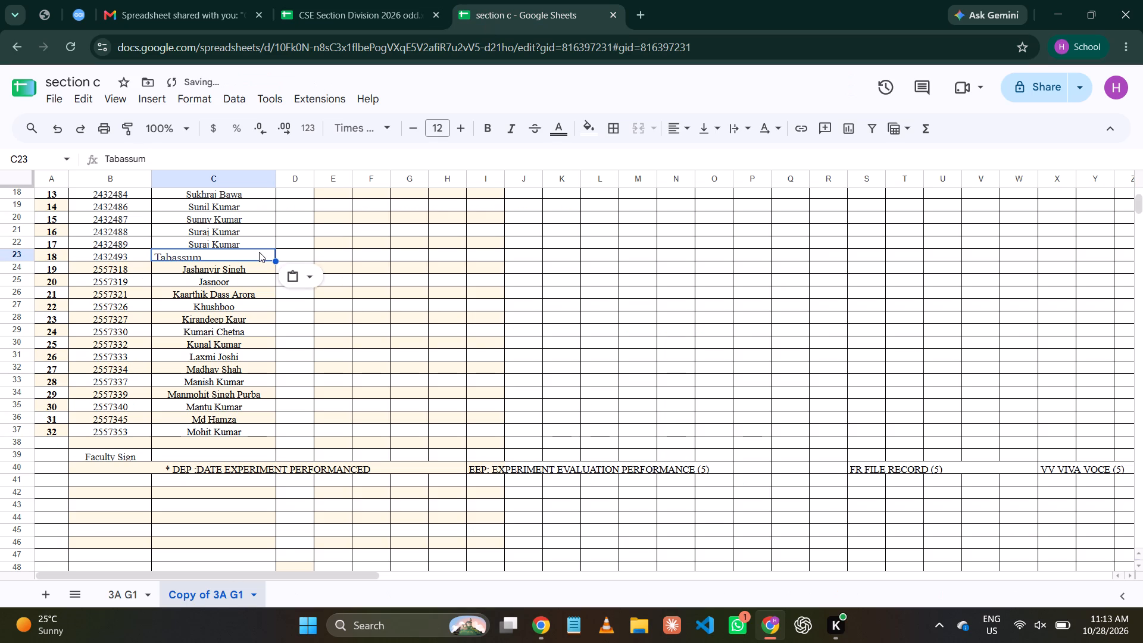
key(ctrl+s)
double_click(408, 128)
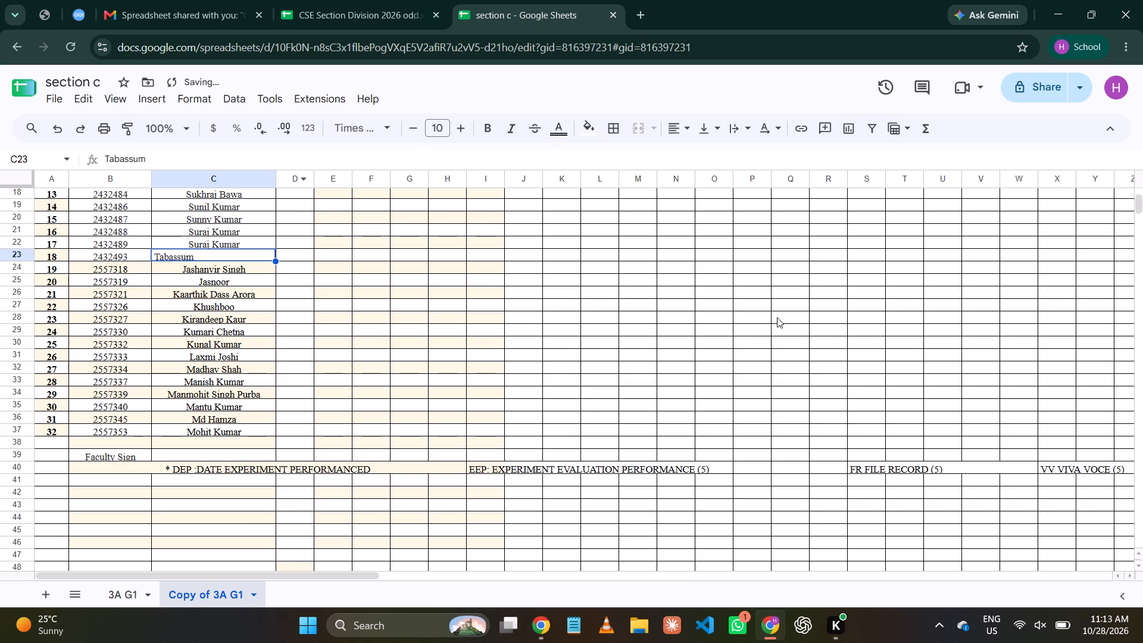
click(689, 128)
click(707, 148)
Copy the roll number of Sr. No. 52 from the 5C_CSE list into cell B24 of section c.
click(121, 269)
click(372, 16)
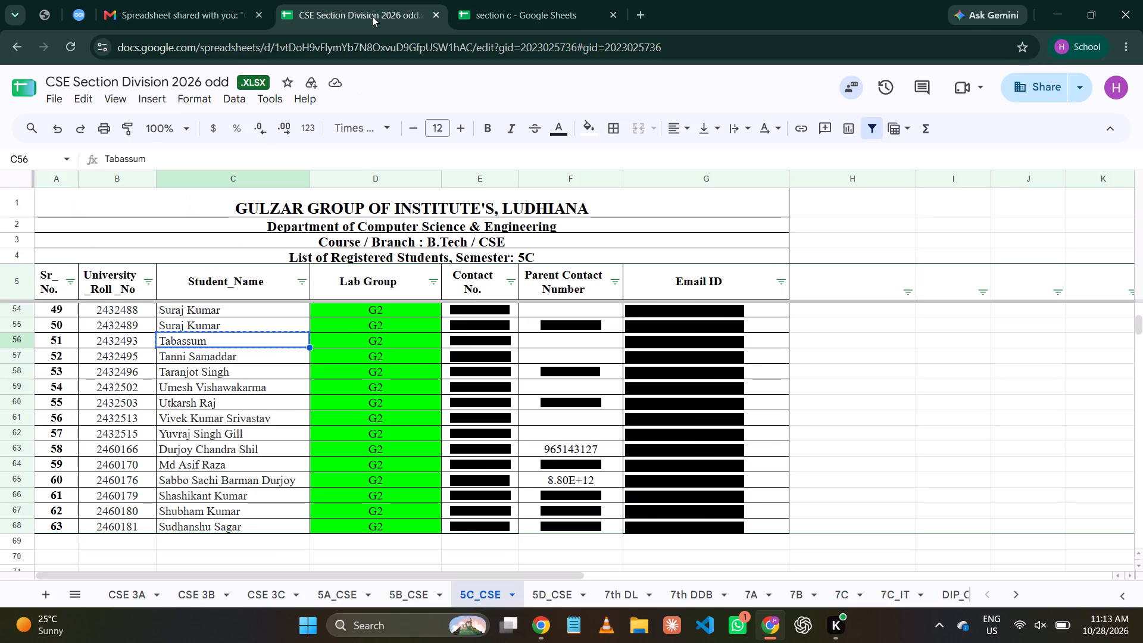
click(134, 355)
key(ctrl+c)
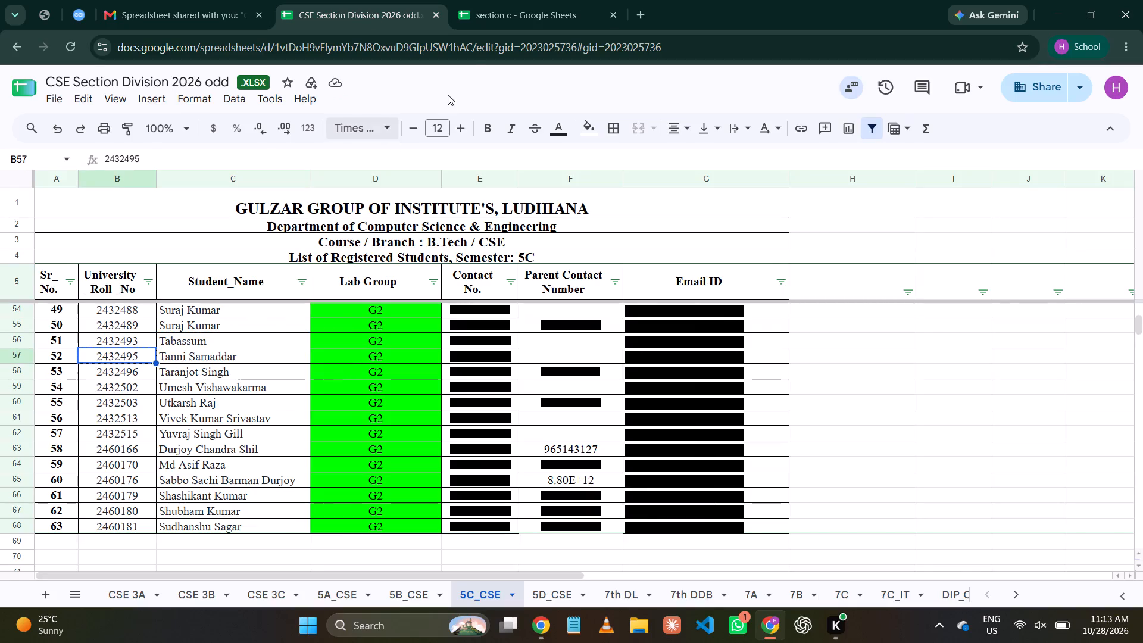
click(477, 18)
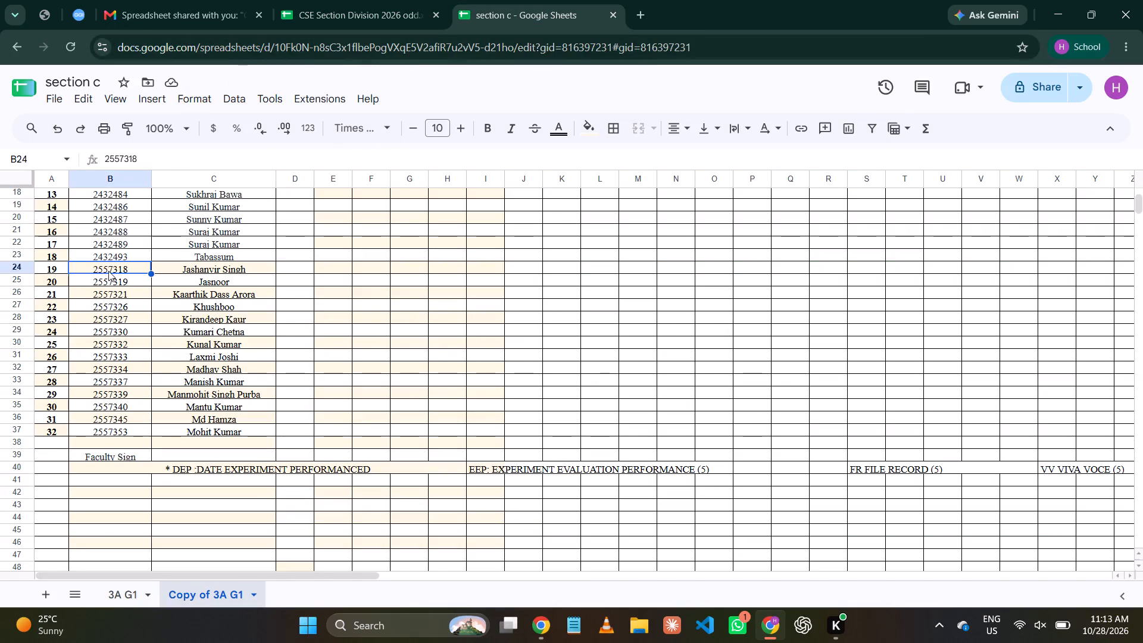
click(111, 264)
key(ctrl+c)
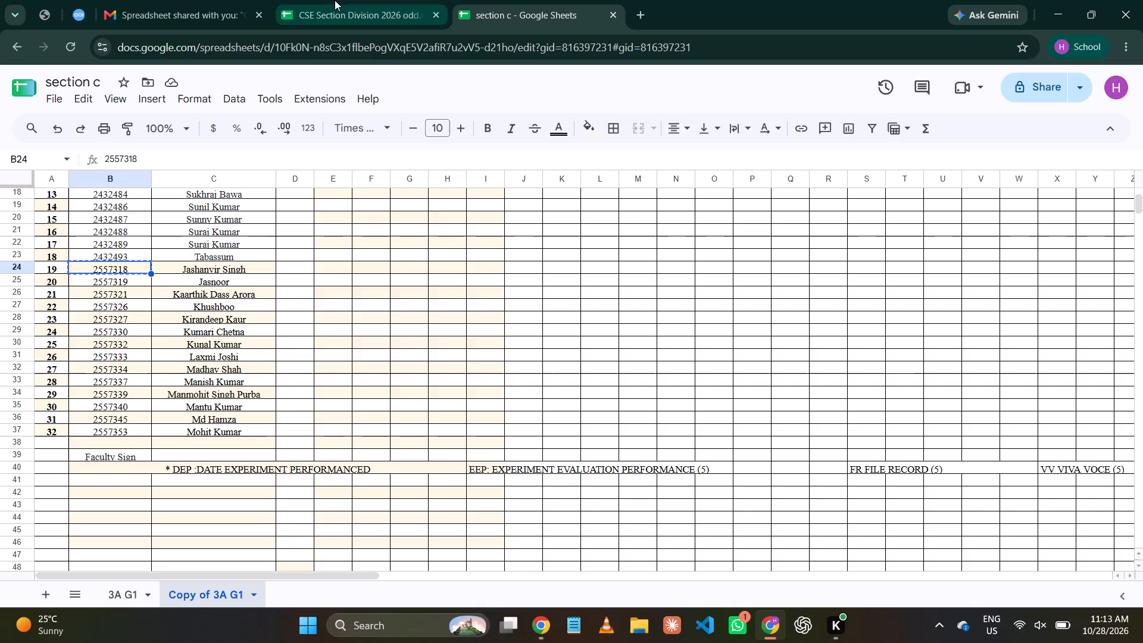
click(345, 18)
click(121, 354)
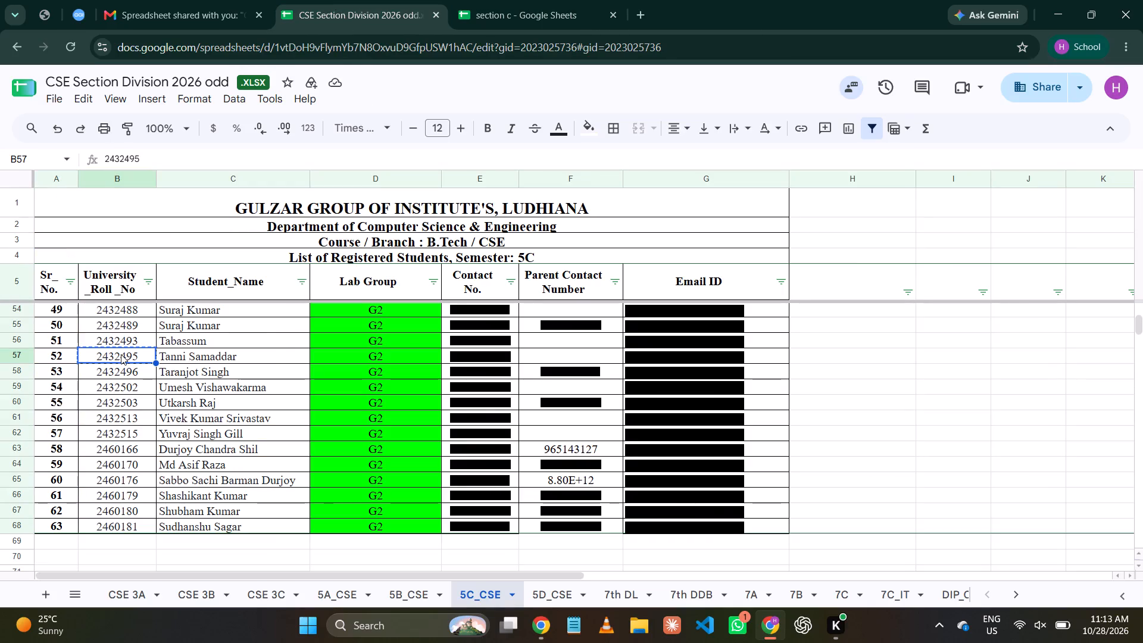
key(ctrl+c)
click(498, 5)
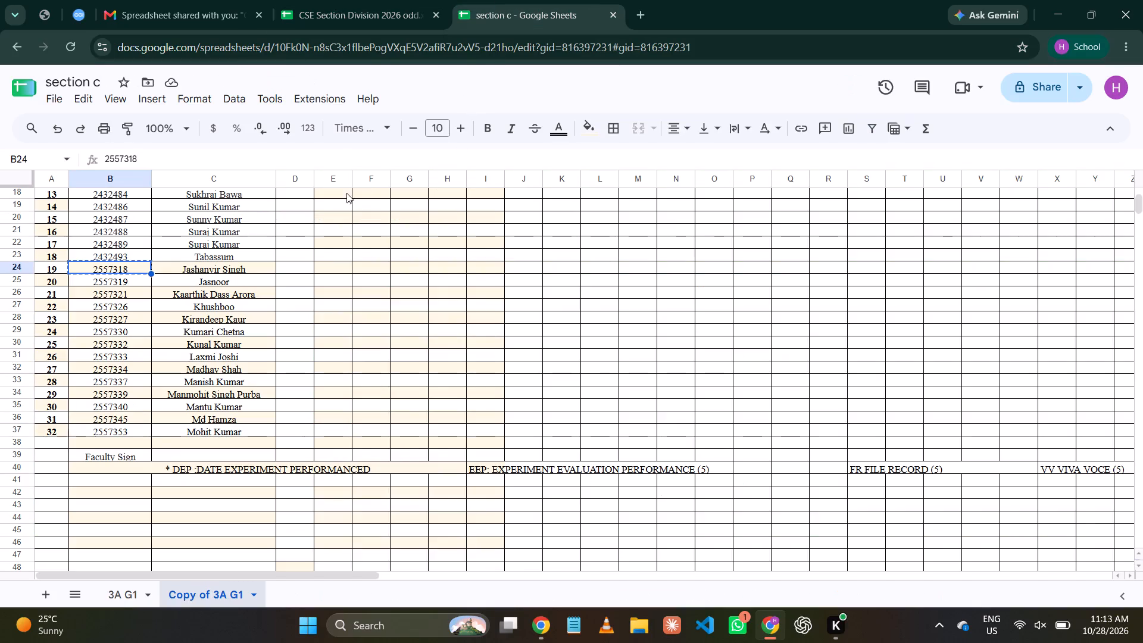
click(135, 265)
key(ctrl+v)
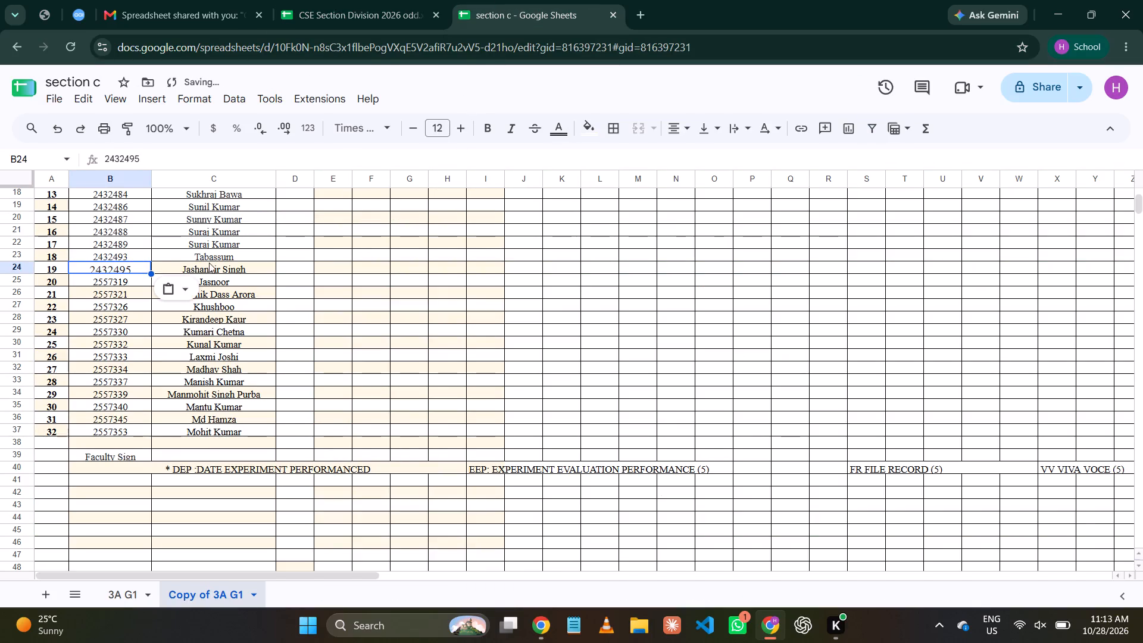
Copy the student name of Sr. No. 52 from the 5C_CSE list into cell C24 of section c and centre it at font size 10.
click(211, 266)
click(366, 23)
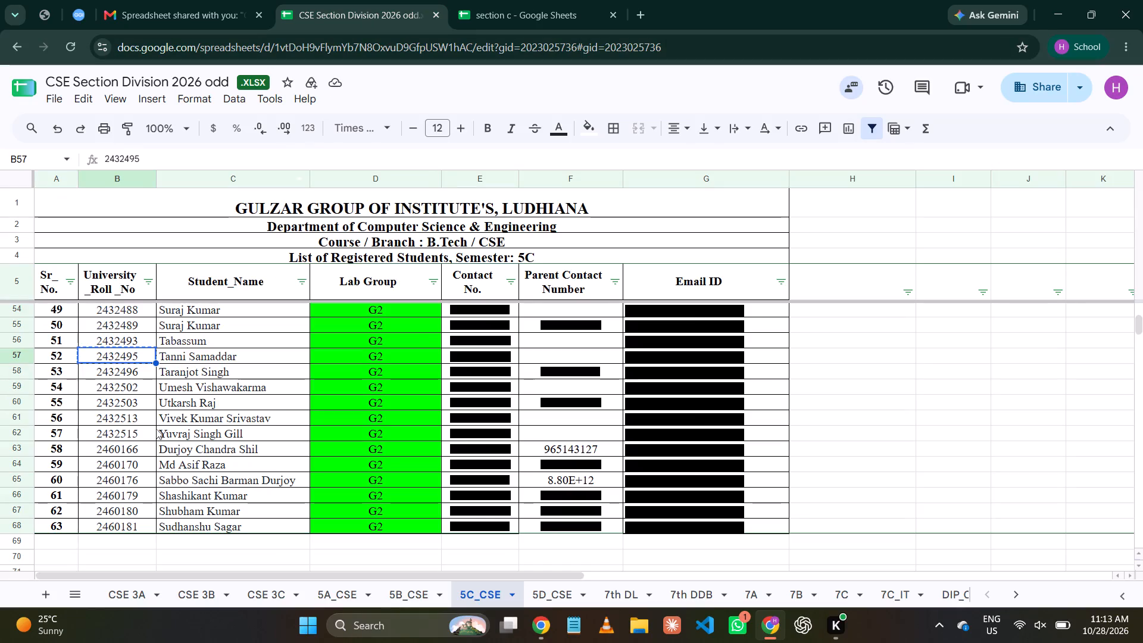
click(183, 352)
key(ctrl+c)
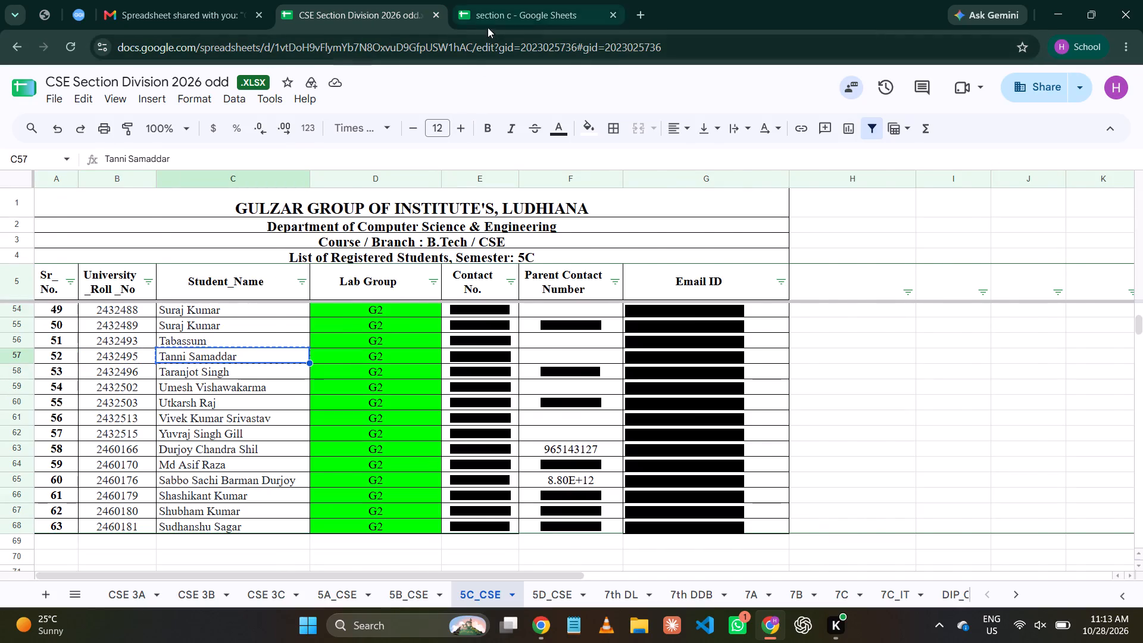
click(485, 24)
click(248, 267)
key(ctrl+v)
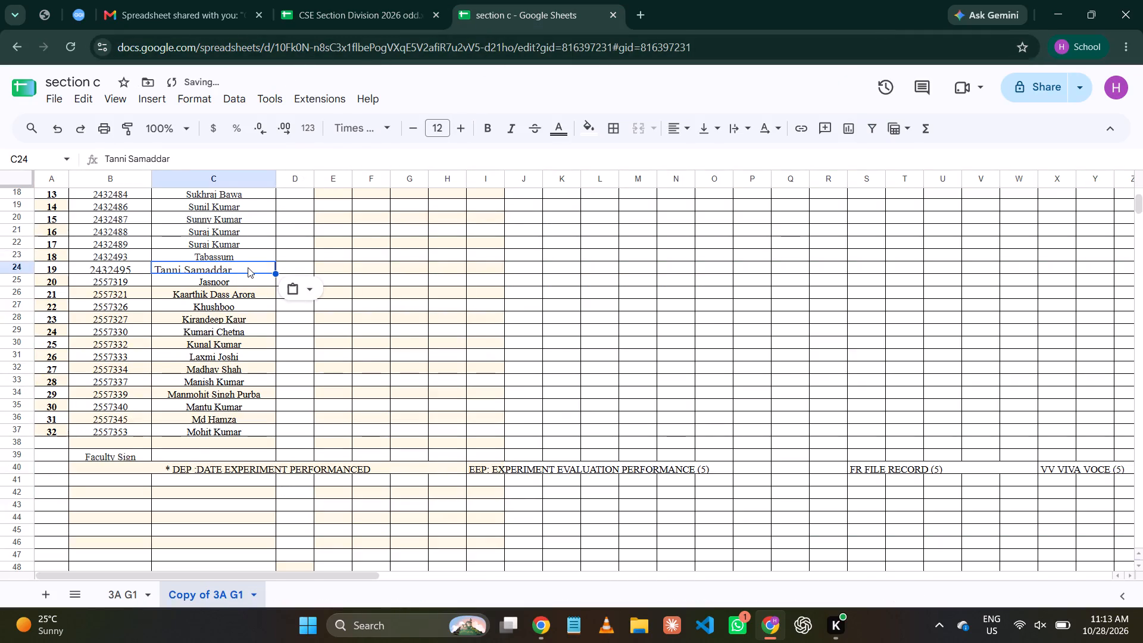
double_click(420, 128)
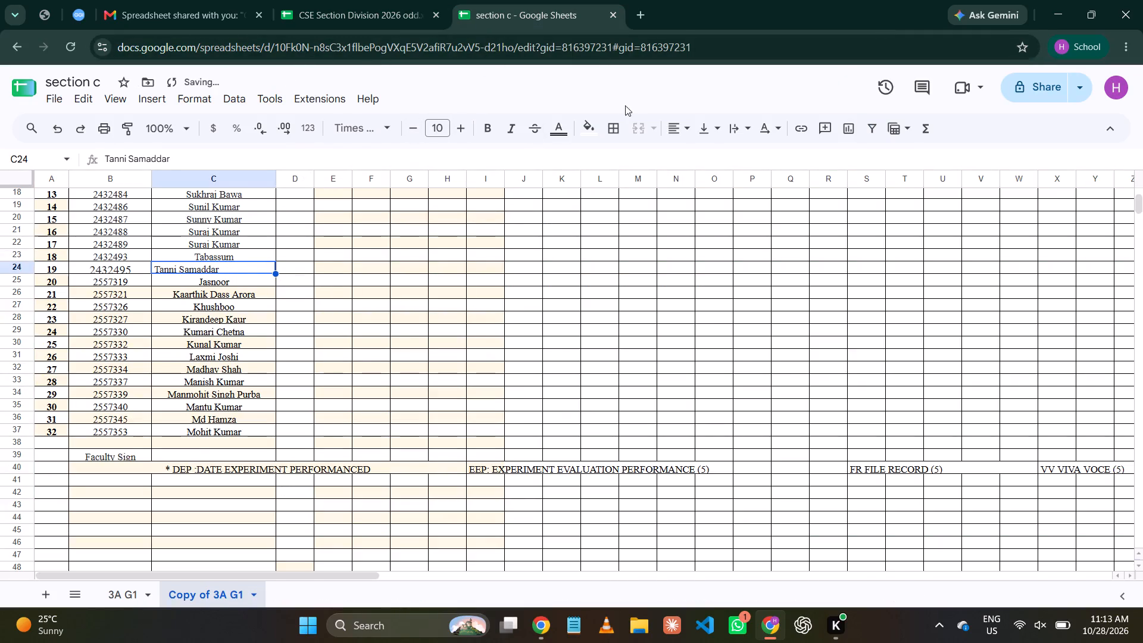
click(683, 131)
click(697, 149)
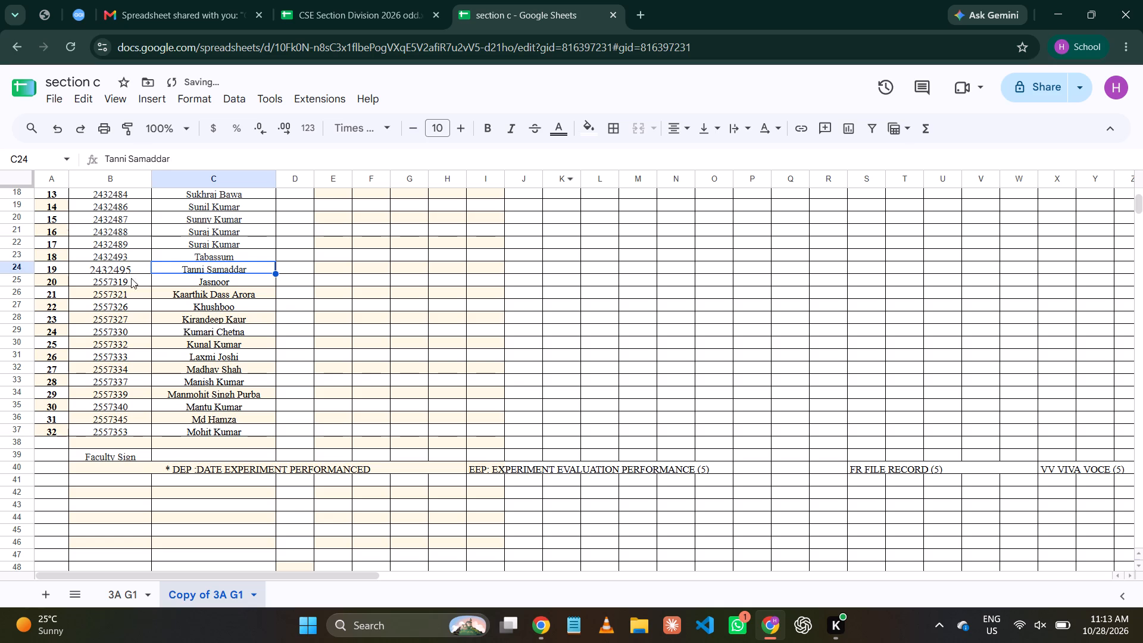
Set the roll number in cell B24 of section c to font size 10, and save.
drag(128, 266, 138, 264)
double_click(408, 129)
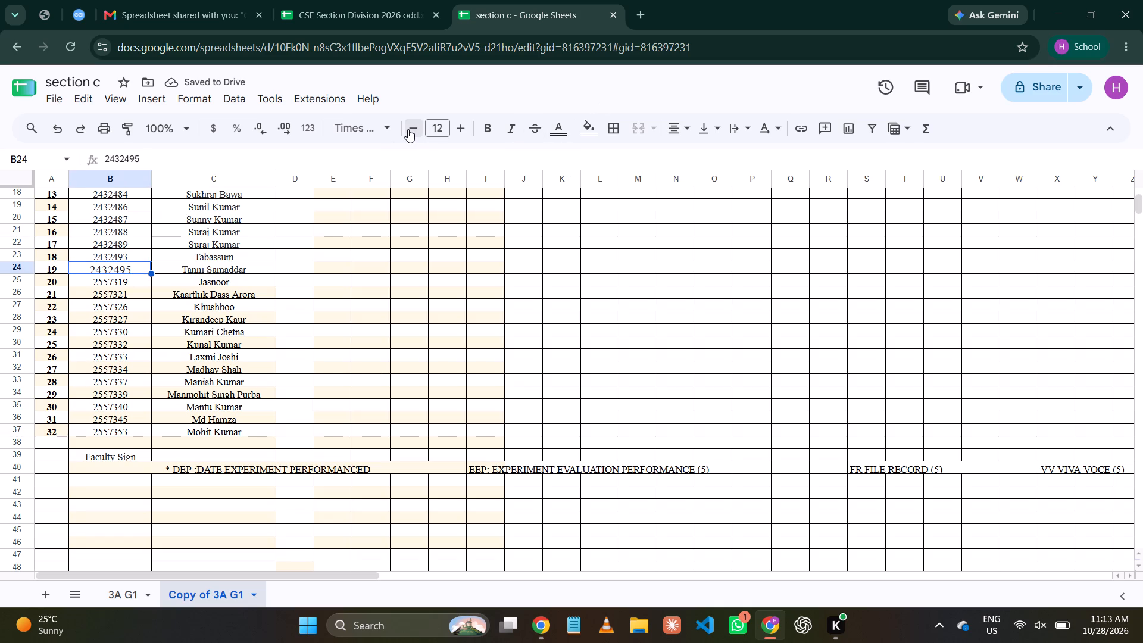
key(ctrl+s)
Copy the roll number of Sr. No. 53 from the 5C_CSE list into cell B25 of section c at font size 10, and save.
click(126, 280)
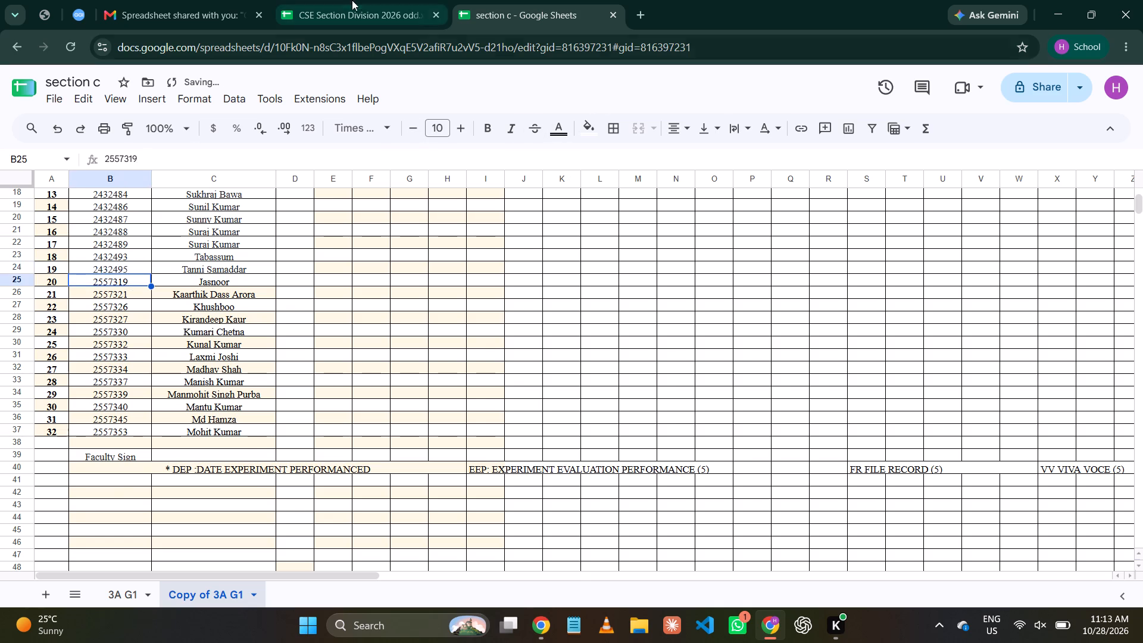
click(360, 20)
click(139, 372)
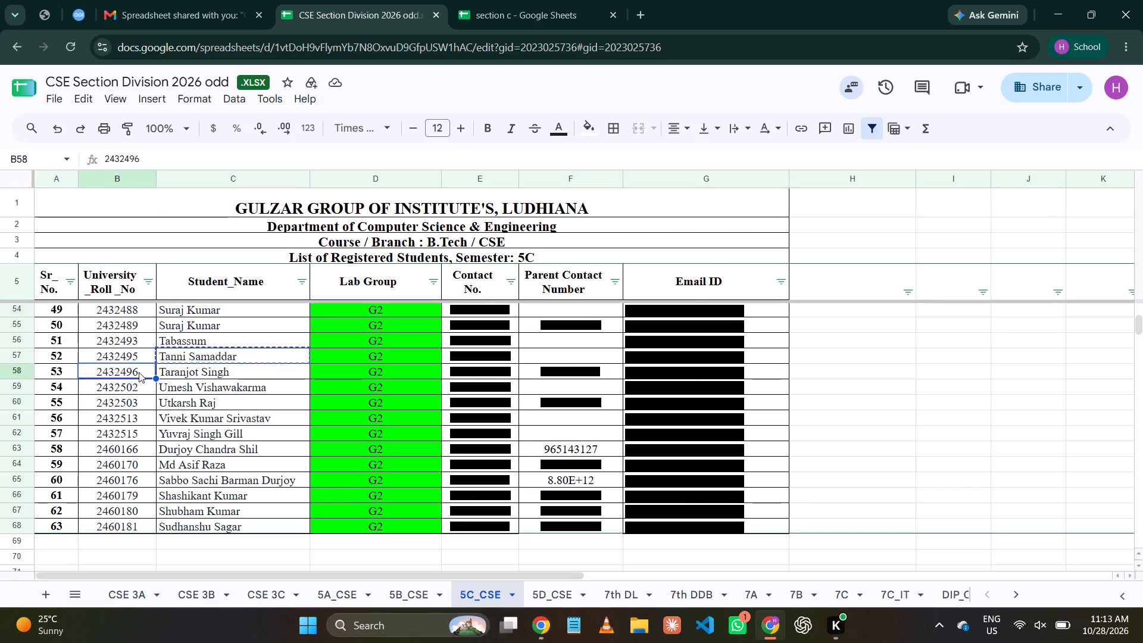
key(ctrl+c)
click(466, 13)
click(119, 282)
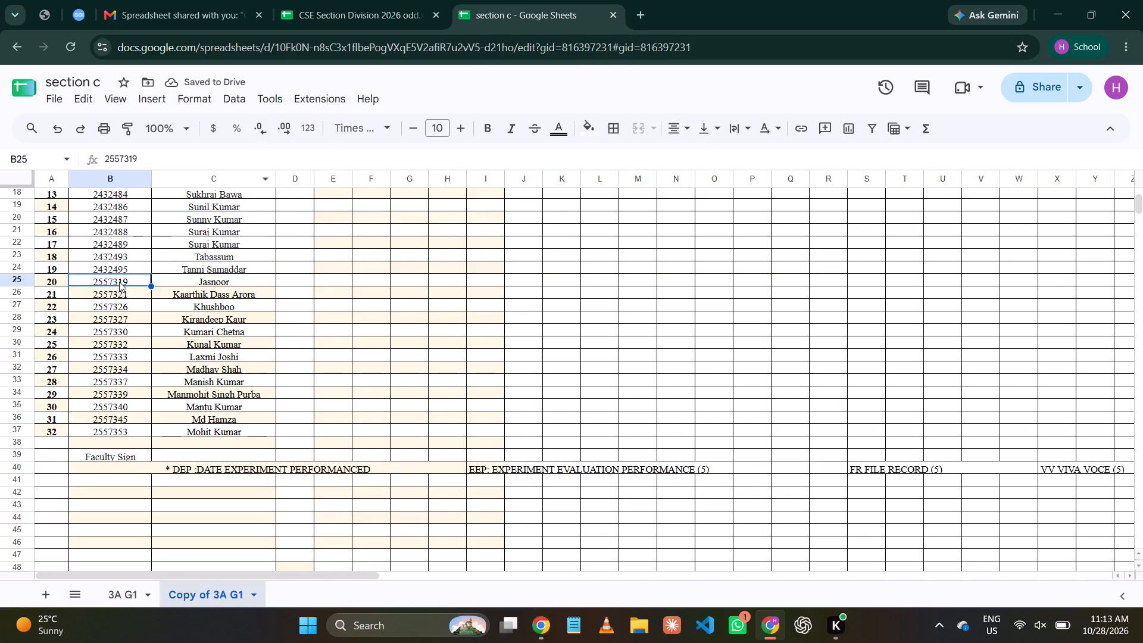
key(ctrl+v)
double_click(418, 125)
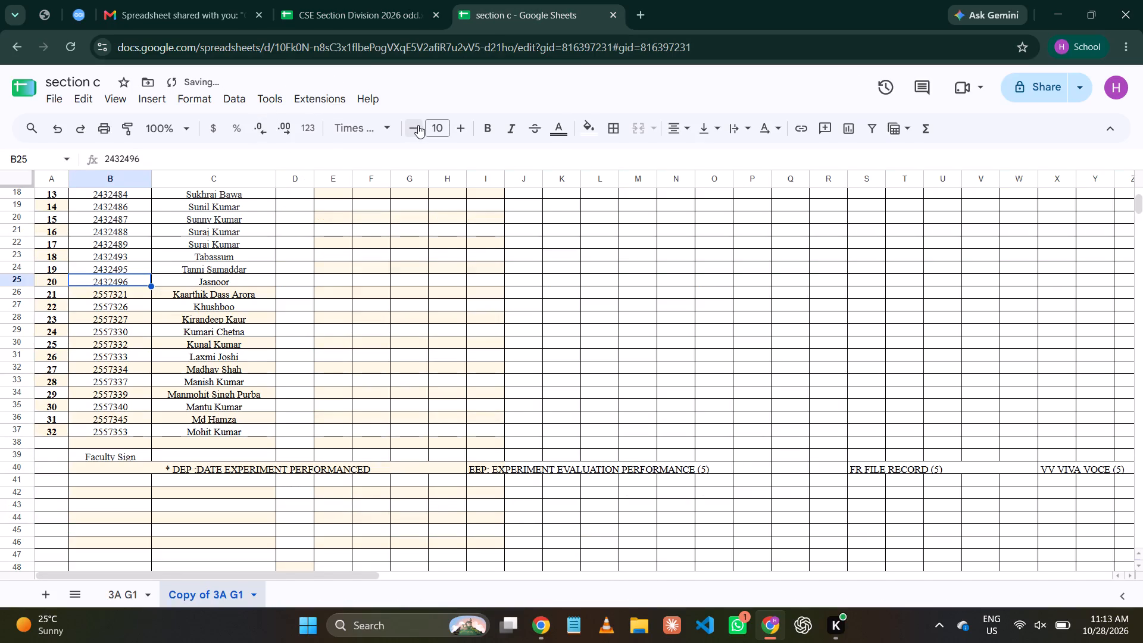
key(ctrl+s)
Copy the student name of Sr. No. 53 from the 5C_CSE list into cell C25 of section c and centre it at font size 10.
click(194, 283)
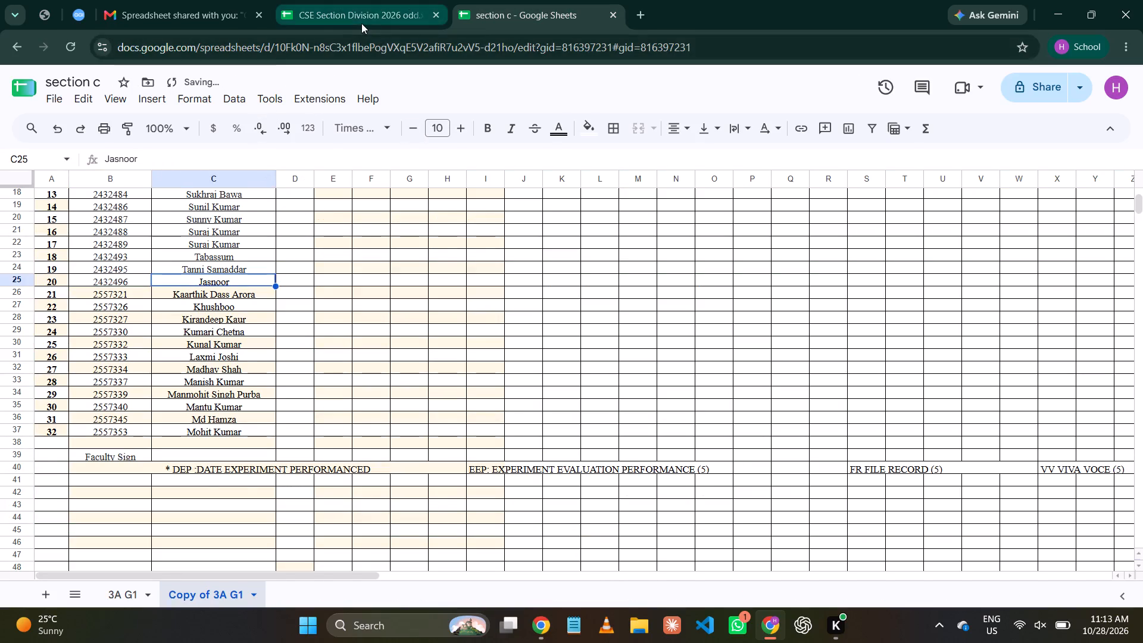
click(361, 23)
click(256, 370)
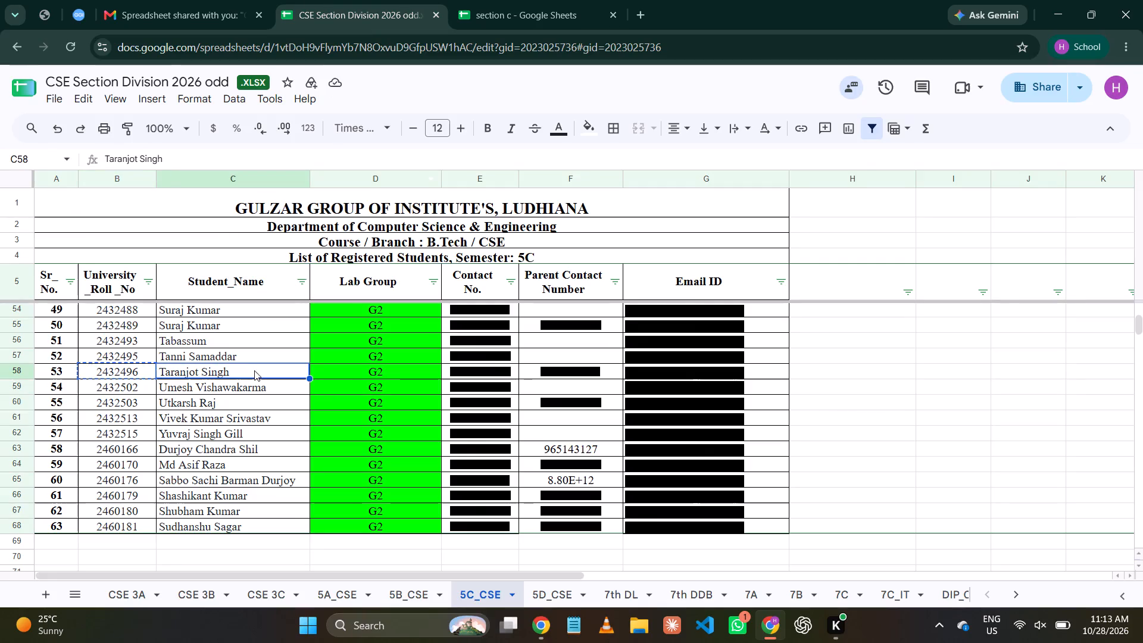
key(ctrl+c)
click(495, 14)
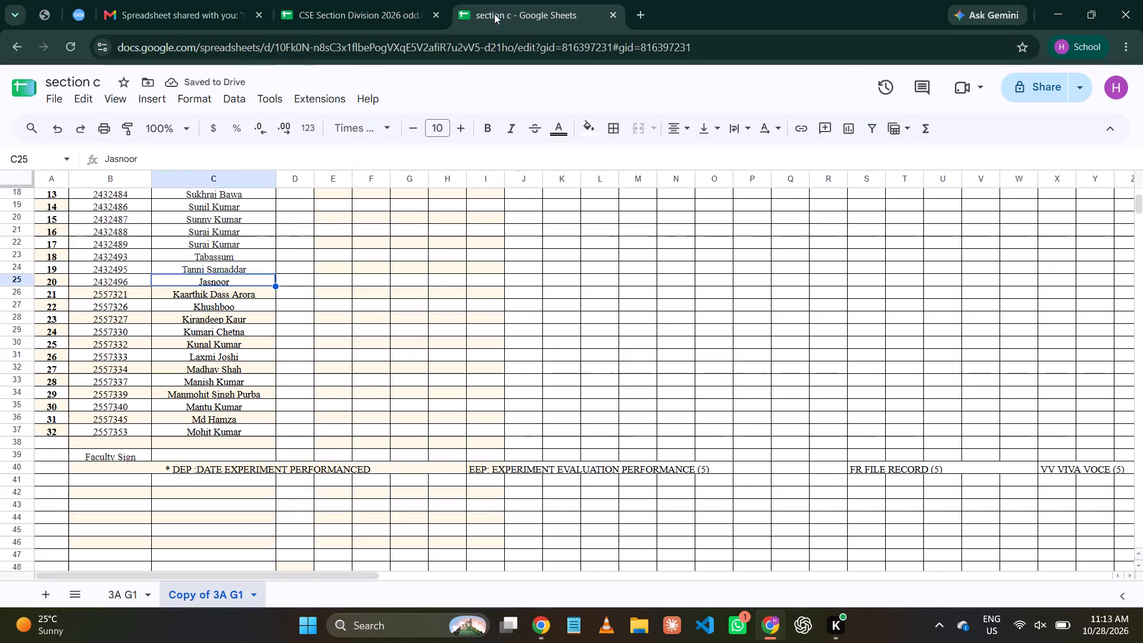
click(256, 279)
key(ctrl+v)
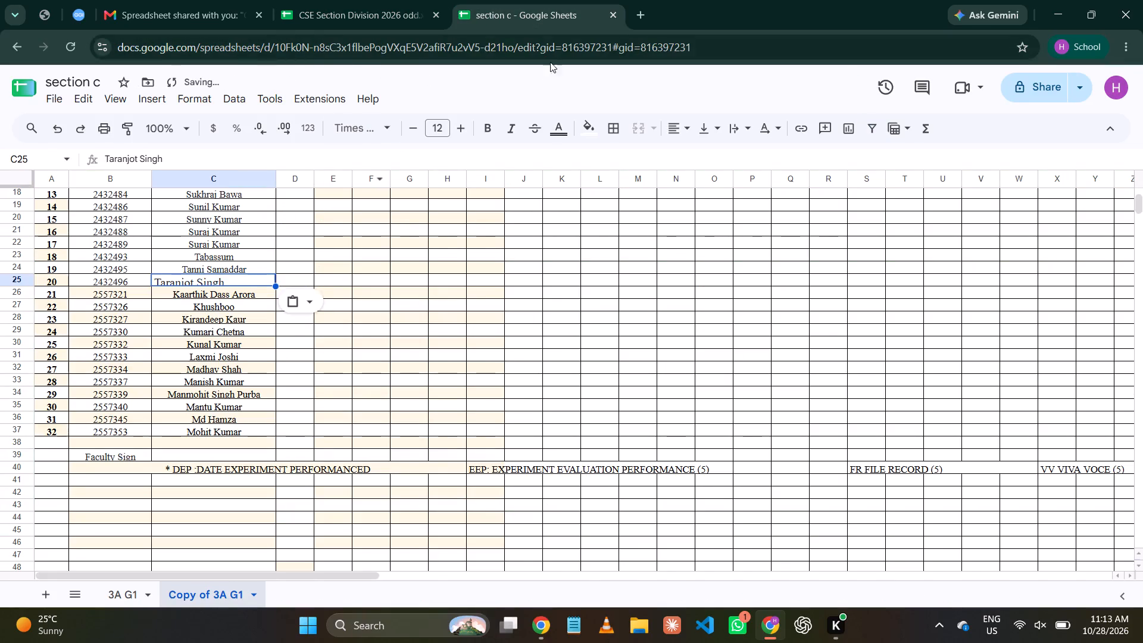
double_click(414, 122)
click(683, 126)
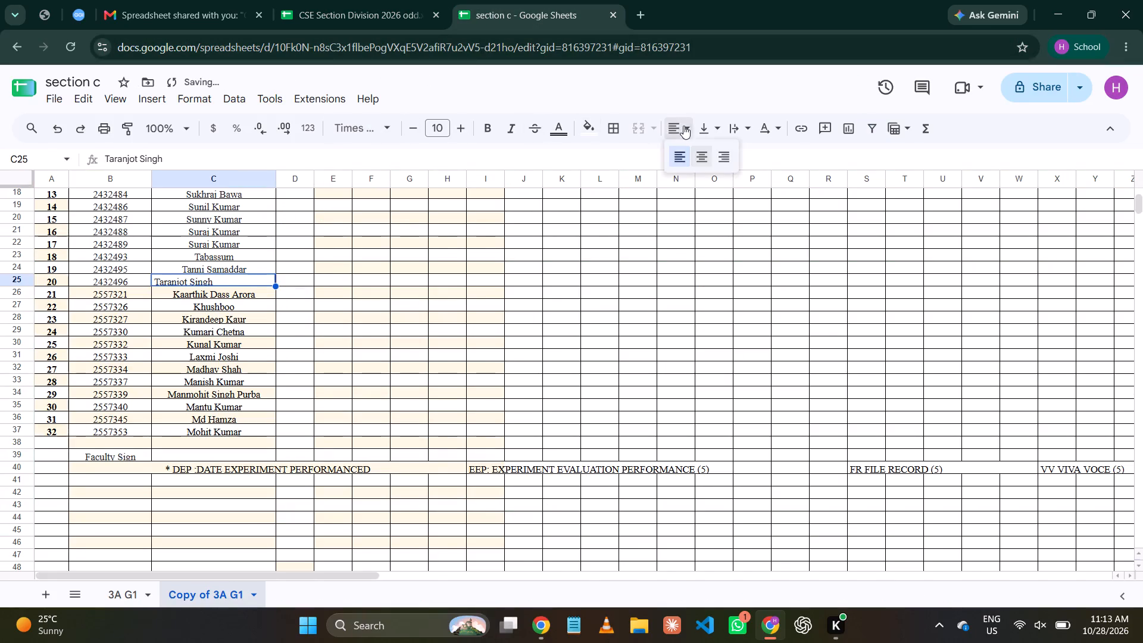
click(706, 156)
Copy the roll number of Sr. No. 54 from the 5C_CSE list into cell B26 of section c at font size 10, and save.
click(99, 291)
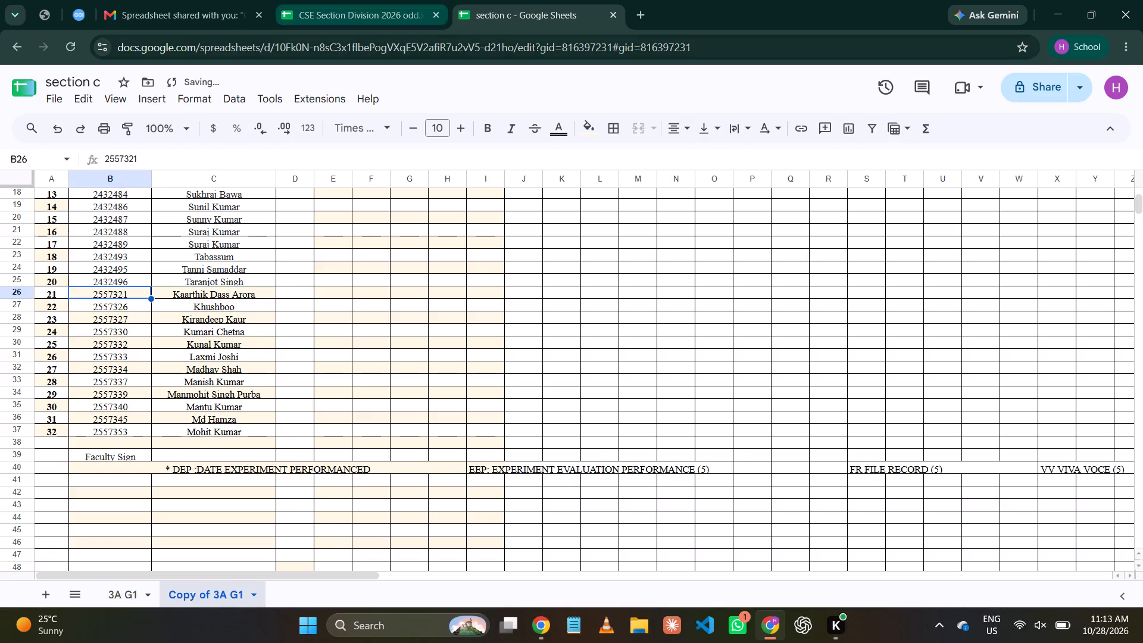
click(375, 13)
click(98, 377)
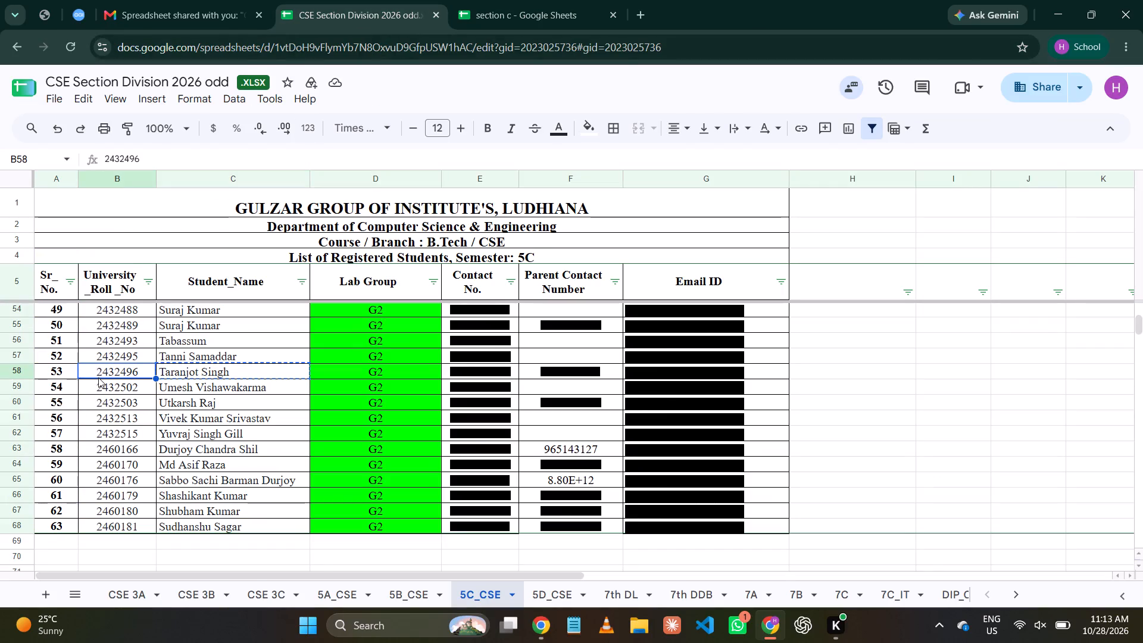
click(108, 383)
key(ctrl+c)
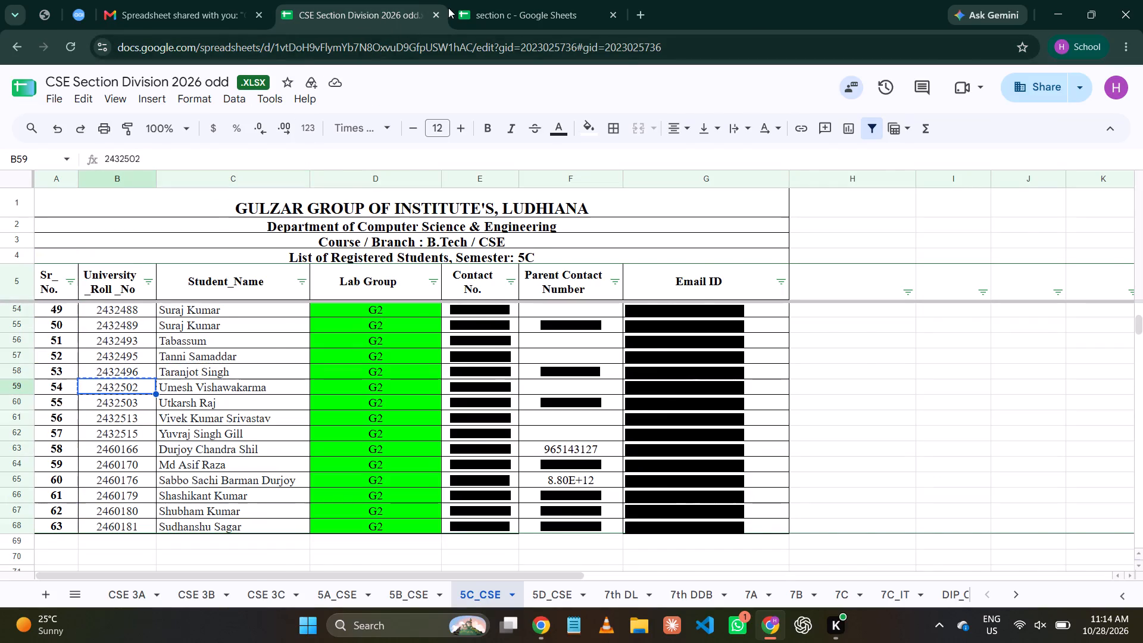
click(461, 13)
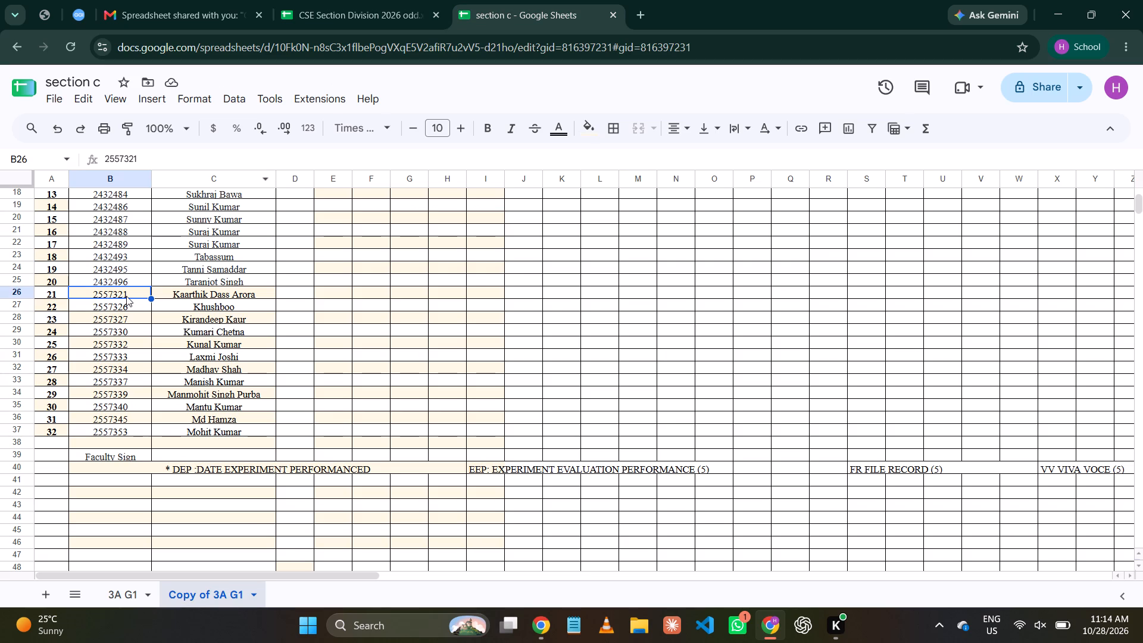
click(126, 296)
key(ctrl+v)
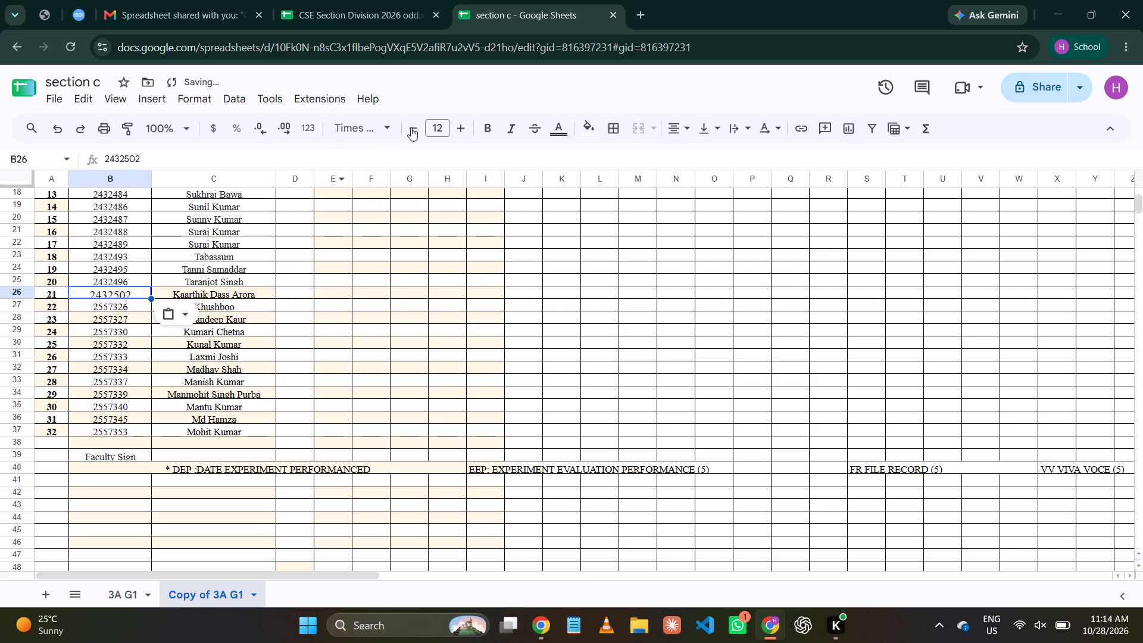
double_click(420, 127)
click(257, 289)
key(ctrl+s)
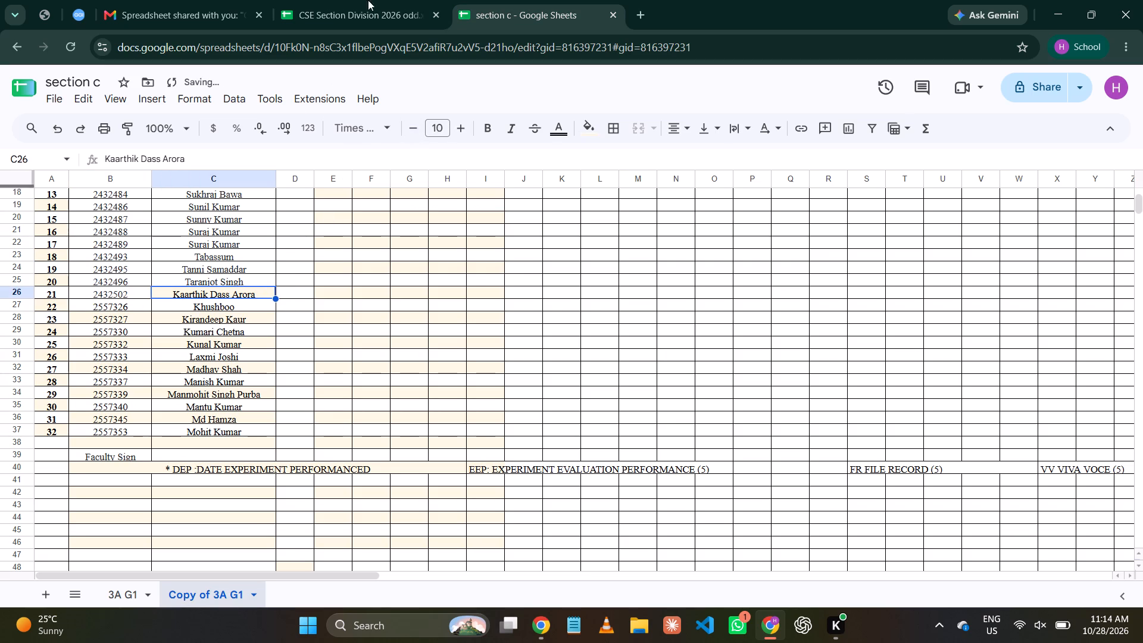
Copy the student name of Sr. No. 54 from the 5C_CSE list into cell C26 of section c, centred at font size 10, and save.
click(399, 2)
click(199, 385)
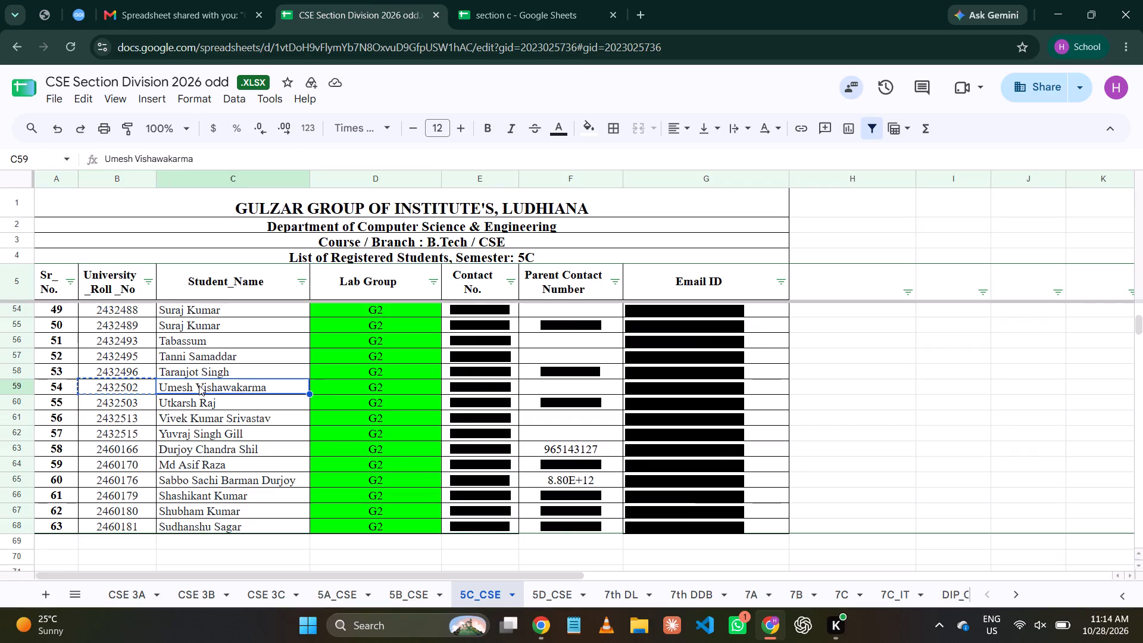
key(ctrl+c)
click(496, 2)
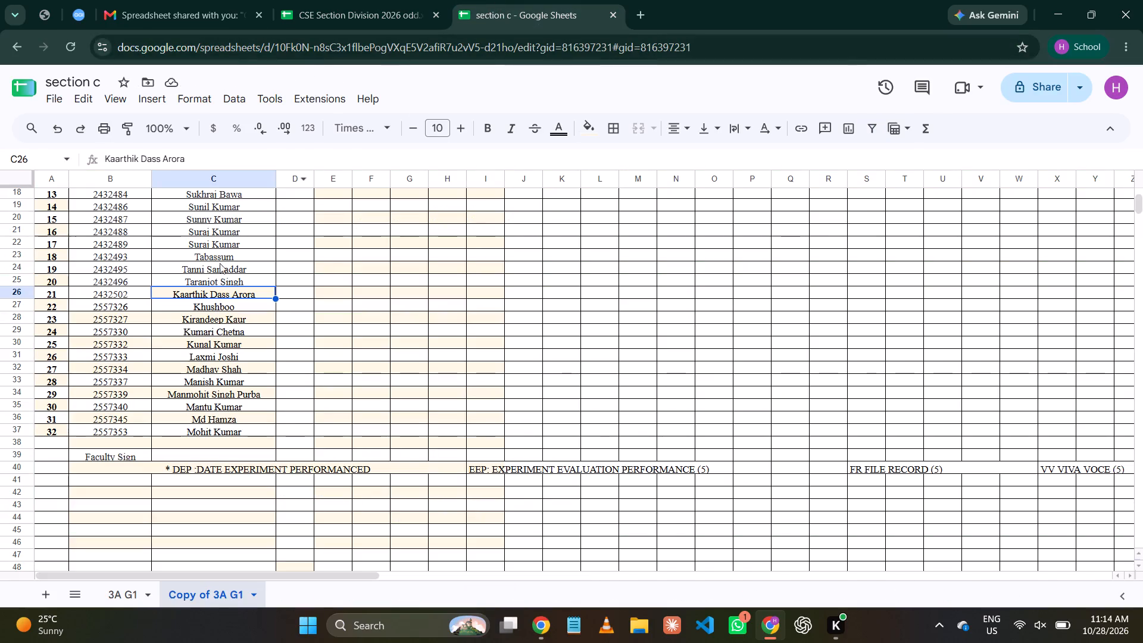
click(220, 294)
key(ctrl+v)
key(ctrl+s)
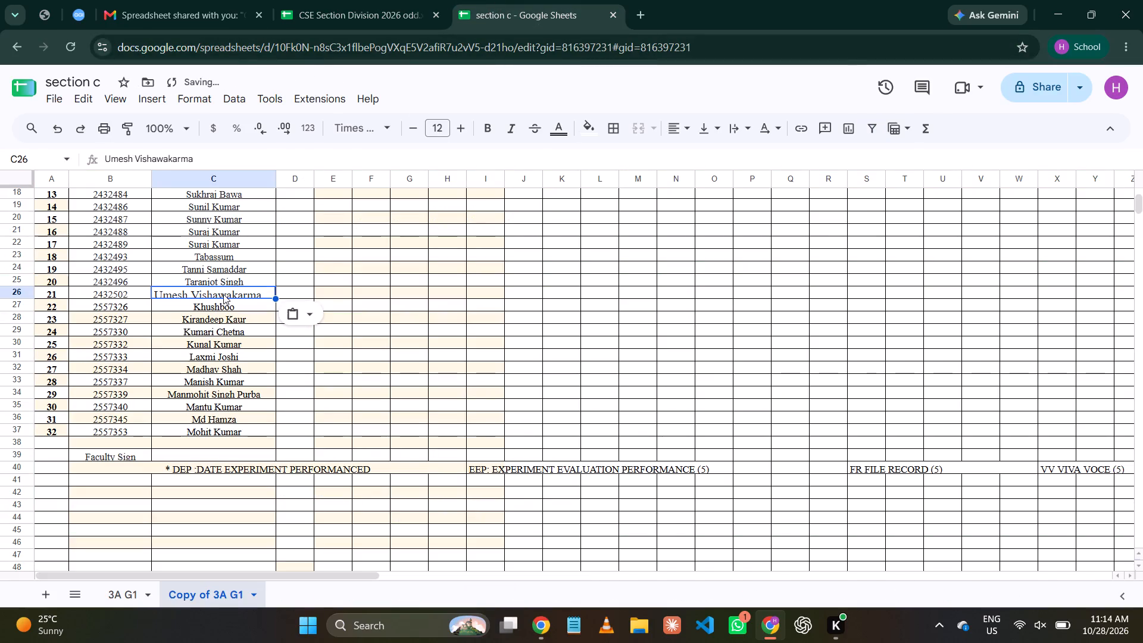
double_click(416, 127)
key(ctrl+s)
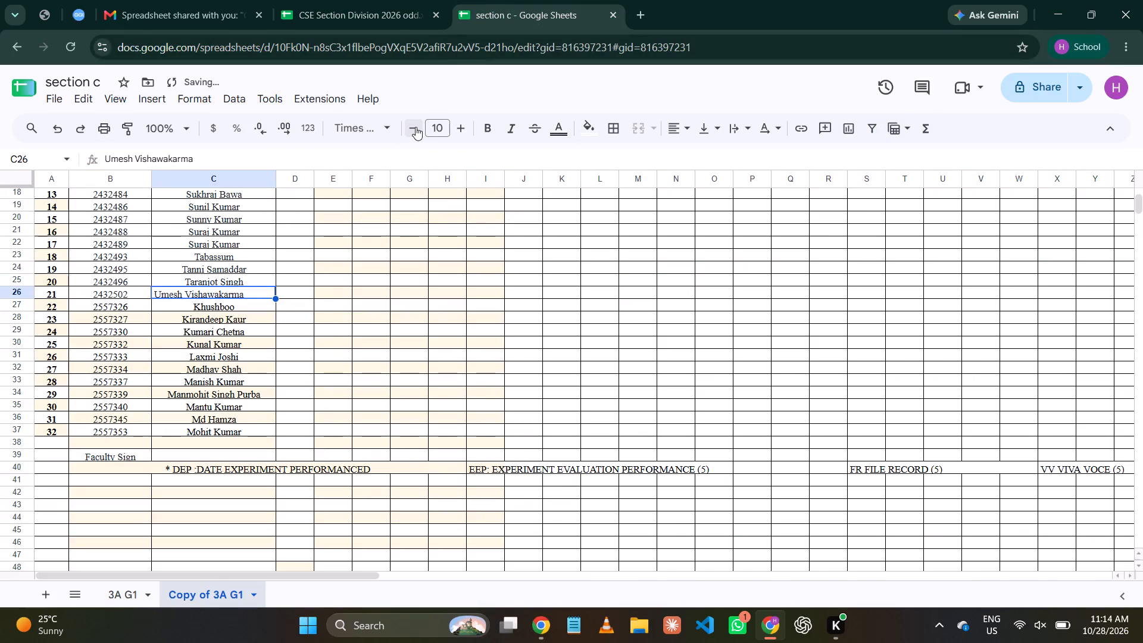
click(687, 127)
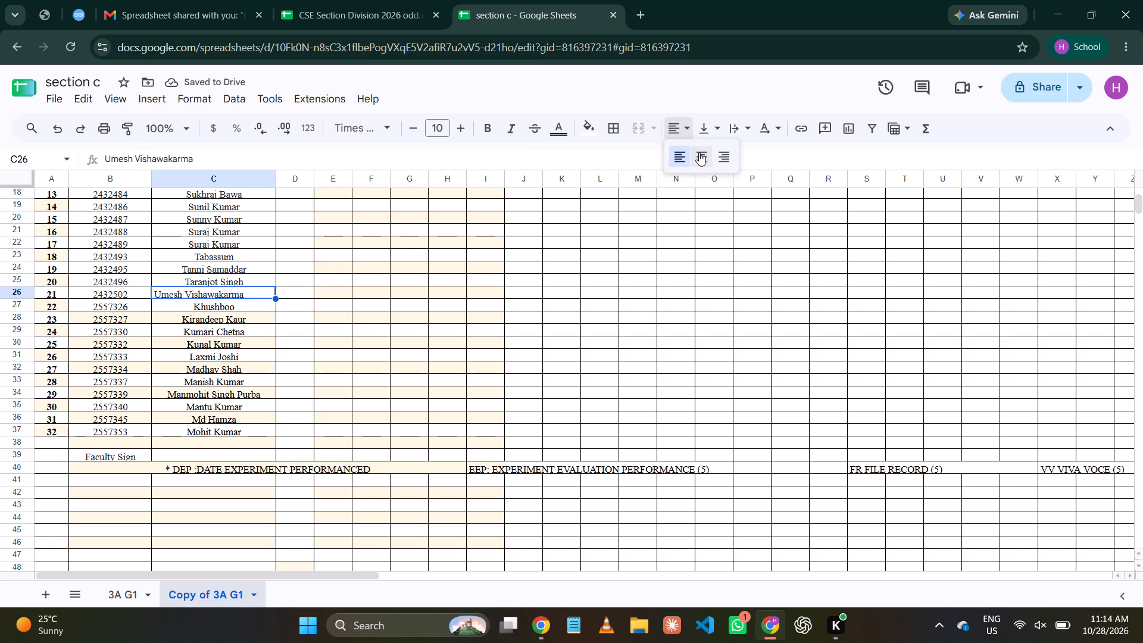
click(699, 152)
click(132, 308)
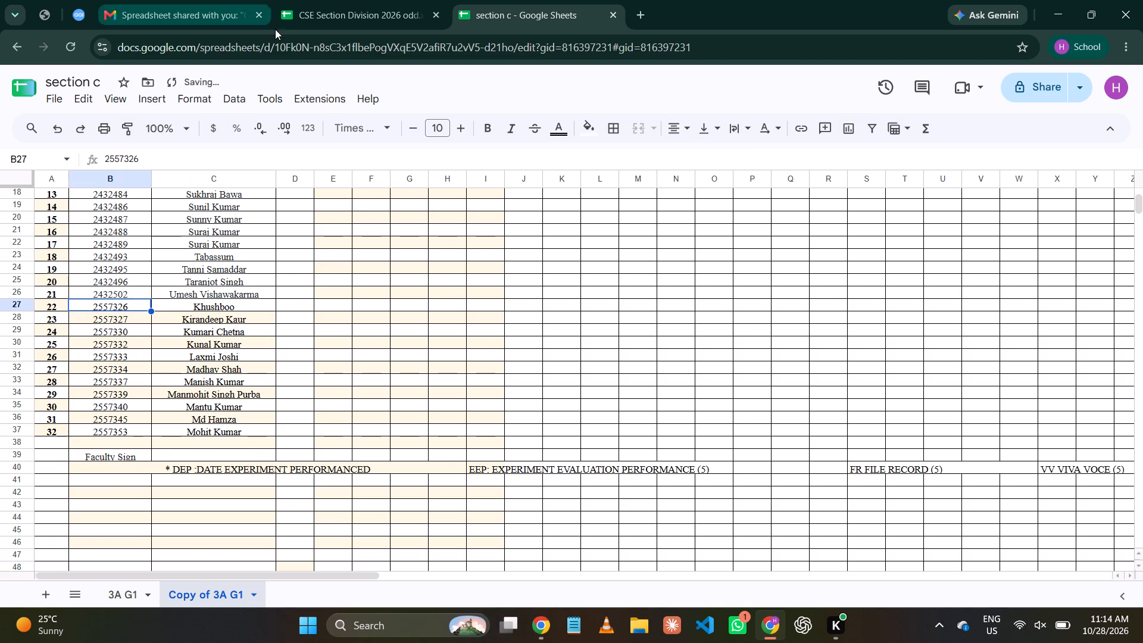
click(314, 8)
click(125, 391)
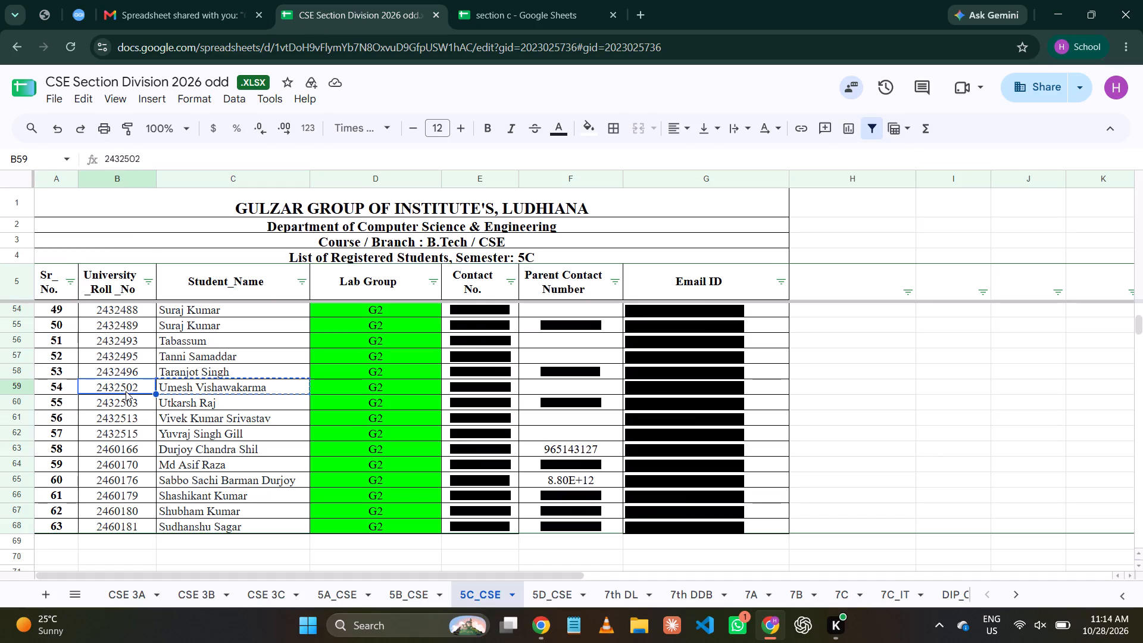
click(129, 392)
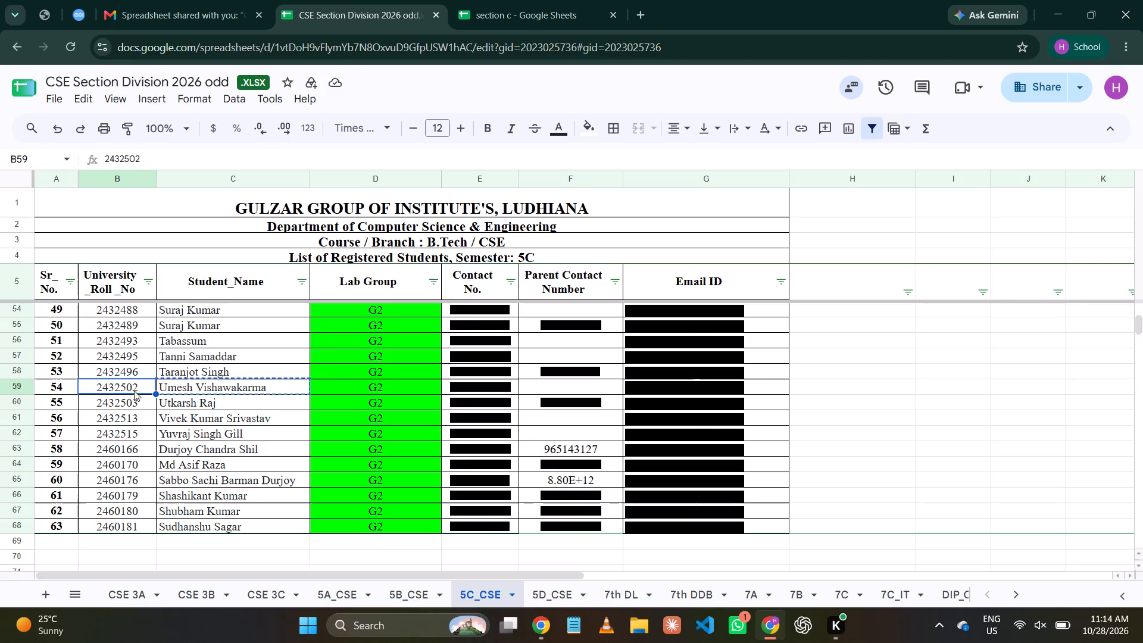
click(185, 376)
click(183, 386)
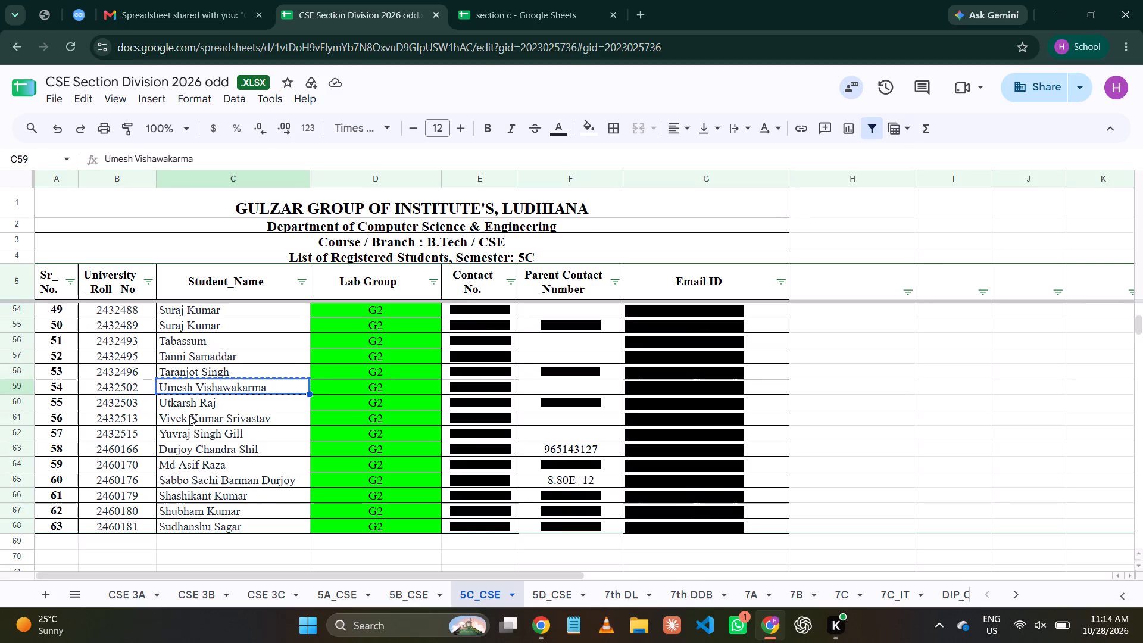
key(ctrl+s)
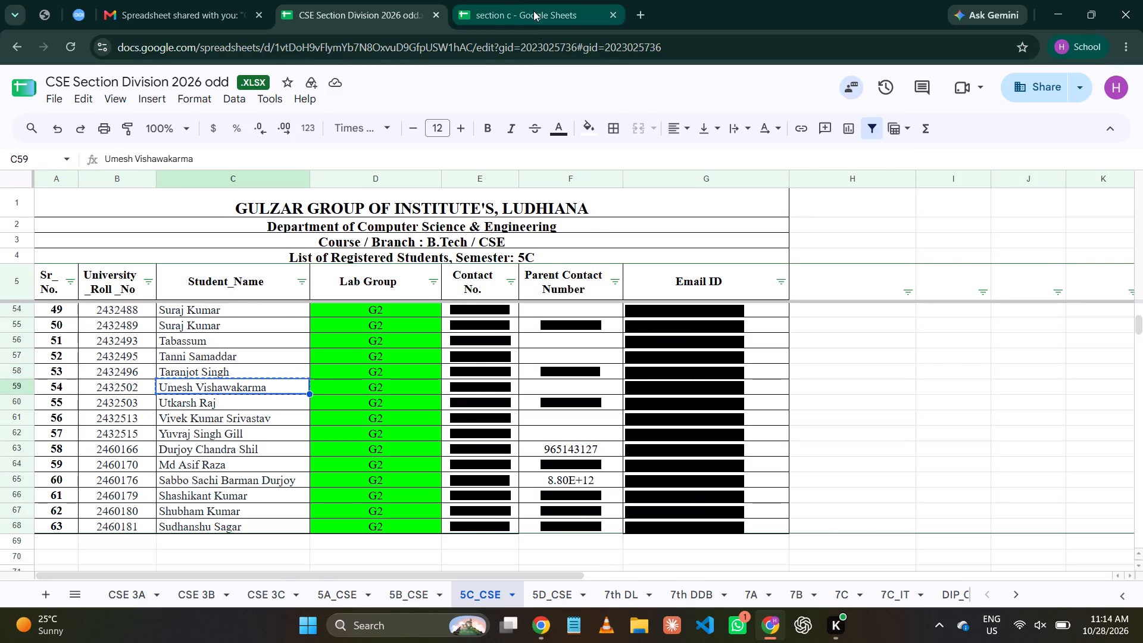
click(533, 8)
Copy the roll number of Sr. No. 55 from the 5C_CSE list into cell B27 of section c at font size 10, and save.
click(353, 21)
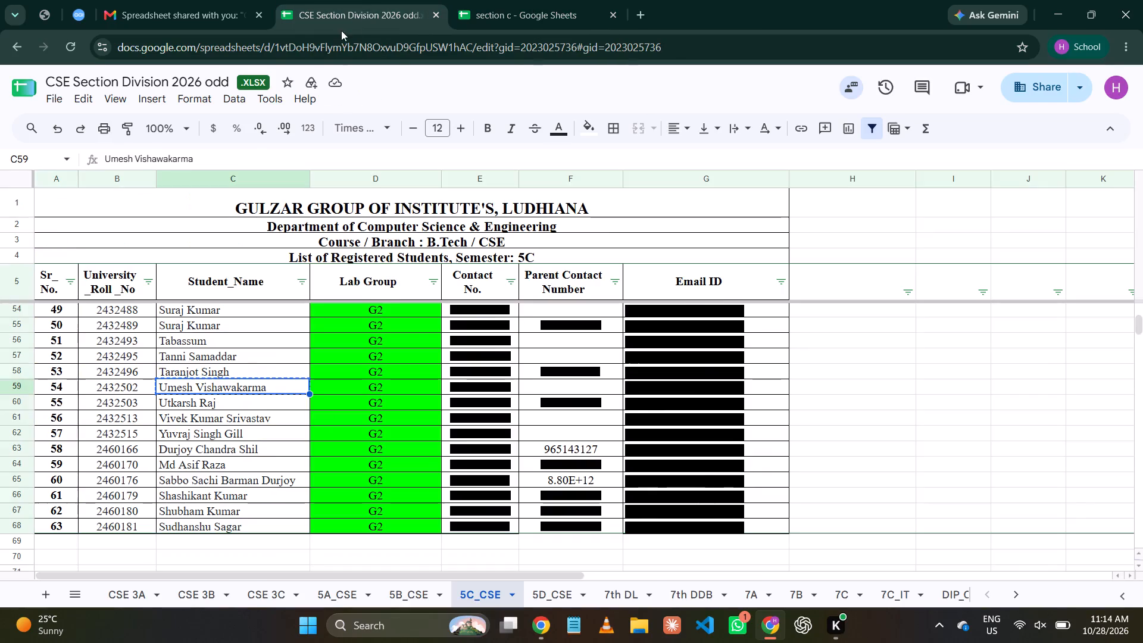
click(136, 404)
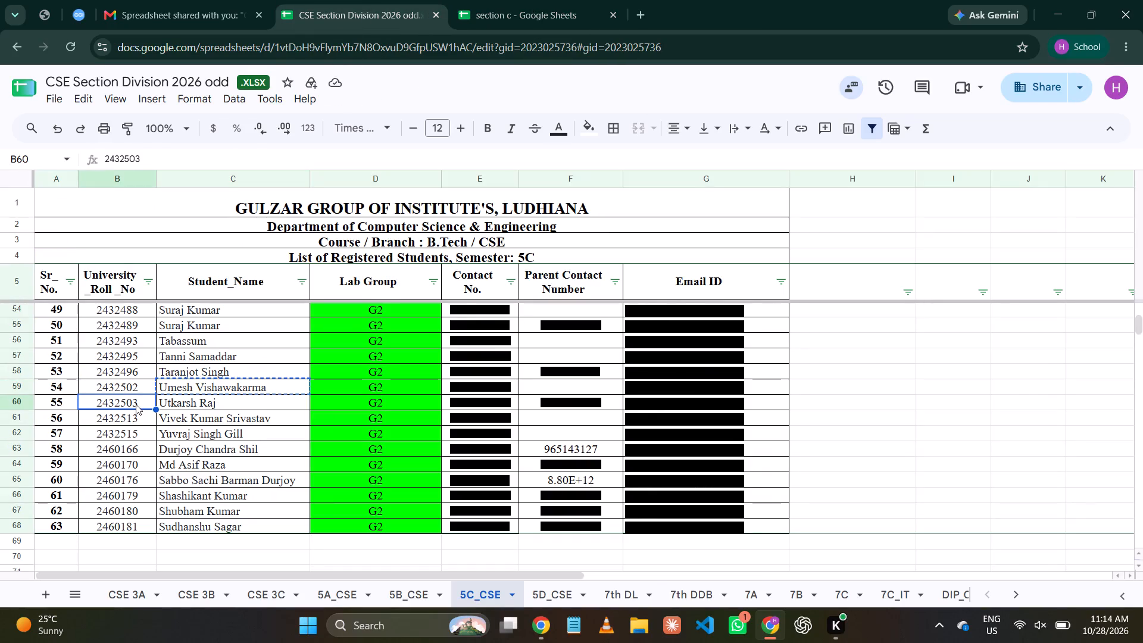
key(ctrl+c)
click(467, 27)
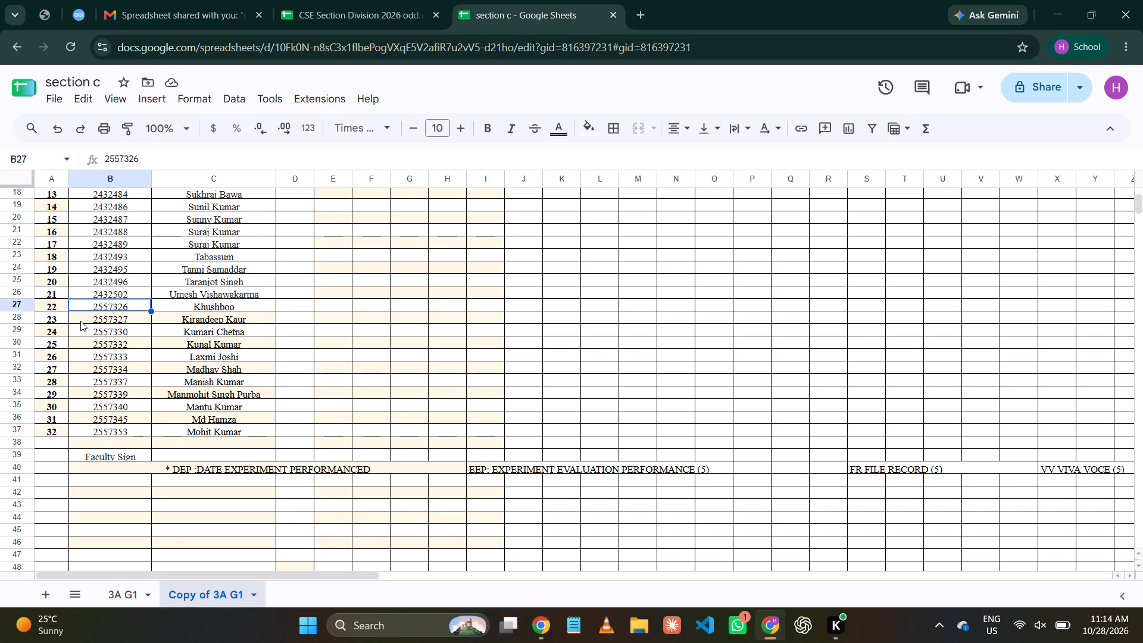
click(98, 301)
key(ctrl+v)
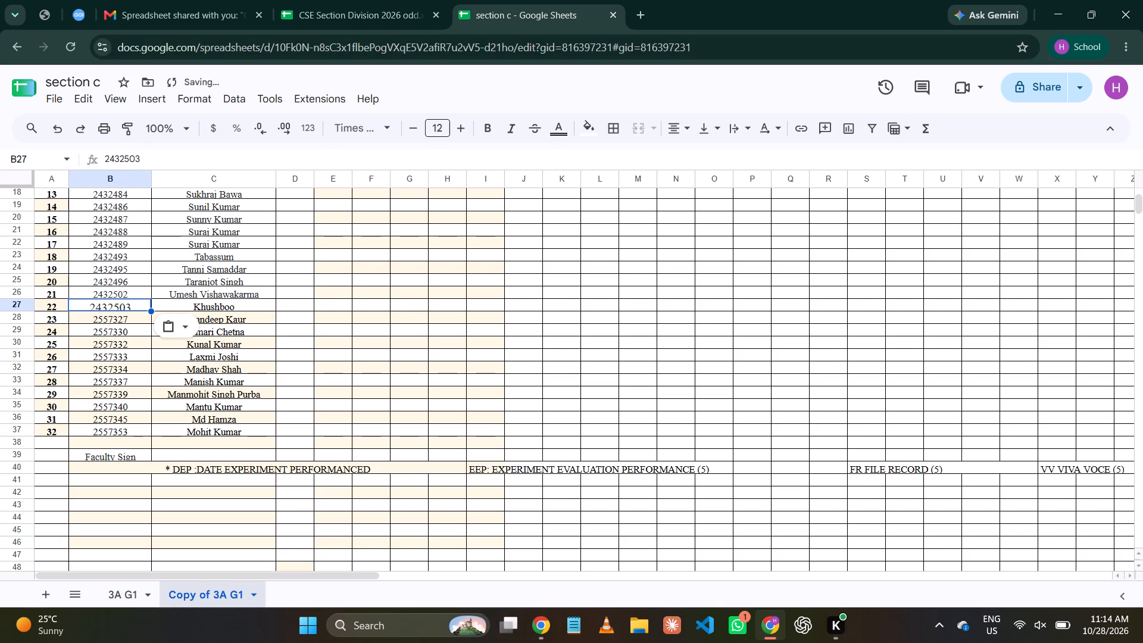
click(401, 127)
double_click(411, 127)
key(ctrl+s)
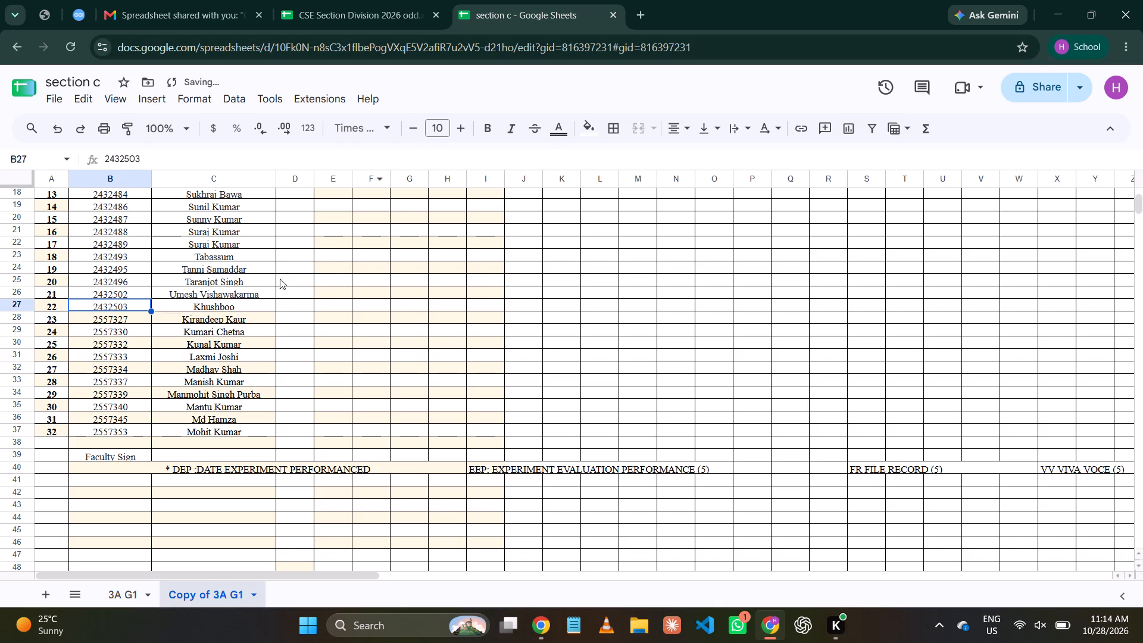
Copy the student name of Sr. No. 55 from the 5C_CSE list into cell C27 of section c, save, and centre it at font size 10.
click(203, 308)
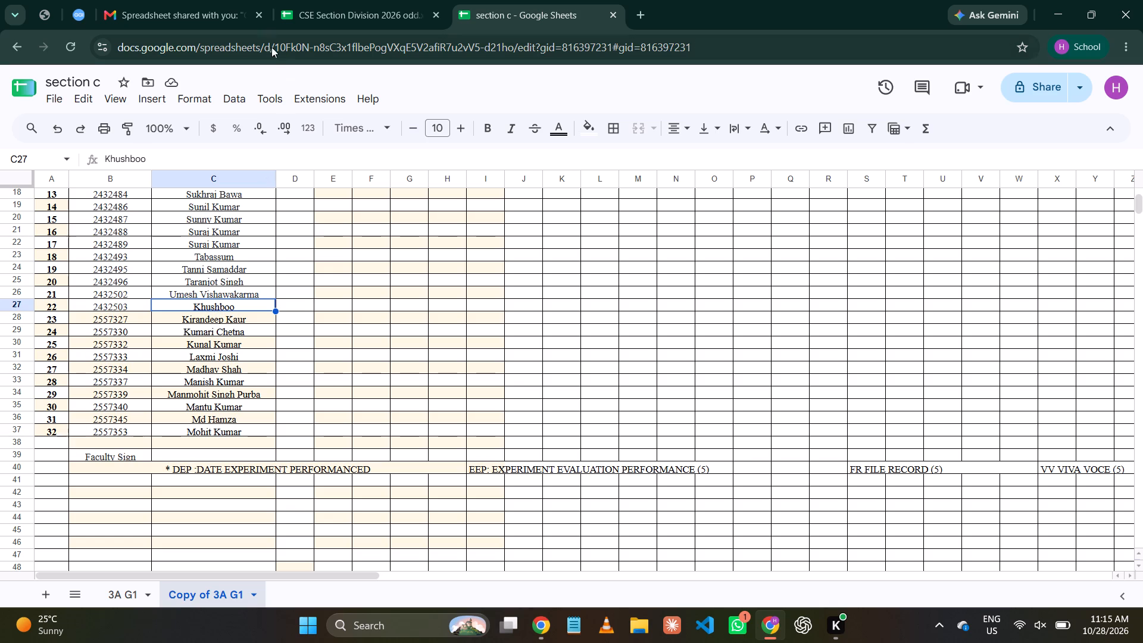
click(325, 12)
click(205, 403)
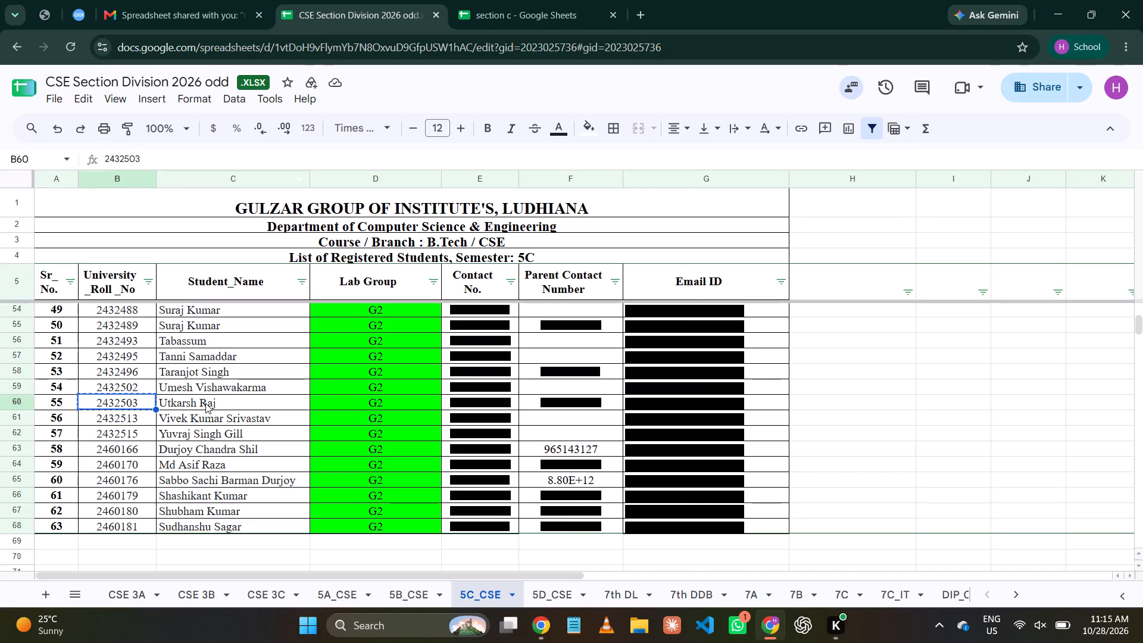
key(ctrl+c)
click(498, 27)
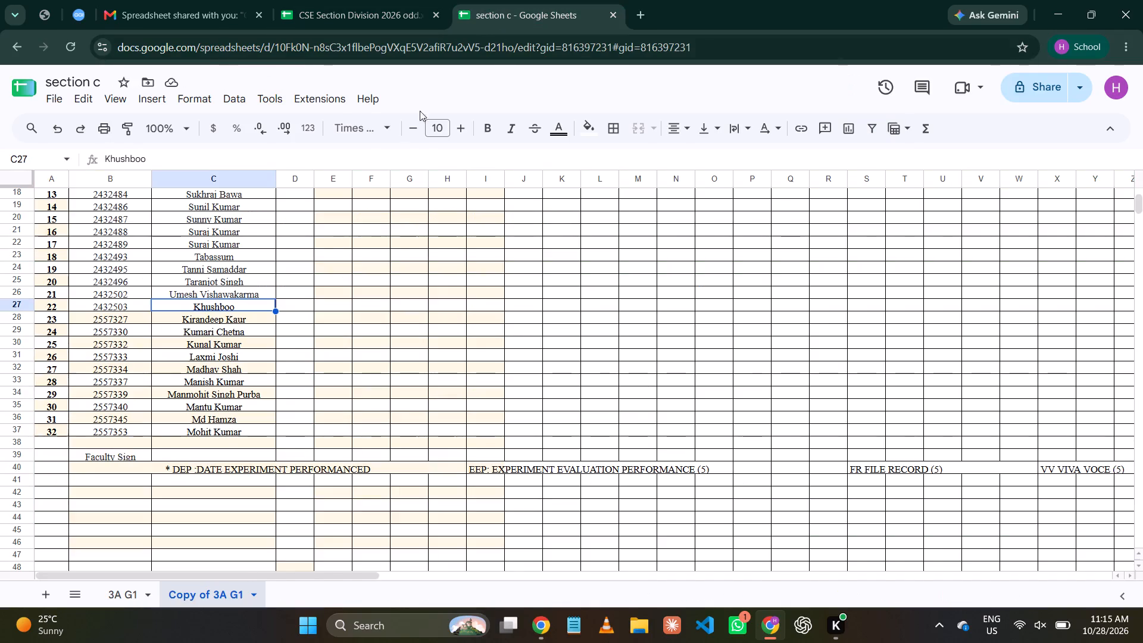
click(195, 304)
key(ctrl+v)
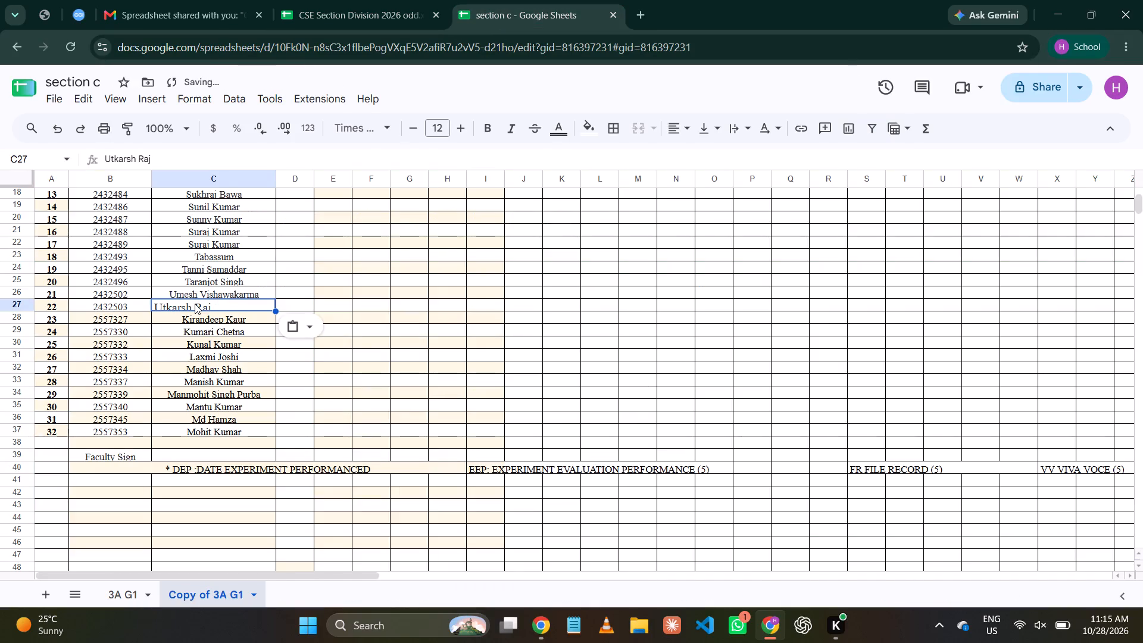
key(ctrl+s)
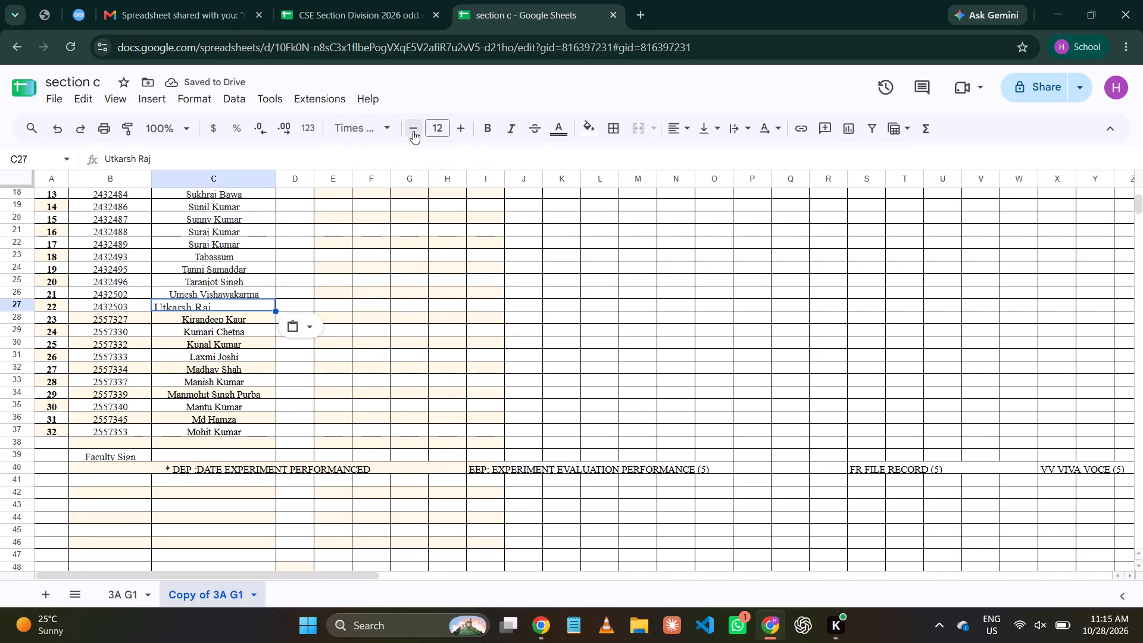
click(413, 131)
click(413, 131)
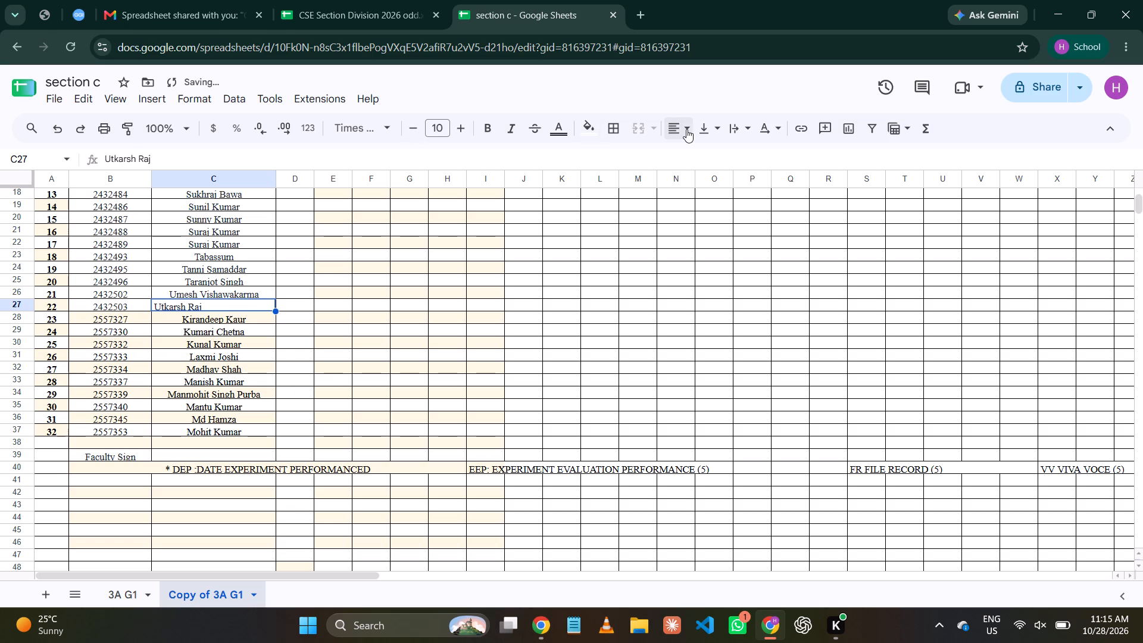
click(686, 130)
click(702, 158)
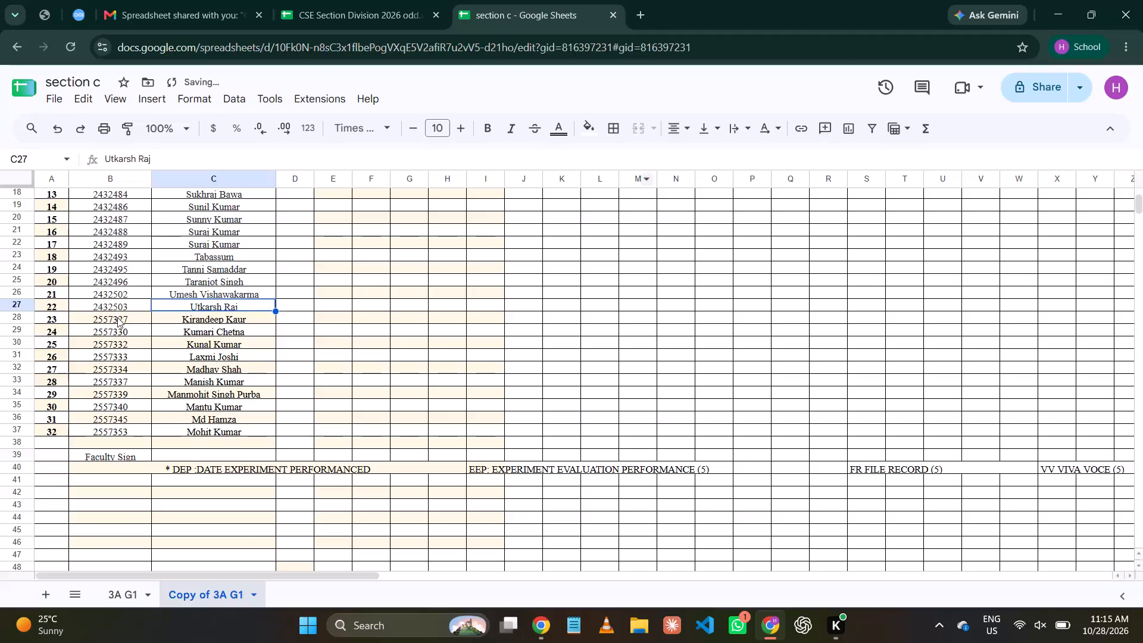
Copy the roll number of Sr. No. 56 from the 5C_CSE list into cell B28 of section c at font size 10.
click(117, 317)
click(303, 13)
click(123, 414)
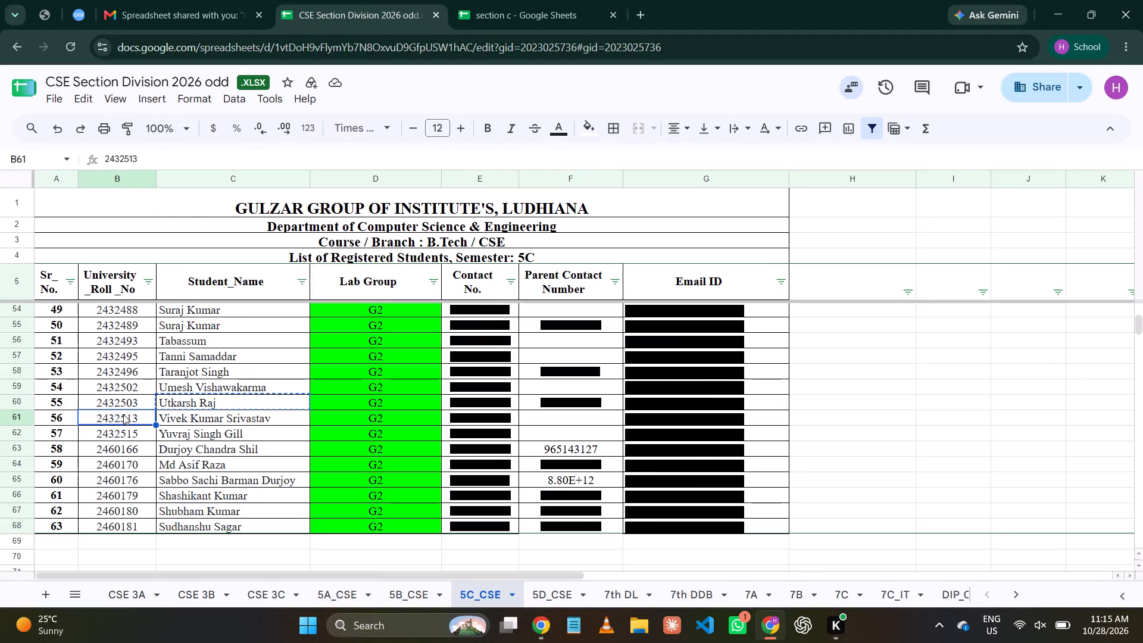
key(ctrl+c)
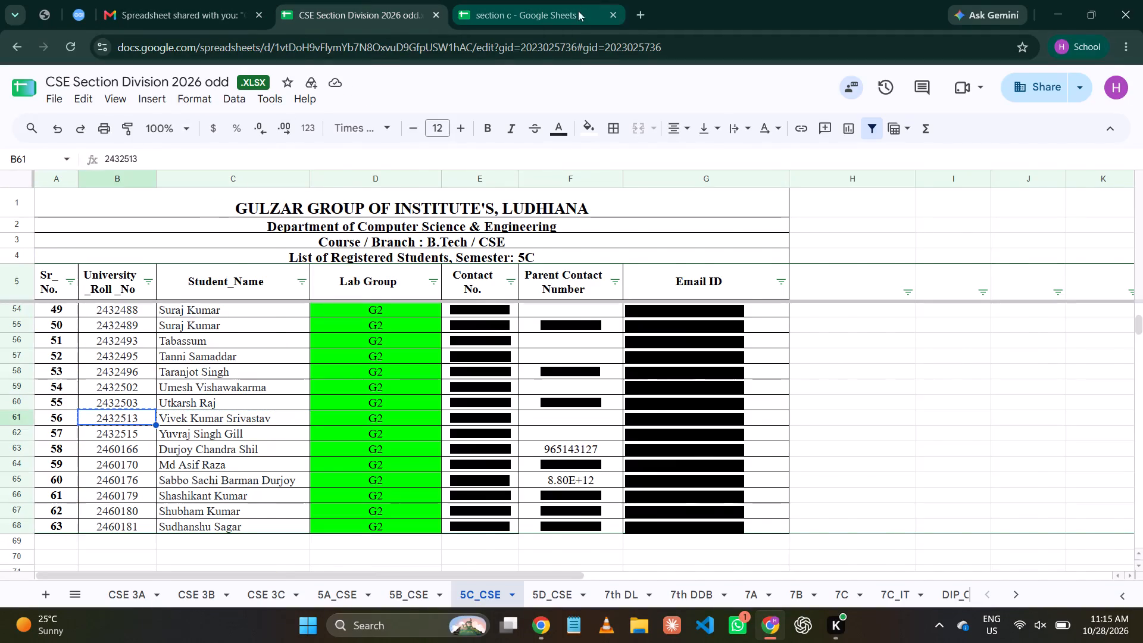
click(570, 14)
click(106, 317)
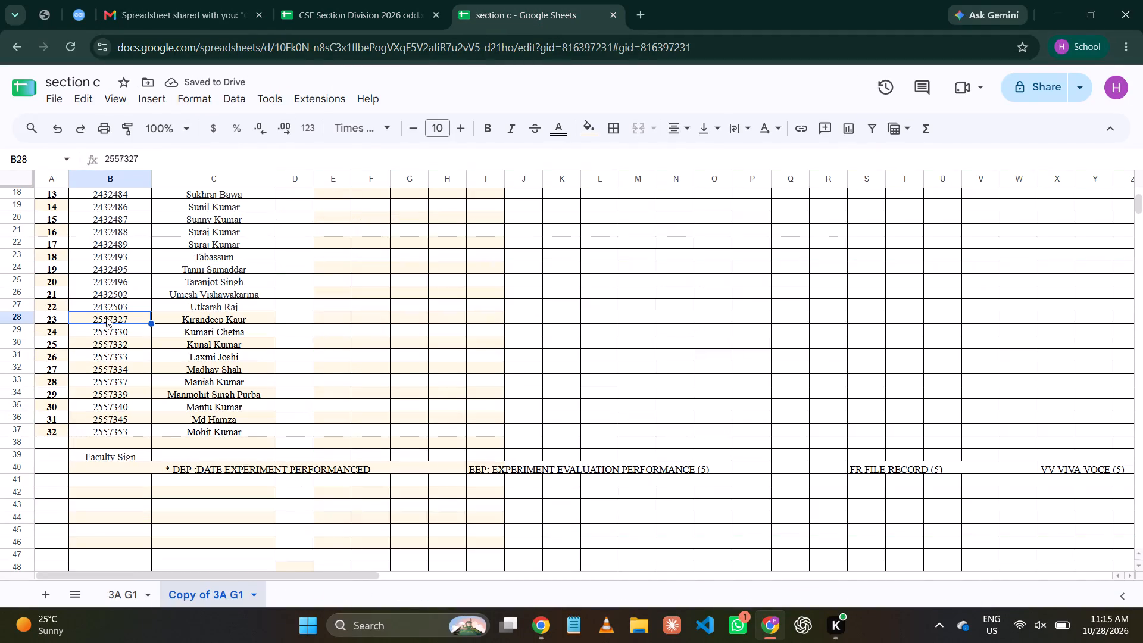
key(ctrl+v)
double_click(408, 124)
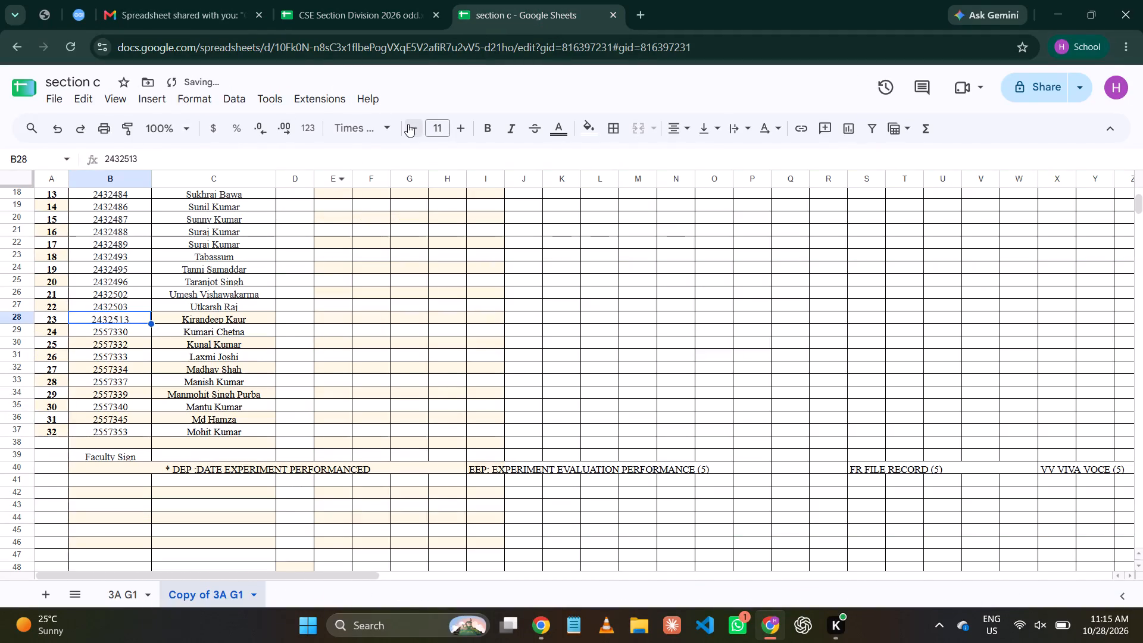
Copy the student name of Sr. No. 56 from the 5C_CSE list into cell C28 of section c, centred at font size 10, and save.
click(186, 312)
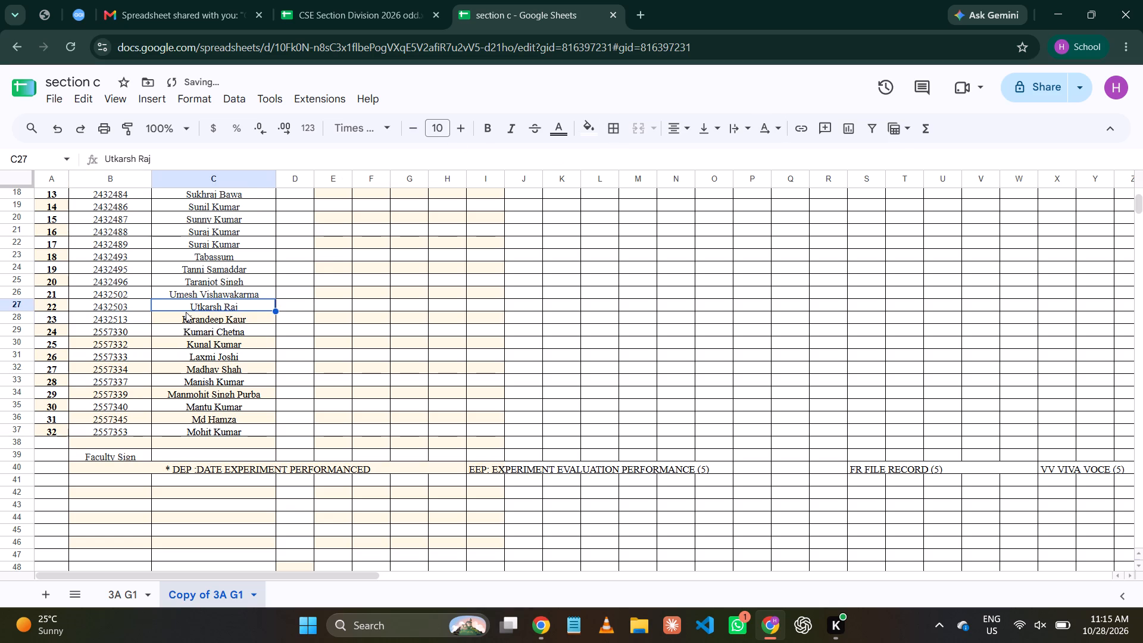
click(186, 315)
click(395, 20)
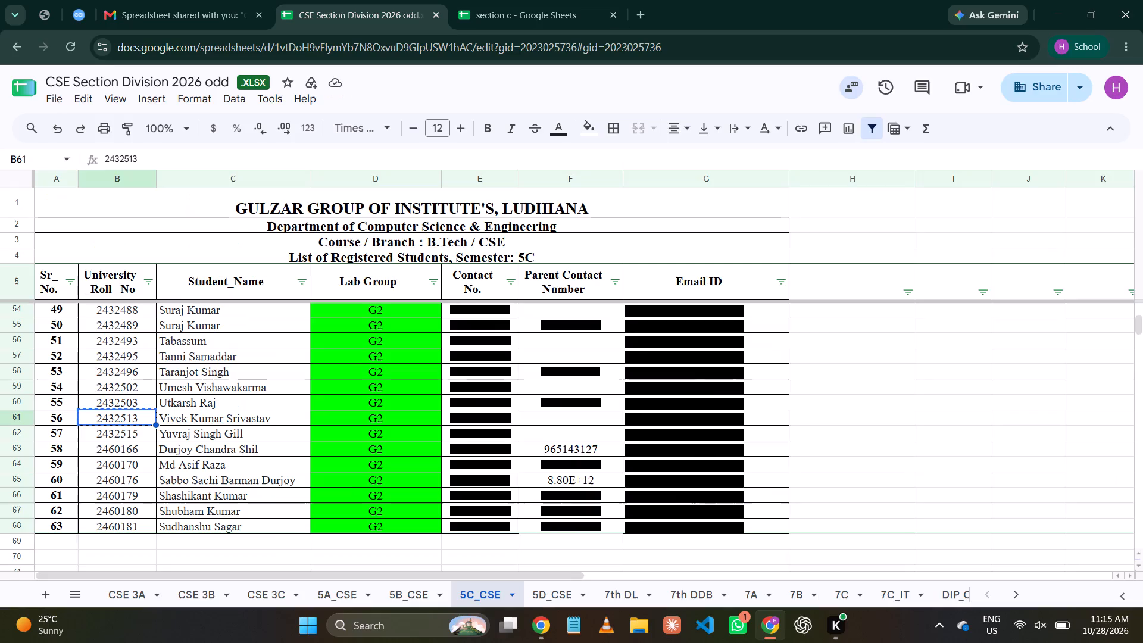
click(201, 416)
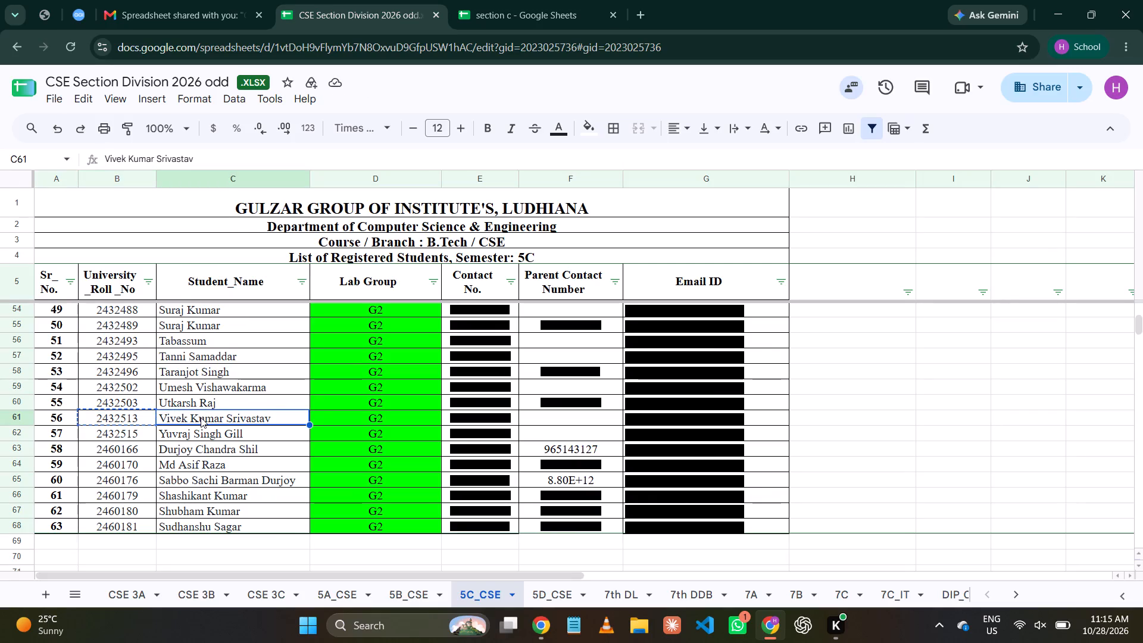
key(ctrl+c)
click(510, 28)
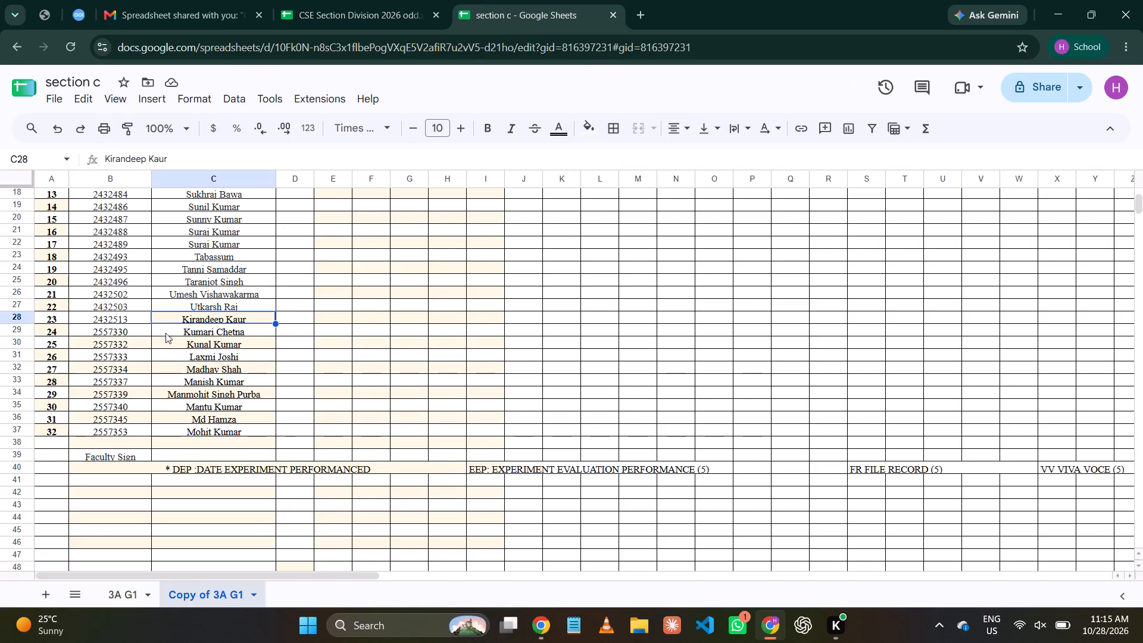
click(189, 316)
key(ctrl+v)
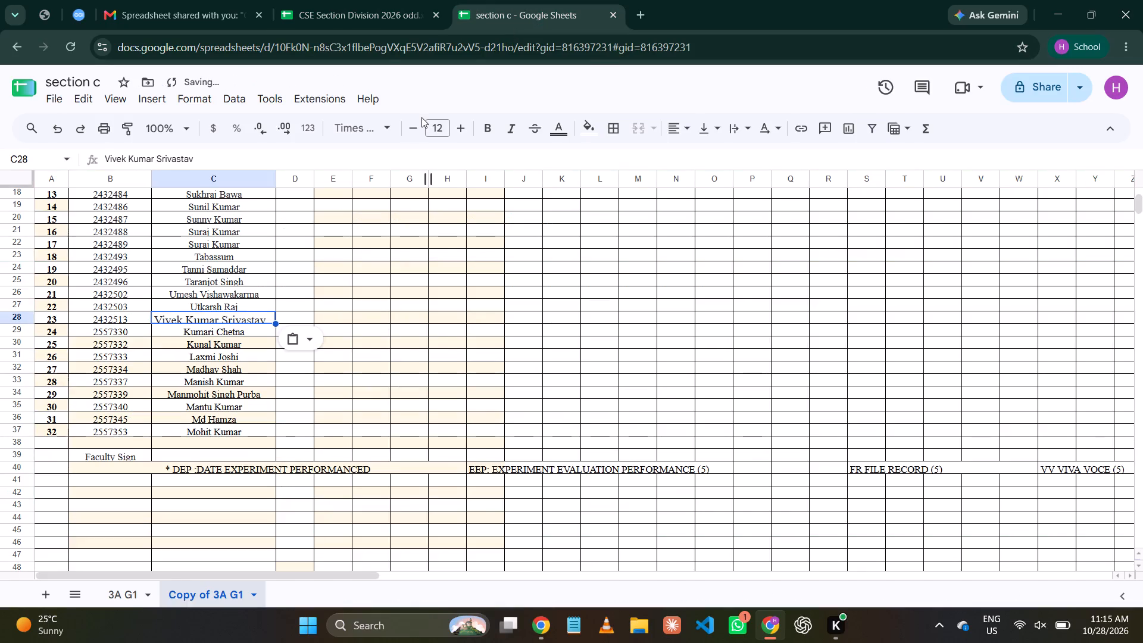
double_click(411, 130)
click(685, 134)
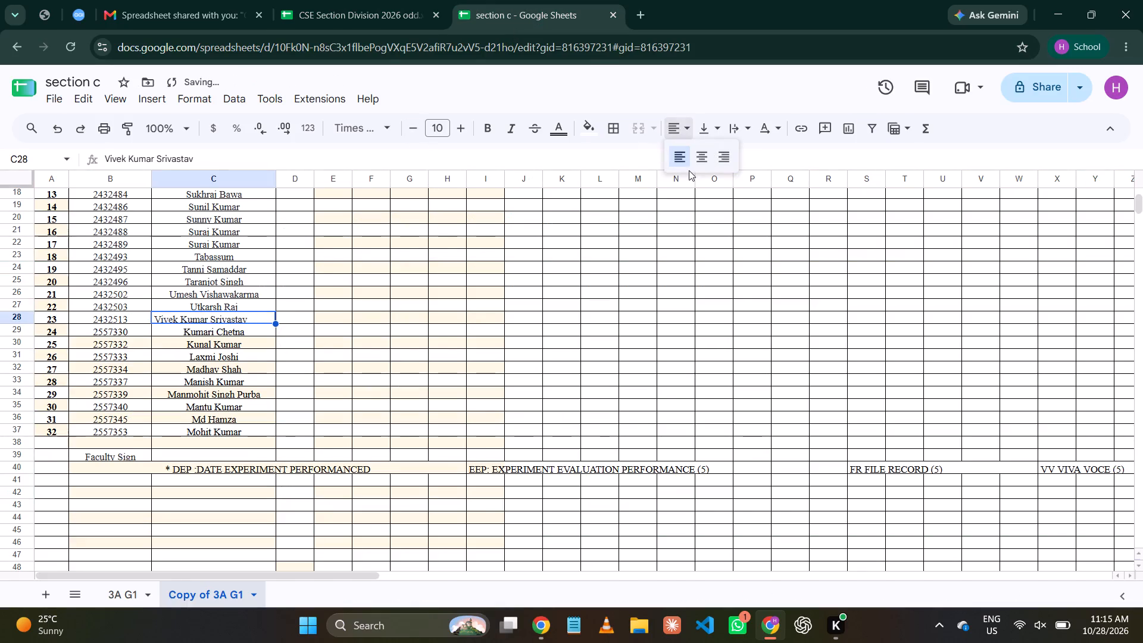
click(702, 163)
key(ctrl+s)
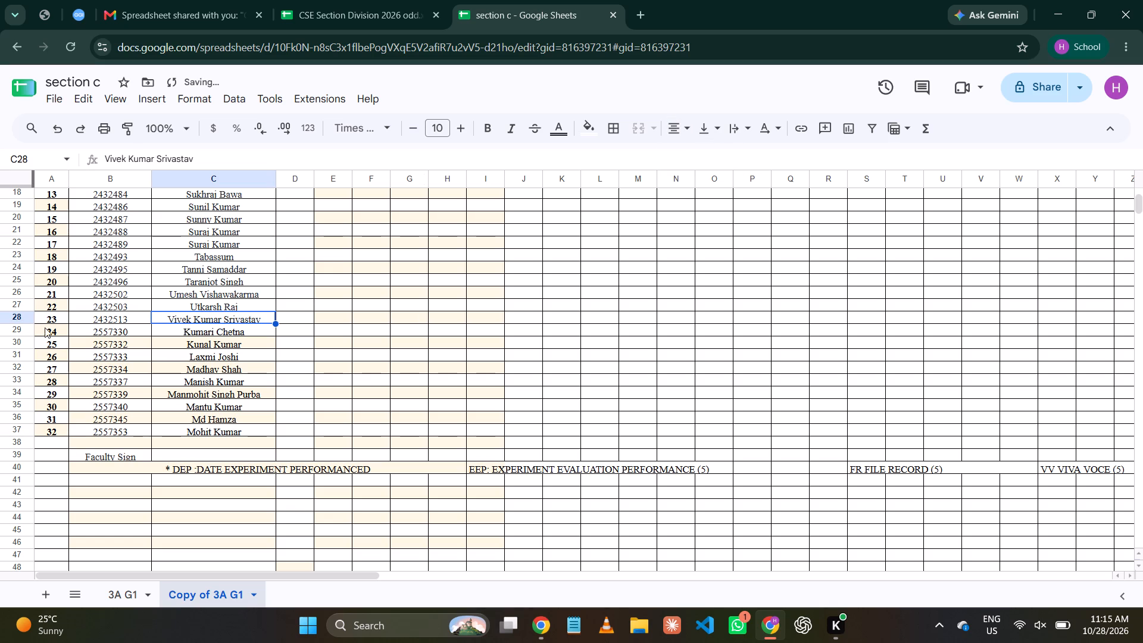
Copy the roll number of Sr. No. 57 from the 5C_CSE list into cell B29 of section c at font size 10.
click(99, 329)
click(322, 15)
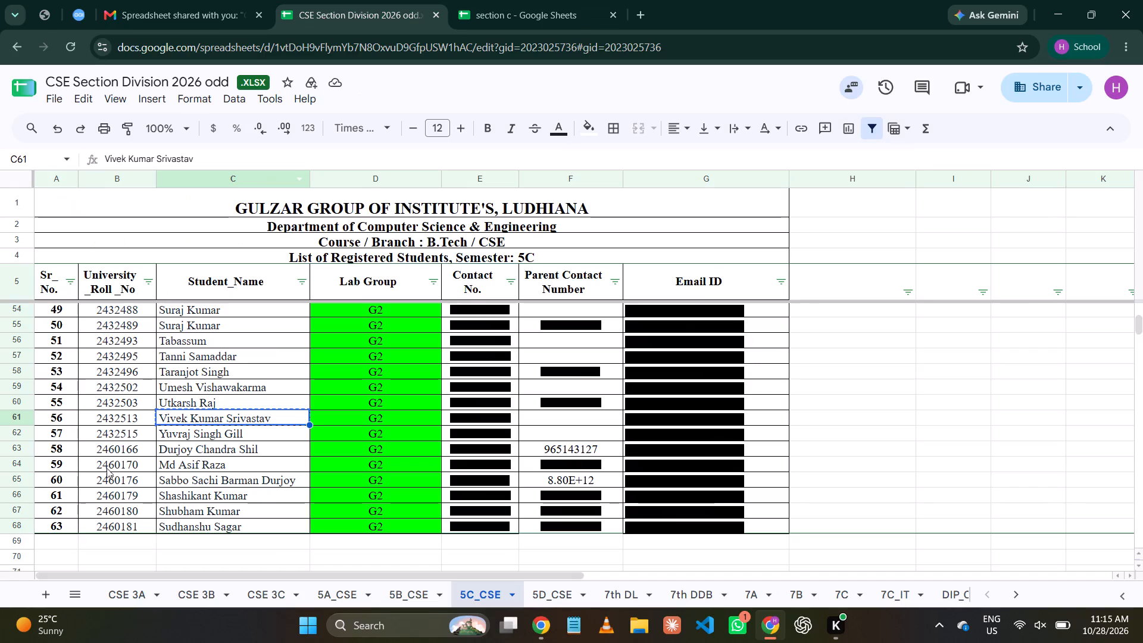
click(124, 432)
key(ctrl+c)
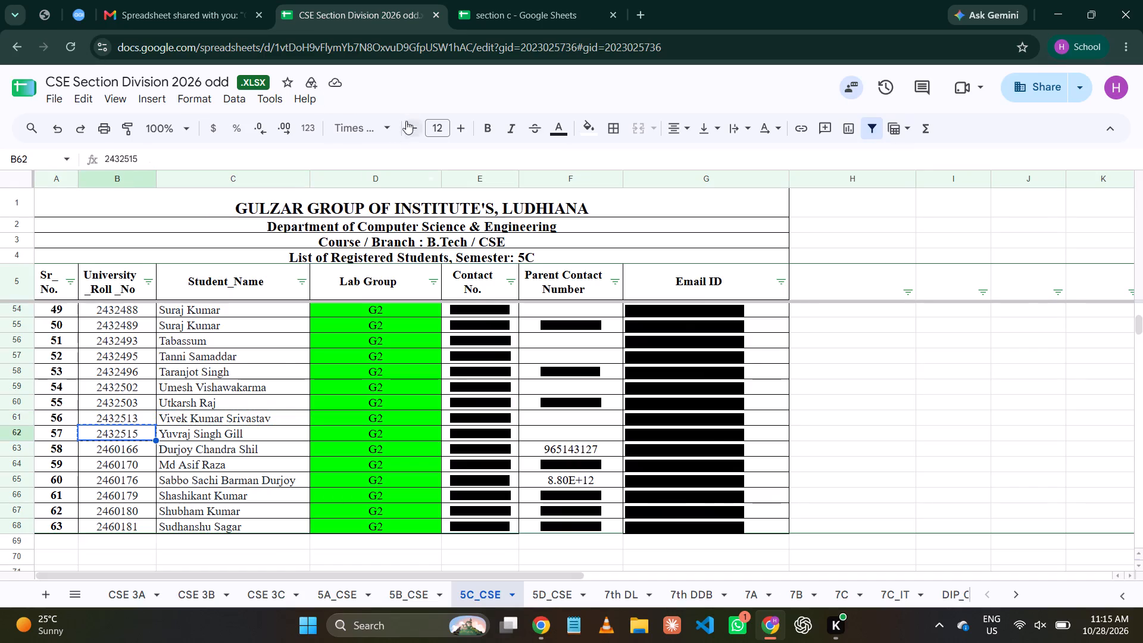
click(486, 17)
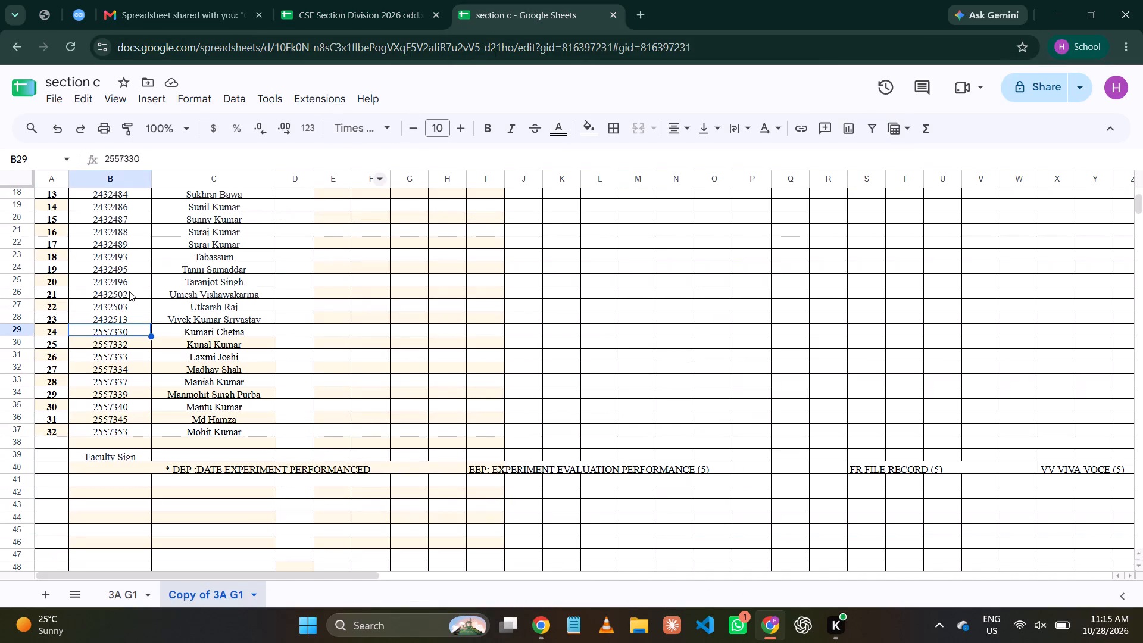
click(126, 330)
key(ctrl+v)
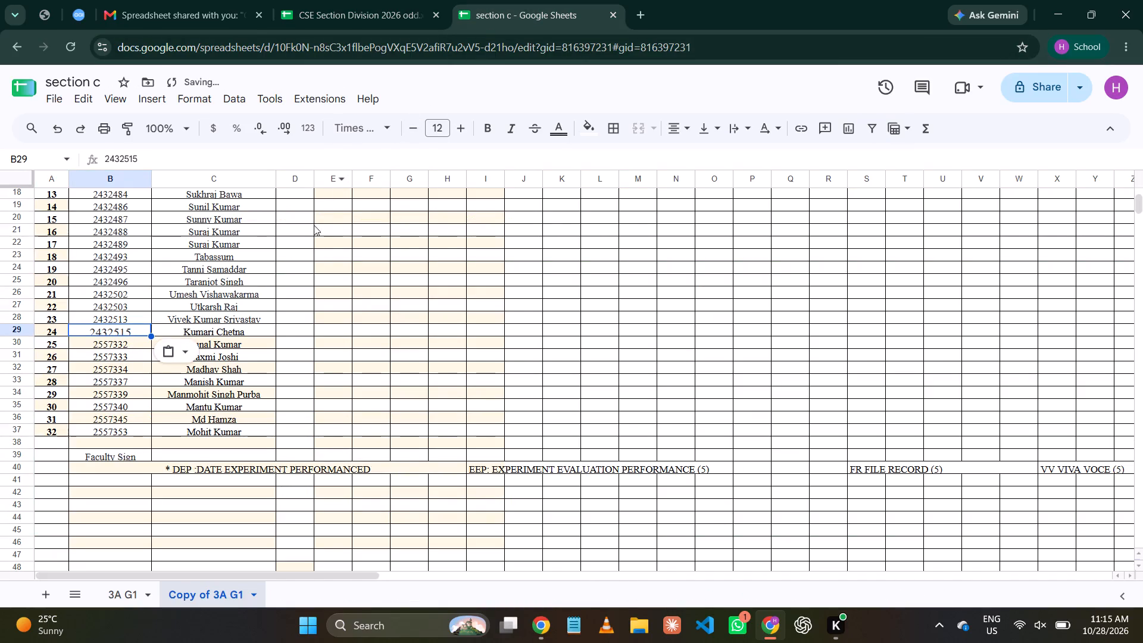
double_click(413, 133)
Copy the student name of Sr. No. 57 from the 5C_CSE list into cell C29 of section c, centred at font size 10, and save.
click(212, 329)
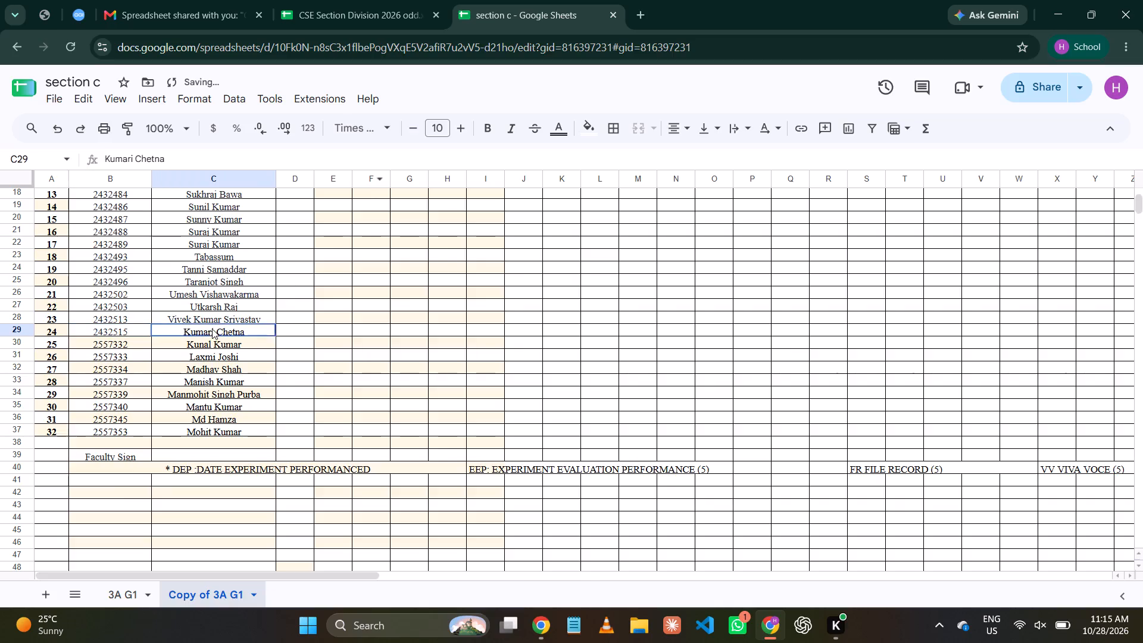
click(360, 17)
click(175, 439)
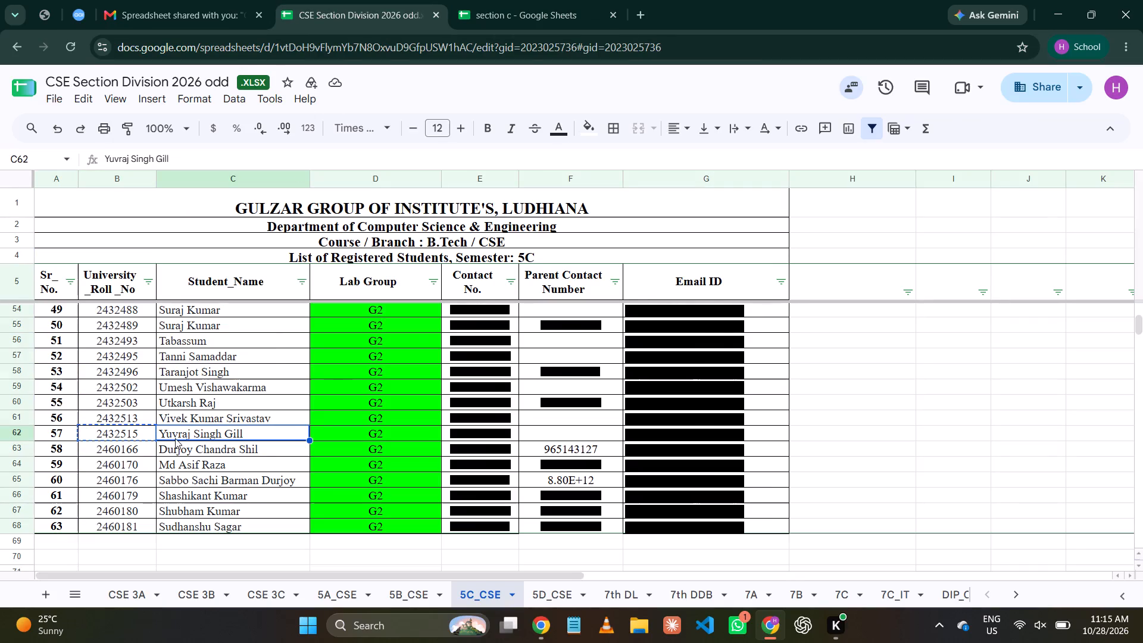
key(ctrl+c)
click(473, 18)
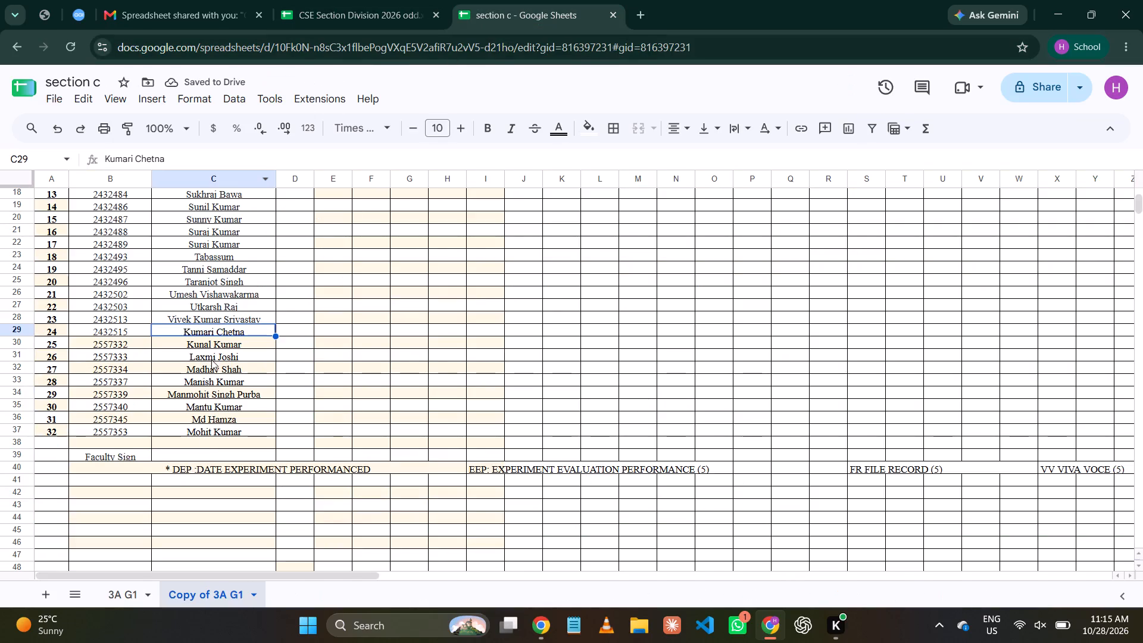
click(213, 331)
key(ctrl+v)
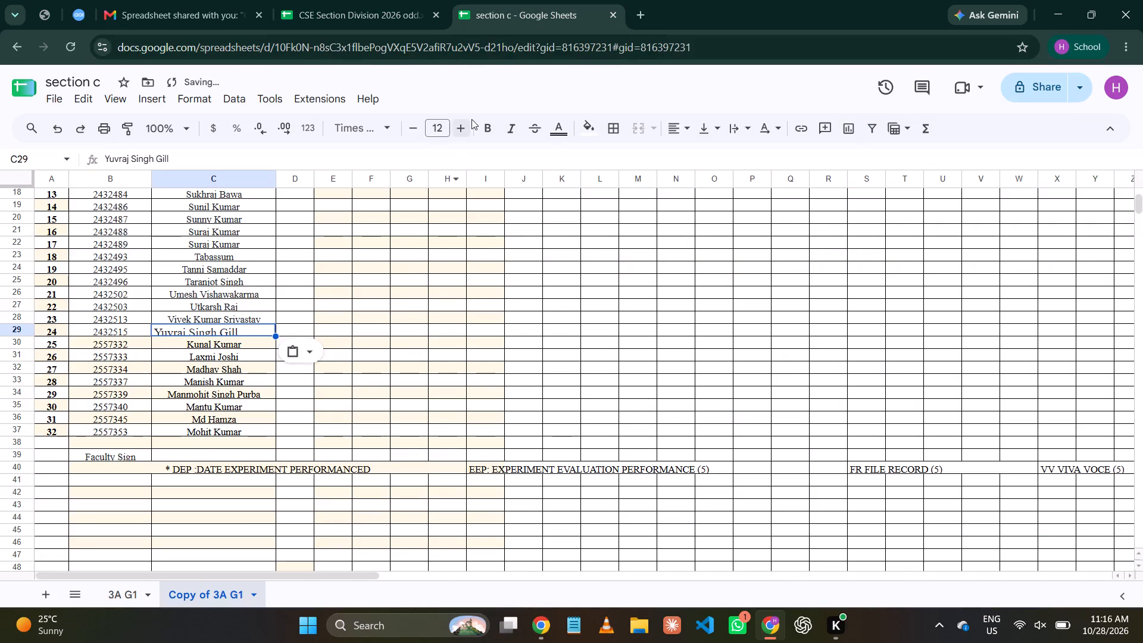
double_click(406, 126)
key(ctrl+s)
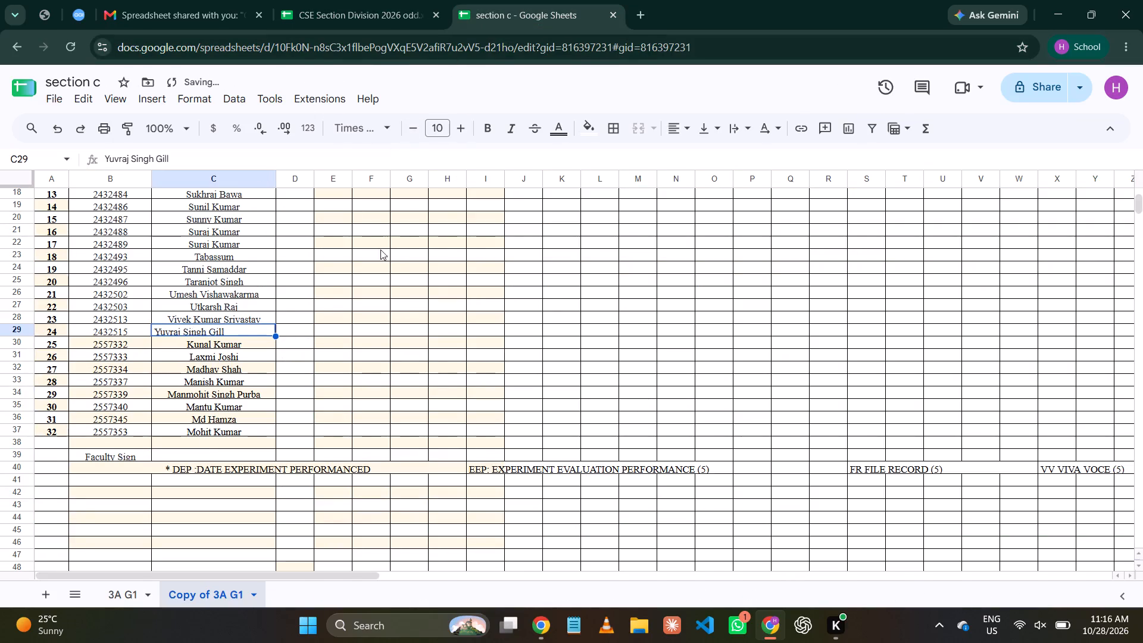
click(689, 127)
click(703, 158)
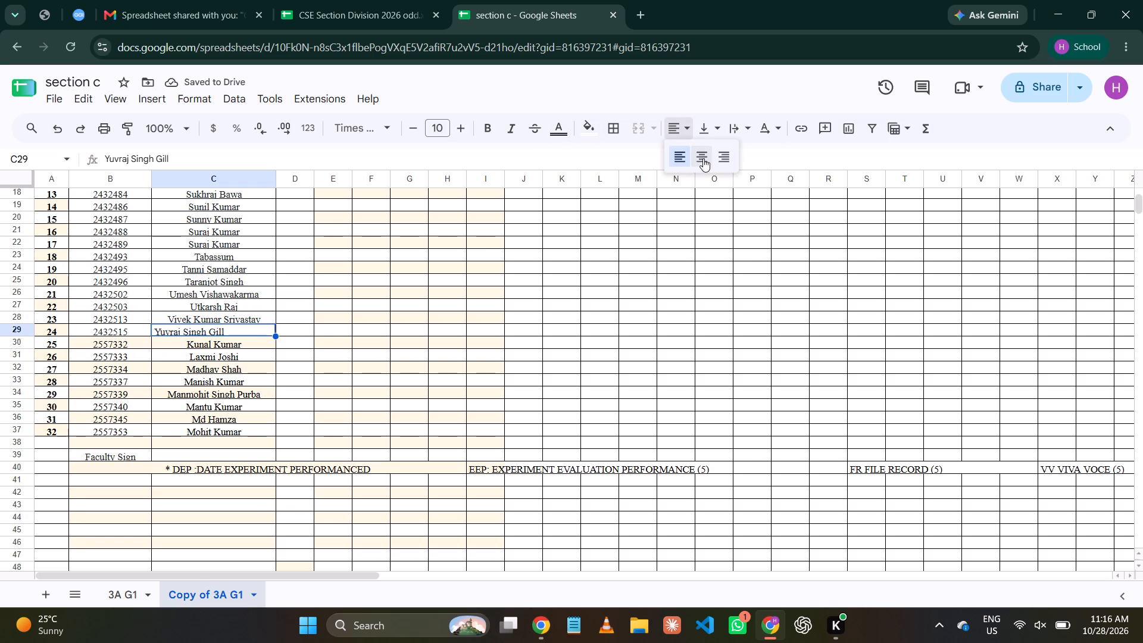
Copy the roll number of Sr. No. 58 from the 5C_CSE list into cell B30 of section c at font size 10, and save.
click(139, 344)
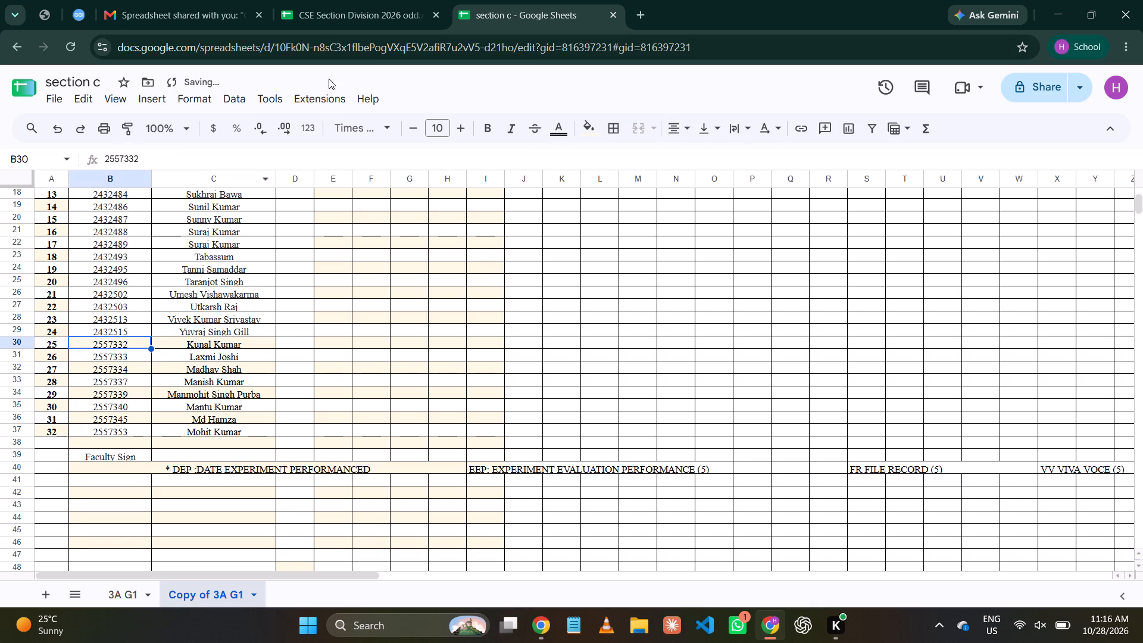
click(373, 21)
click(104, 455)
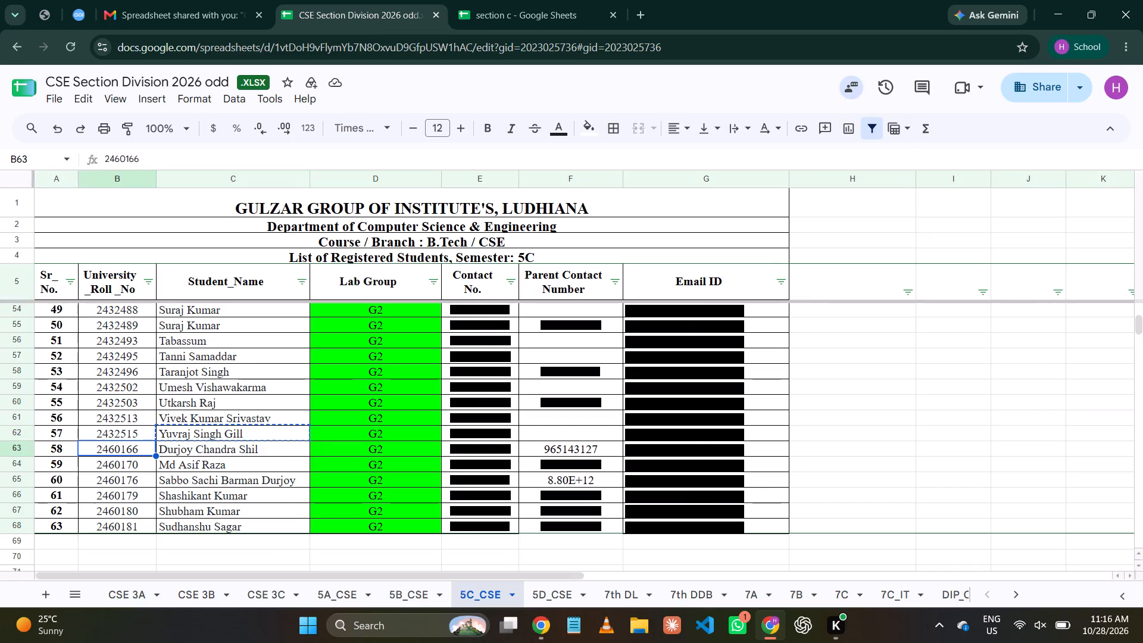
key(ctrl+c)
click(516, 26)
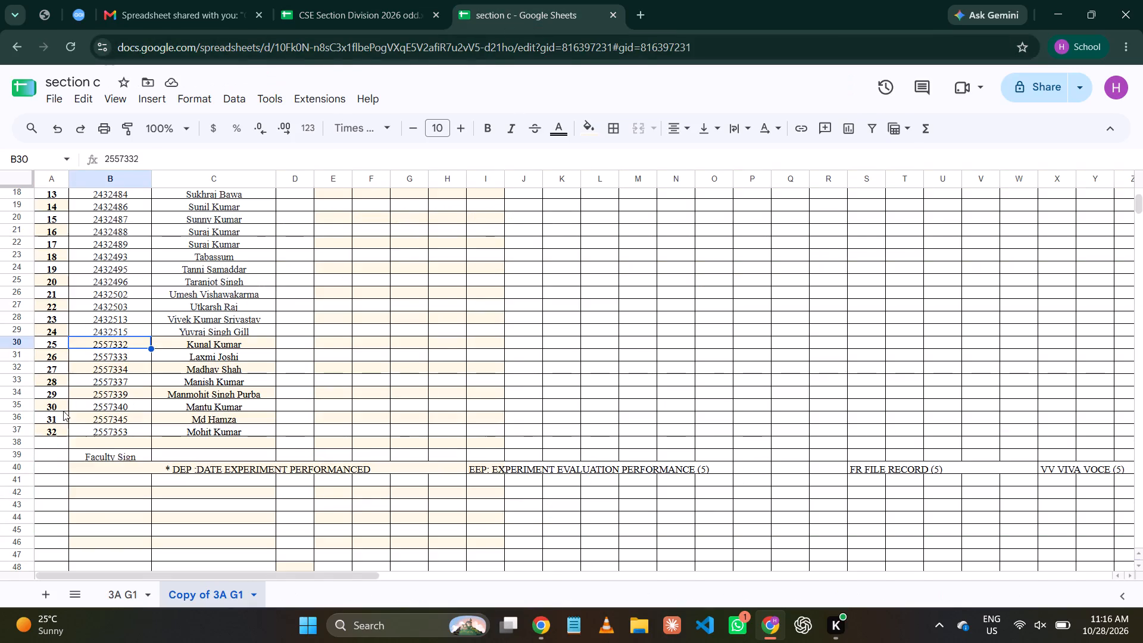
click(124, 344)
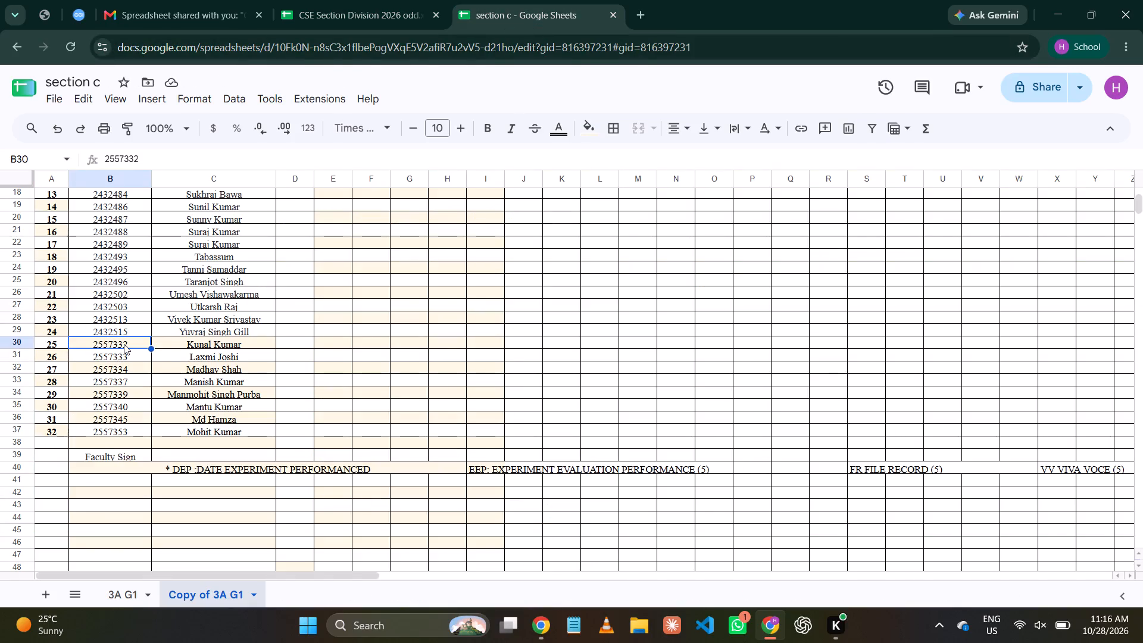
key(ctrl+v)
double_click(417, 124)
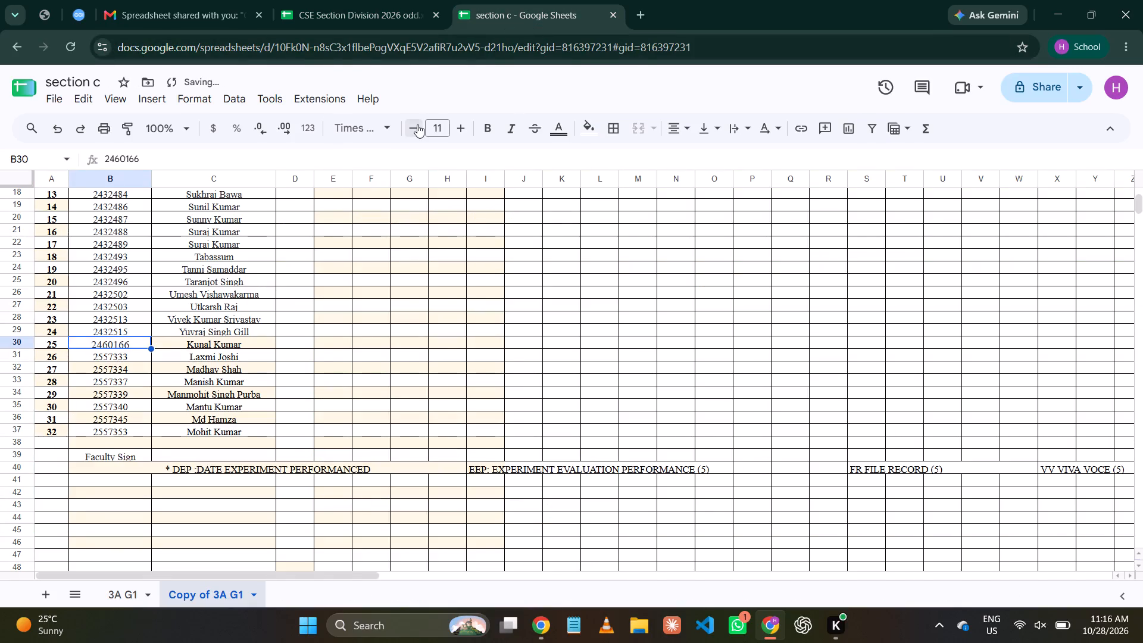
key(ctrl+s)
Copy the student name of Sr. No. 58 from the 5C_CSE list into cell C30 of section c, centred at font size 10, and save.
click(243, 346)
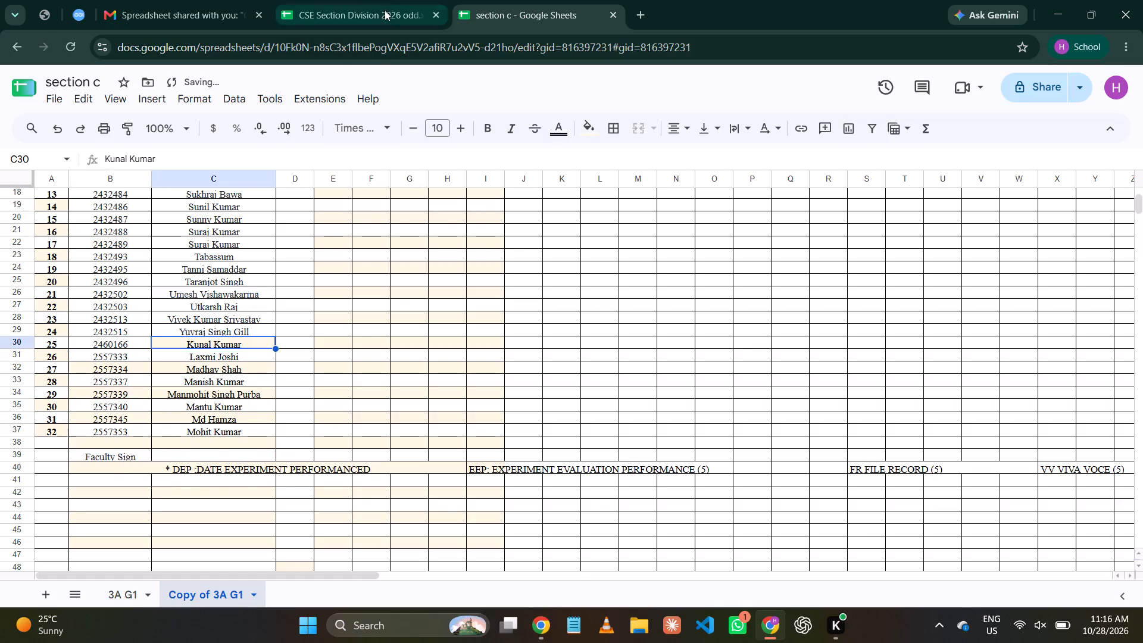
drag(385, 8, 384, 14)
click(188, 453)
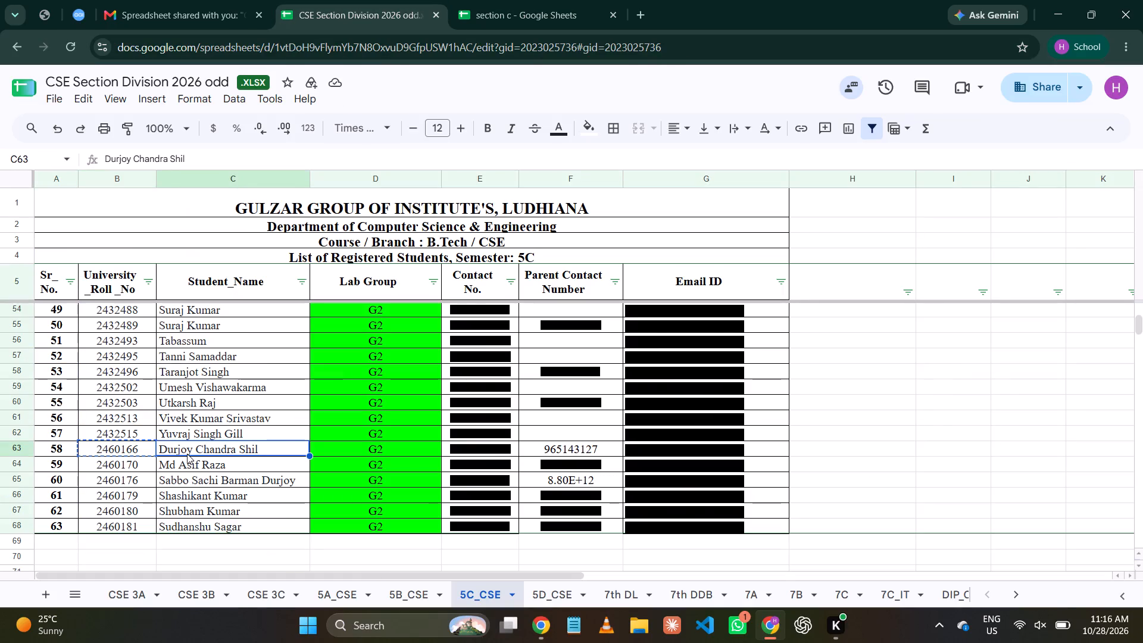
key(ctrl+c)
click(491, 20)
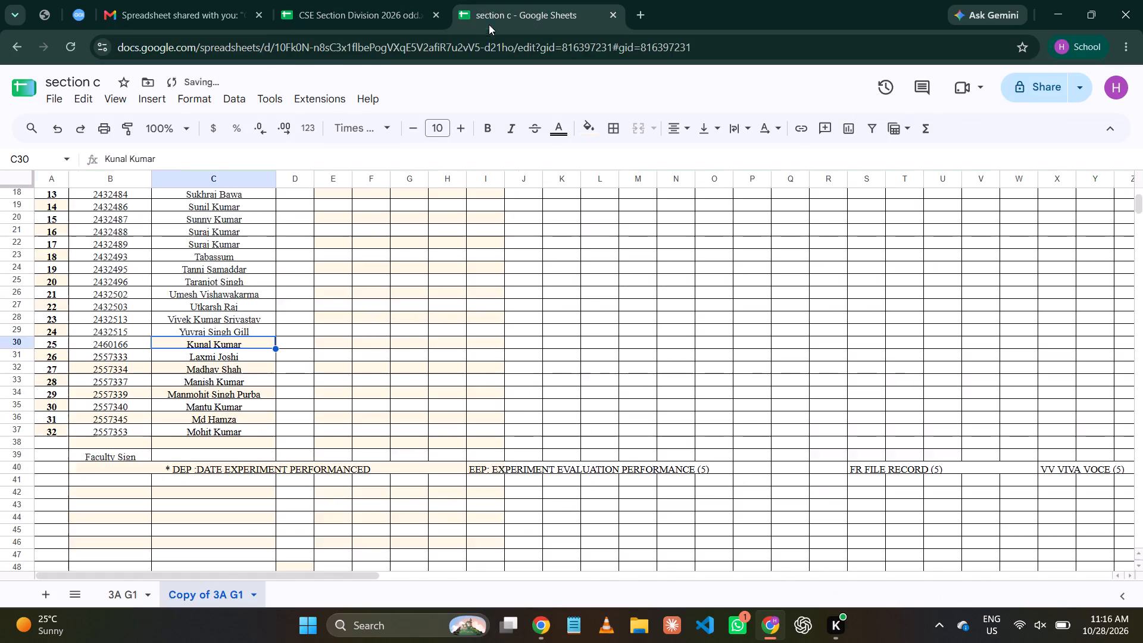
click(249, 344)
key(ctrl+v)
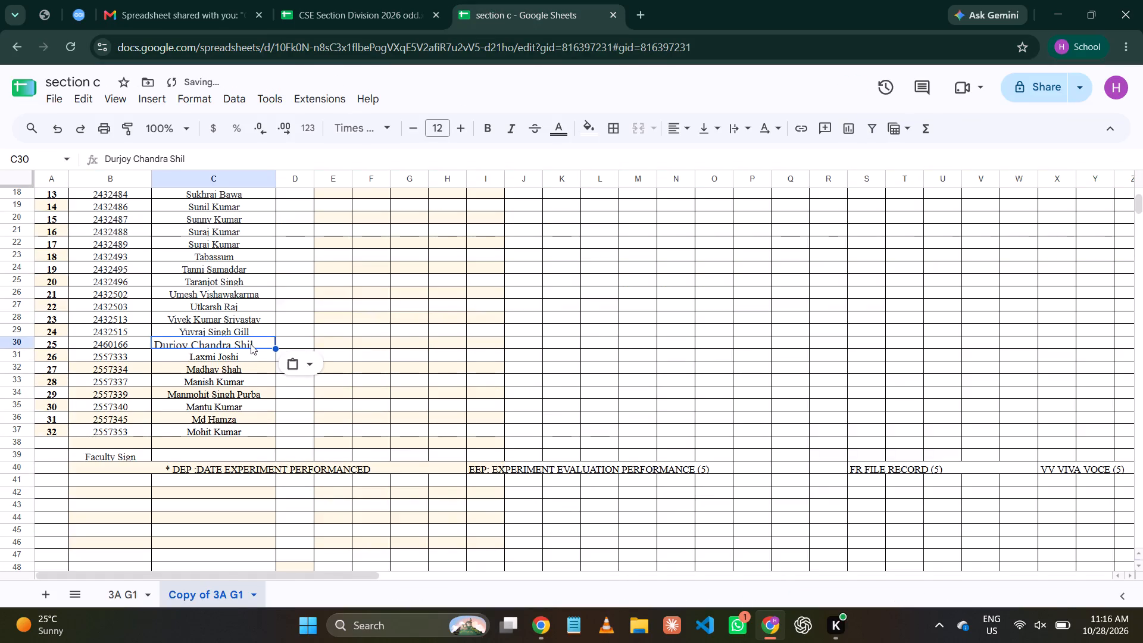
double_click(412, 129)
key(ctrl+s)
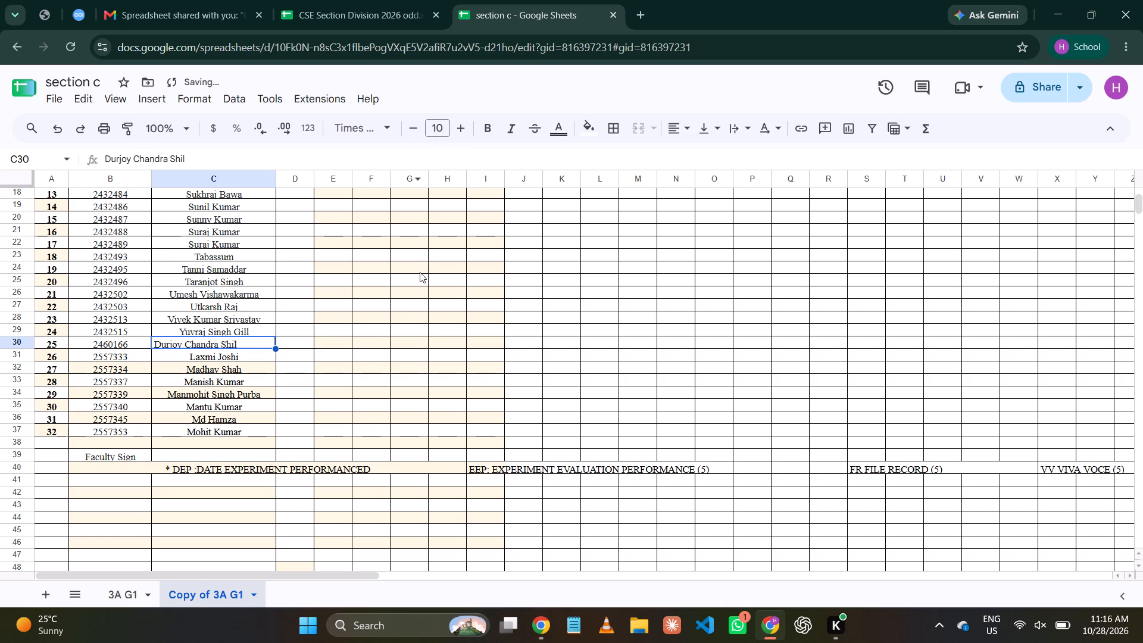
click(688, 126)
click(698, 158)
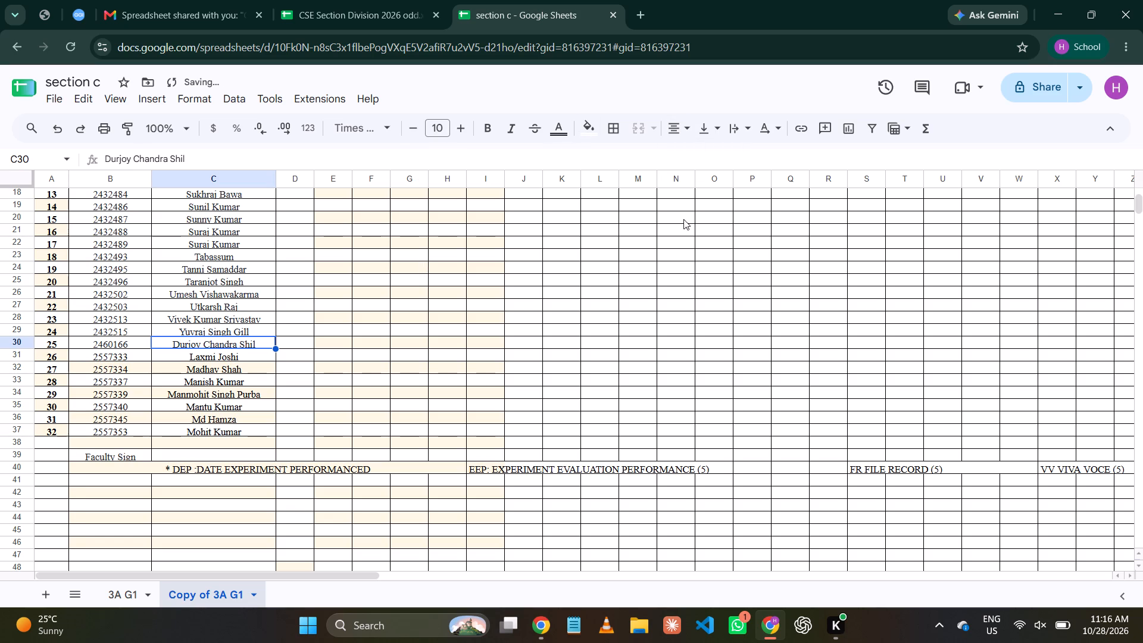
Copy the roll number of Sr. No. 59 from the 5C_CSE list into cell B31 of section c at font size 10, and save.
click(121, 361)
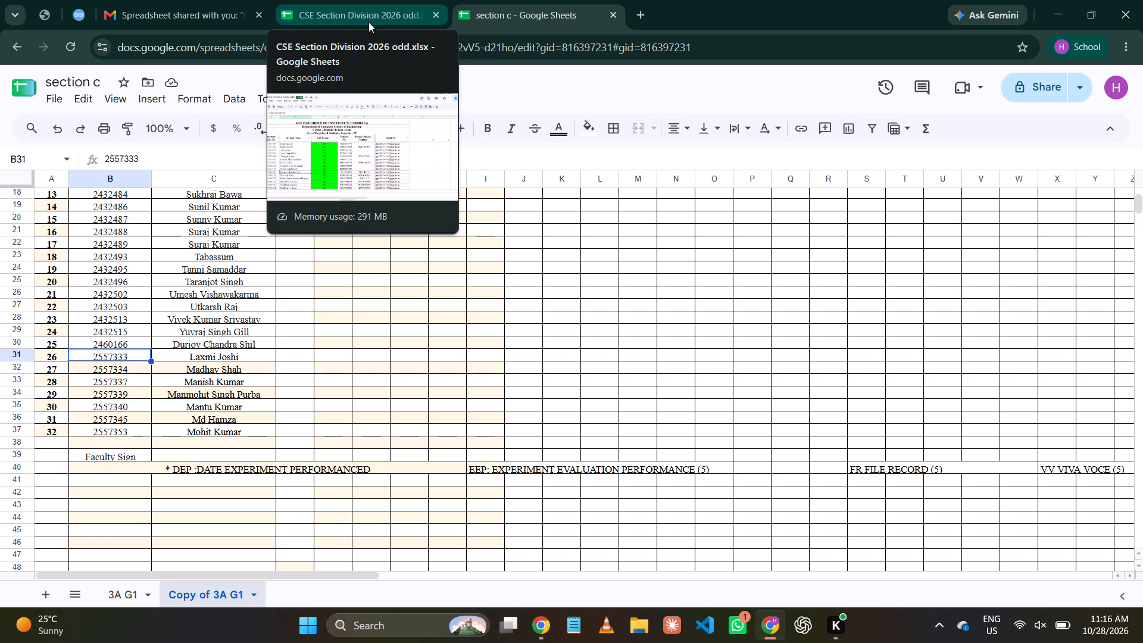
click(368, 22)
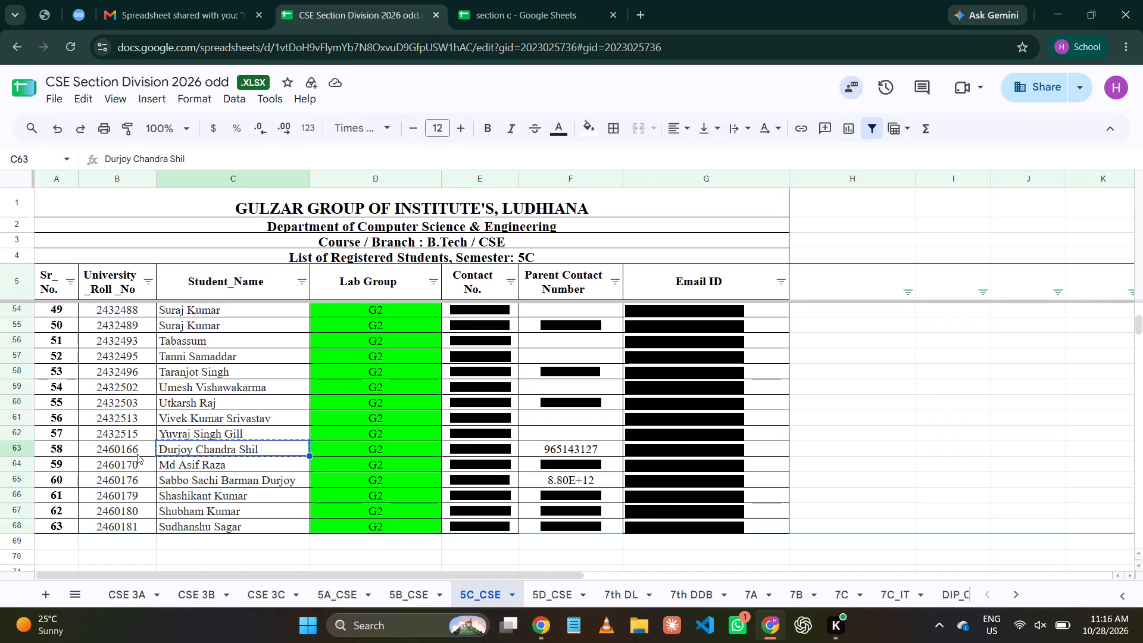
click(137, 467)
key(ctrl+c)
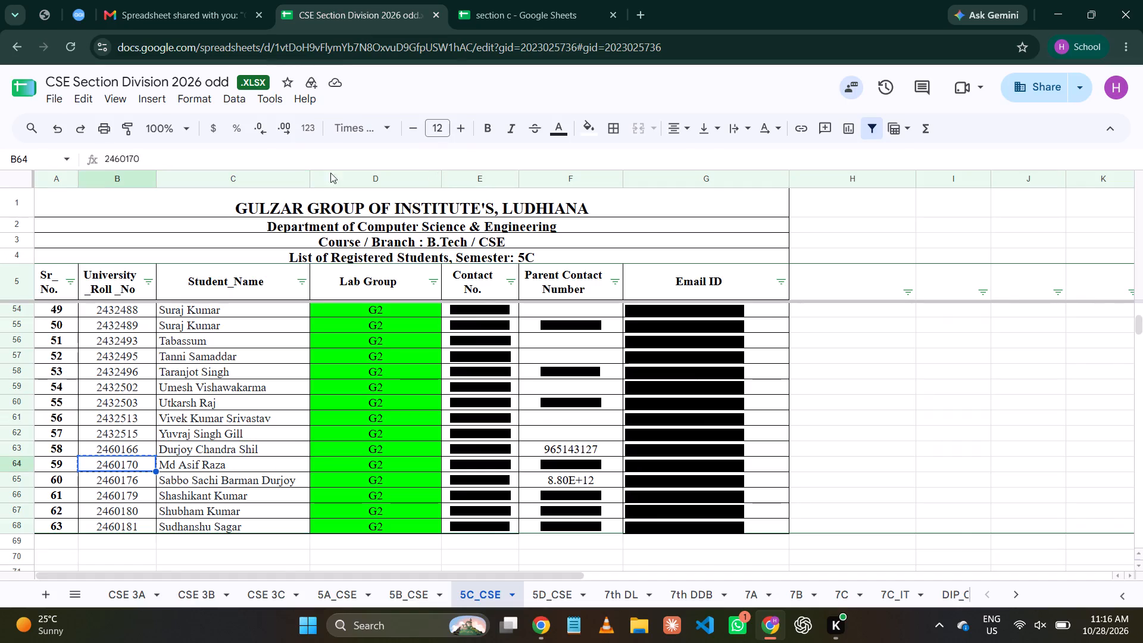
click(469, 14)
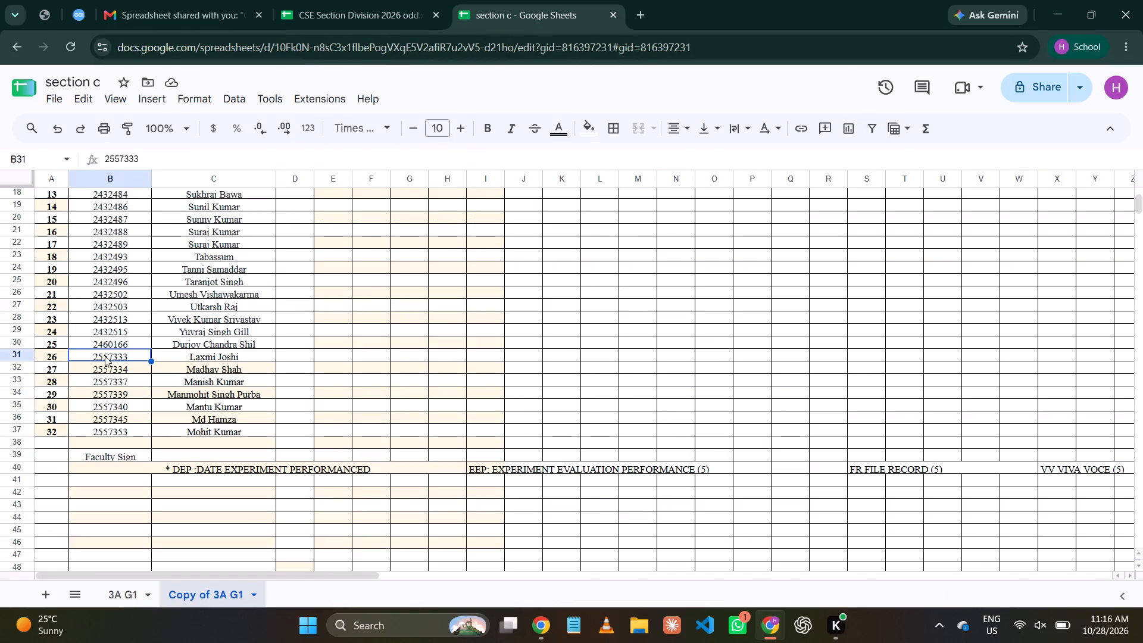
click(105, 356)
key(ctrl+v)
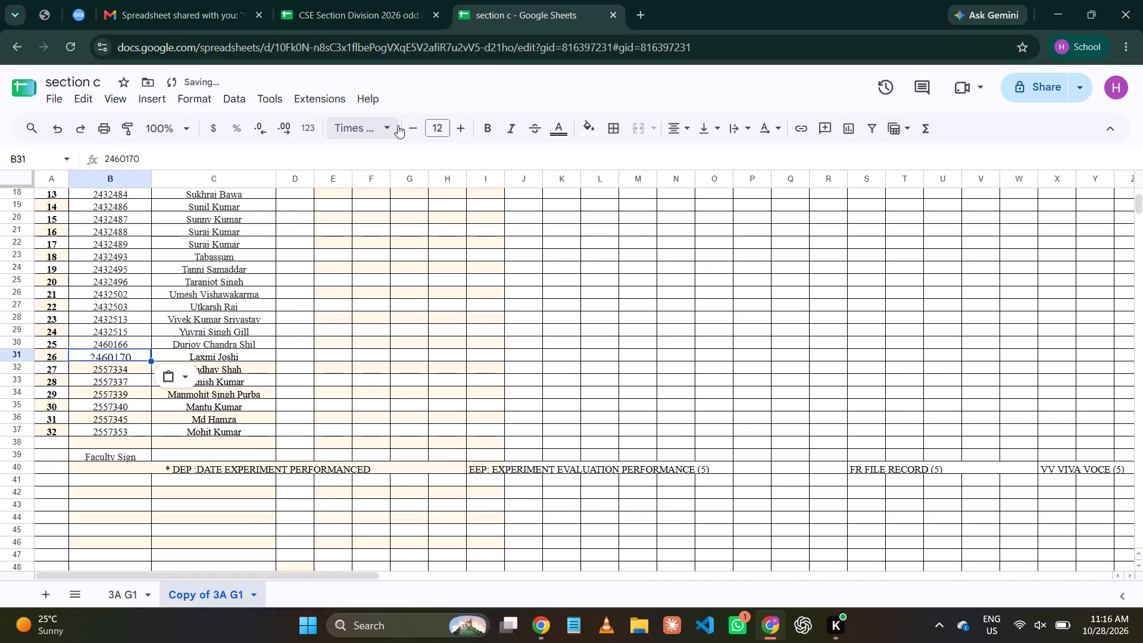
double_click(413, 126)
key(ctrl+s)
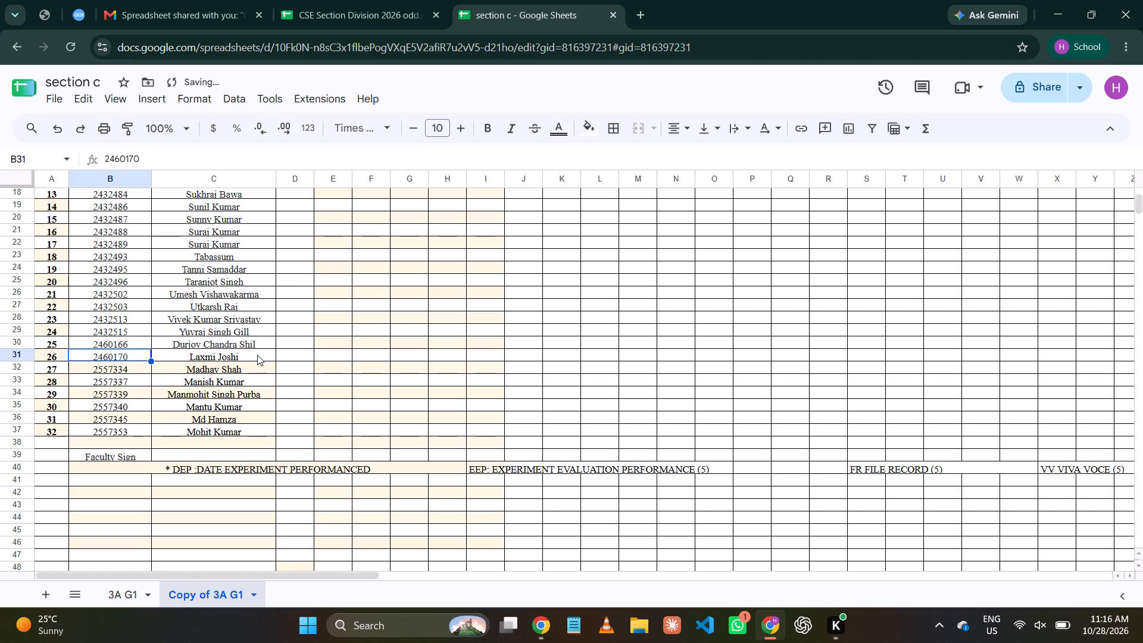
Copy the student name of Sr. No. 59 from the 5C_CSE list into cell C31 of section c, centred at font size 10, and save.
click(257, 355)
click(375, 21)
click(205, 463)
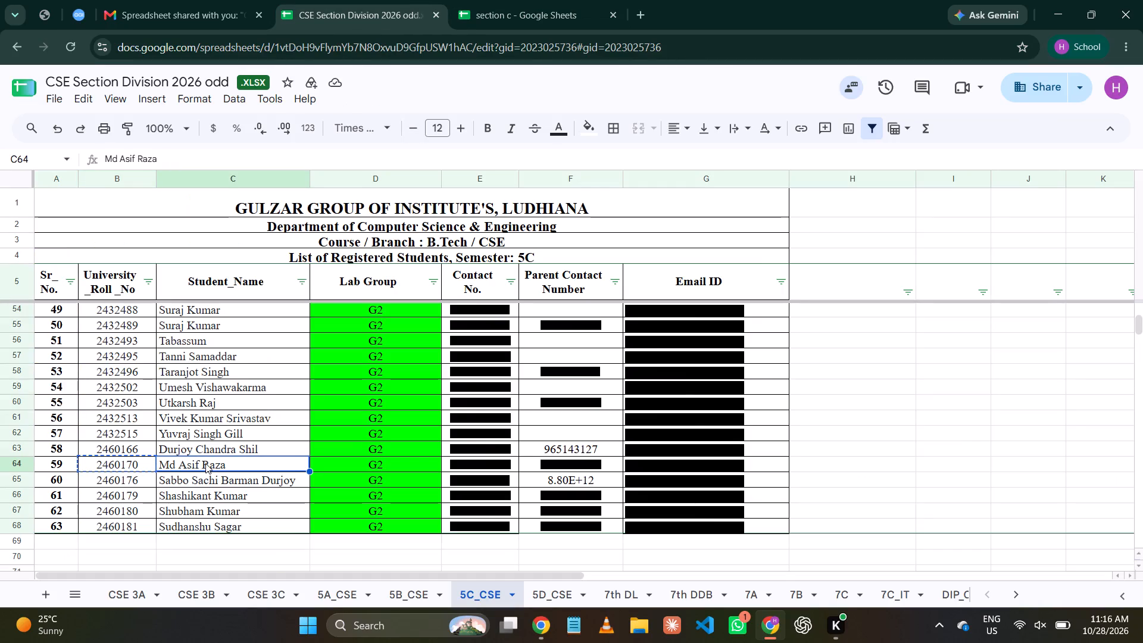
key(ctrl+c)
click(542, 15)
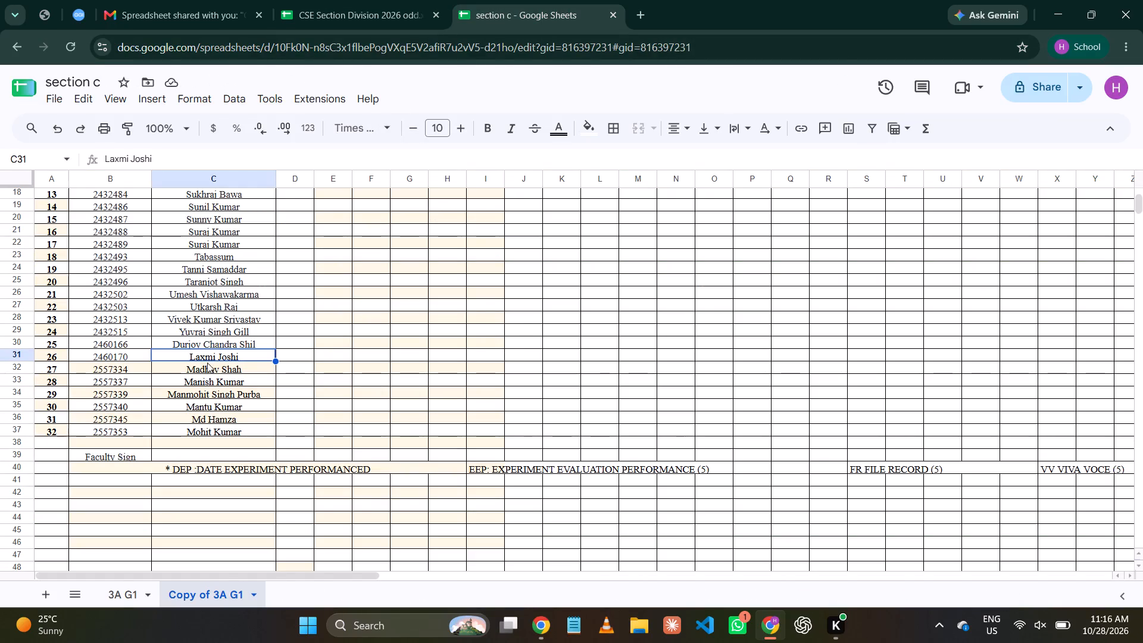
click(210, 358)
key(ctrl+v)
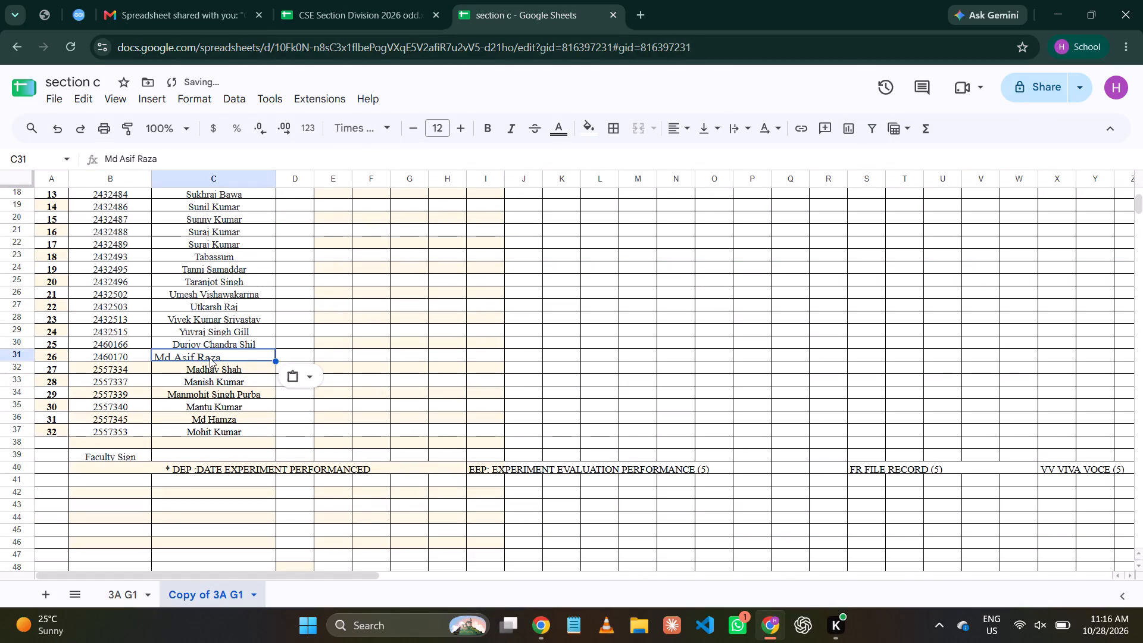
key(ctrl+s)
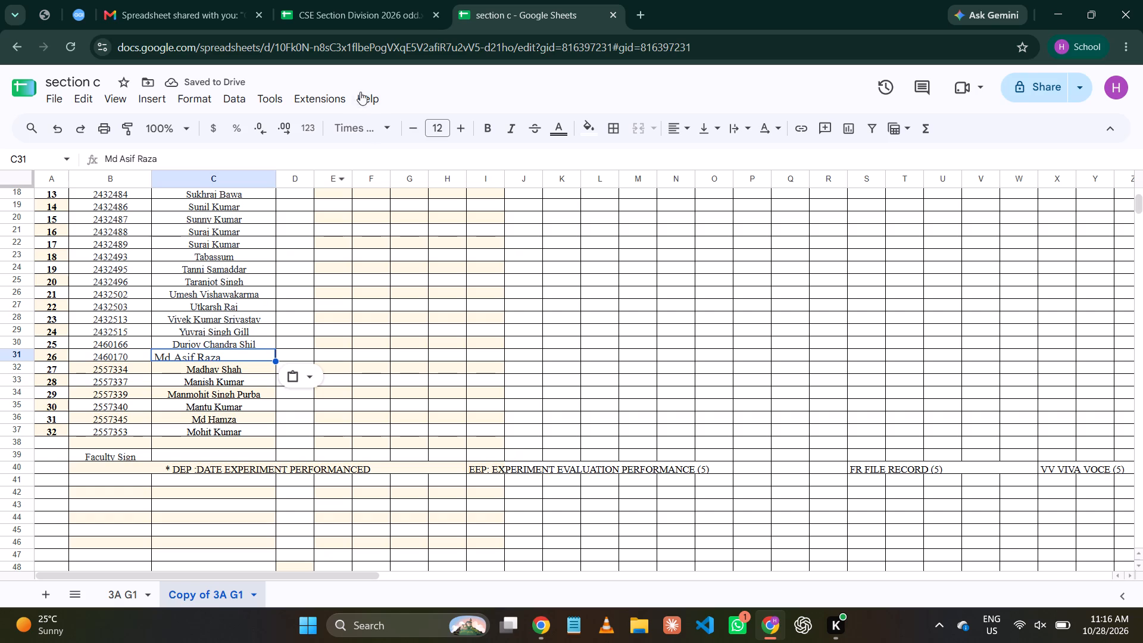
double_click(420, 125)
click(684, 129)
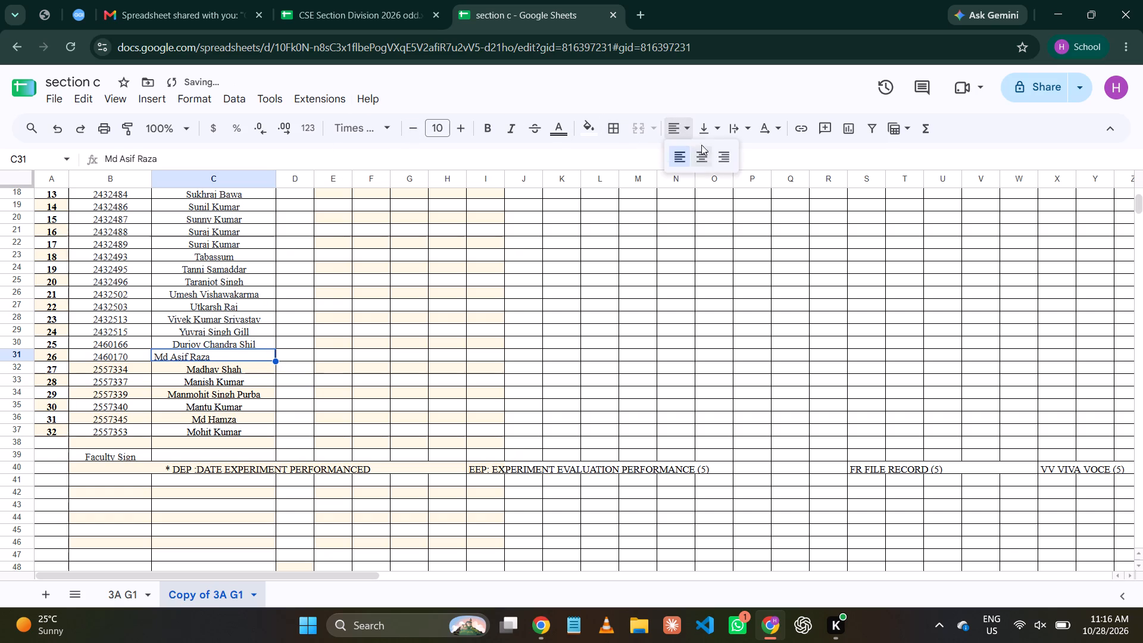
click(703, 161)
key(ctrl+s)
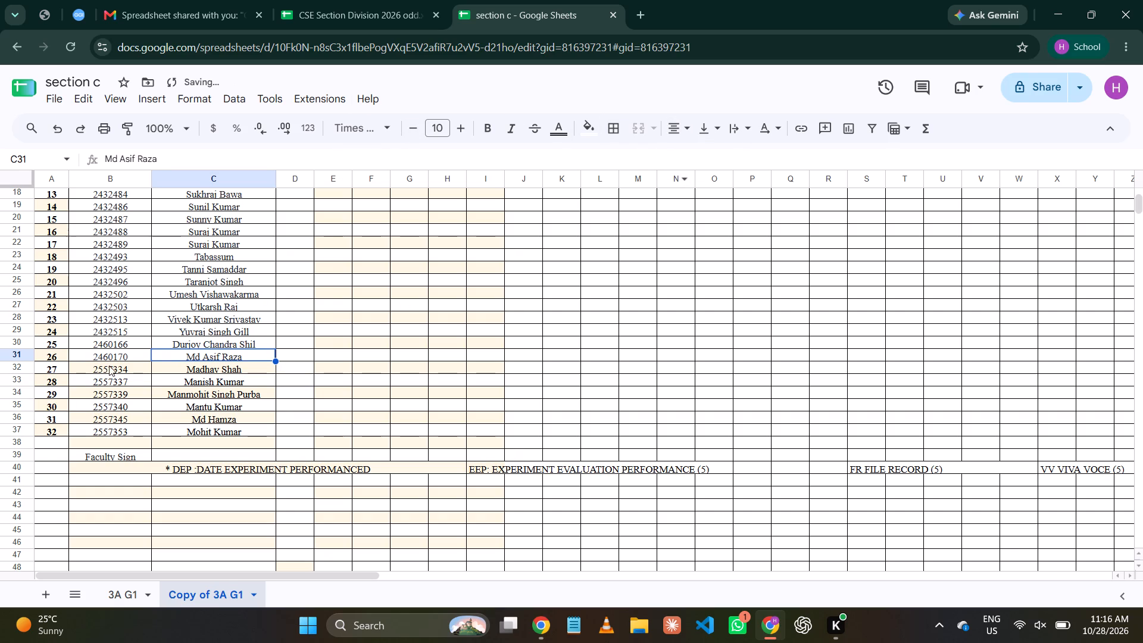
Copy the roll number of Sr. No. 60 from the 5C_CSE list into cell B32 of section c at font size 10, and save.
click(109, 366)
click(348, 26)
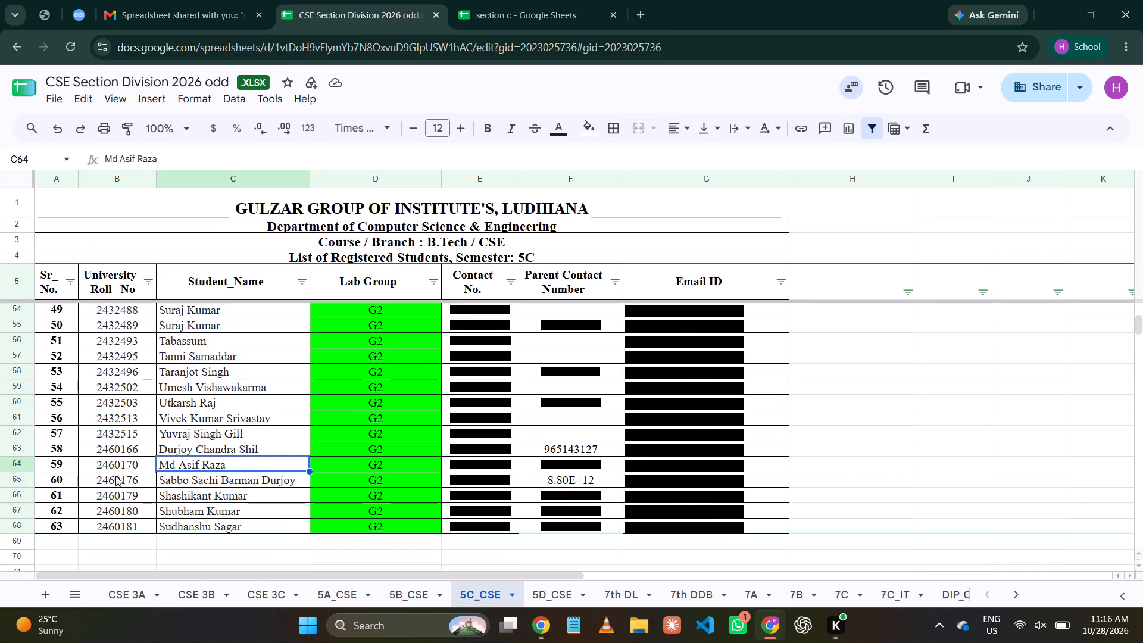
click(118, 483)
key(ctrl+c)
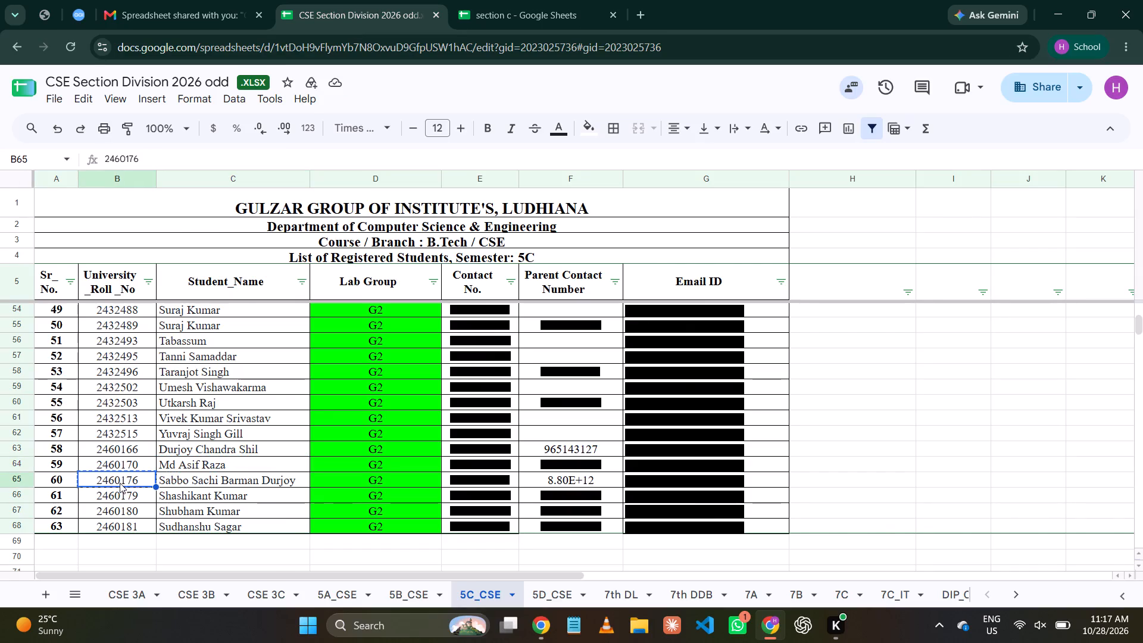
click(507, 9)
click(111, 366)
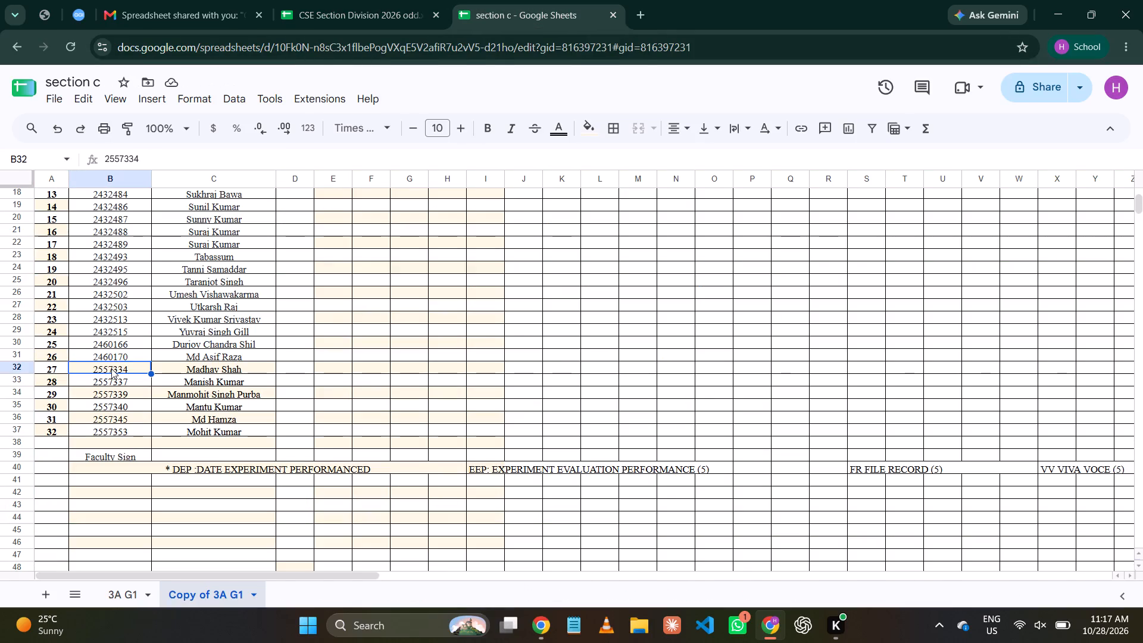
key(ctrl+v)
double_click(408, 135)
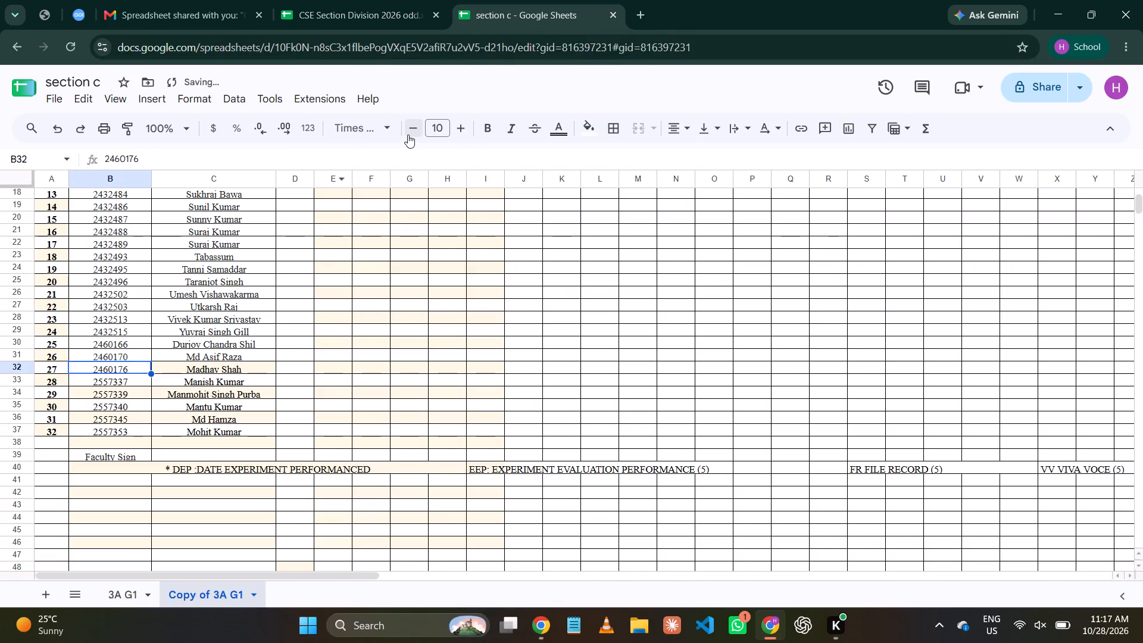
key(ctrl+s)
Copy the student name of Sr. No. 60 from the 5C_CSE list into cell C32 of section c, centred at font size 10.
click(205, 369)
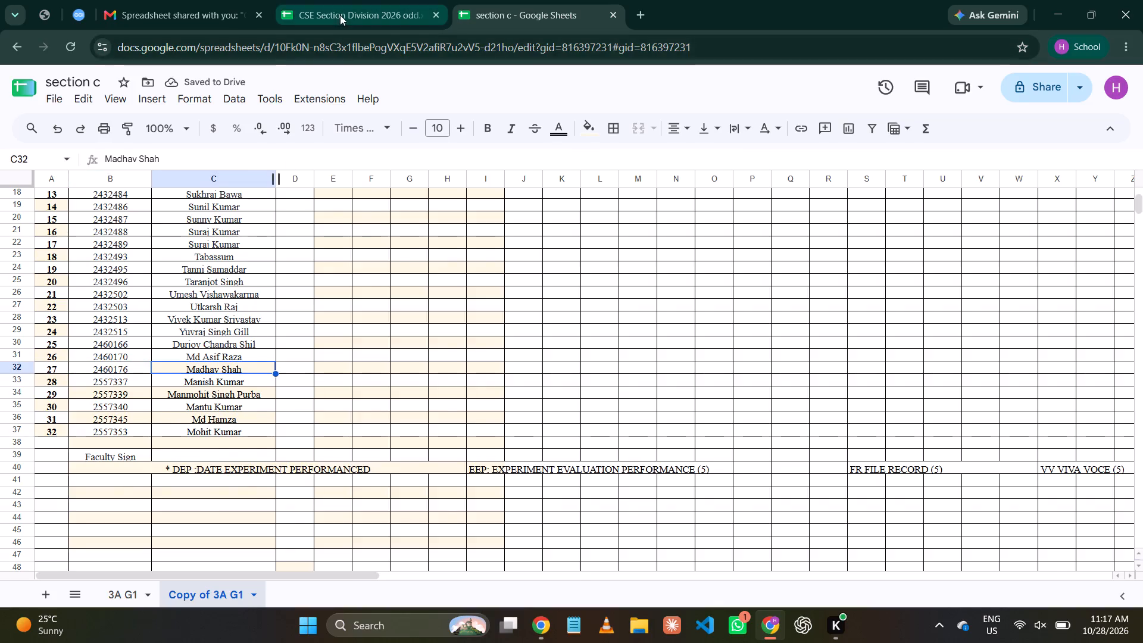
drag(340, 15, 340, 20)
click(204, 487)
key(ctrl+c)
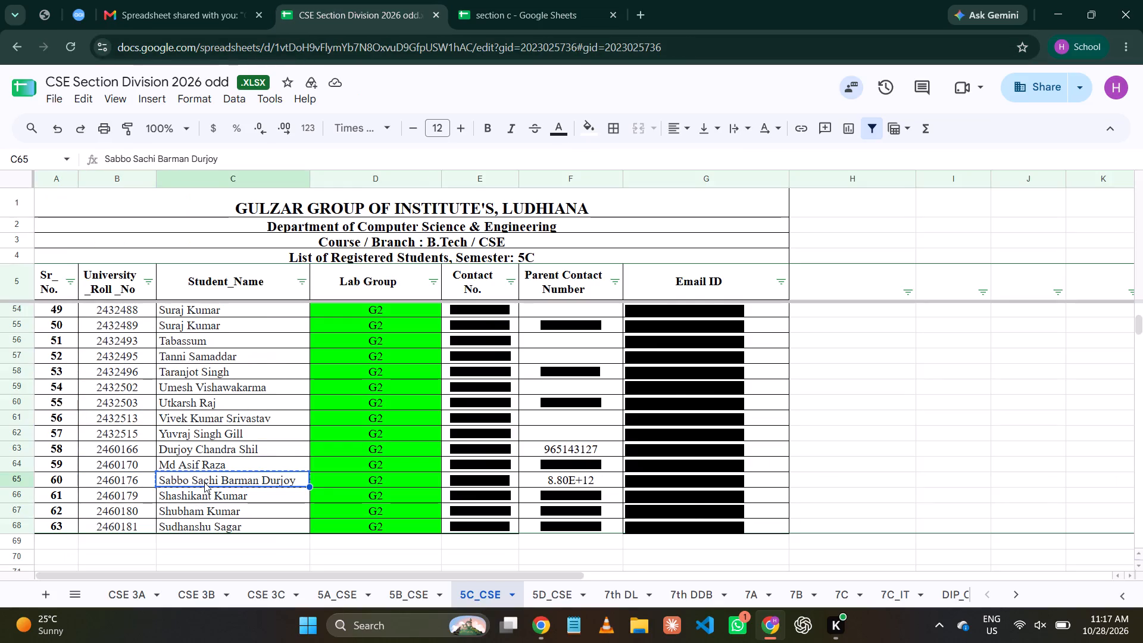
click(523, 18)
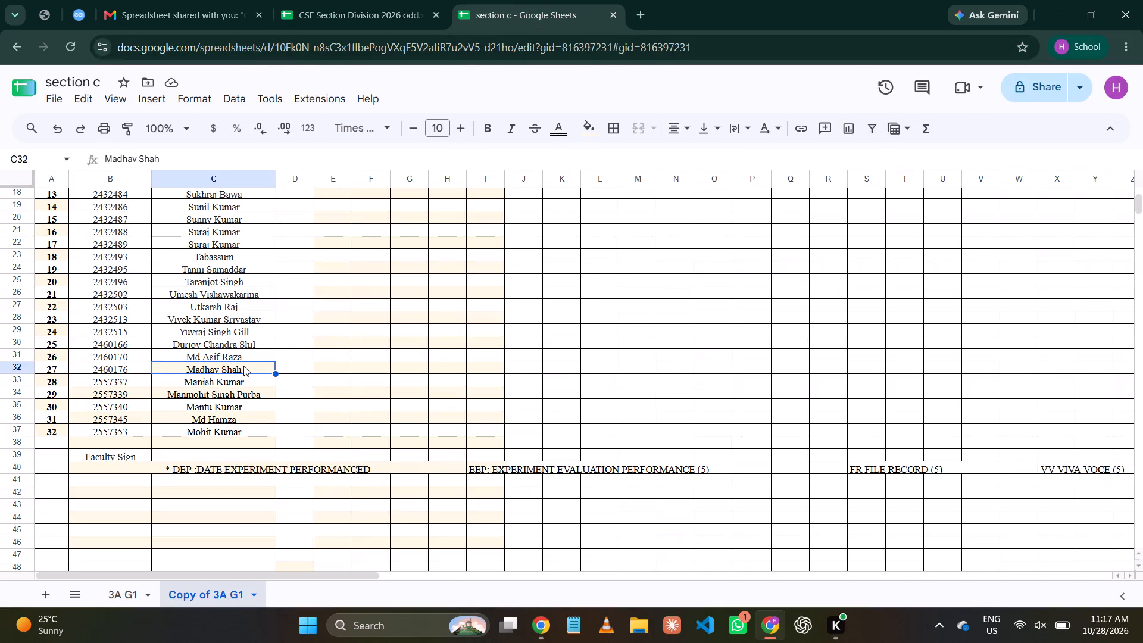
click(243, 366)
key(ctrl+v)
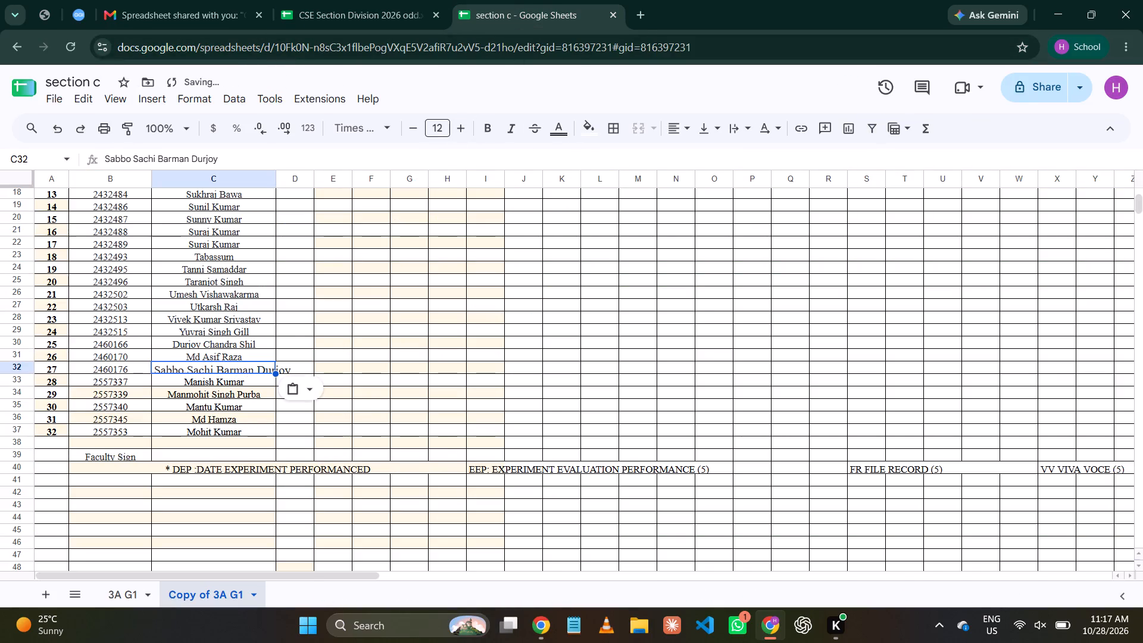
double_click(420, 128)
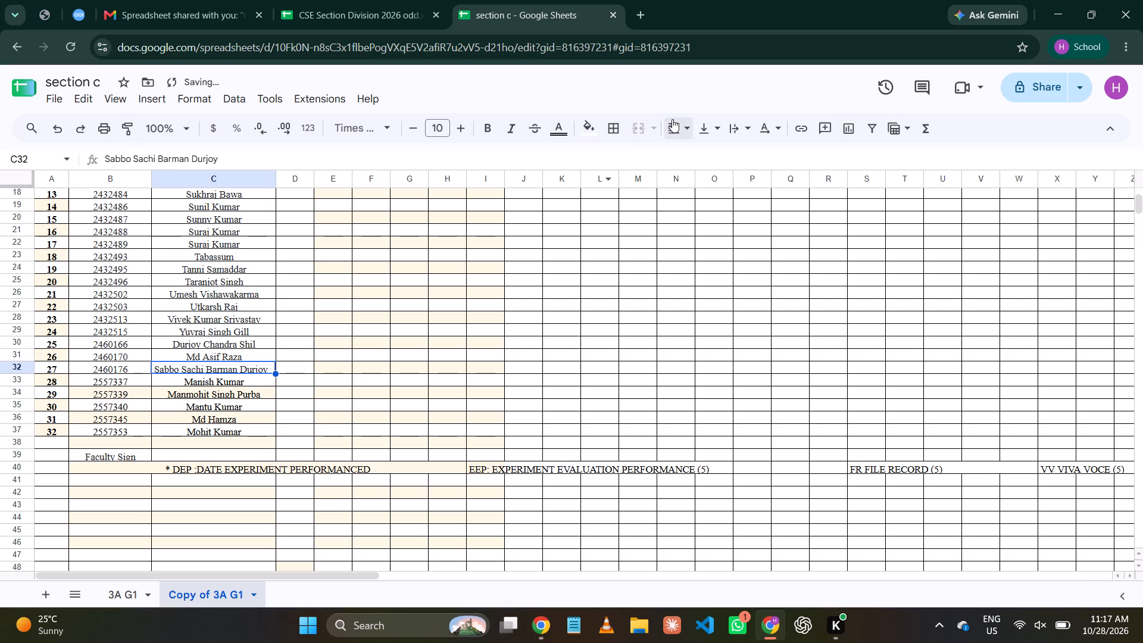
click(682, 124)
click(705, 156)
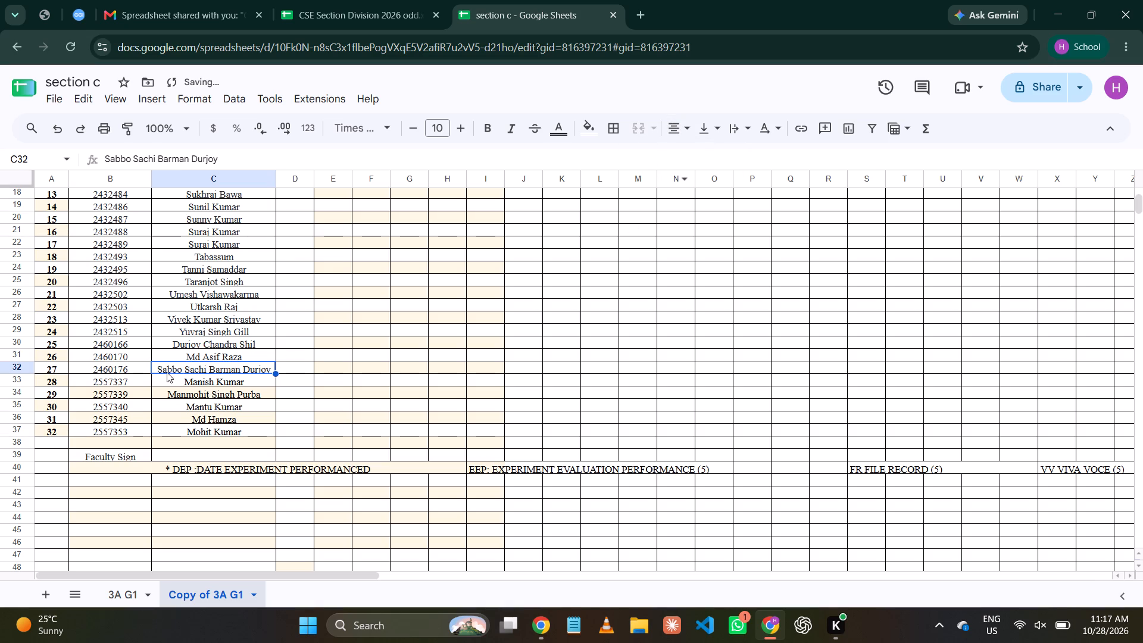
Copy the roll number of Sr. No. 61 from the 5C_CSE list into cell B33 of section c at font size 10, and save.
click(132, 382)
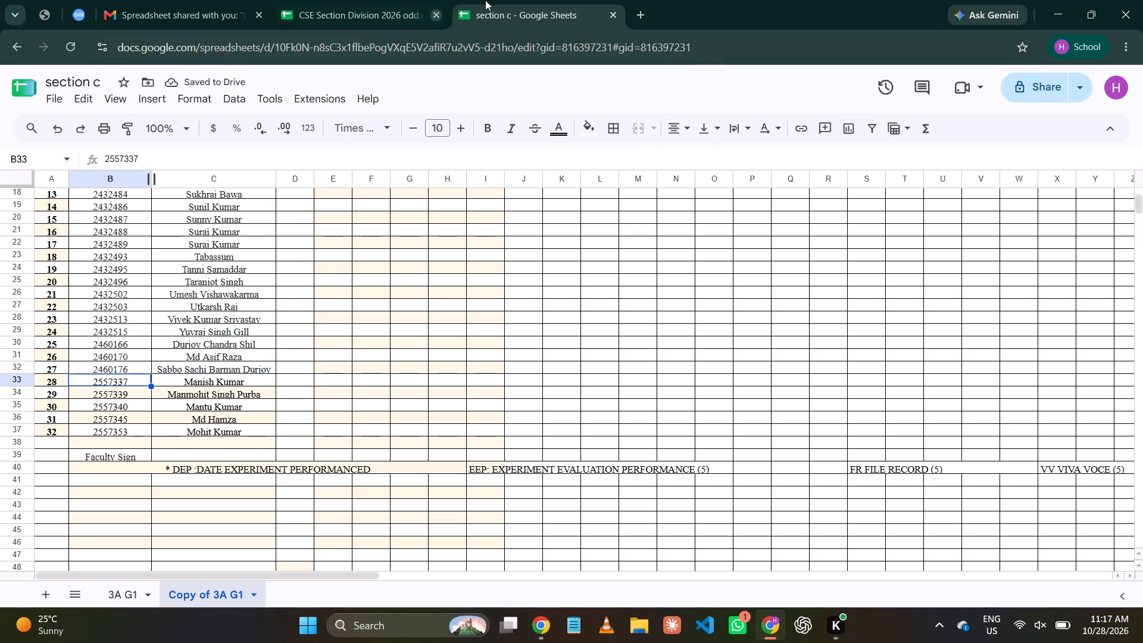
click(399, 14)
click(112, 496)
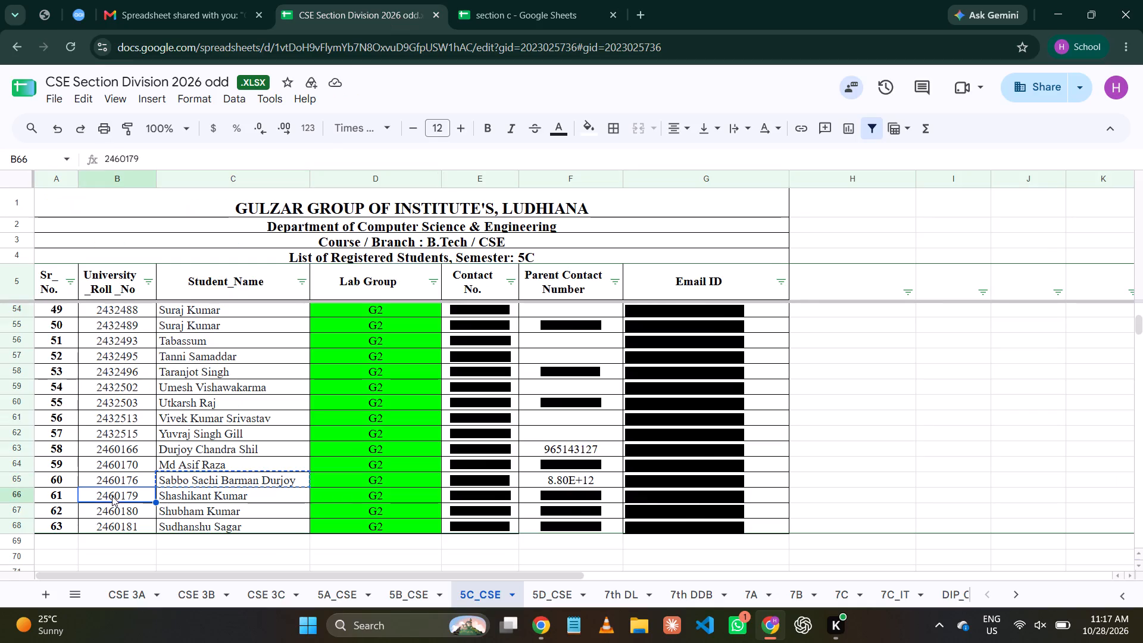
key(ctrl+c)
click(551, 23)
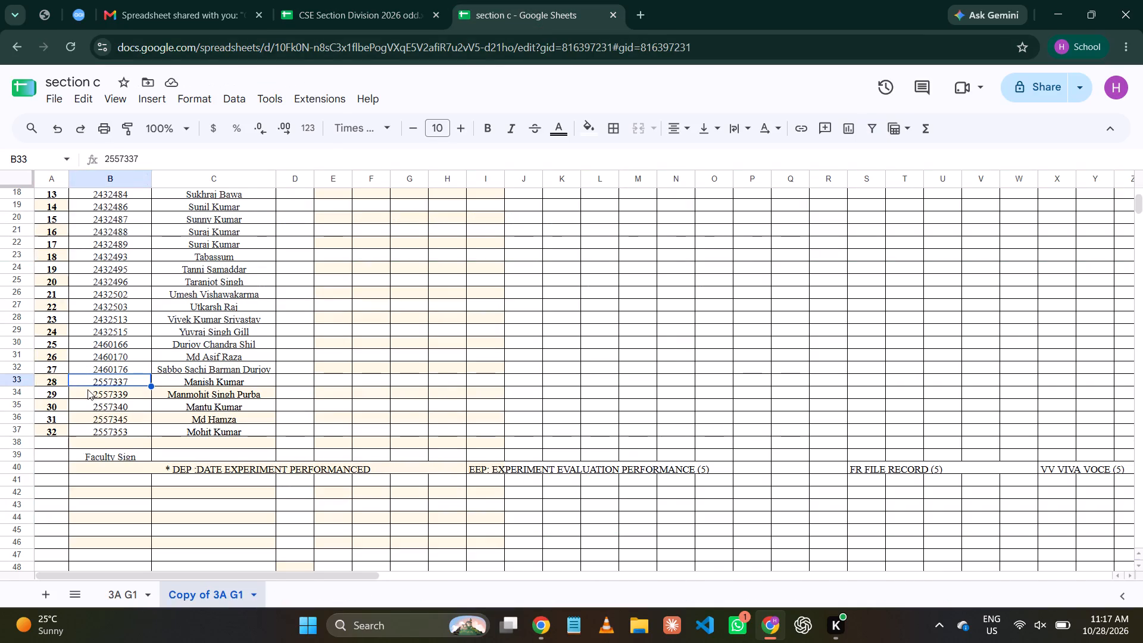
click(106, 376)
key(ctrl+v)
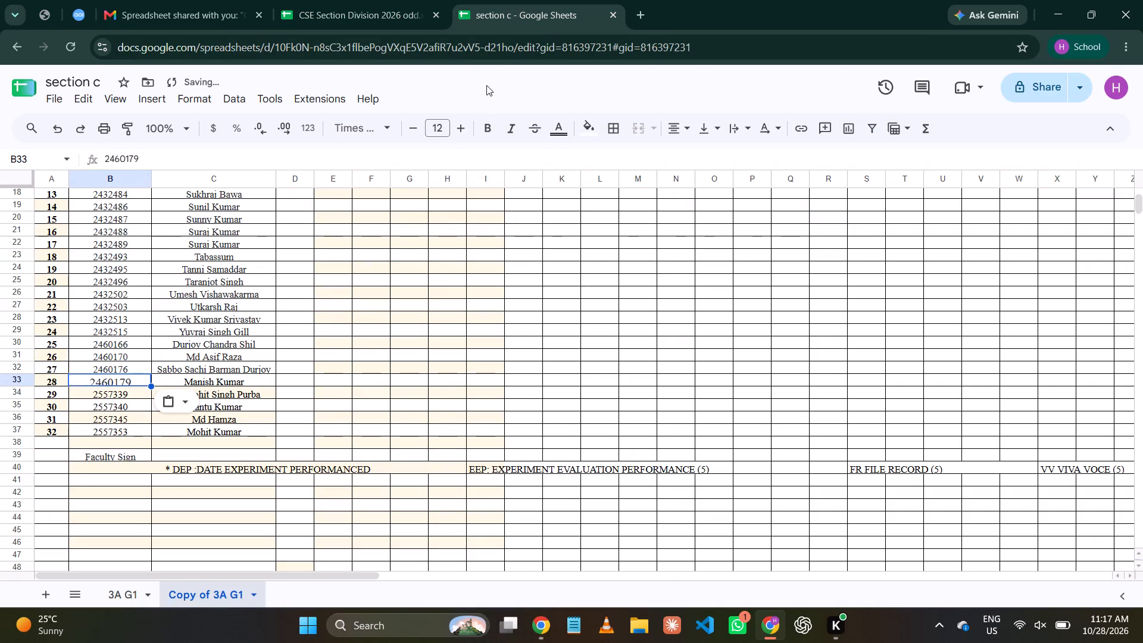
double_click(423, 125)
double_click(413, 132)
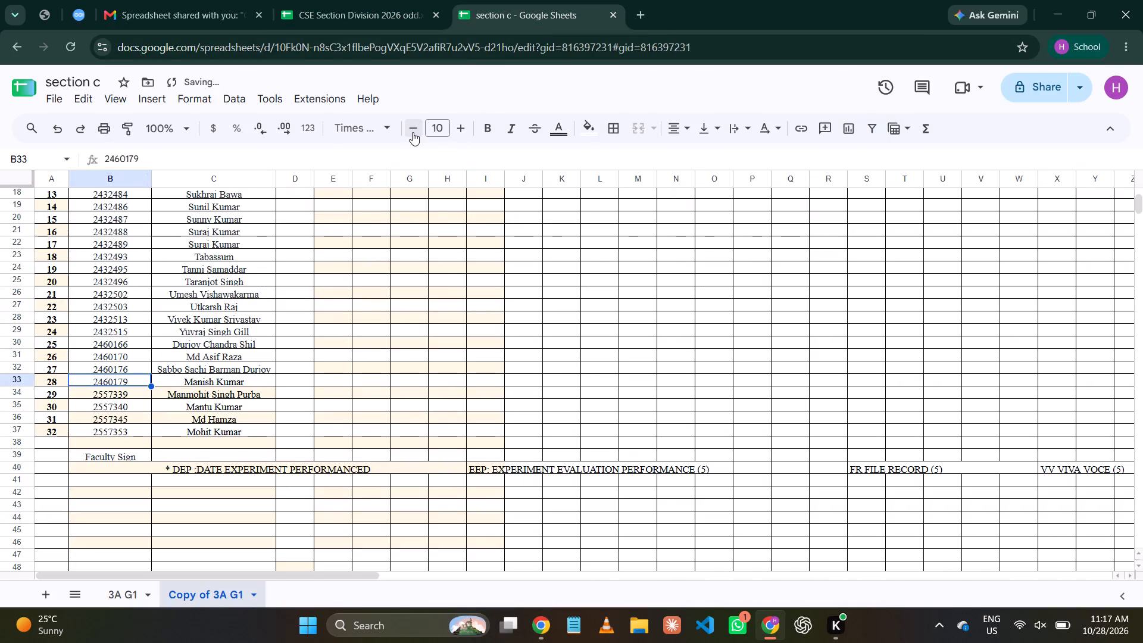
key(ctrl+s)
Copy the student name of Sr. No. 61 from the 5C_CSE list into cell C33 of section c, centred at font size 10, and save.
click(260, 381)
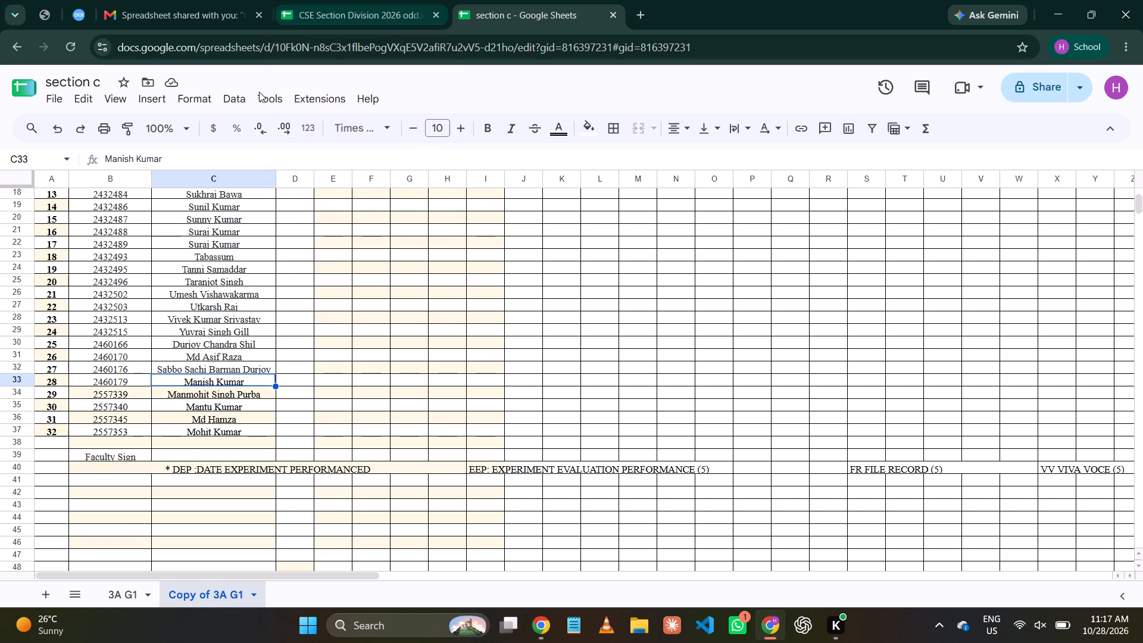
click(257, 382)
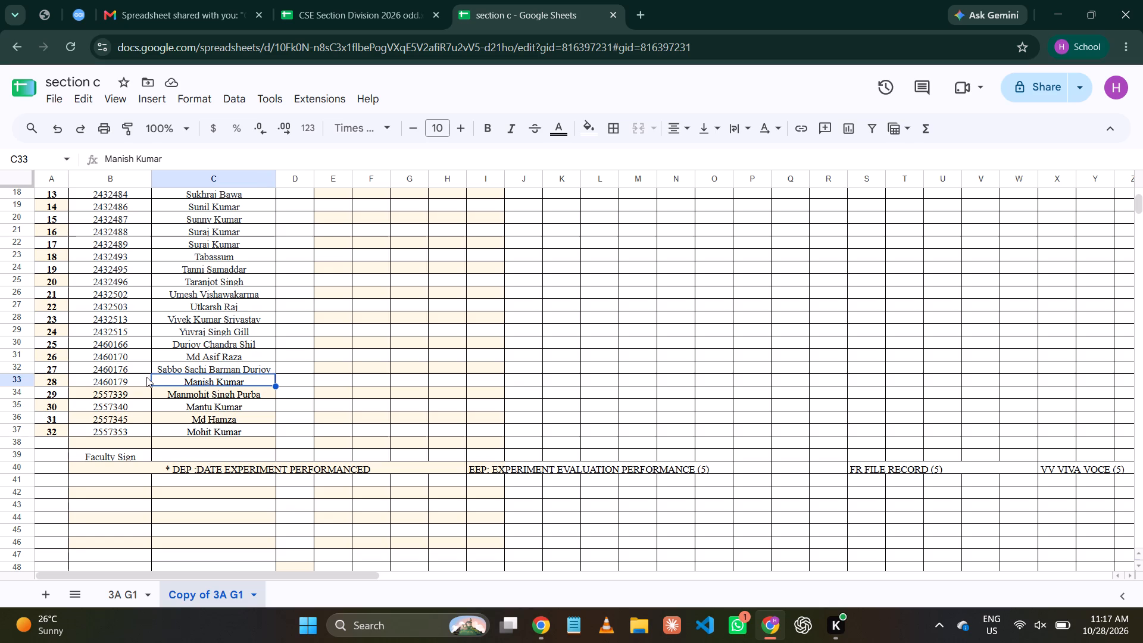
click(146, 377)
click(379, 15)
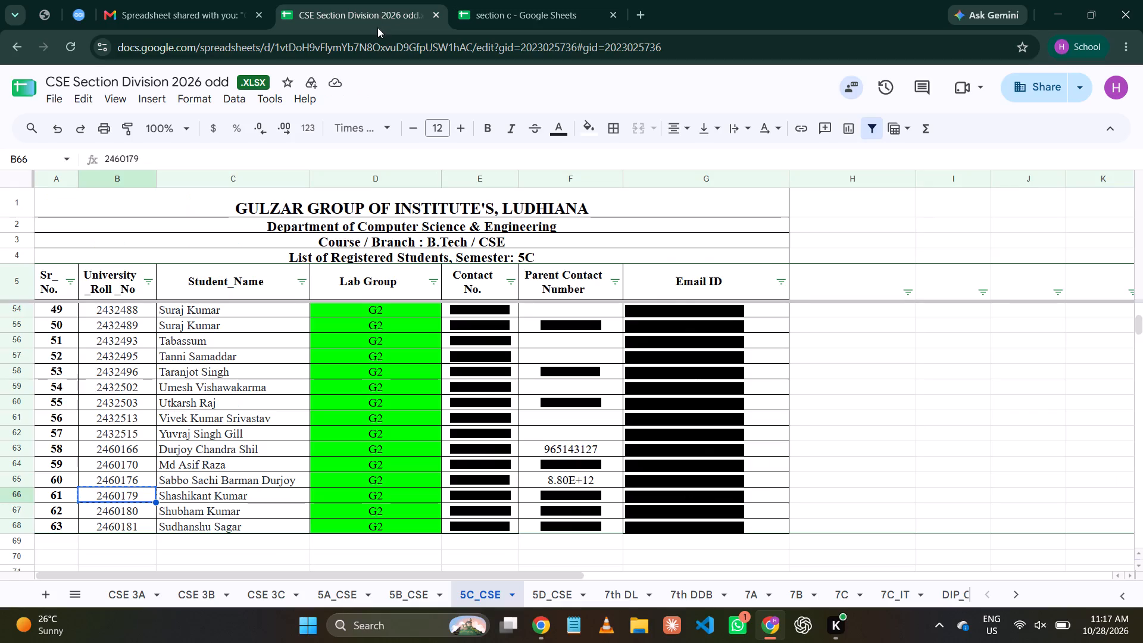
click(494, 16)
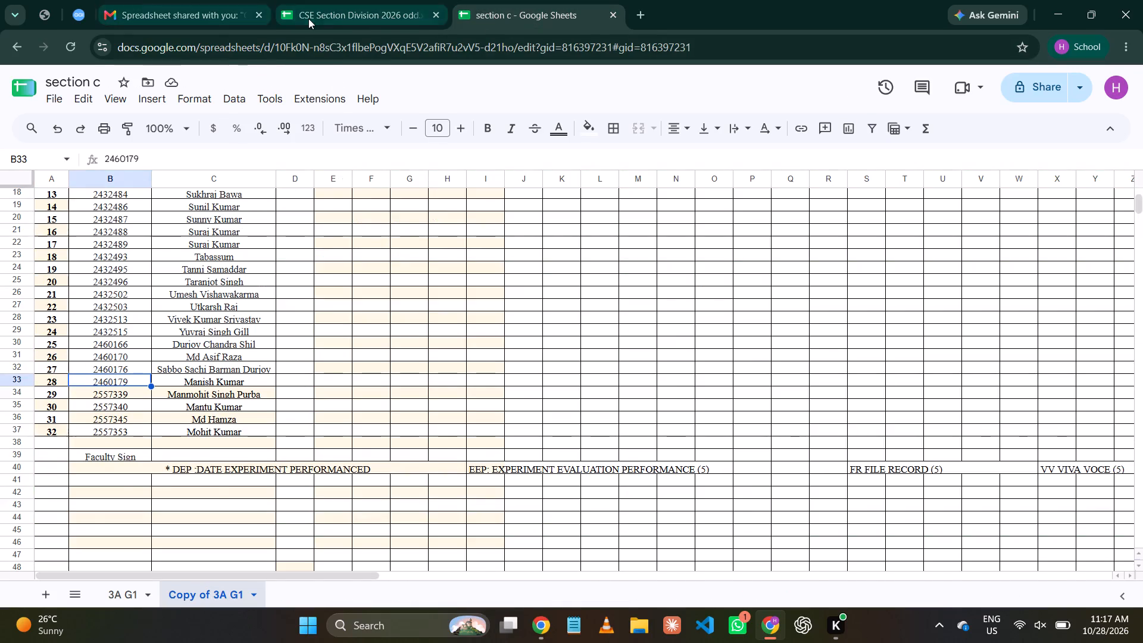
click(317, 18)
click(201, 500)
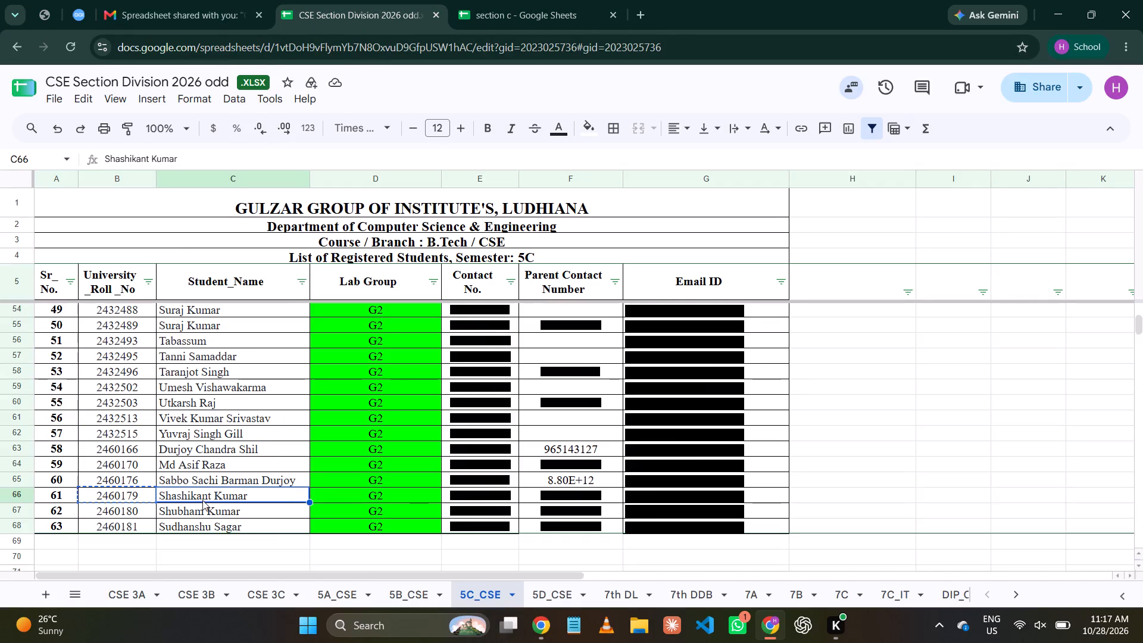
key(ctrl+c)
click(530, 18)
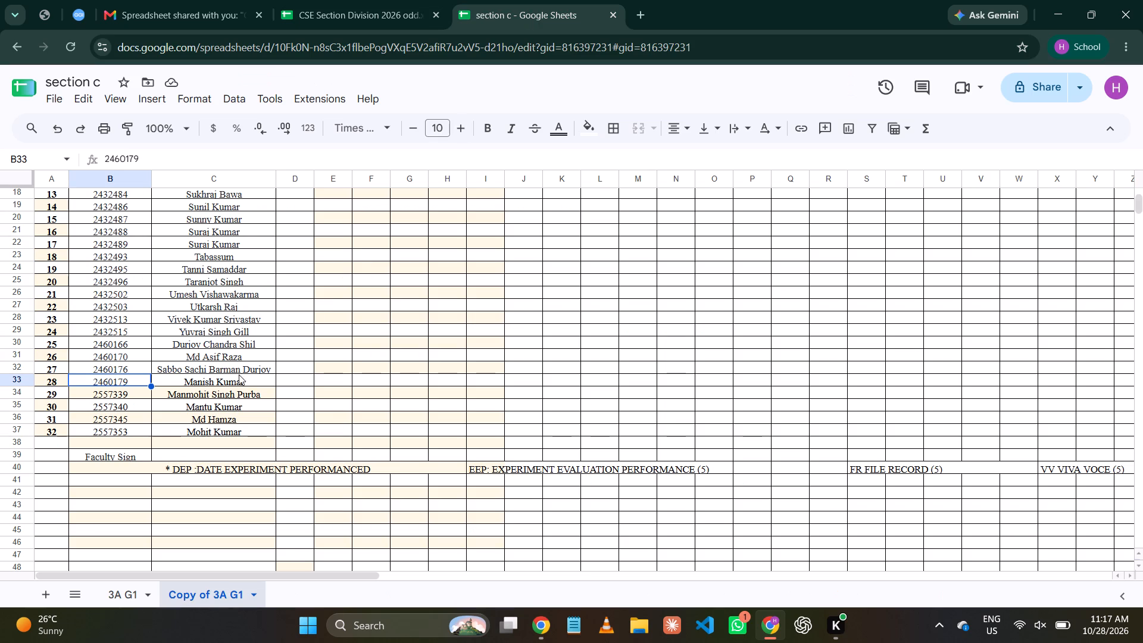
click(236, 378)
key(ctrl+v)
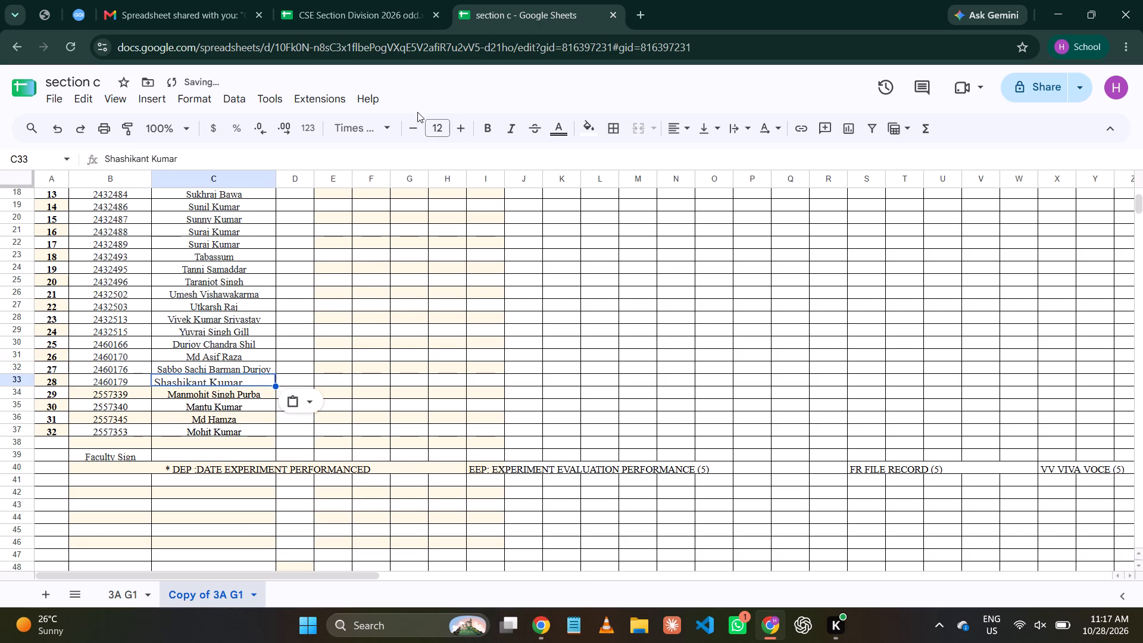
double_click(416, 128)
click(691, 132)
click(698, 155)
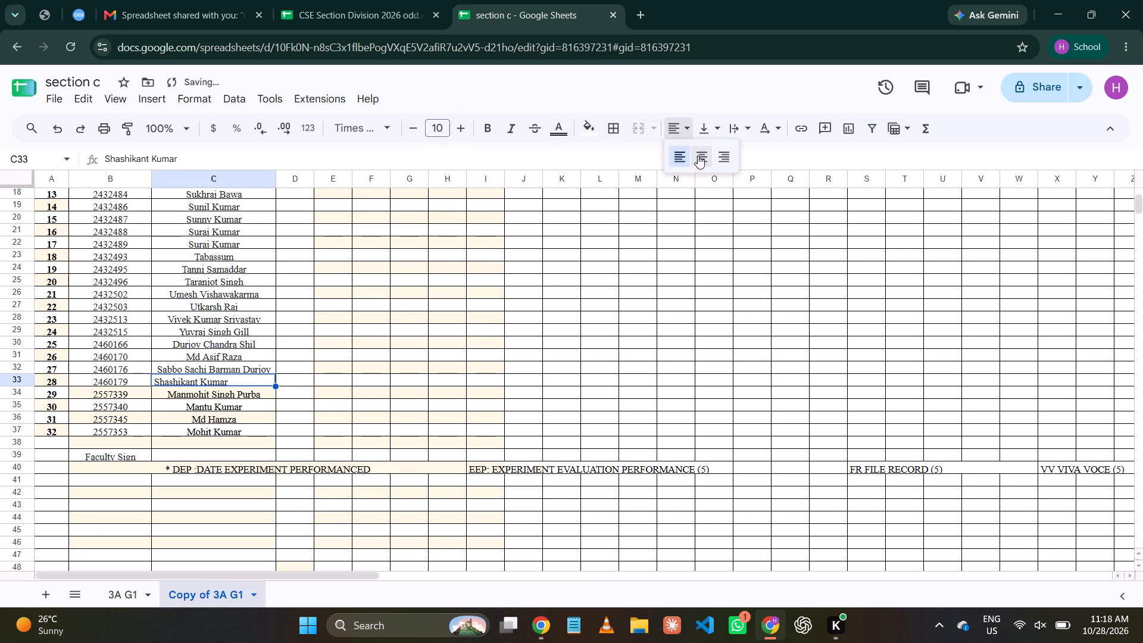
key(ctrl+s)
Copy the roll number of Sr. No. 62 from the 5C_CSE list into cell B34 of section c at font size 10, and save.
click(116, 391)
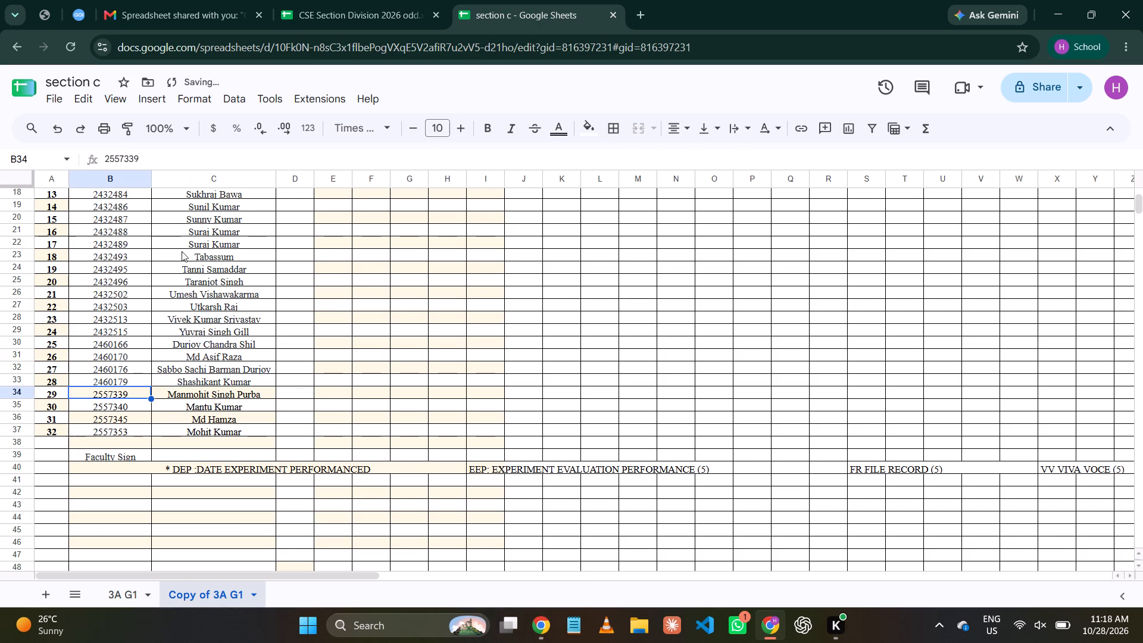
click(389, 14)
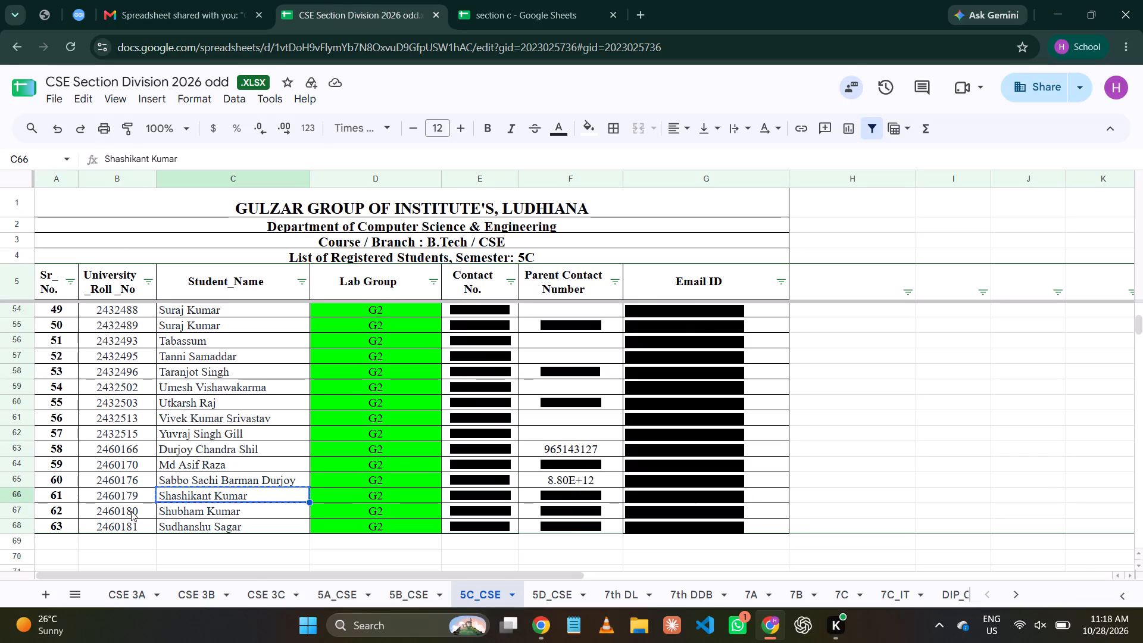
click(131, 511)
key(ctrl+c)
click(476, 2)
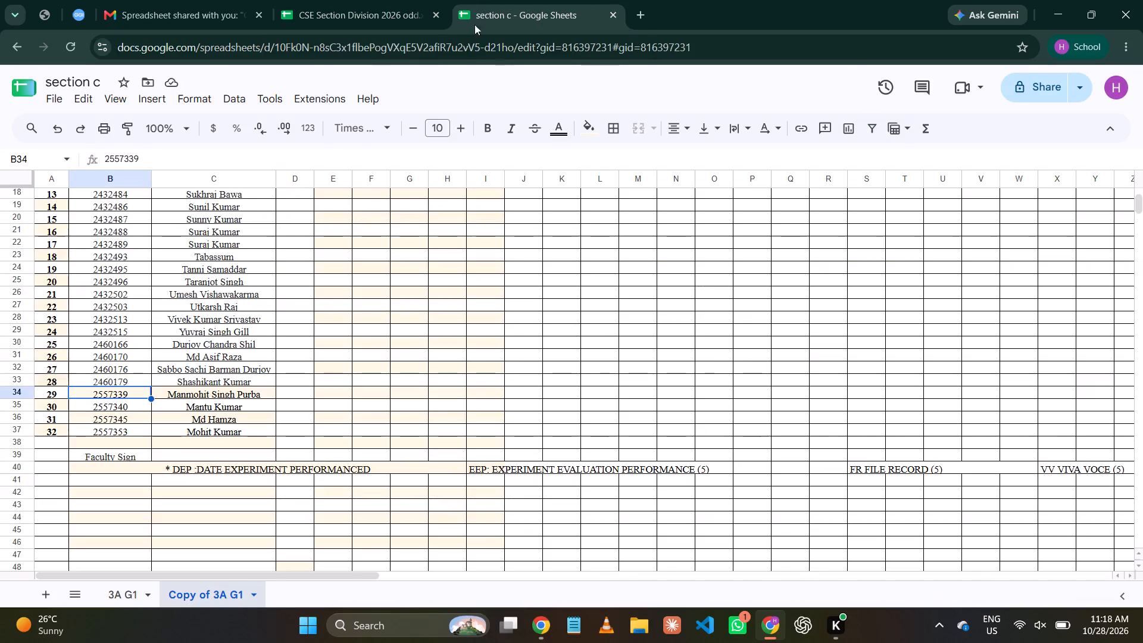
click(132, 396)
key(ctrl+v)
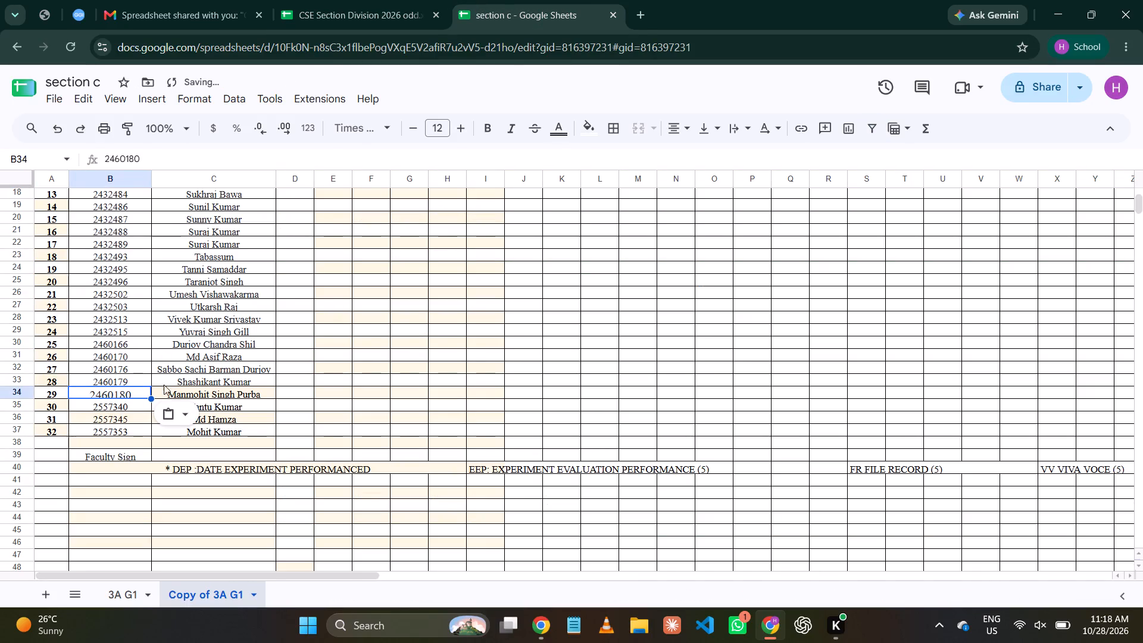
double_click(415, 132)
key(ctrl+s)
Copy the student name of Sr. No. 62 from the 5C_CSE list into cell C34 of section c, save, and centre it at font size 10.
click(195, 395)
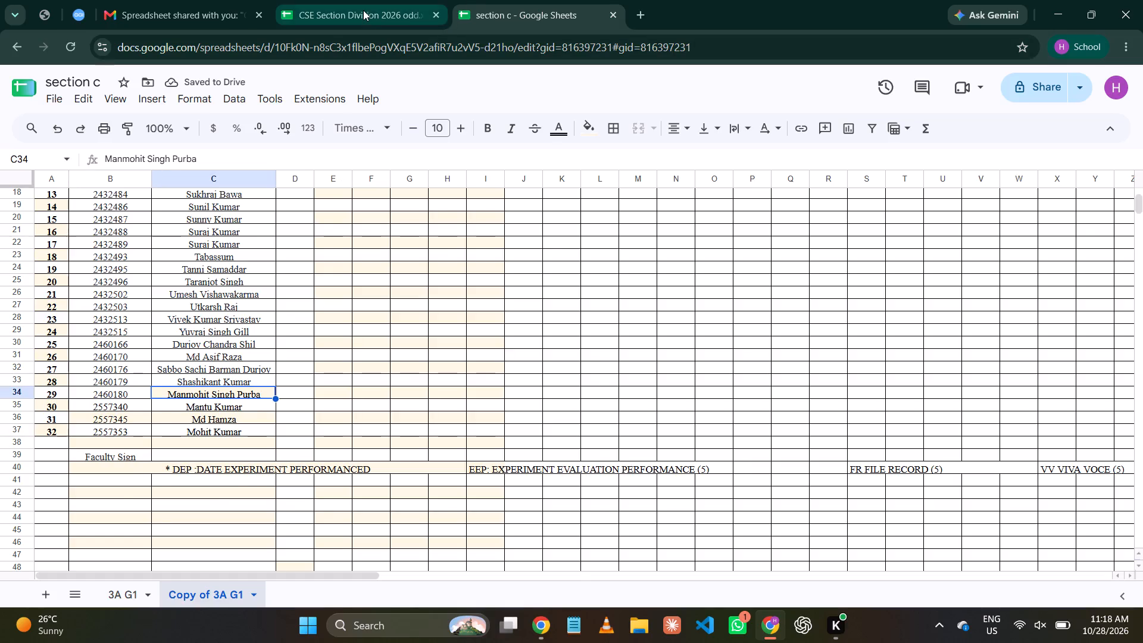
click(363, 10)
click(215, 508)
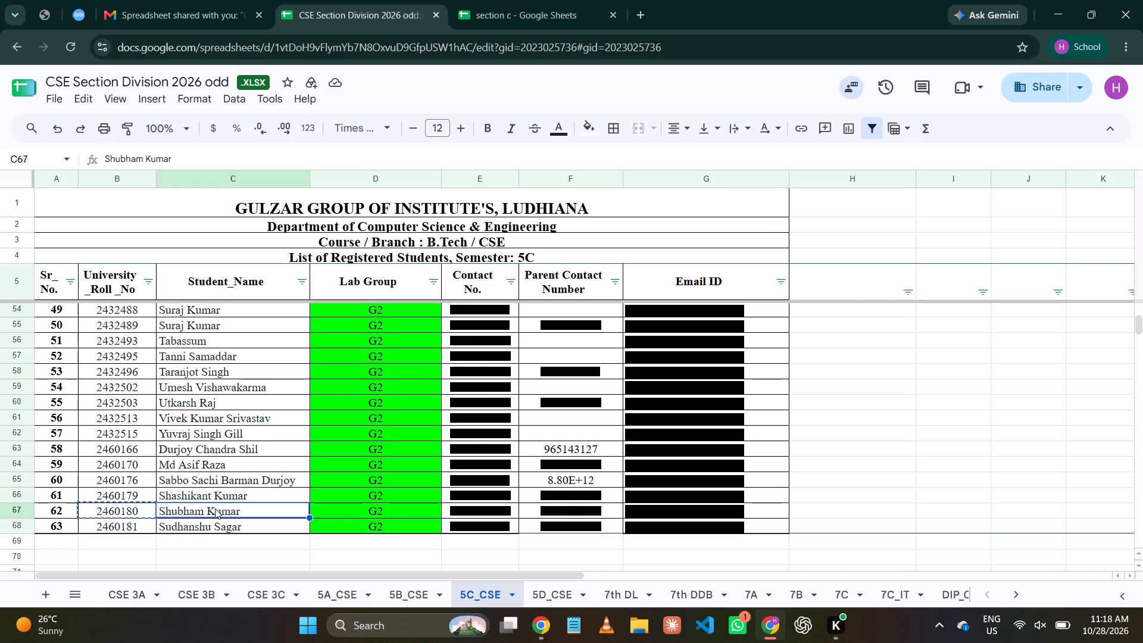
click(215, 508)
key(ctrl+c)
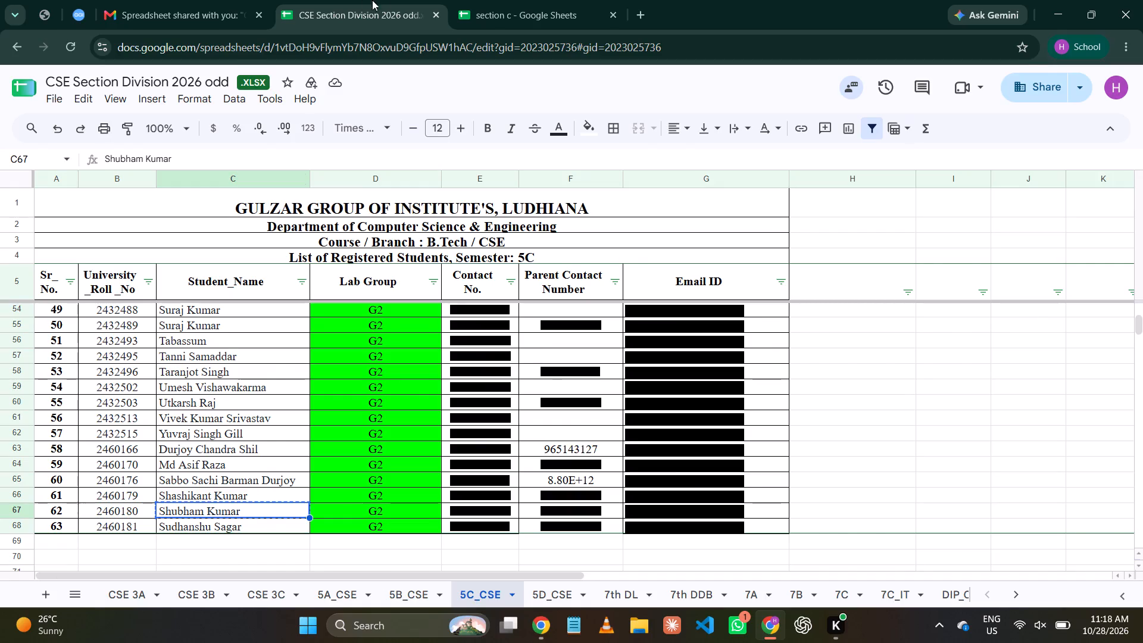
click(530, 11)
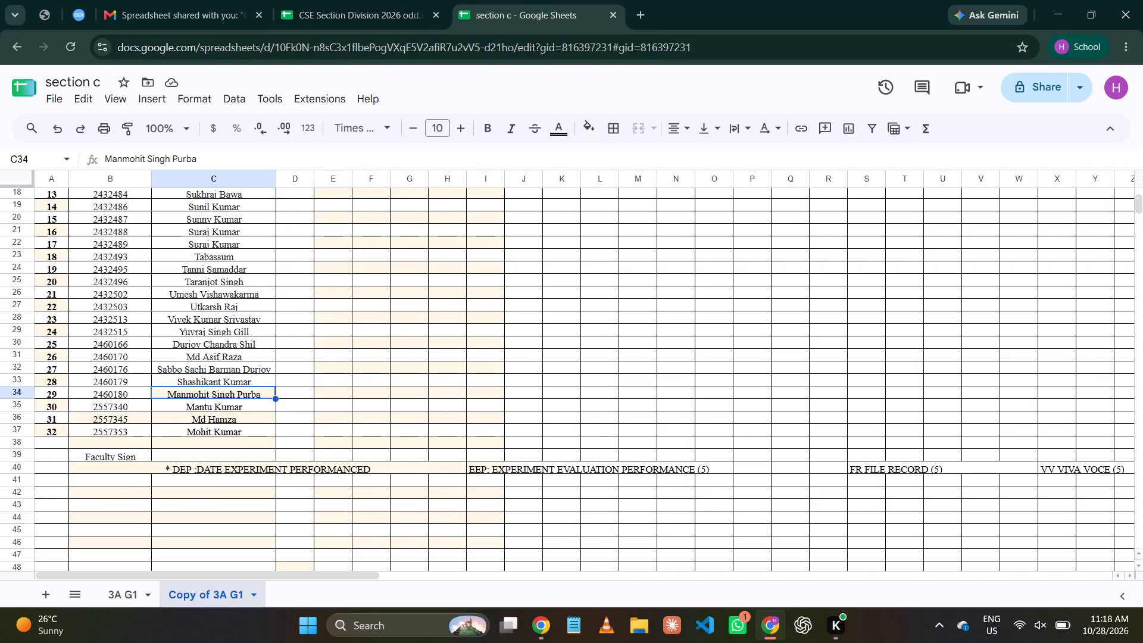
click(188, 388)
click(185, 391)
key(ctrl+v)
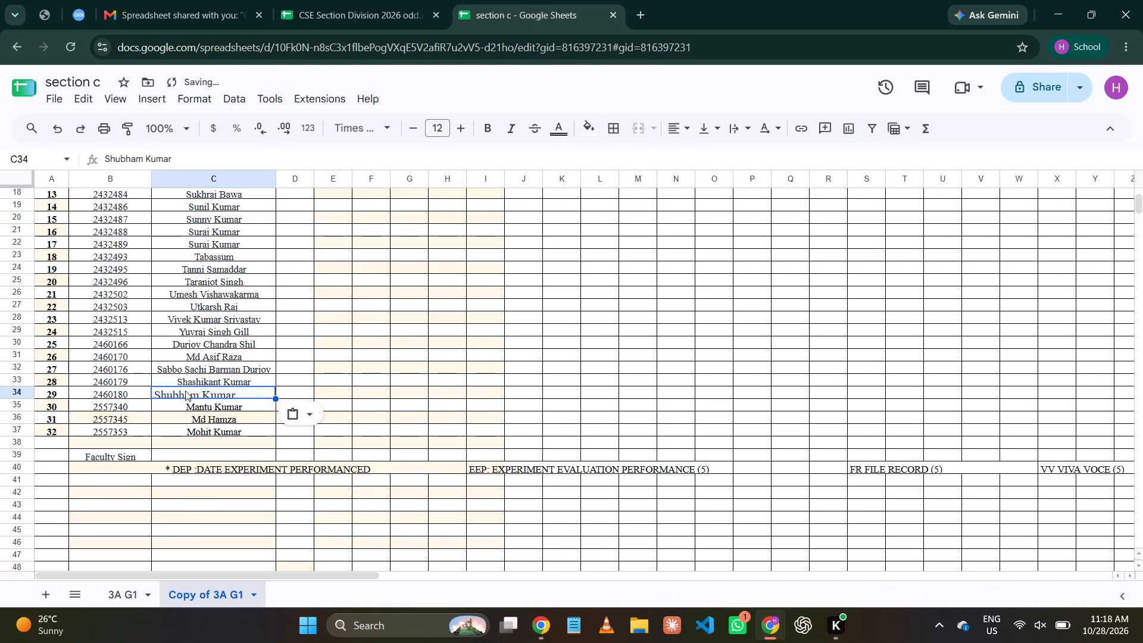
key(ctrl+s)
double_click(410, 133)
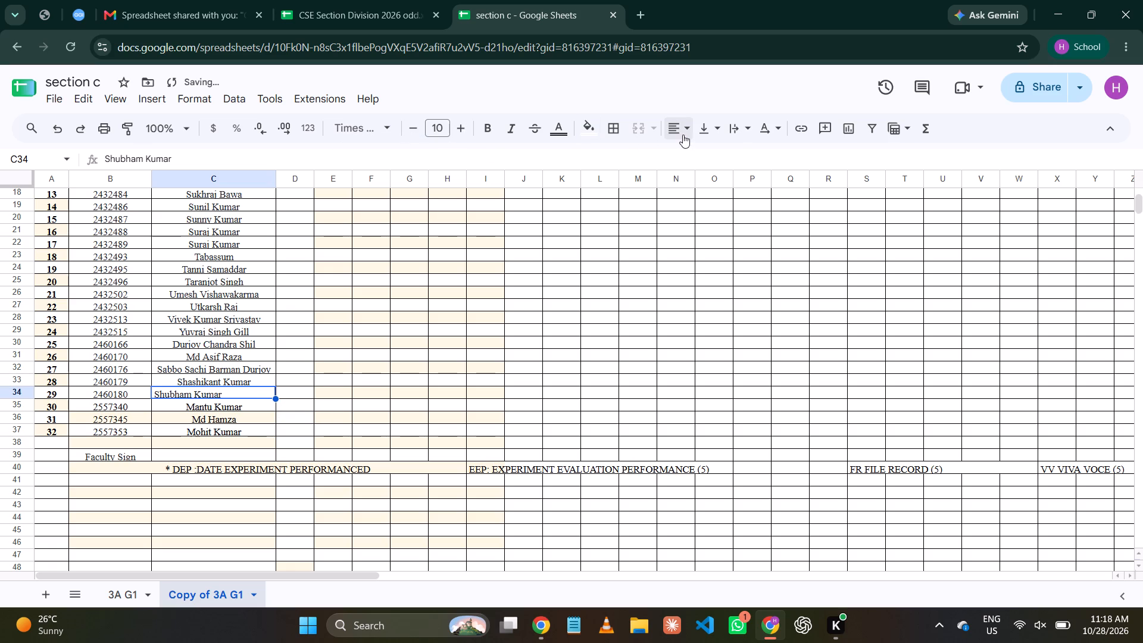
click(684, 134)
click(699, 152)
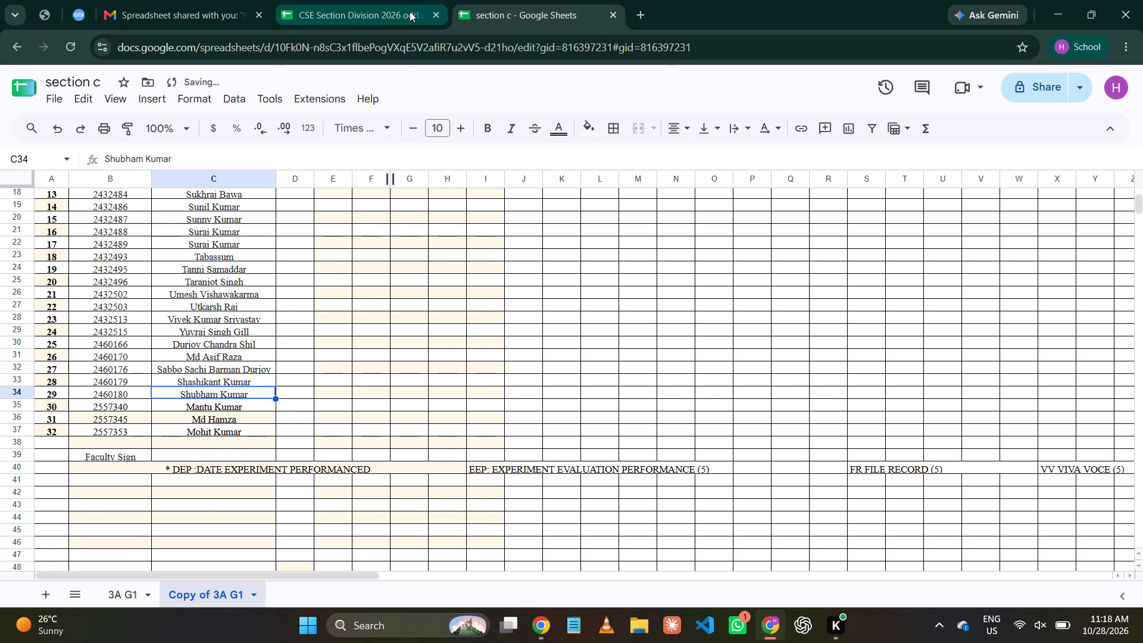
Copy the roll number of Sr. No. 63 from the 5C_CSE list into cell B35 of section c at font size 10.
click(410, 11)
click(135, 527)
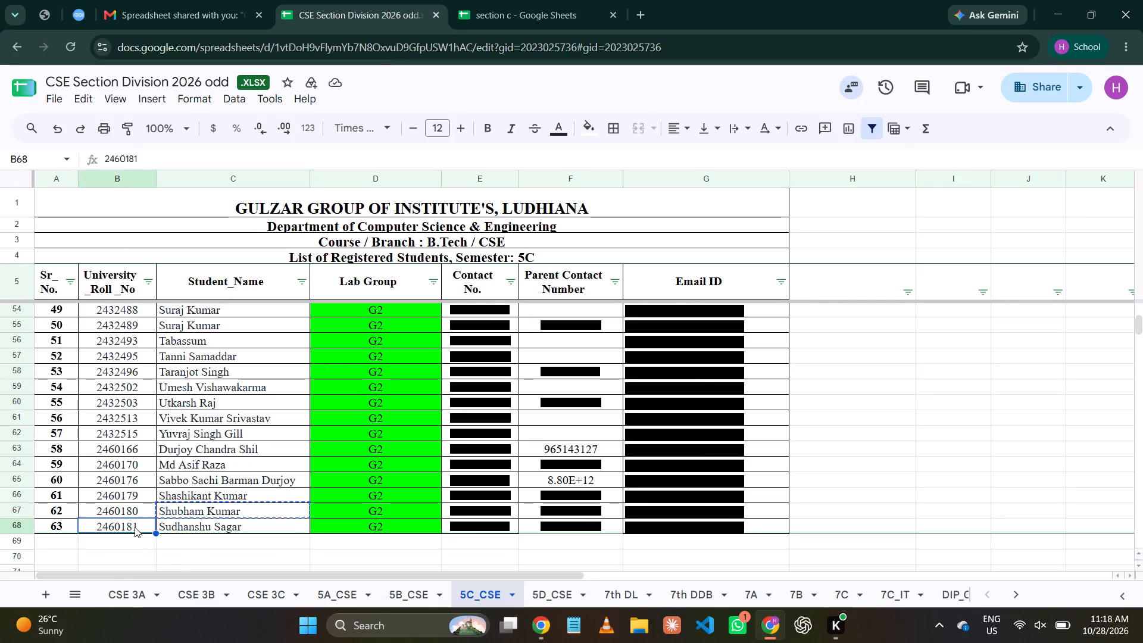
key(ctrl+c)
drag(556, 12, 542, 30)
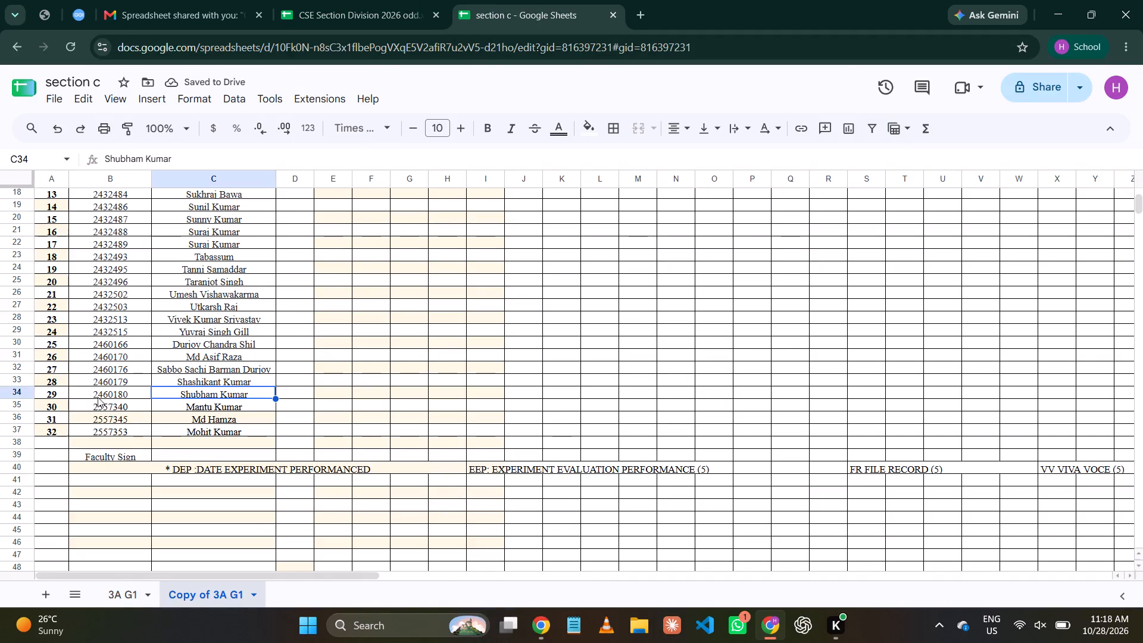
click(108, 407)
key(ctrl+v)
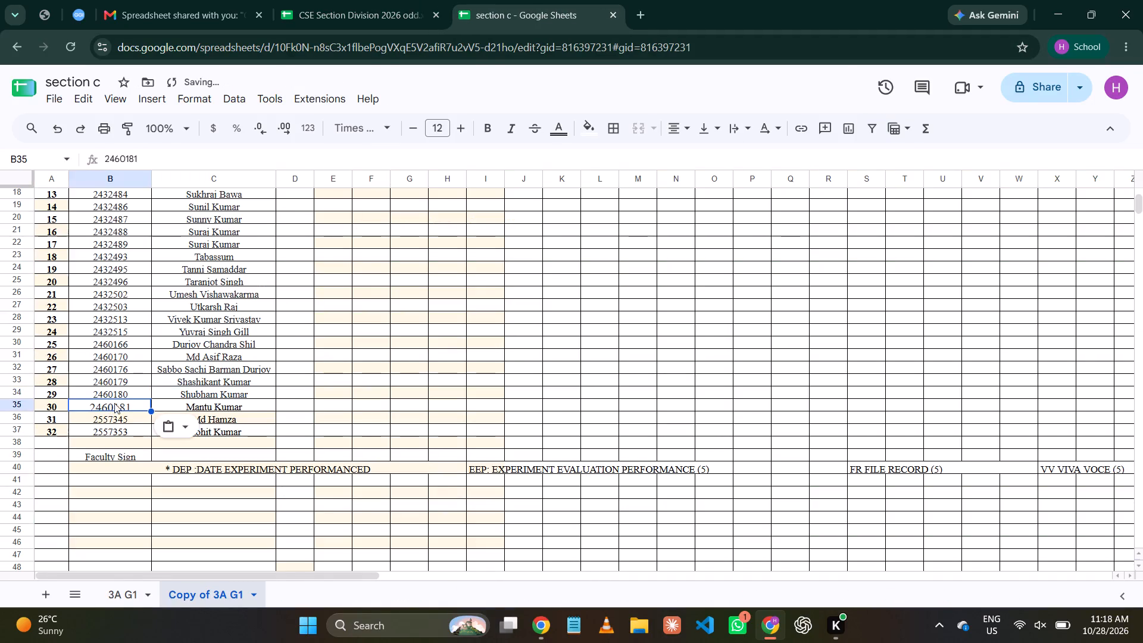
double_click(408, 130)
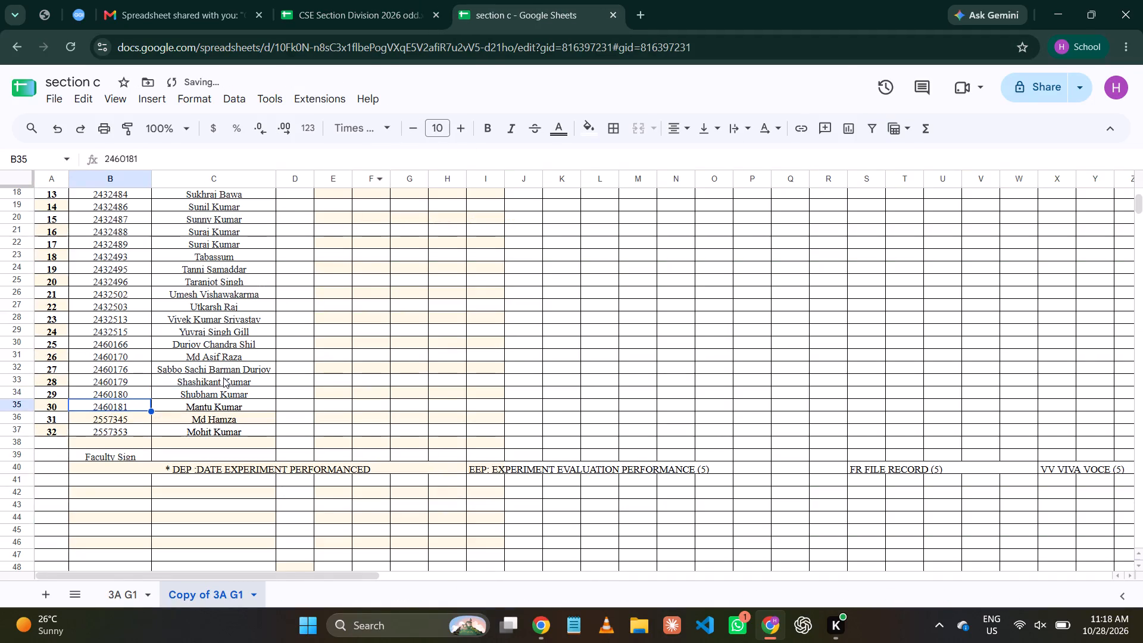
Copy the student name of Sr. No. 63 from the 5C_CSE list into cell C35 of section c, centred at font size 10, and save.
click(229, 404)
click(386, 20)
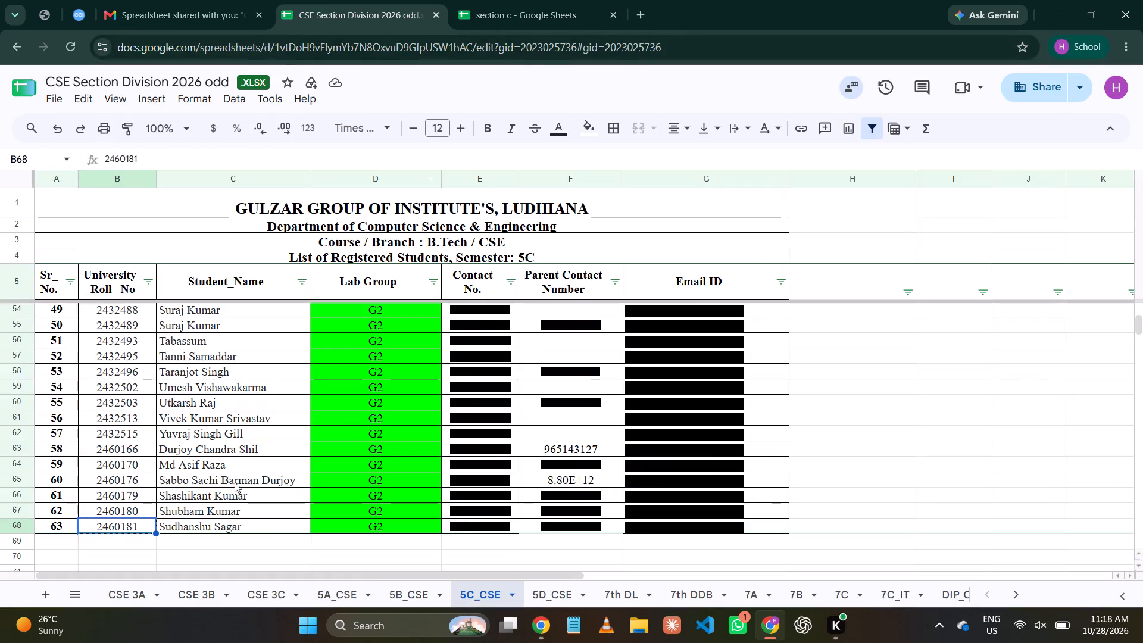
click(211, 526)
key(ctrl+c)
click(518, 7)
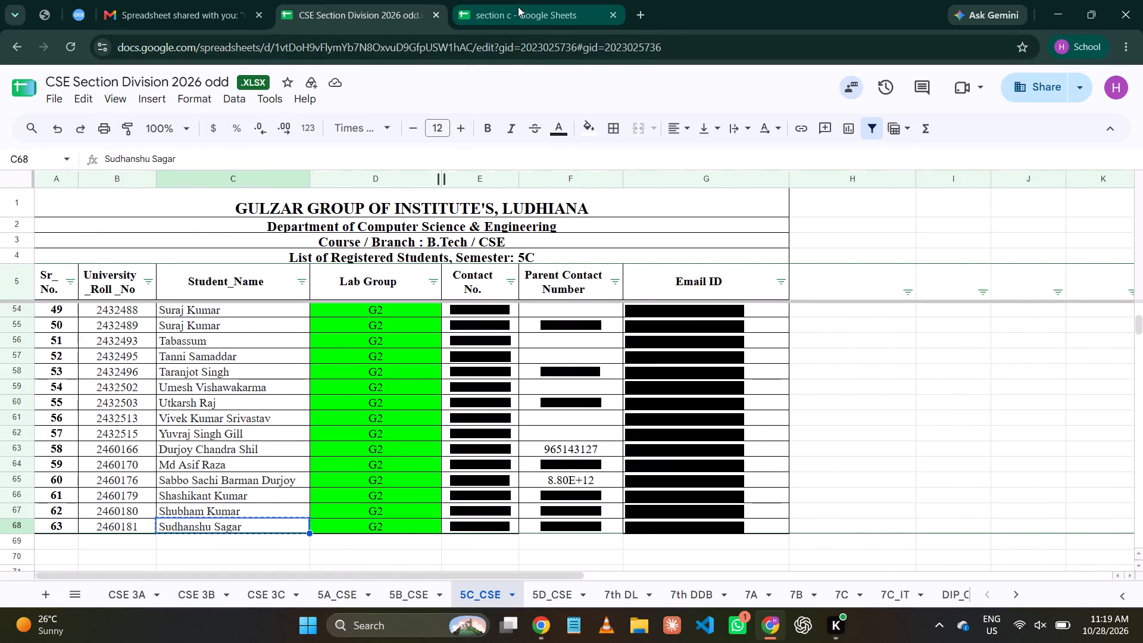
click(211, 407)
key(ctrl+v)
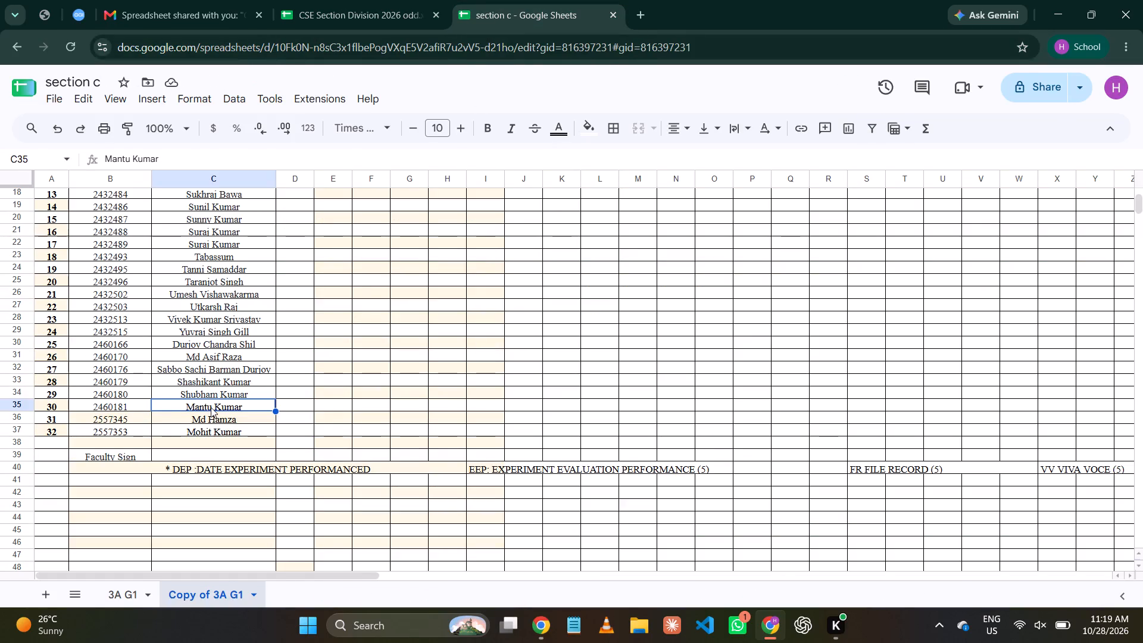
double_click(412, 120)
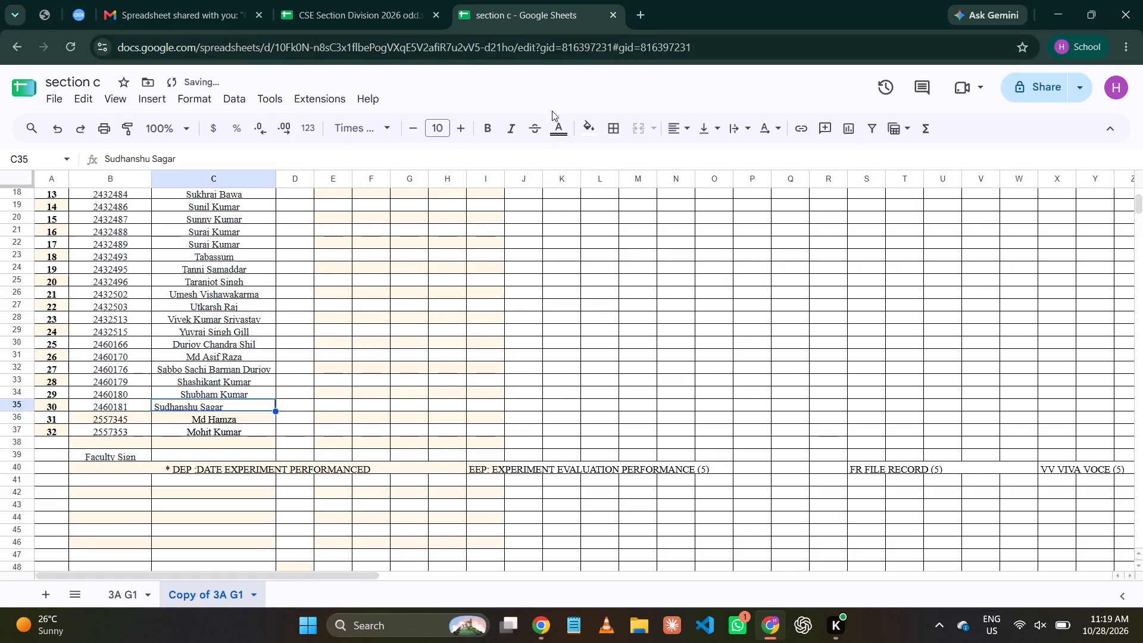
click(686, 133)
click(698, 161)
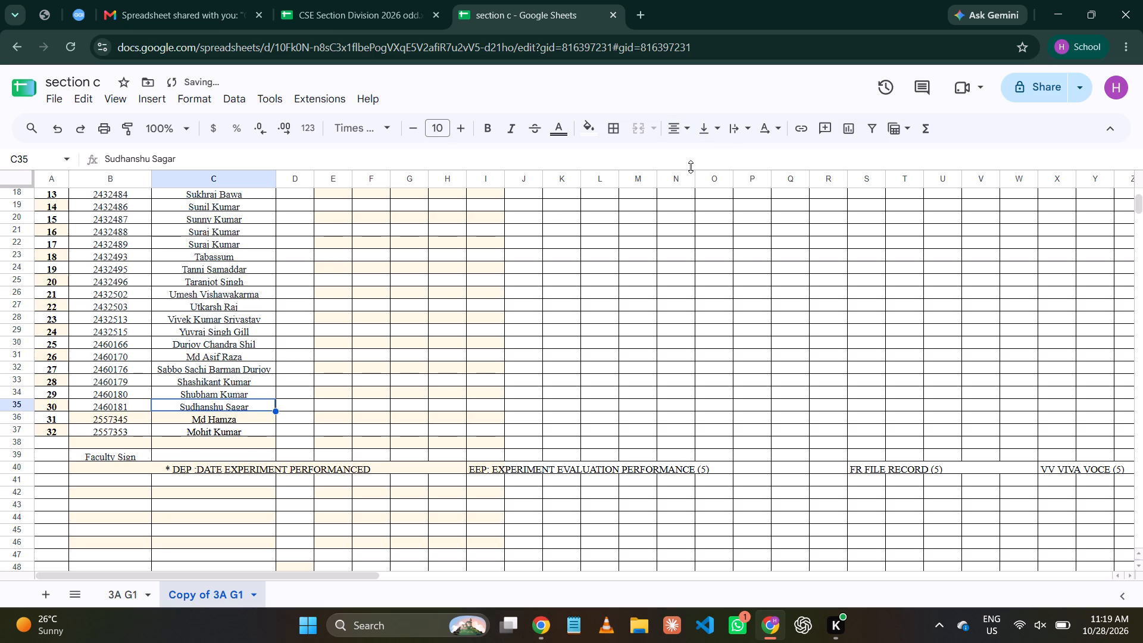
key(ctrl+s)
Clear the leftover student entries numbered 31 and 32 in A36:D37, and save.
click(251, 434)
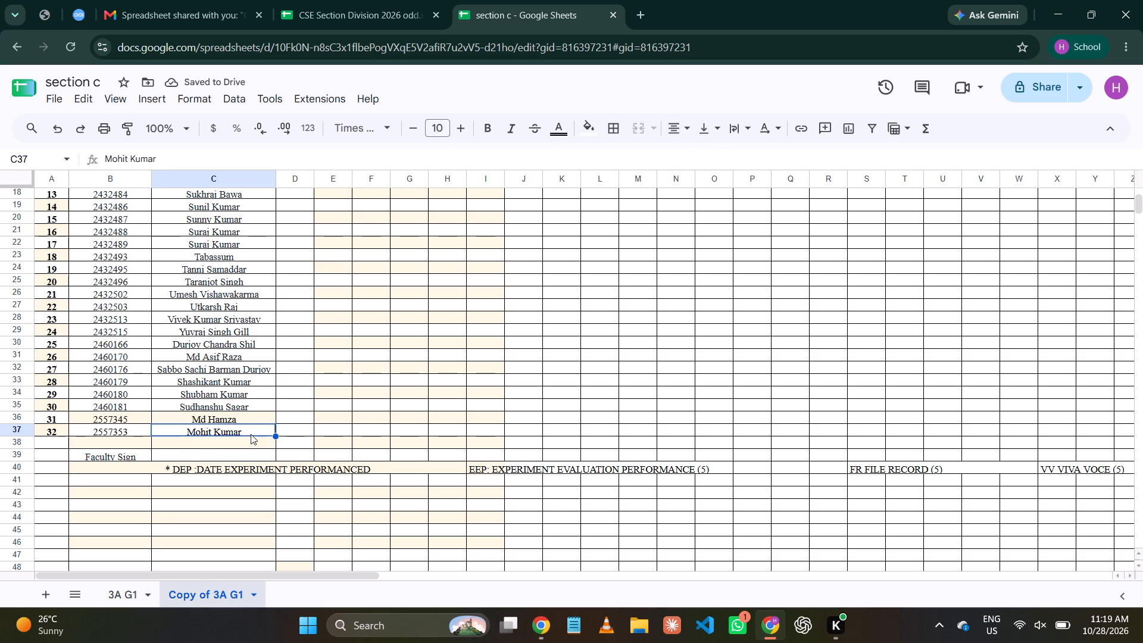
drag(51, 413, 273, 430)
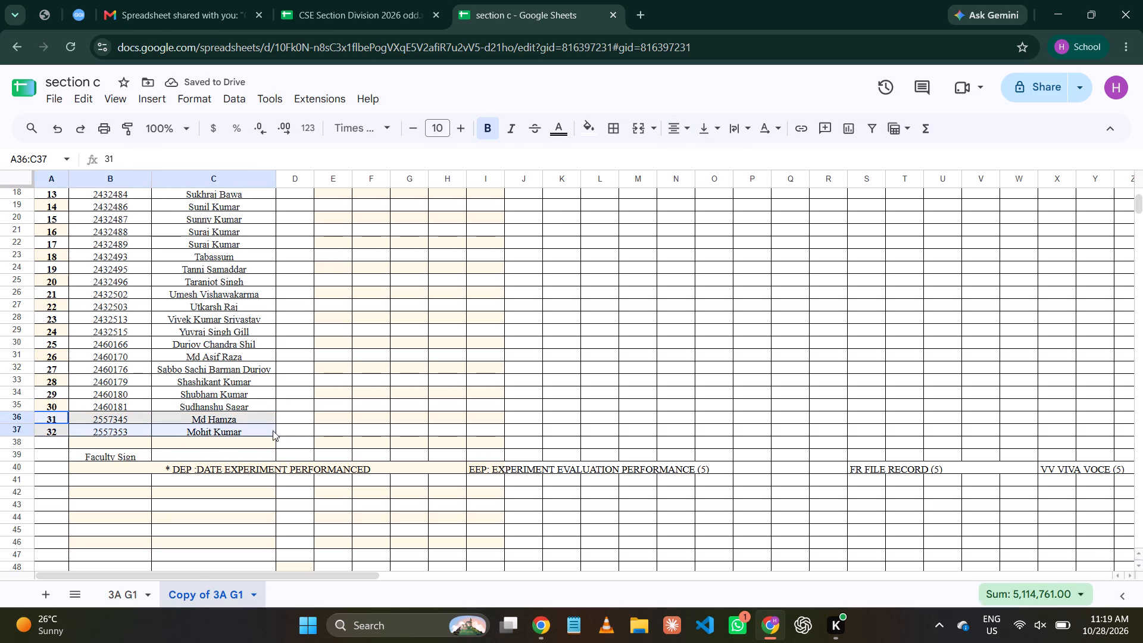
drag(273, 430, 282, 430)
key(BackSpace)
key(BackSpace)
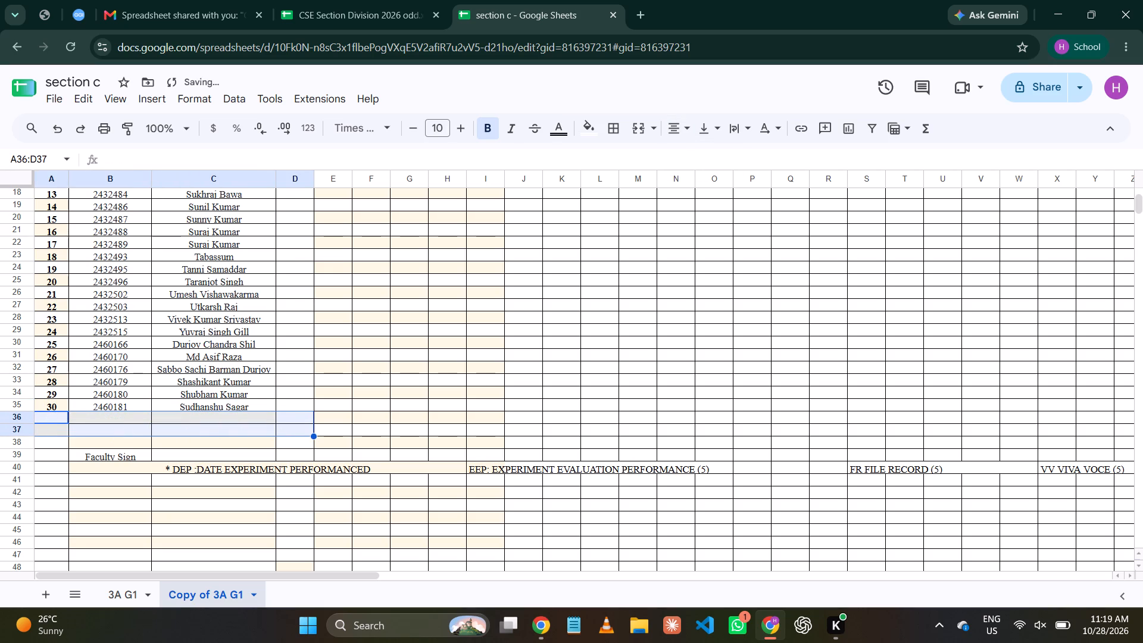
key(ctrl+s)
Copy the "Faculty Sign" label from cell B39 into cell B37.
click(91, 457)
drag(112, 454, 120, 429)
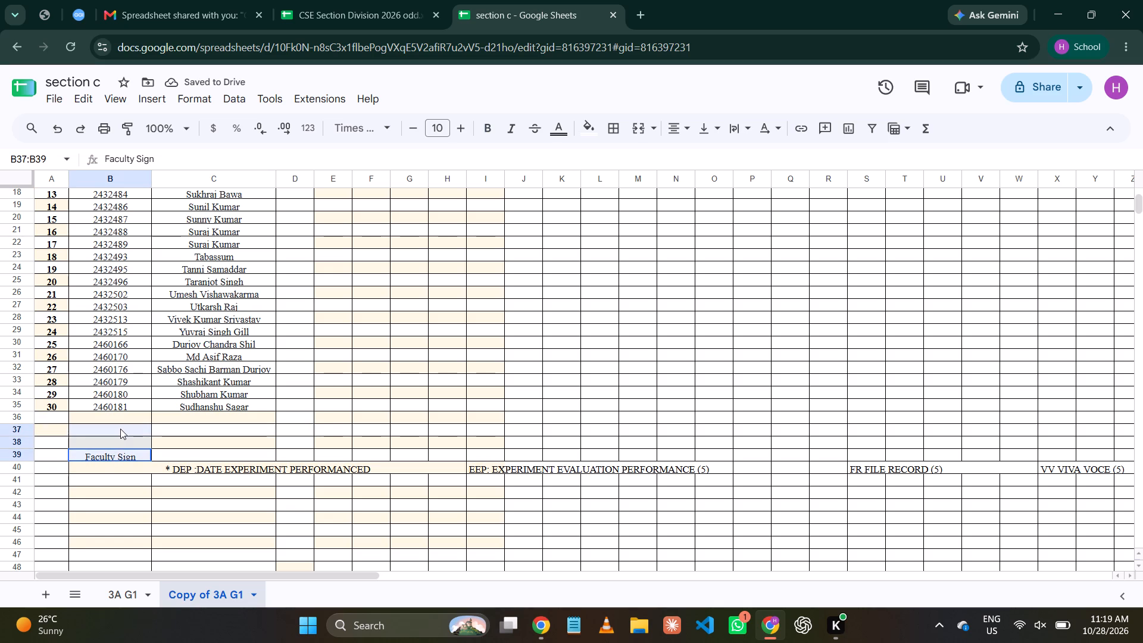
drag(120, 429, 120, 429)
click(104, 456)
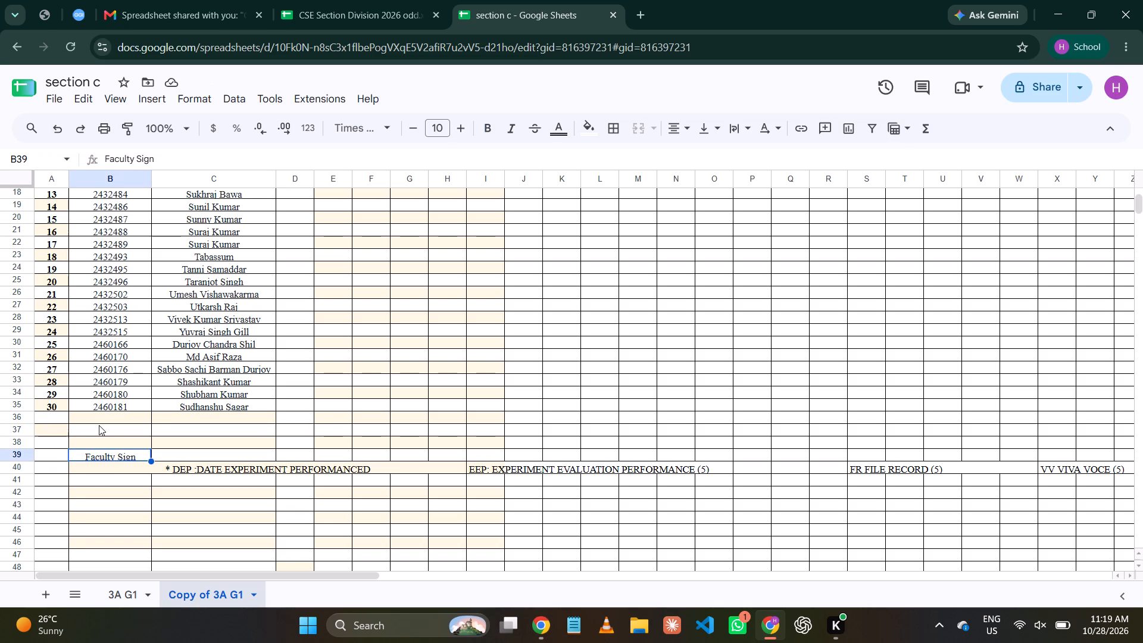
key(ctrl+c)
click(99, 430)
key(ctrl+v)
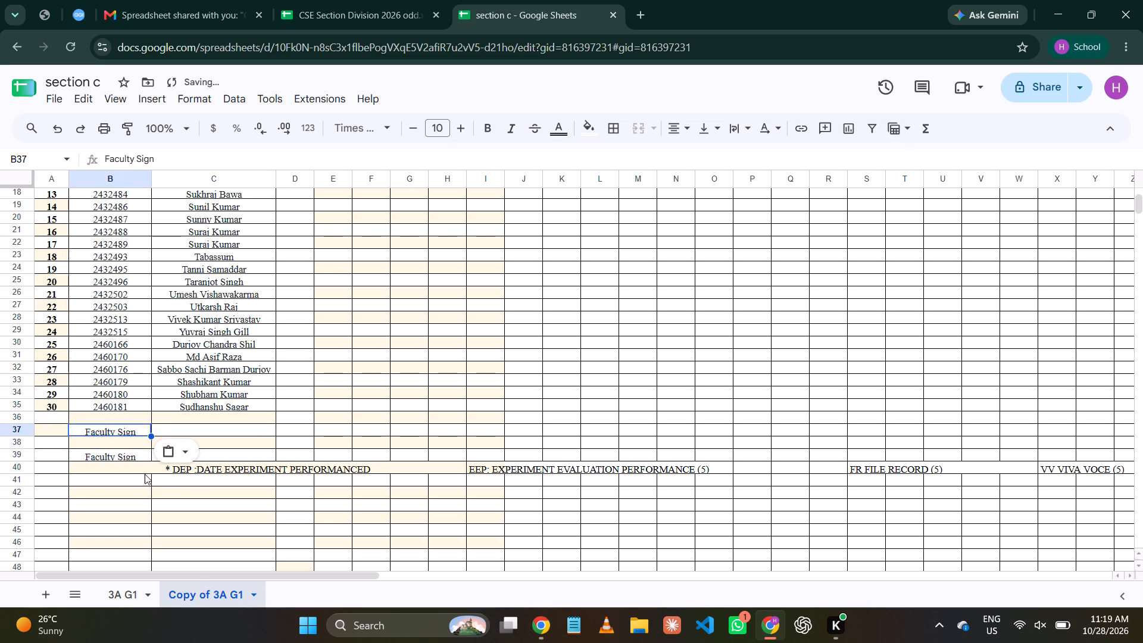
Copy the "* DEP :DATE EXPERIMENT PERFORMANCED" note from row 40 to B38, and clear the original Faculty Sign and DEP labels in B39 and B40.
click(220, 466)
key(ctrl+c)
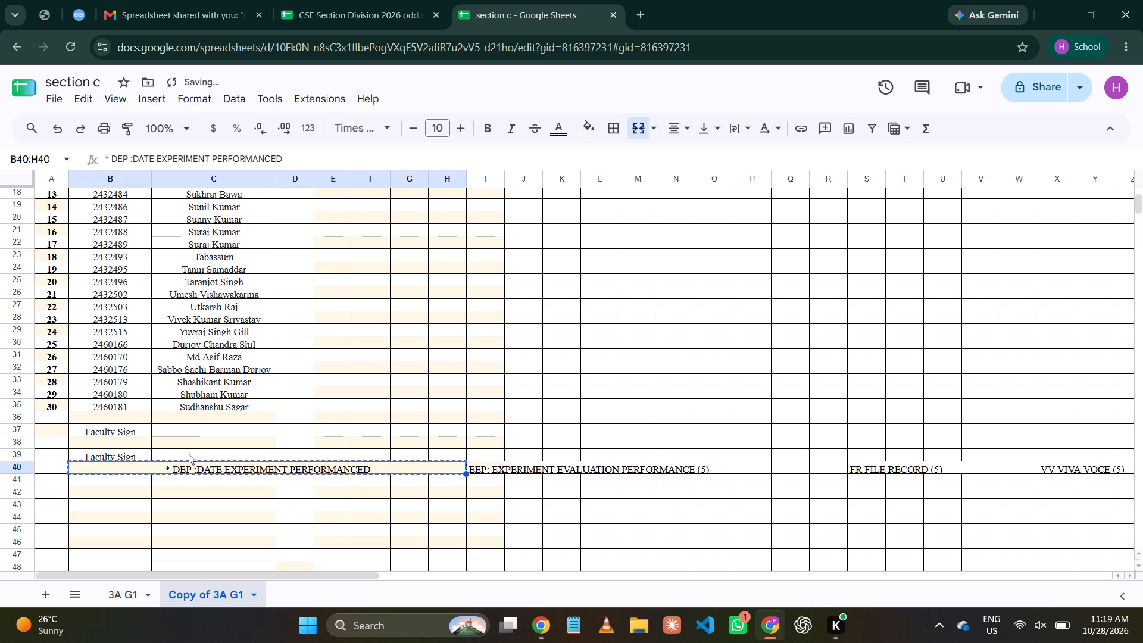
click(171, 441)
click(140, 437)
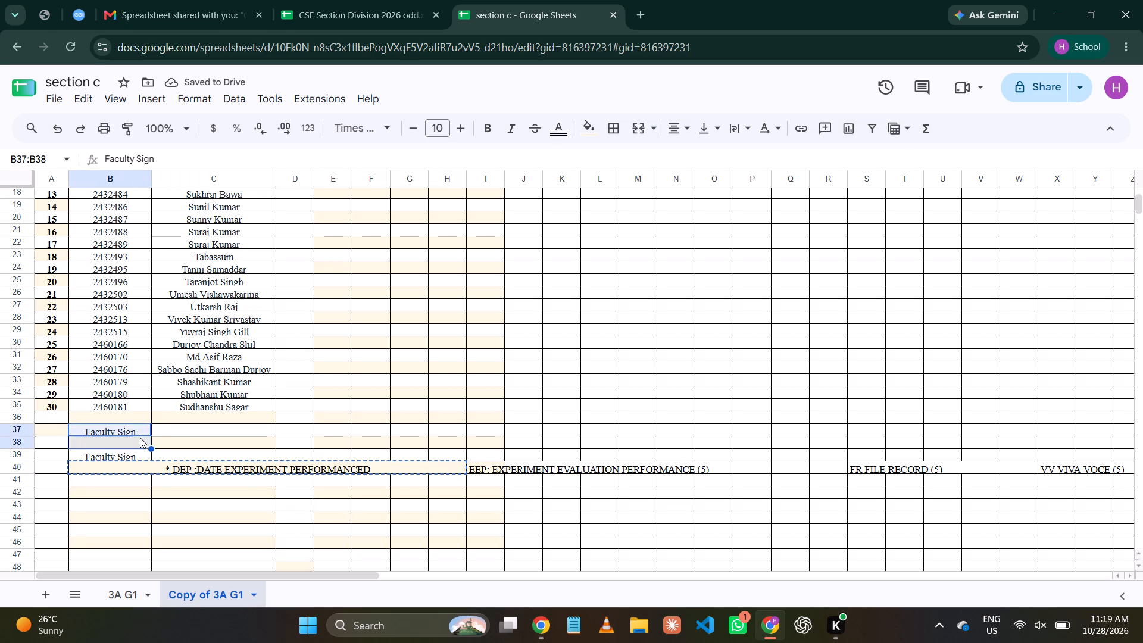
click(140, 438)
key(ctrl+v)
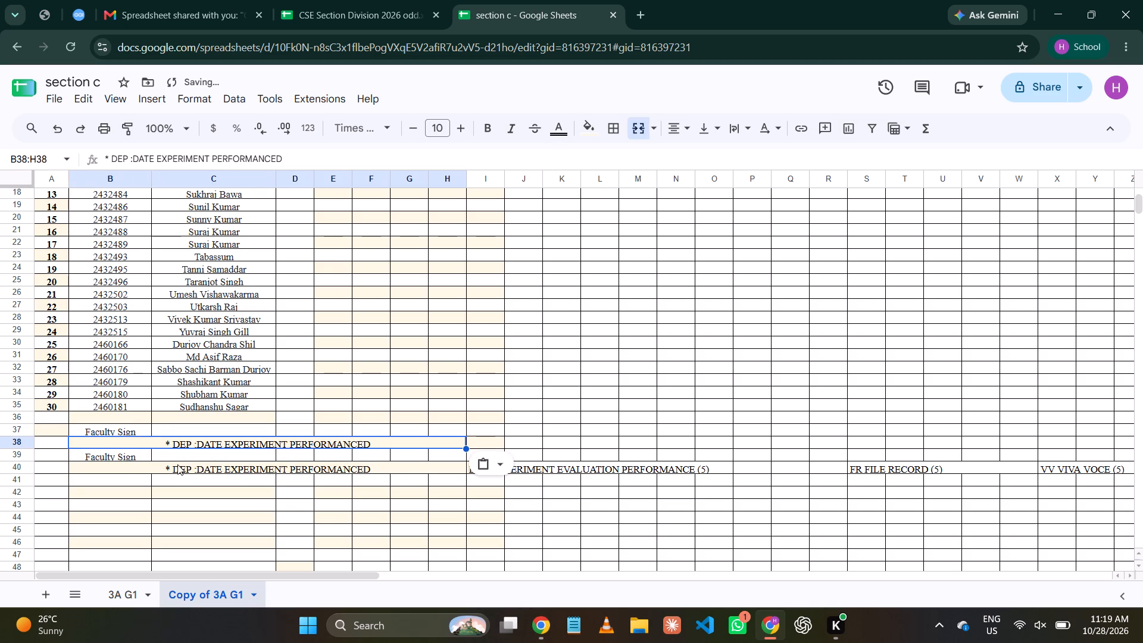
click(120, 455)
key(BackSpace)
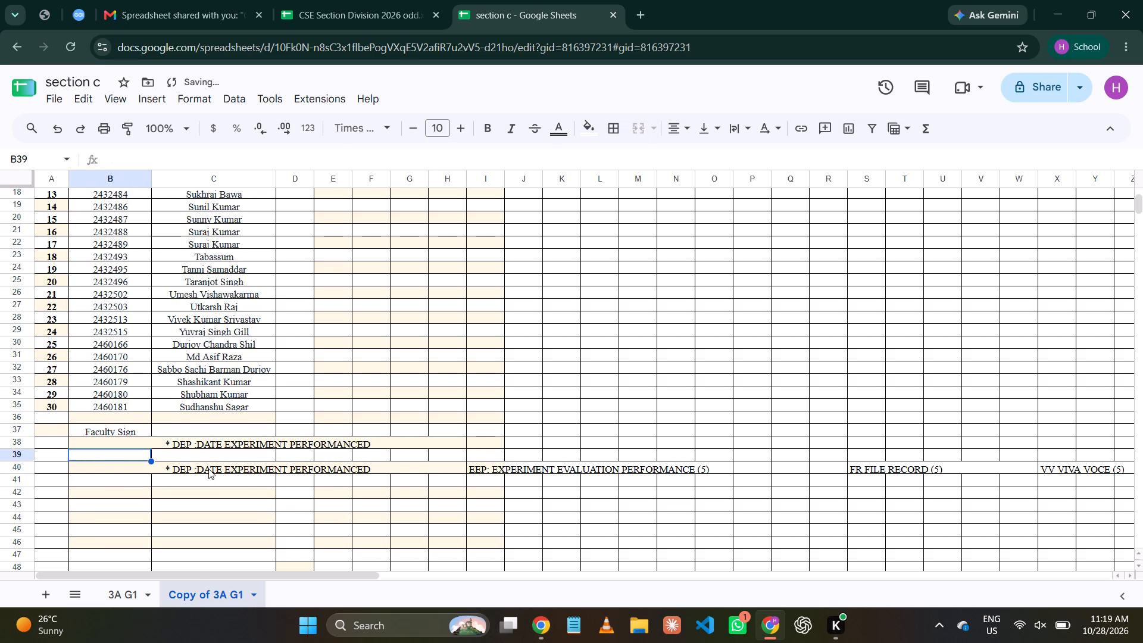
click(208, 469)
key(BackSpace)
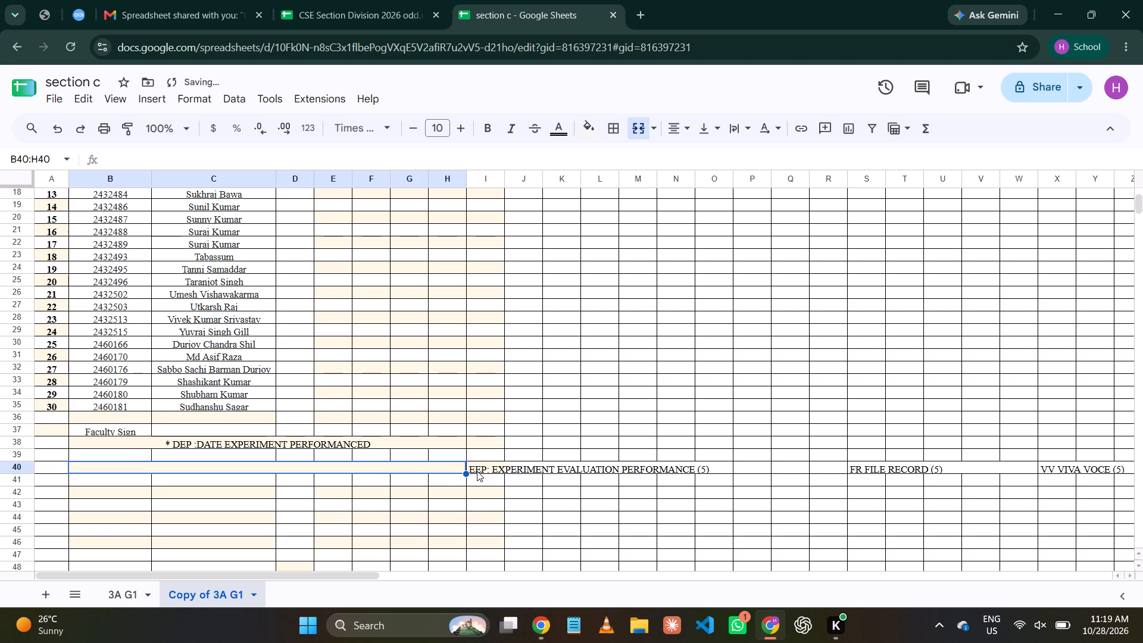
Move the "EEP: EXPERIMENT EVALUATION PERFORMANCE (5)" note from cell I40 up to I38, clearing the original, and save.
click(477, 471)
key(ctrl+c)
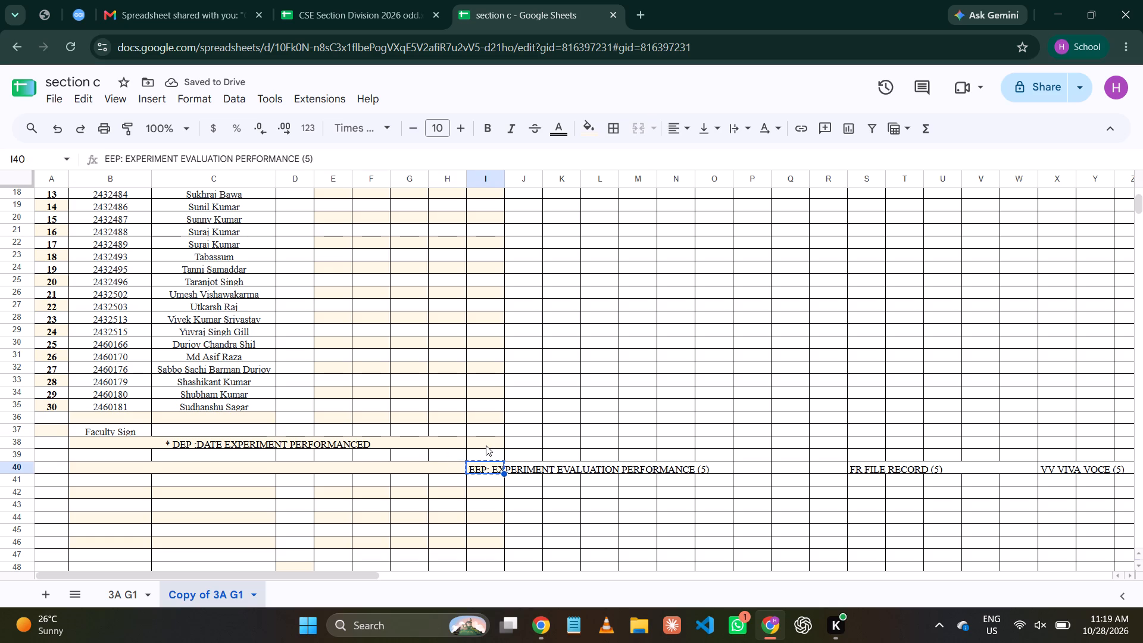
click(486, 445)
key(ctrl+v)
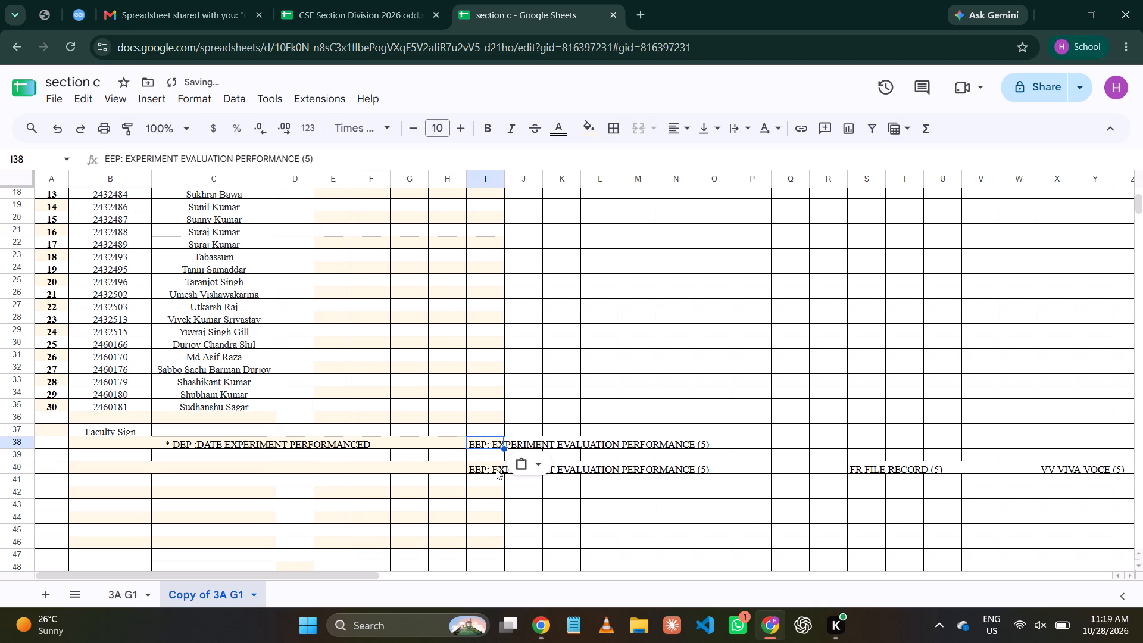
click(496, 469)
key(BackSpace)
key(ctrl+s)
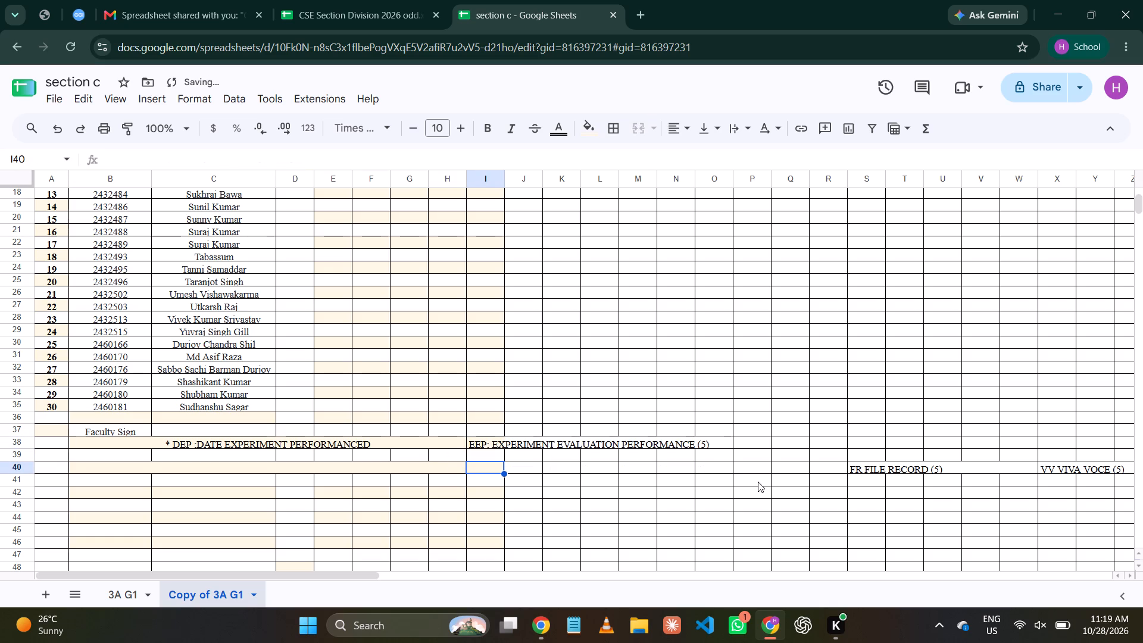
Move the "FR FILE RECORD (5)" note from S40 up to S38, clearing the original.
click(847, 463)
click(862, 469)
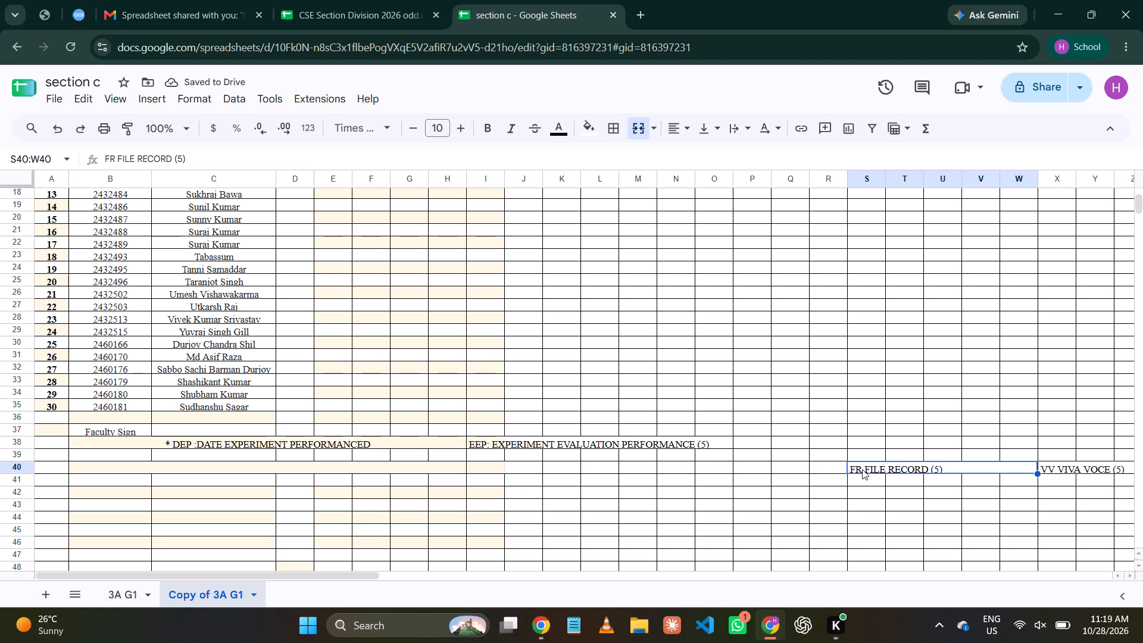
key(ctrl+c)
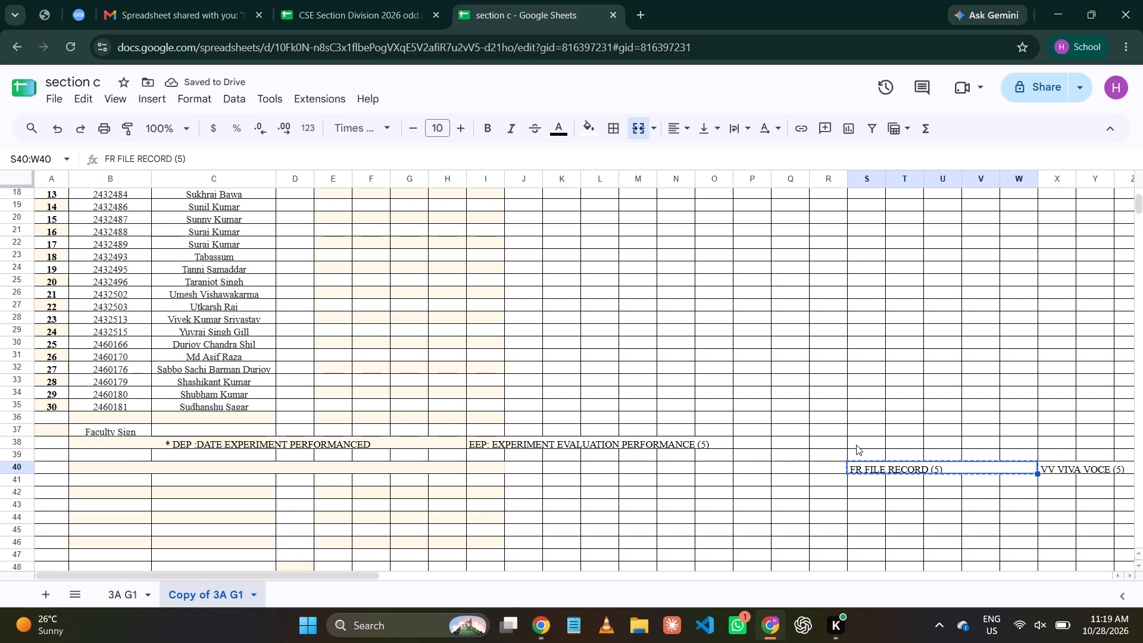
click(856, 445)
key(ctrl+v)
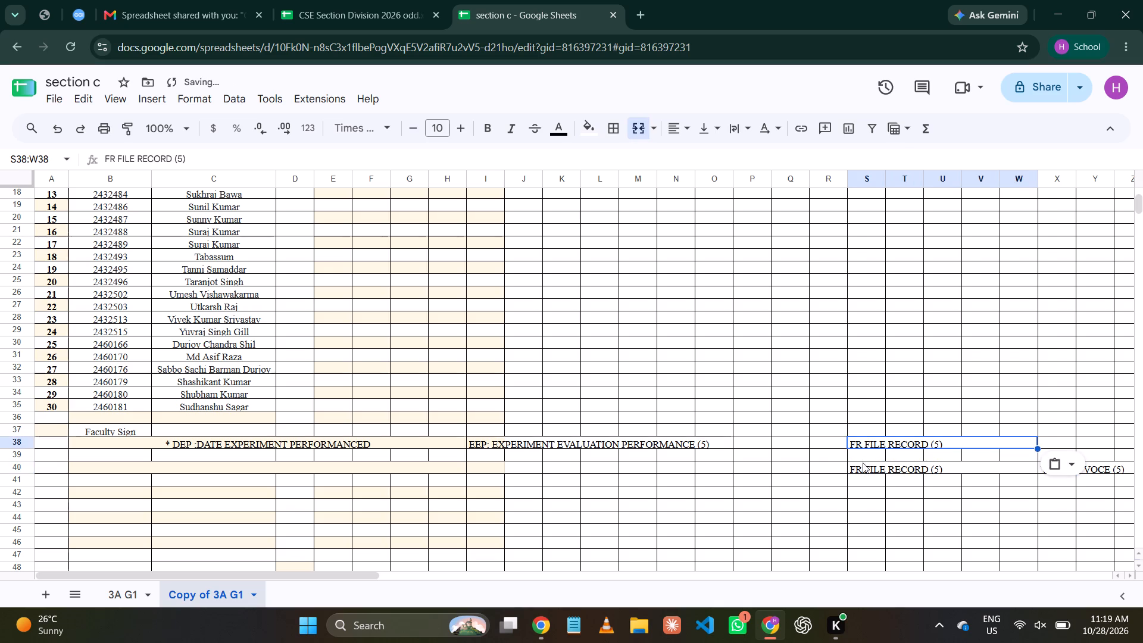
click(864, 470)
key(BackSpace)
Move the "VV VIVA VOCE (5)" note from X40 up to X38, clearing the original, and save.
click(1052, 464)
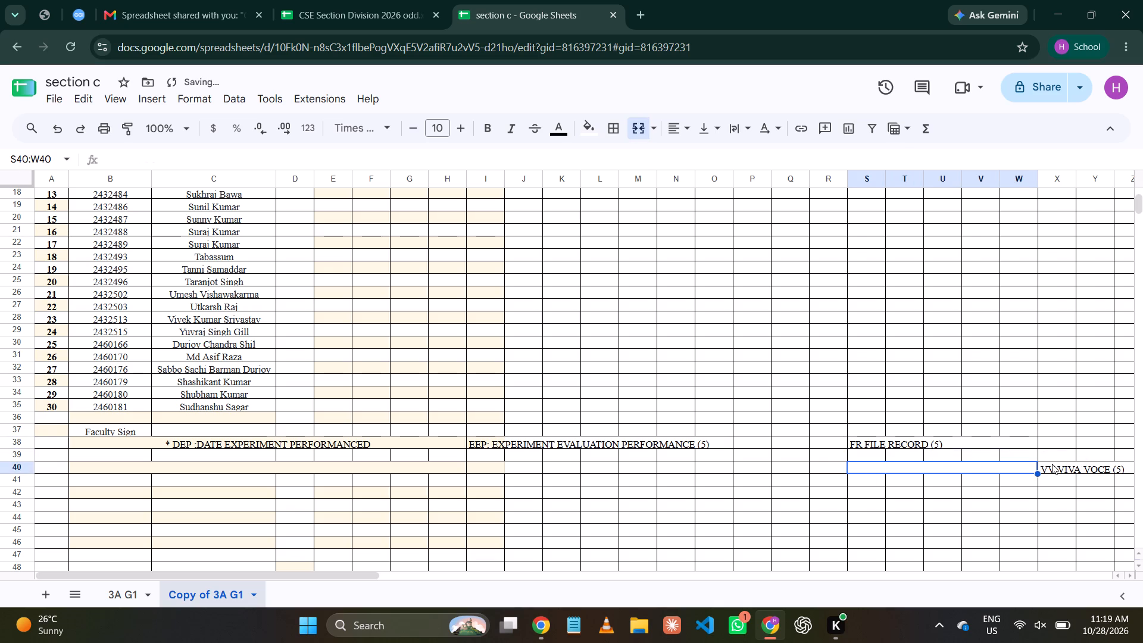
key(ctrl+c)
click(1043, 438)
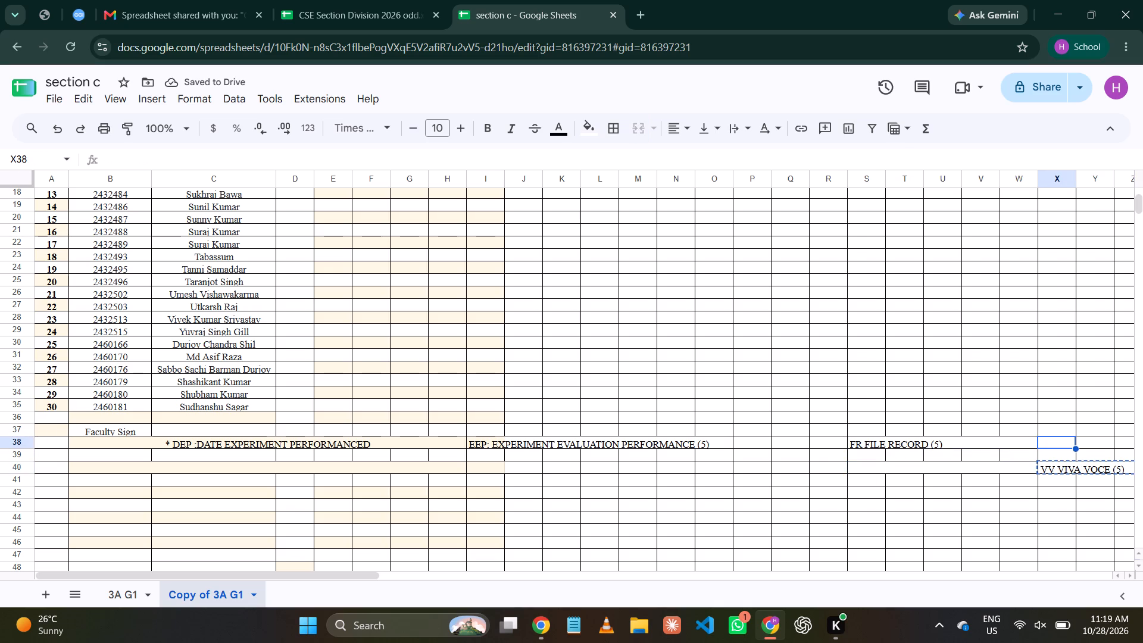
key(ctrl+v)
click(1047, 472)
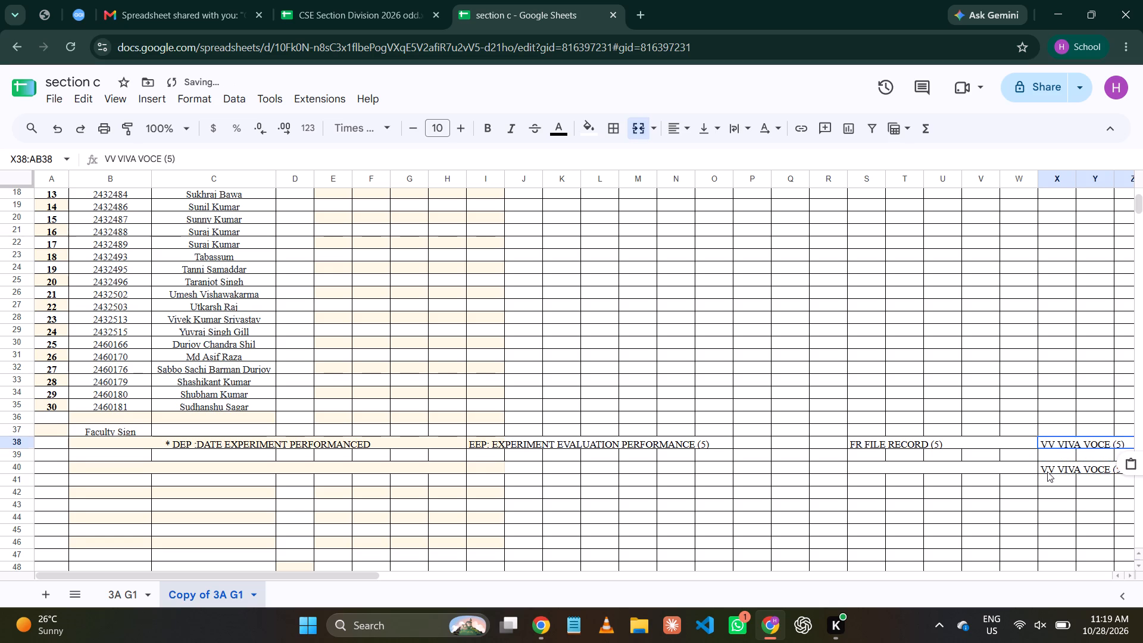
key(BackSpace)
key(ctrl+s)
key(ctrl+s)
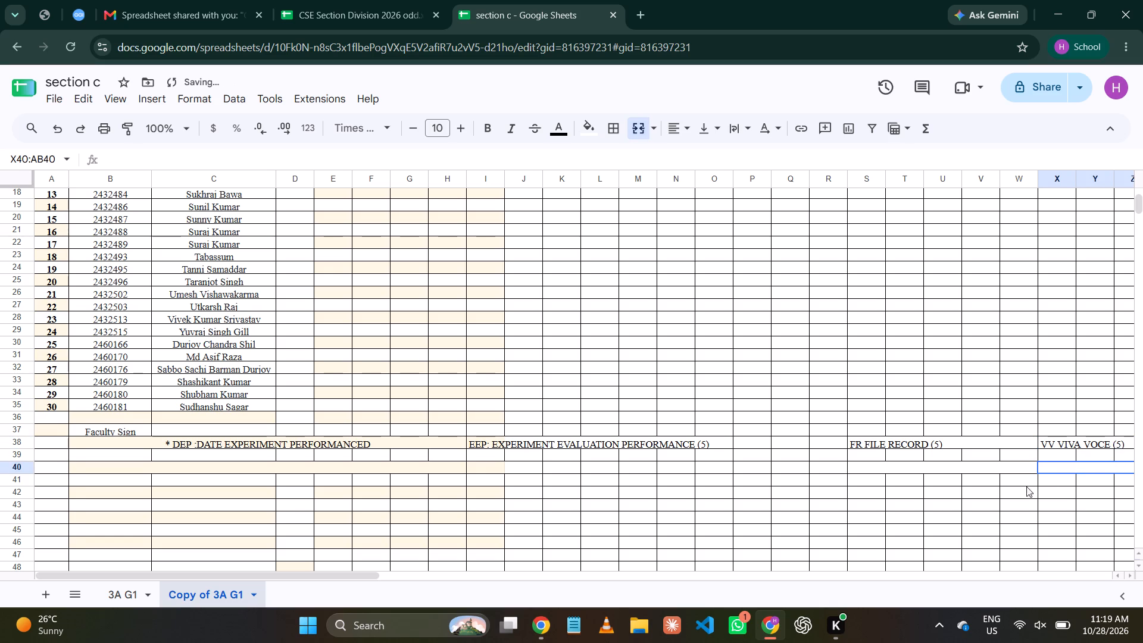
Review the Group G2 sheet's experiment columns from the header rows to below the footer notes, saving along the way.
drag(293, 572, 380, 575)
scroll(429, 486, up, 6)
scroll(441, 476, down, 3)
scroll(441, 476, up, 2)
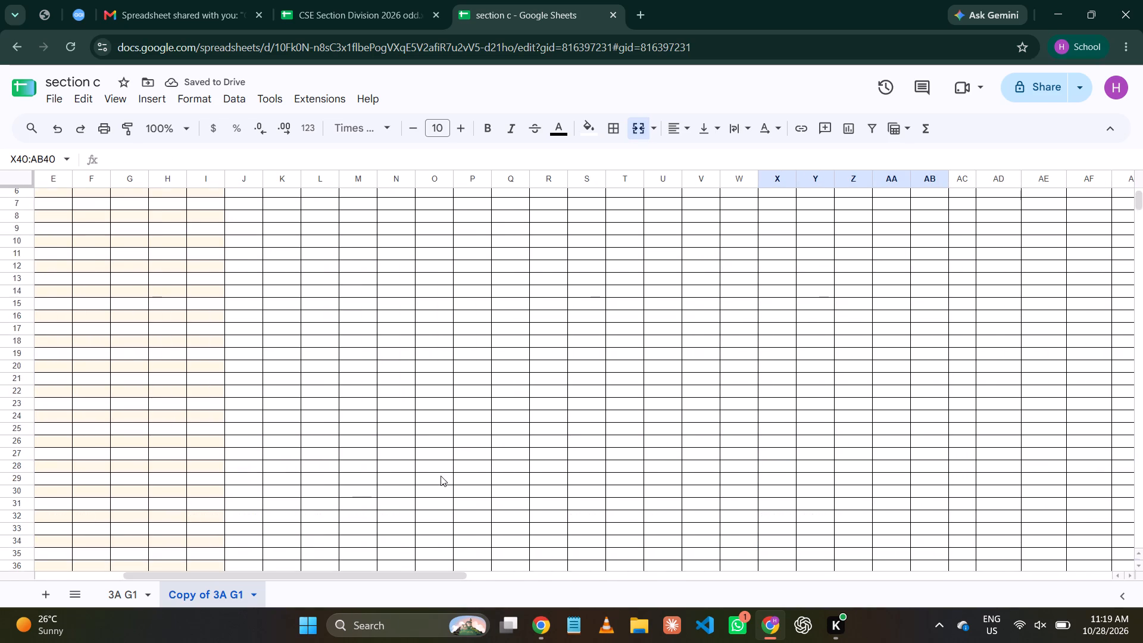
scroll(441, 476, up, 4)
scroll(441, 476, down, 1)
scroll(441, 476, up, 1)
key(ctrl+s)
key(ctrl+s)
key(ctrl+s)
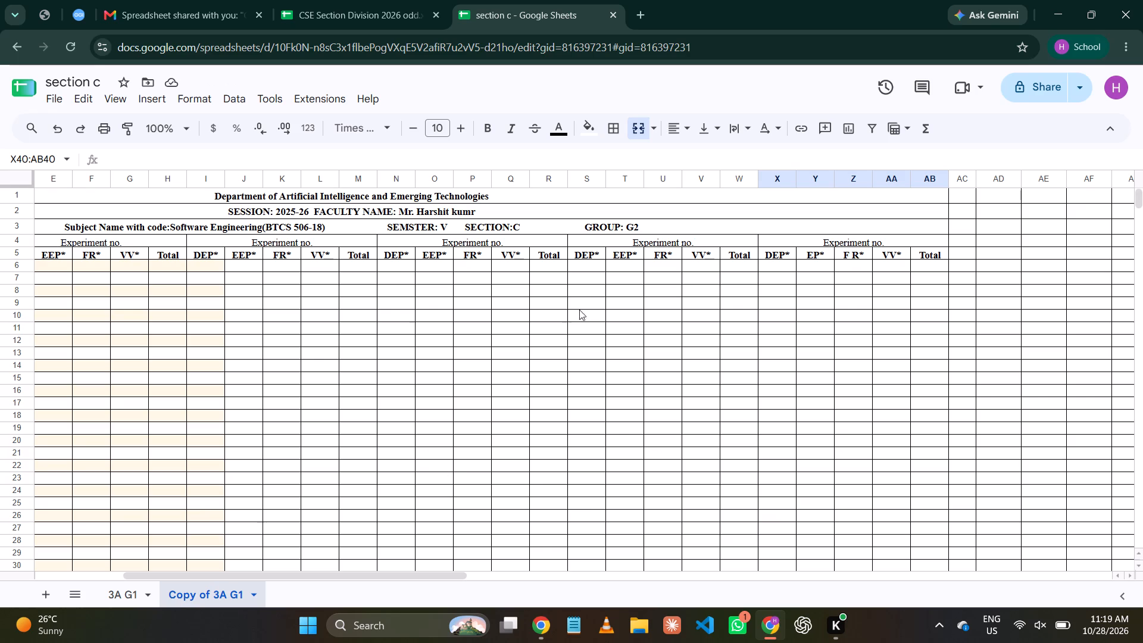
scroll(485, 442, down, 4)
scroll(458, 373, down, 3)
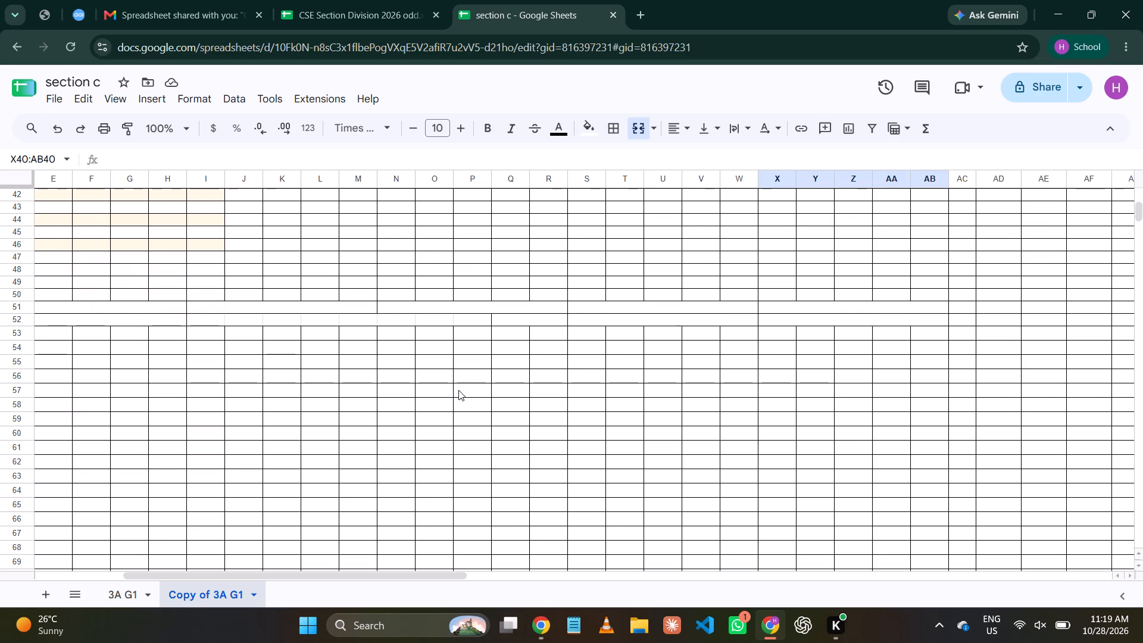
scroll(458, 390, up, 5)
scroll(459, 398, down, 1)
scroll(459, 398, up, 1)
scroll(470, 508, up, 8)
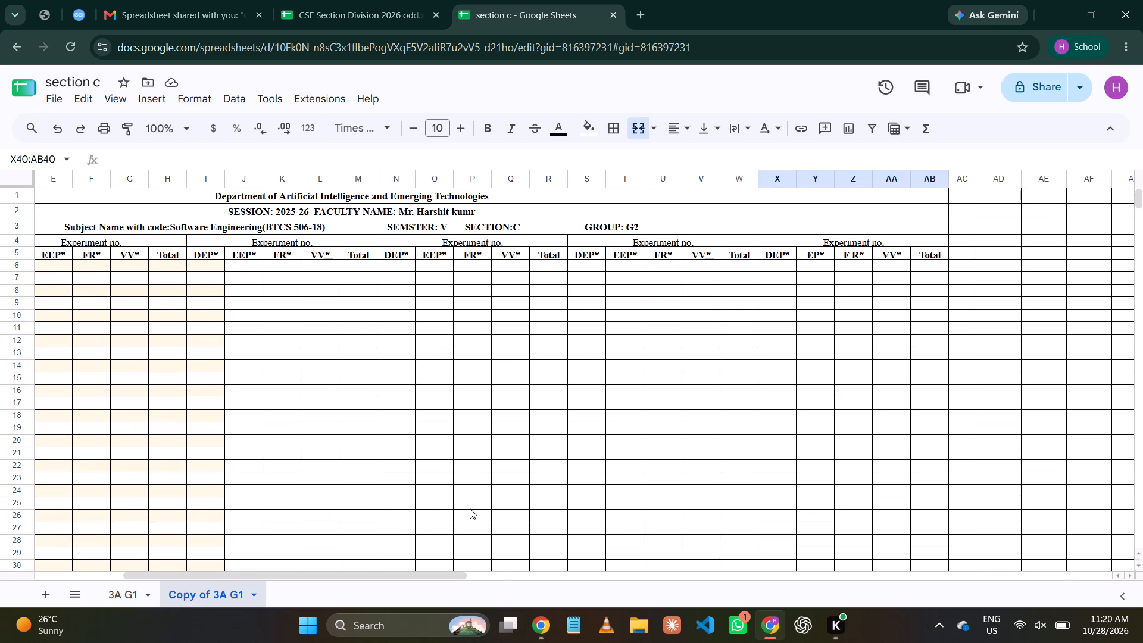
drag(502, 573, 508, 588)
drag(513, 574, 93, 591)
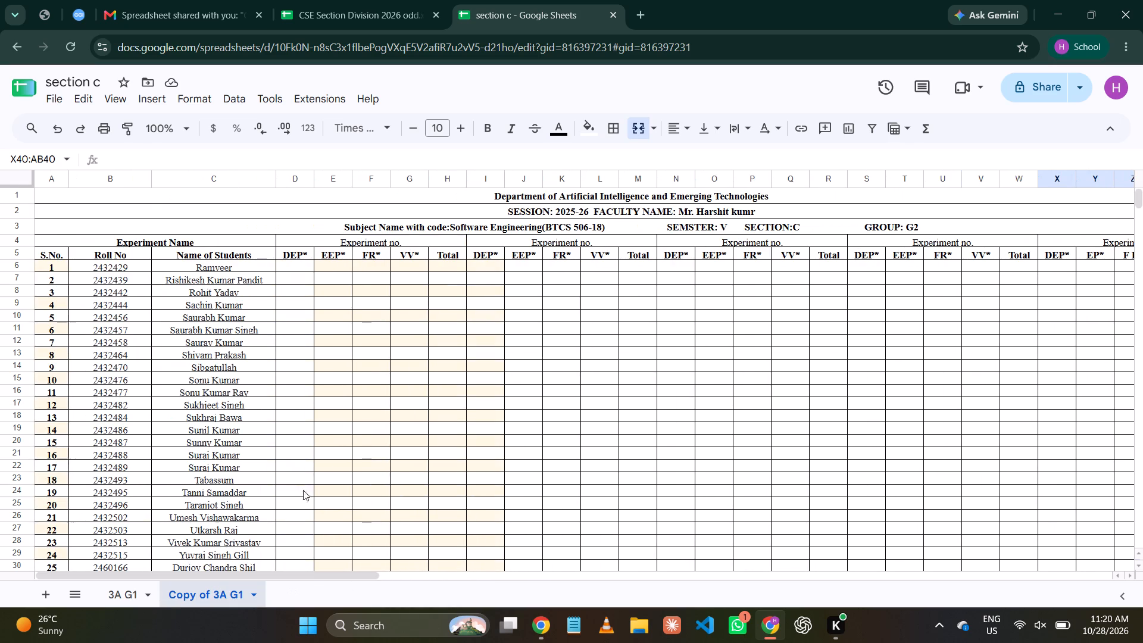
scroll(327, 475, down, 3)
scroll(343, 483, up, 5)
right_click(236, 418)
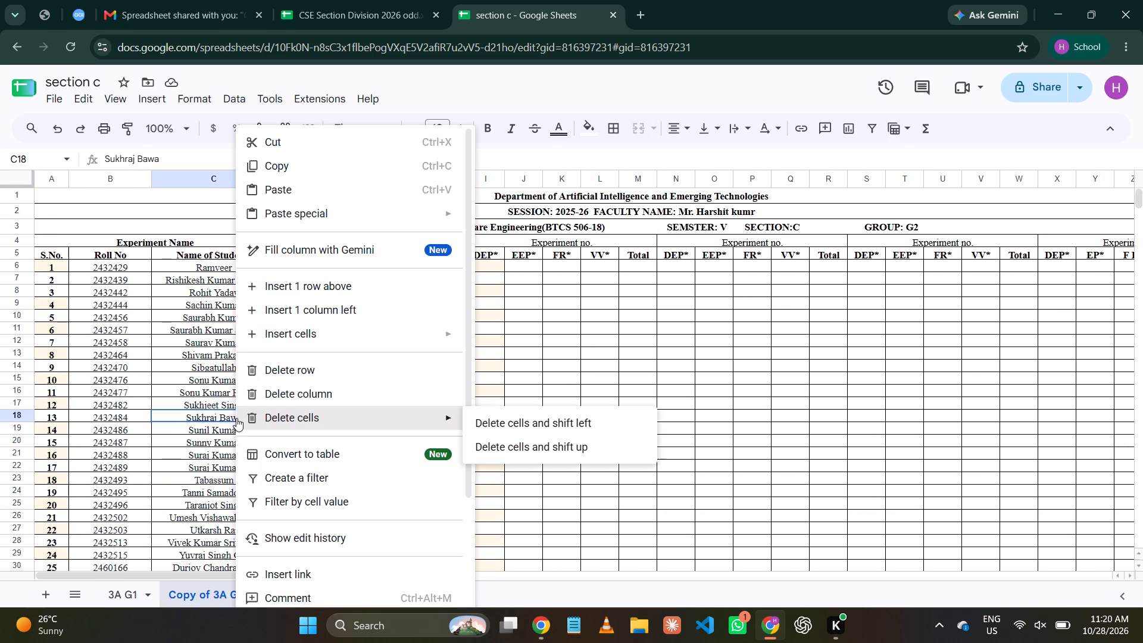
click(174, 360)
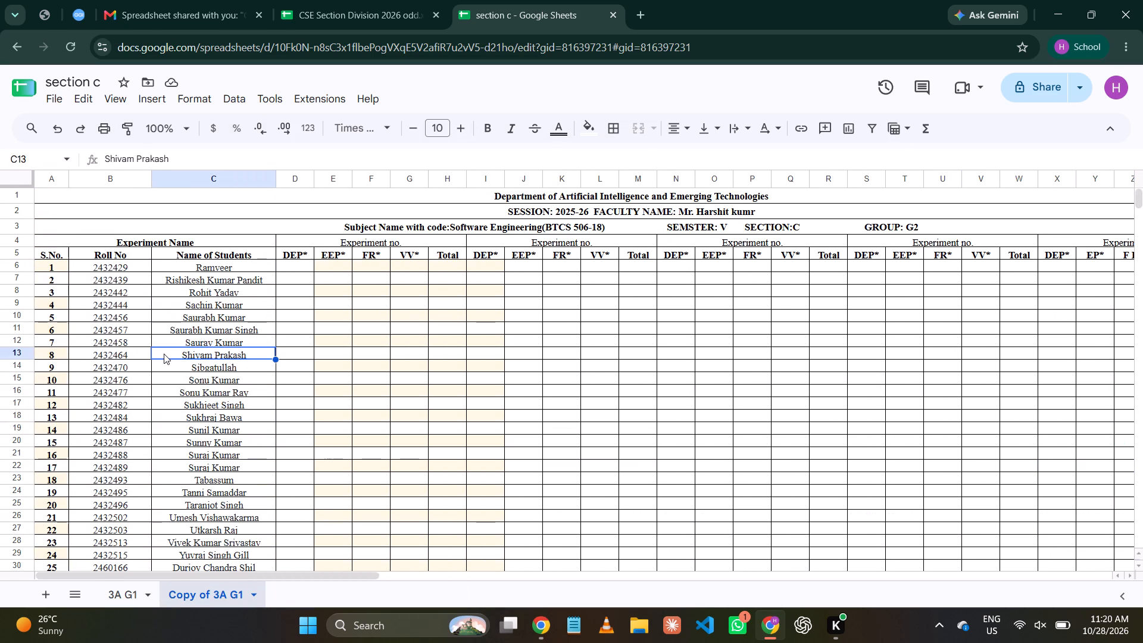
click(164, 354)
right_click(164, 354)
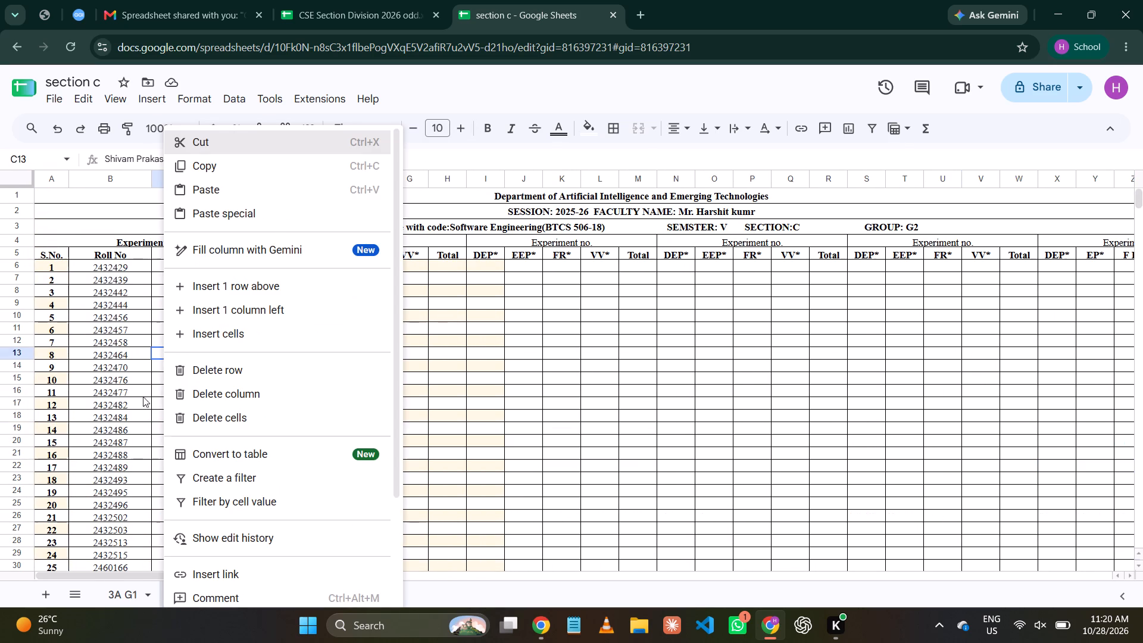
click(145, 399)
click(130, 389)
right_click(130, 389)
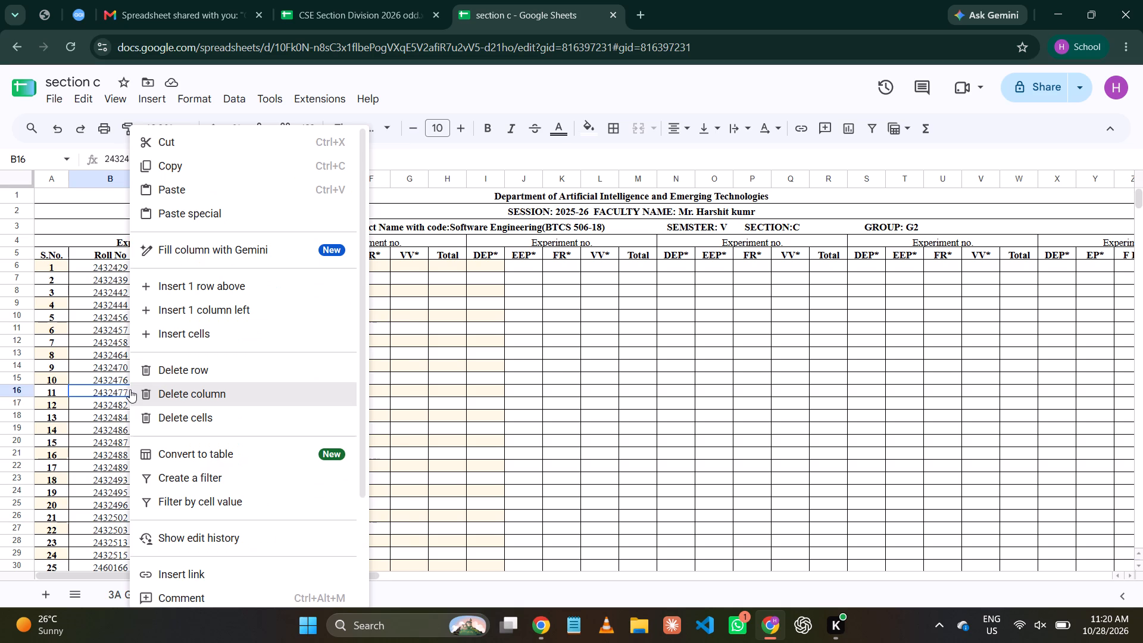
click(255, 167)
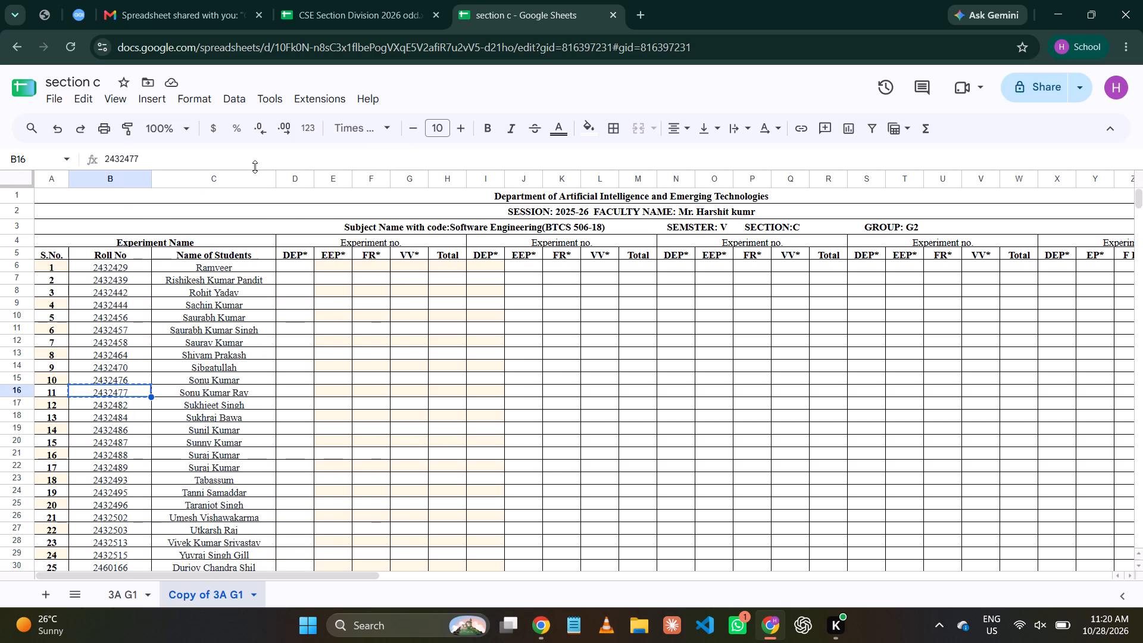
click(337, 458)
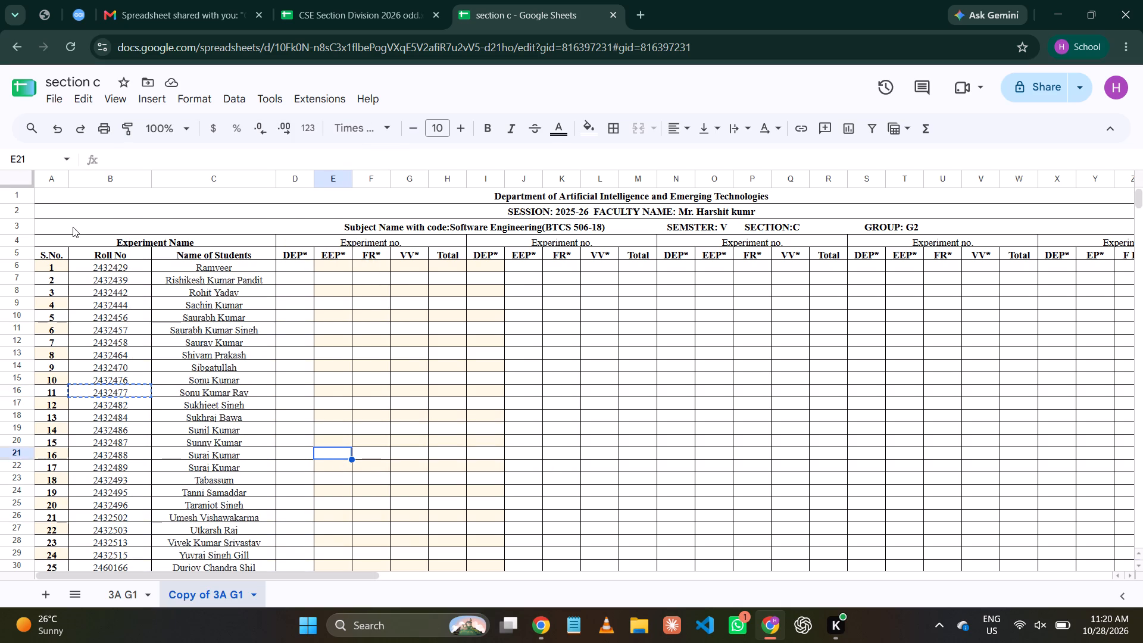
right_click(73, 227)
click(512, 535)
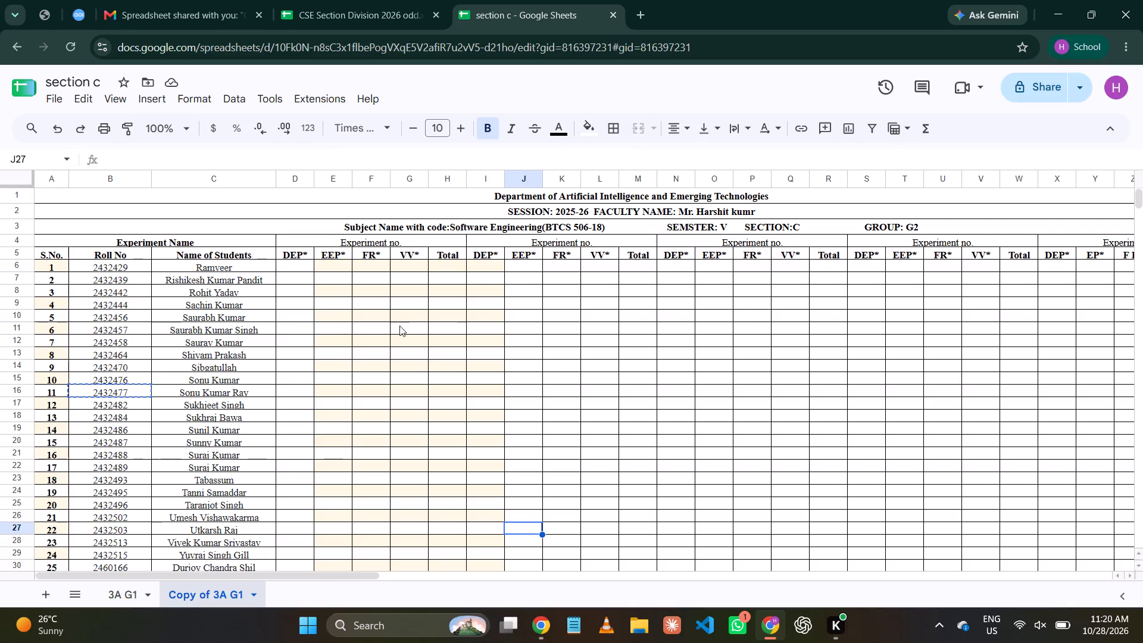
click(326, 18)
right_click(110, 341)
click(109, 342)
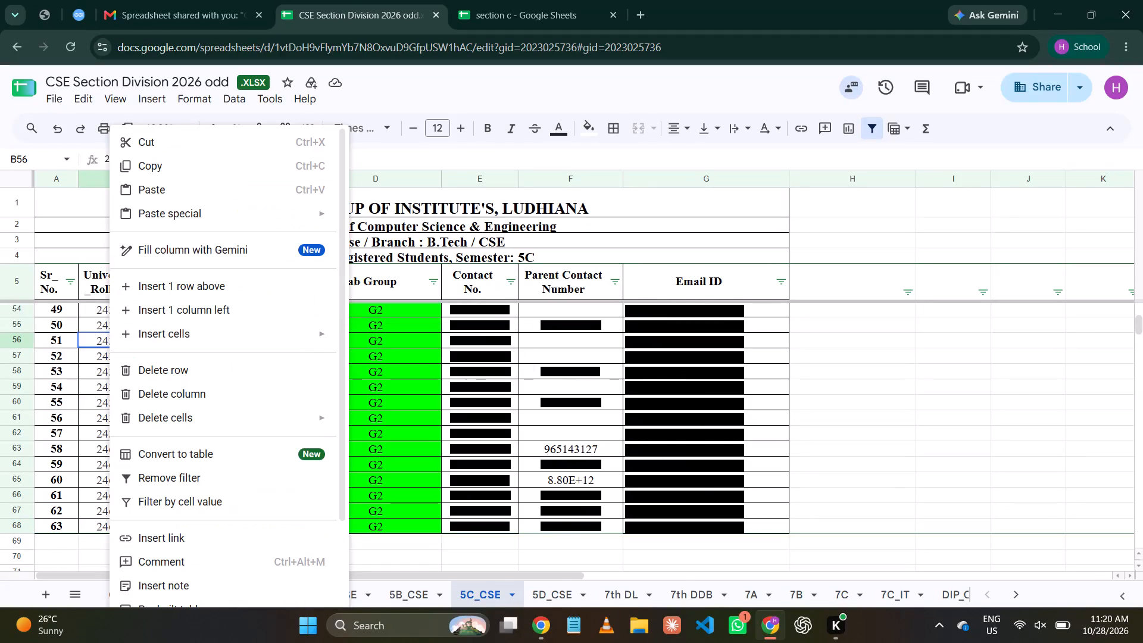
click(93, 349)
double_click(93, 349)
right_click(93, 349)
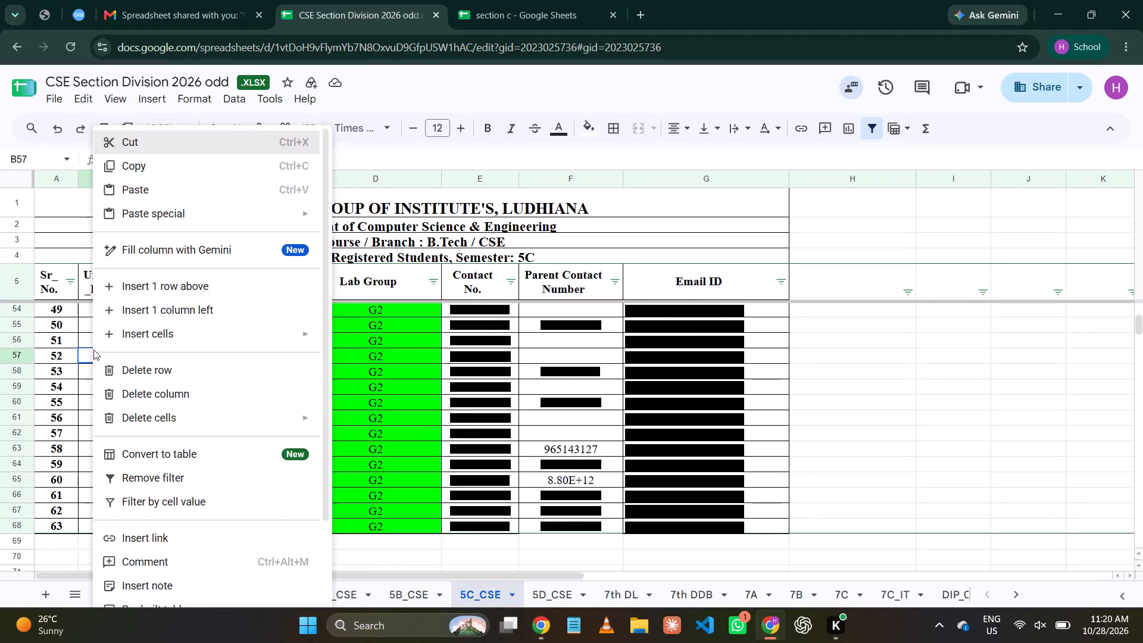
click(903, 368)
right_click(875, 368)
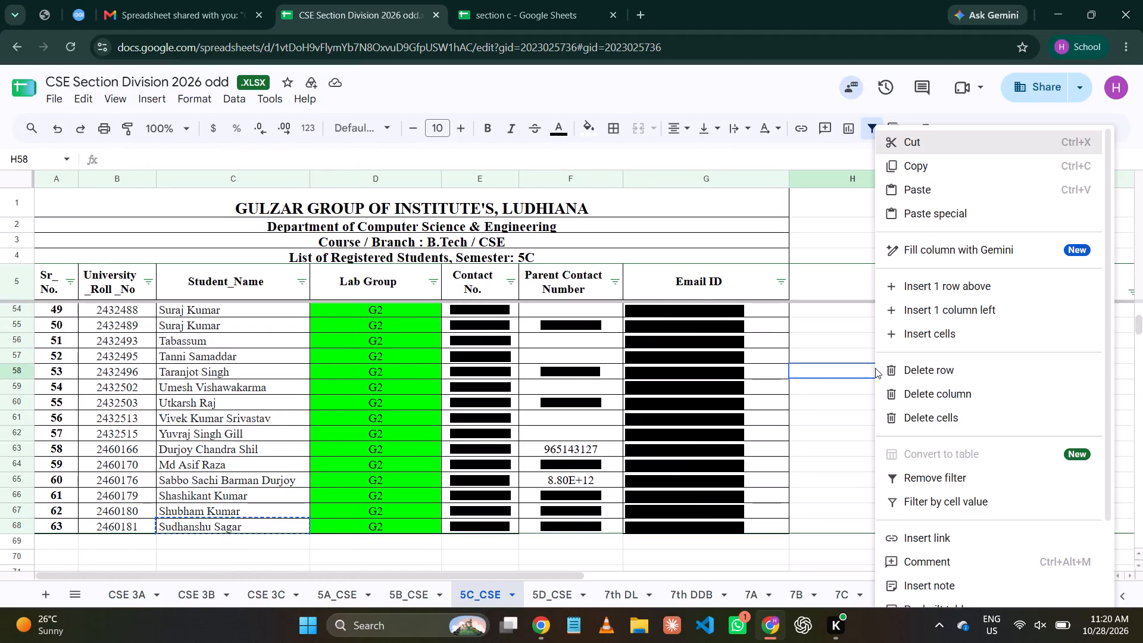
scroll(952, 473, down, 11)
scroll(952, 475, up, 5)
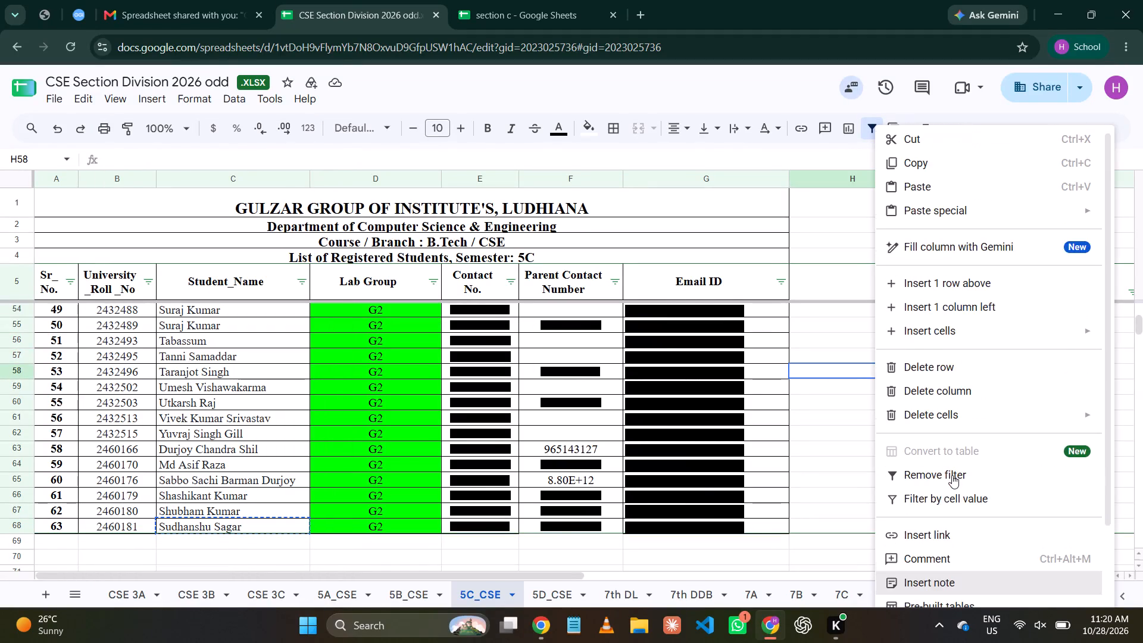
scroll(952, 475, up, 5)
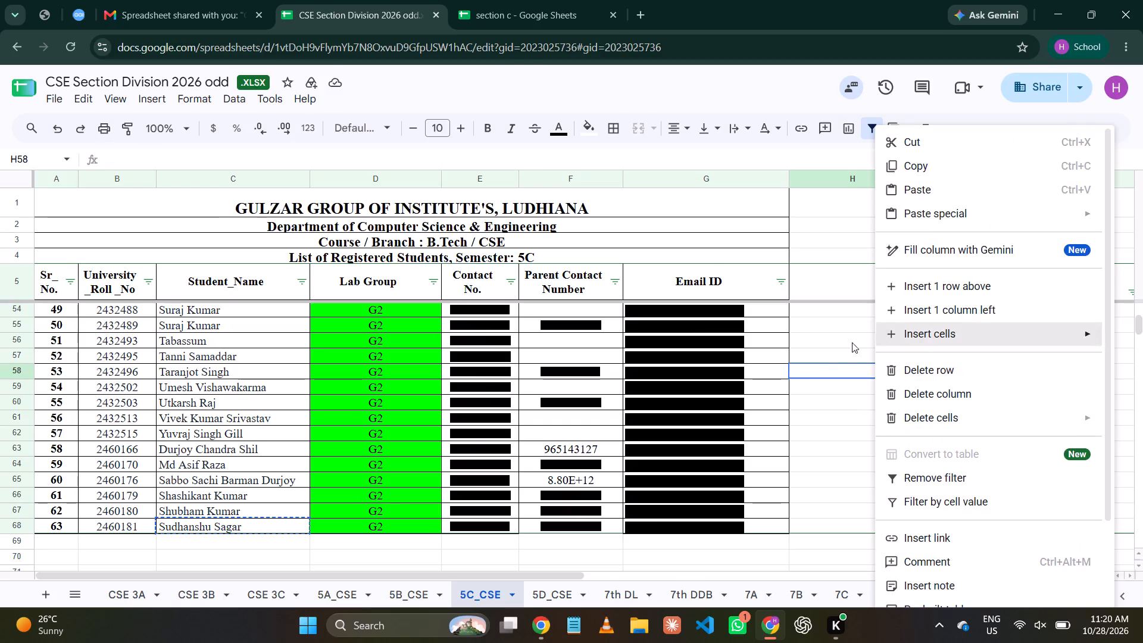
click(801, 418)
Return to the section c spreadsheet, save it, and review the Group G2 sheet from the header rows to the footer notes.
click(541, 11)
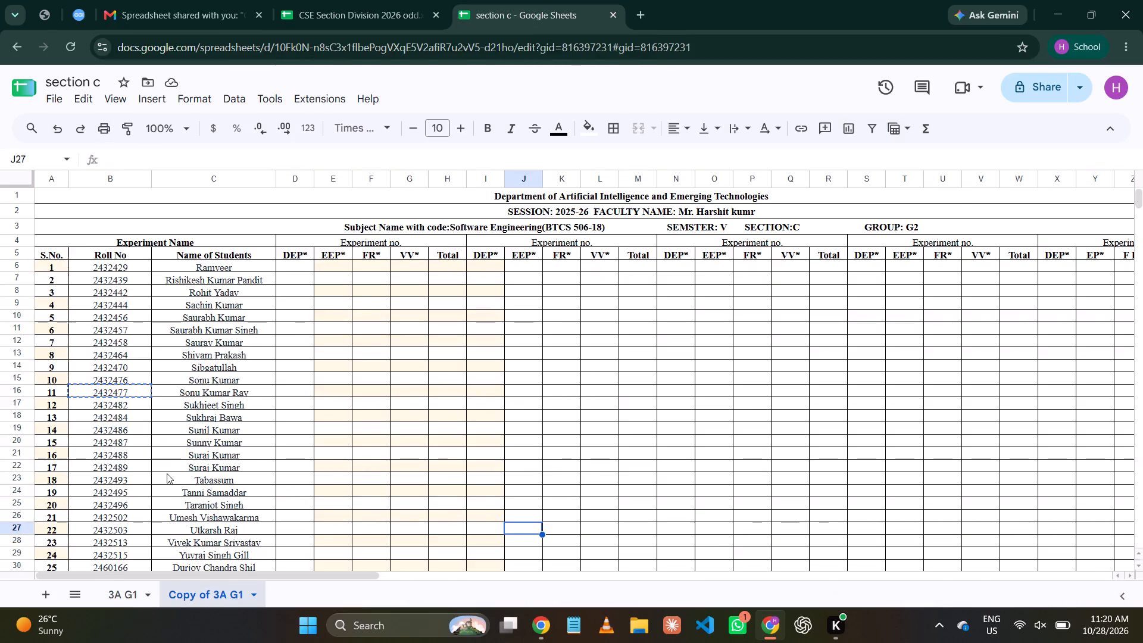
scroll(167, 473, up, 5)
scroll(167, 473, down, 9)
scroll(167, 473, up, 14)
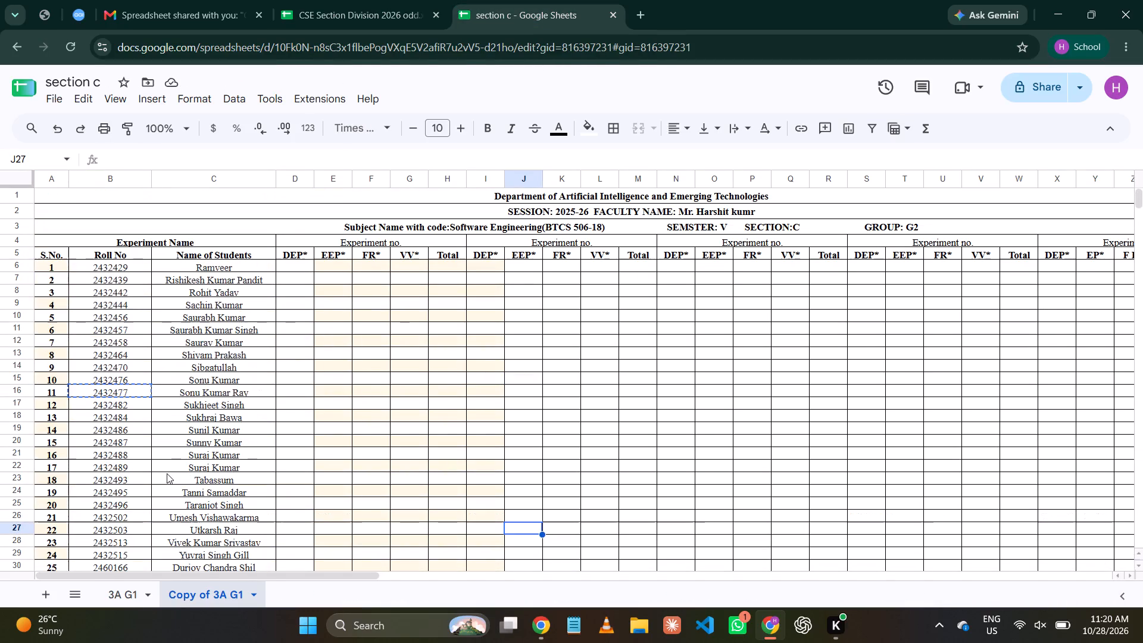
scroll(167, 473, up, 1)
key(ctrl+s)
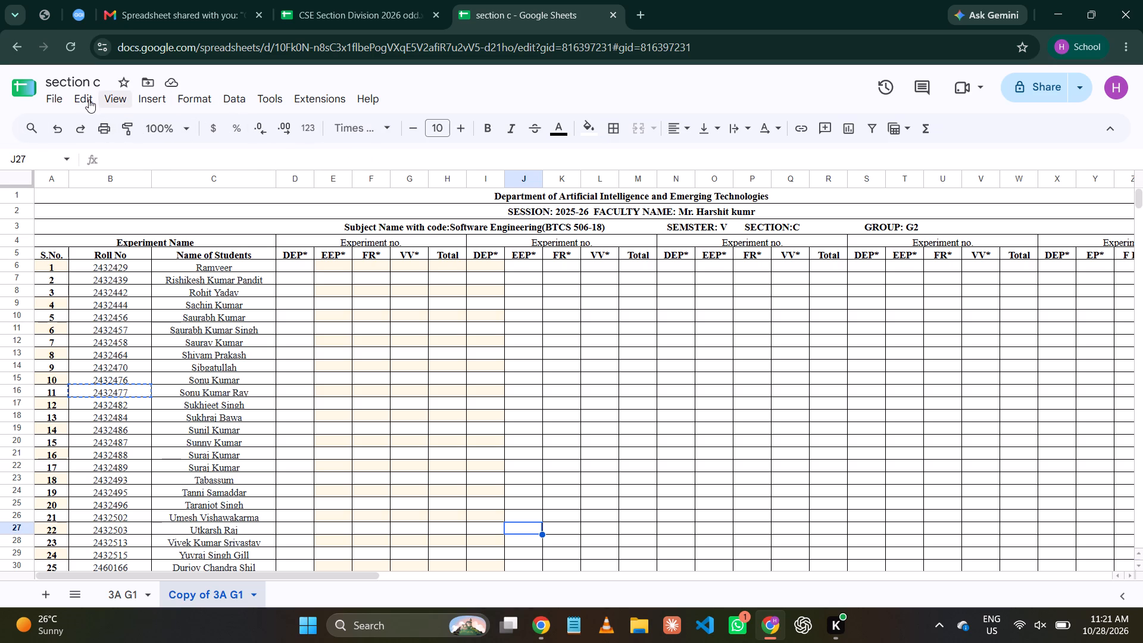
click(54, 103)
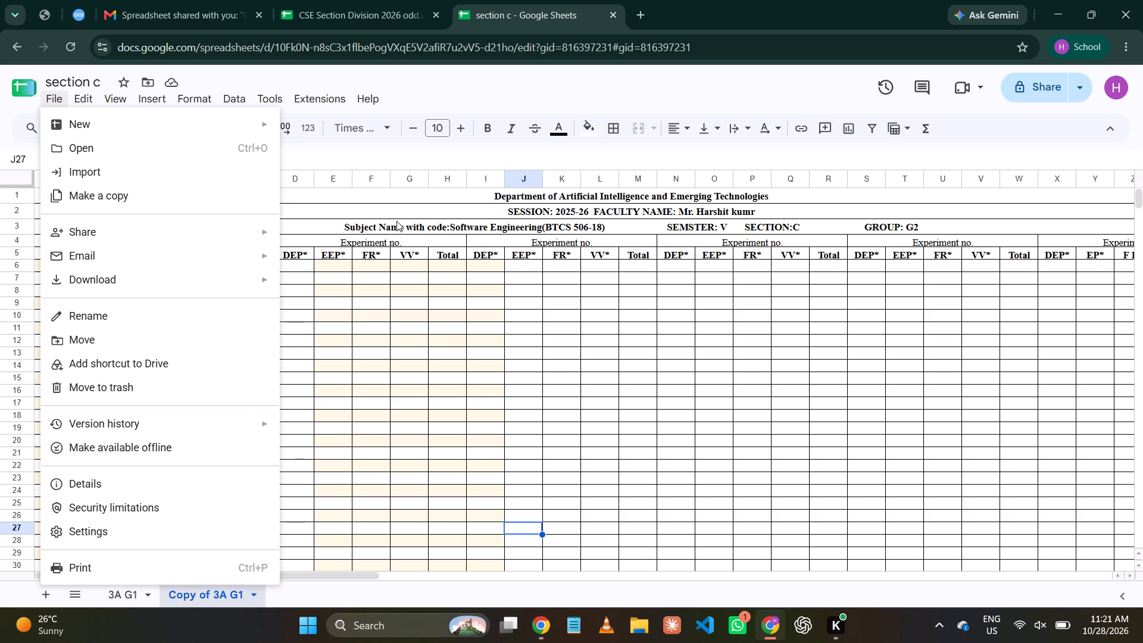
click(464, 91)
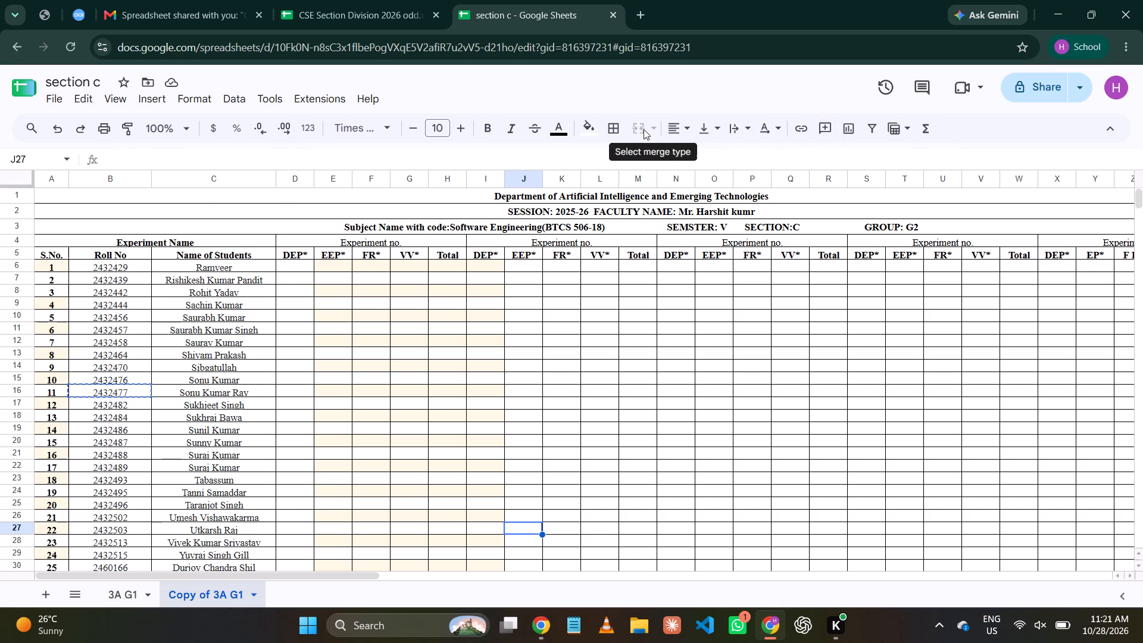
scroll(329, 398, down, 3)
scroll(329, 398, up, 3)
scroll(329, 399, down, 5)
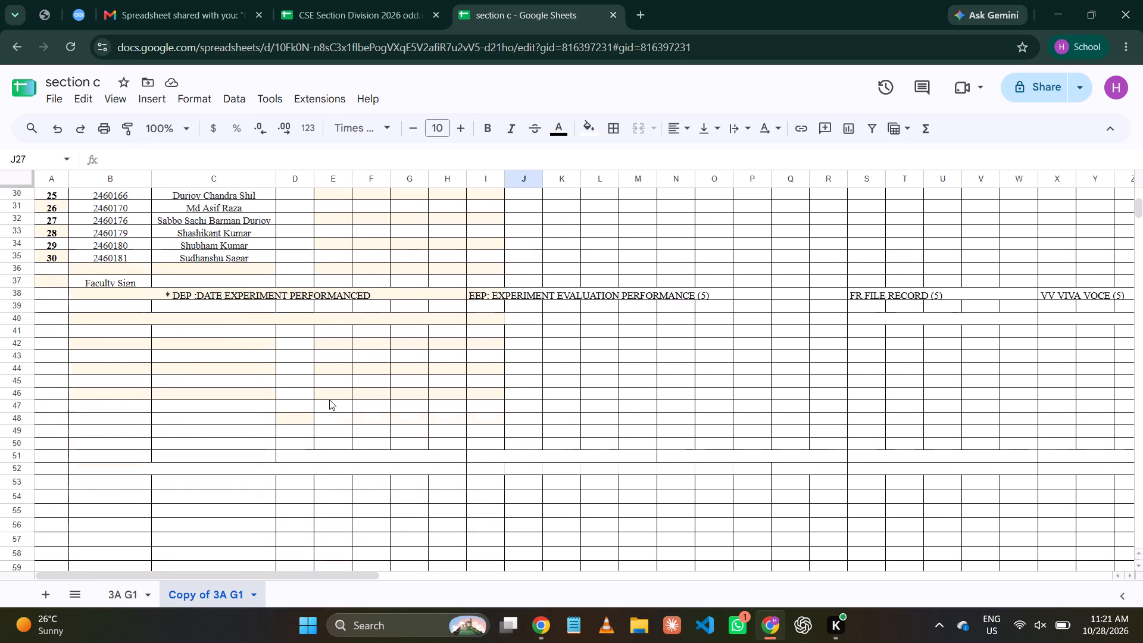
scroll(329, 399, up, 1)
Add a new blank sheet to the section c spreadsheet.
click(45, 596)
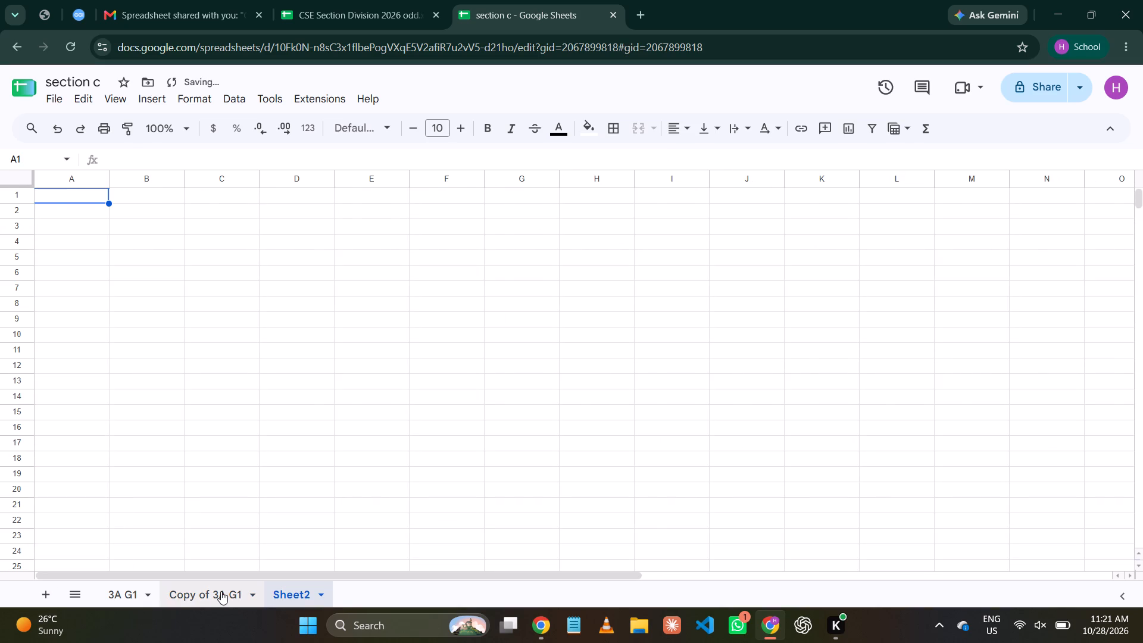
Copy the "Copy of 3A G1" sheet into a new spreadsheet, then open that spreadsheet and check the copied footer rows.
right_click(221, 591)
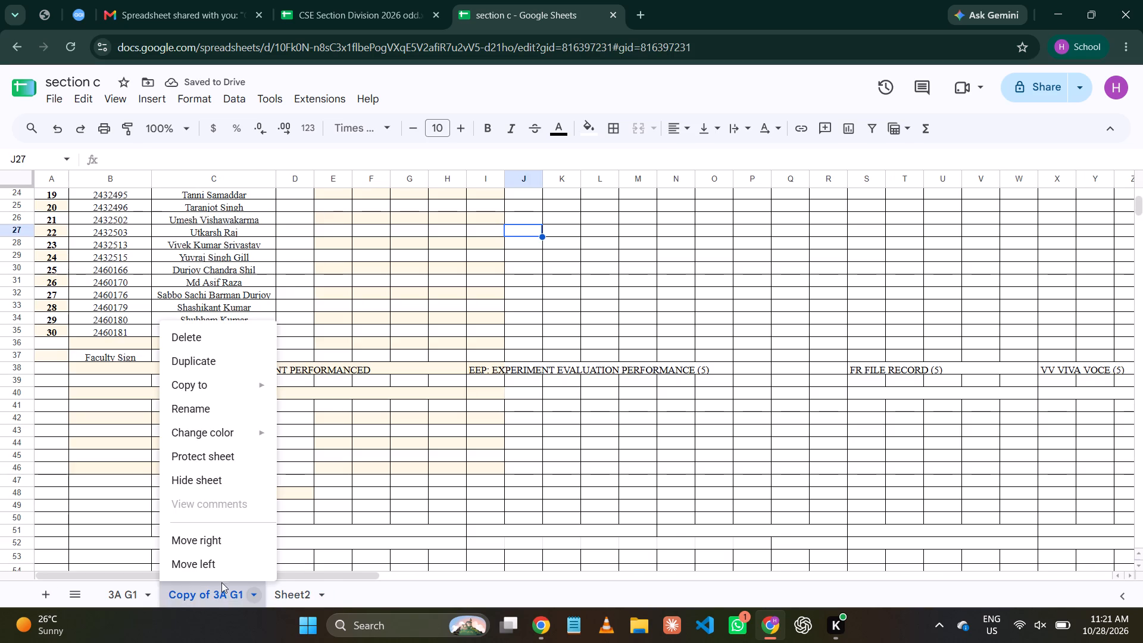
click(233, 383)
click(321, 383)
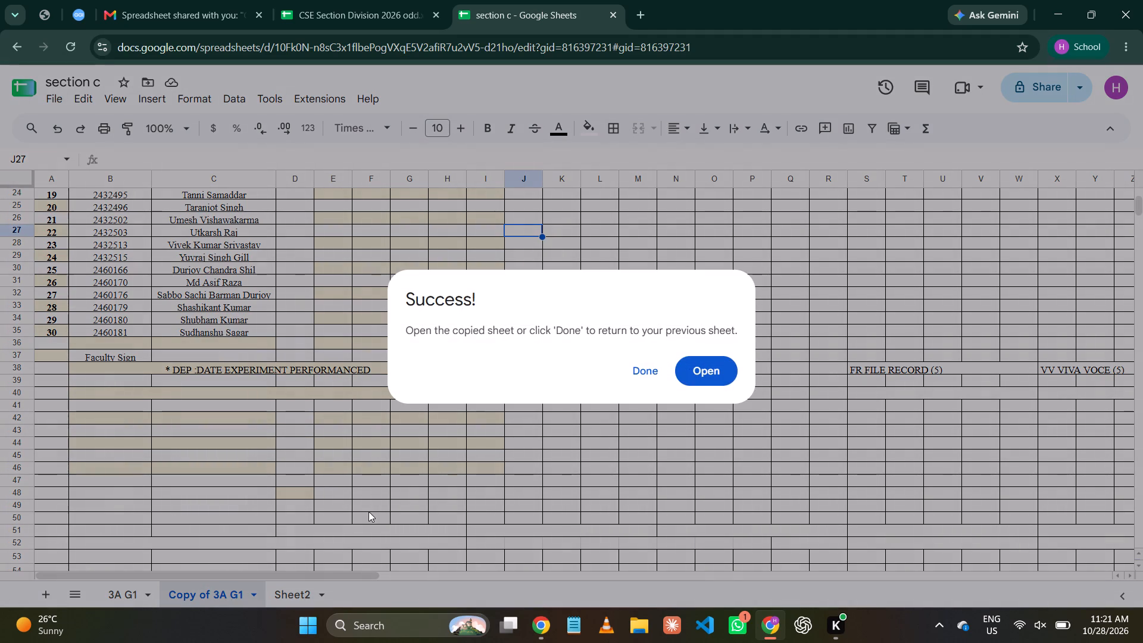
click(702, 366)
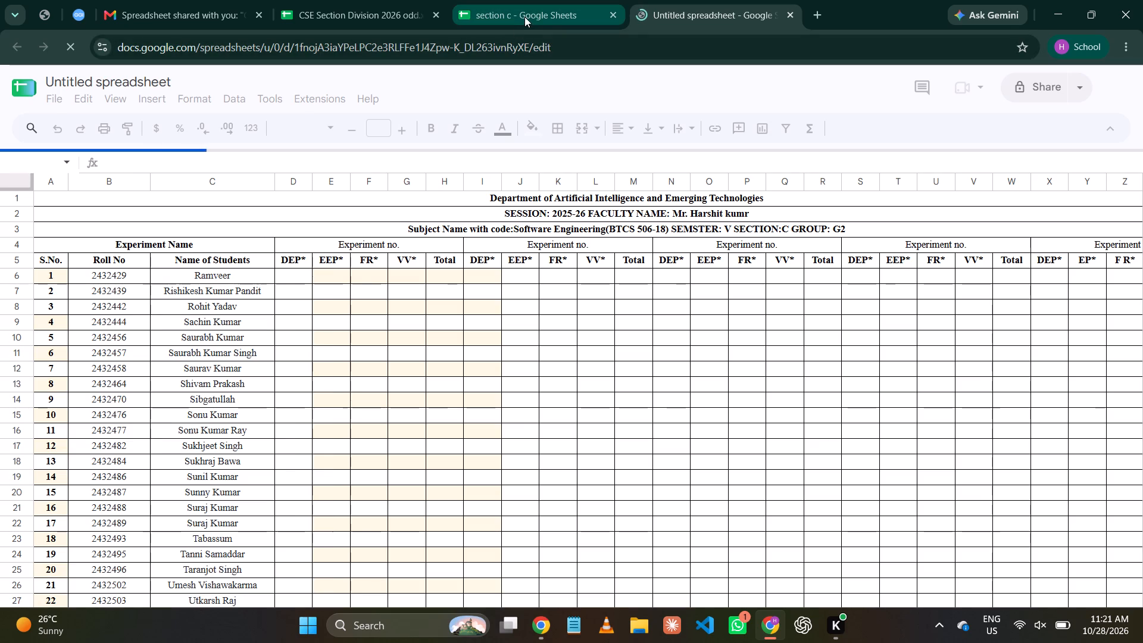
scroll(304, 388, down, 3)
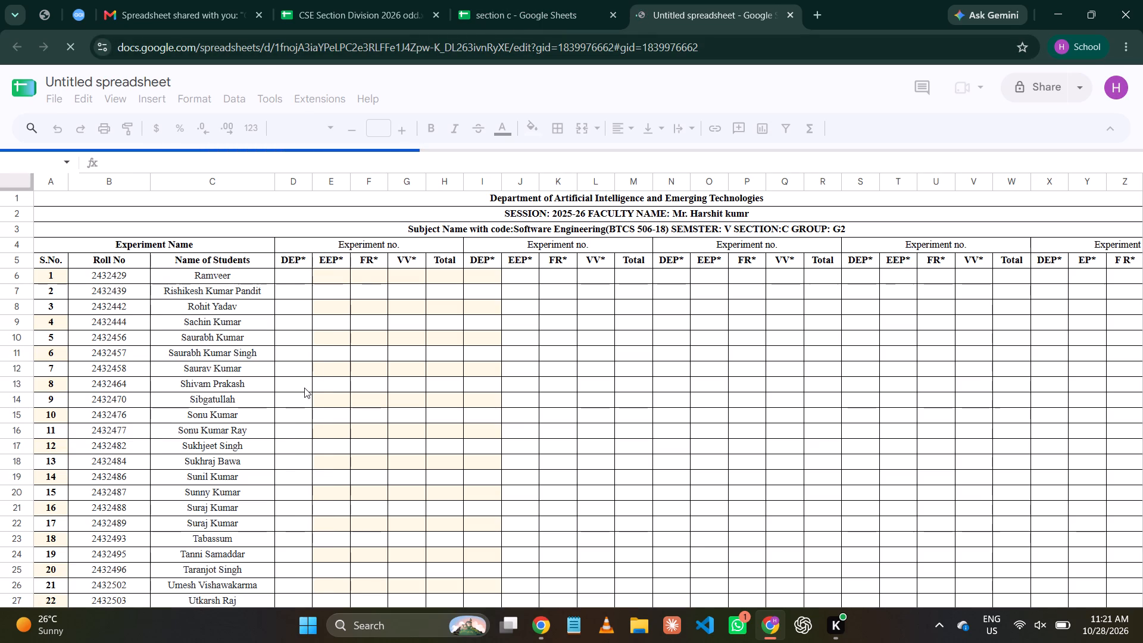
scroll(304, 388, down, 7)
scroll(304, 389, up, 4)
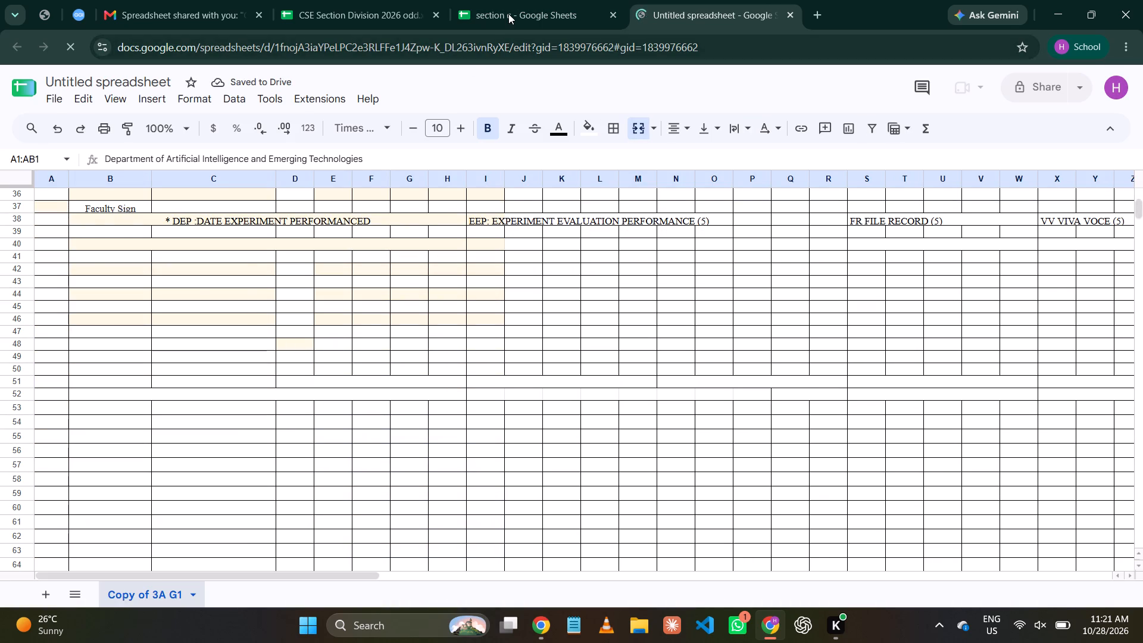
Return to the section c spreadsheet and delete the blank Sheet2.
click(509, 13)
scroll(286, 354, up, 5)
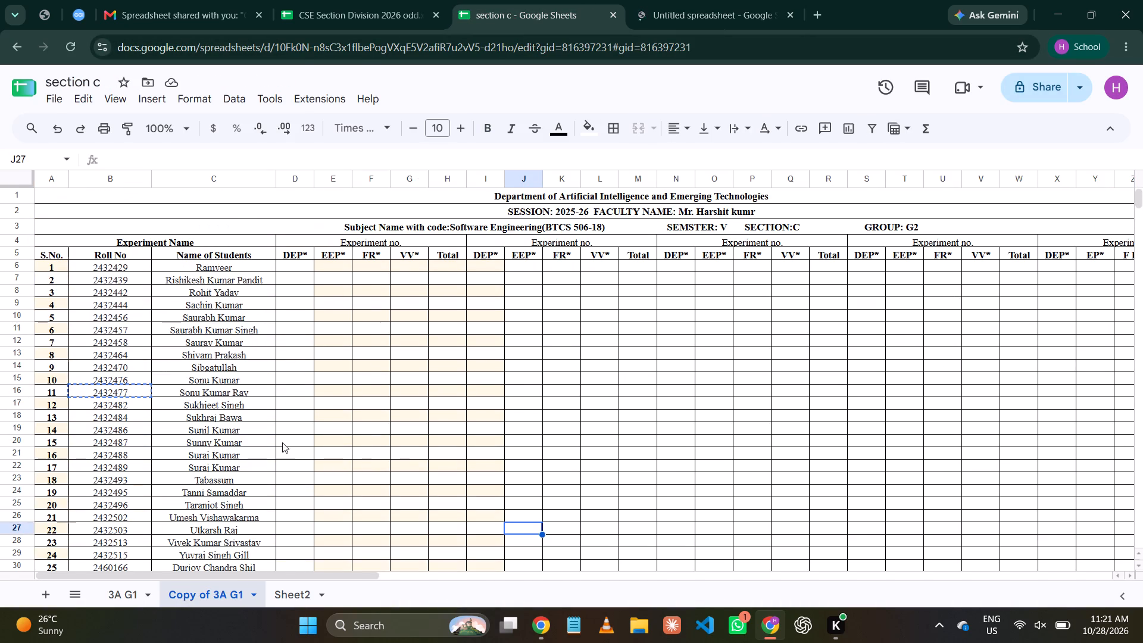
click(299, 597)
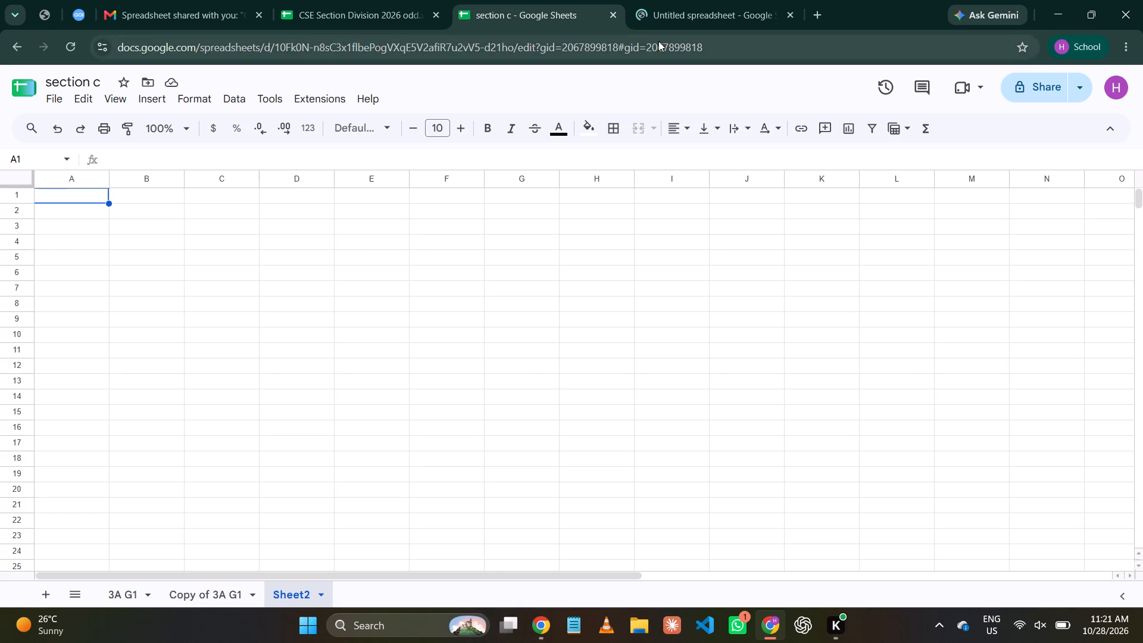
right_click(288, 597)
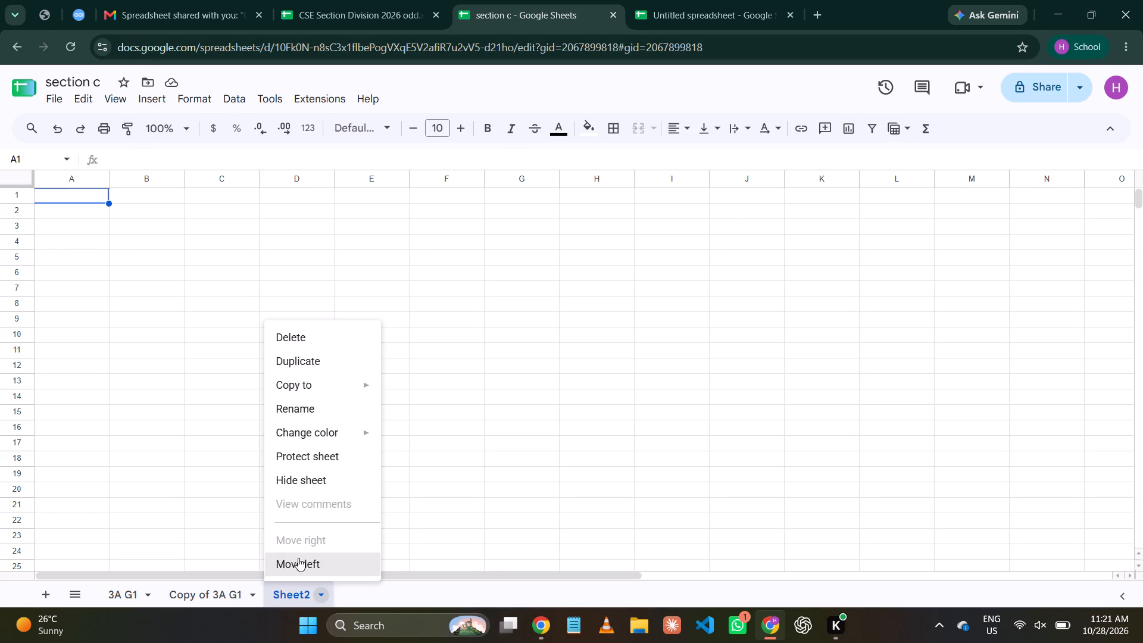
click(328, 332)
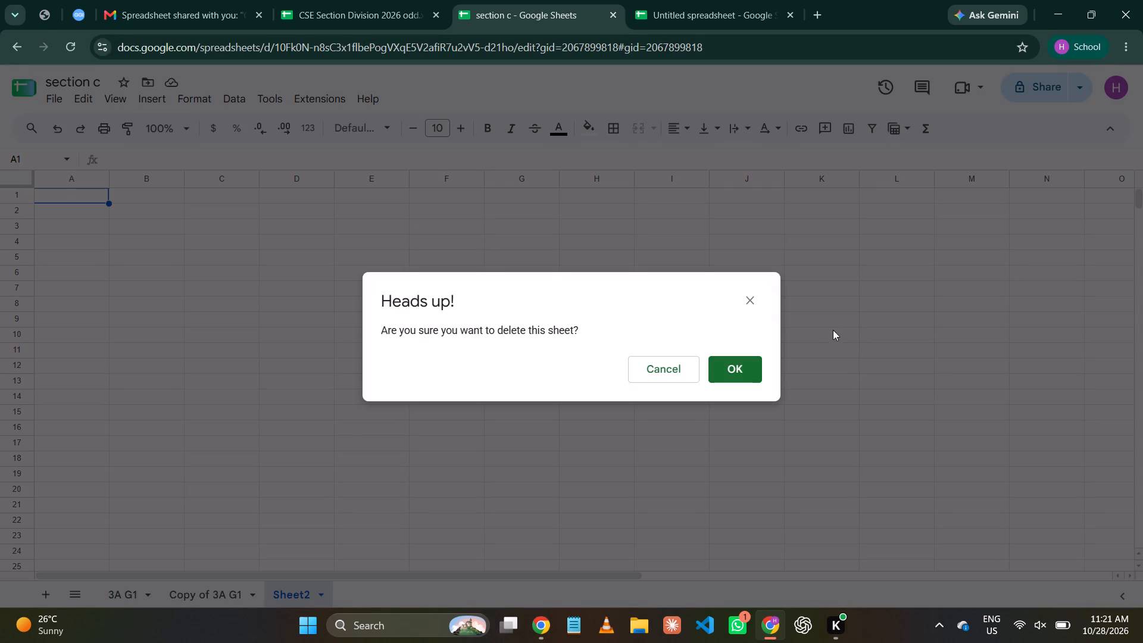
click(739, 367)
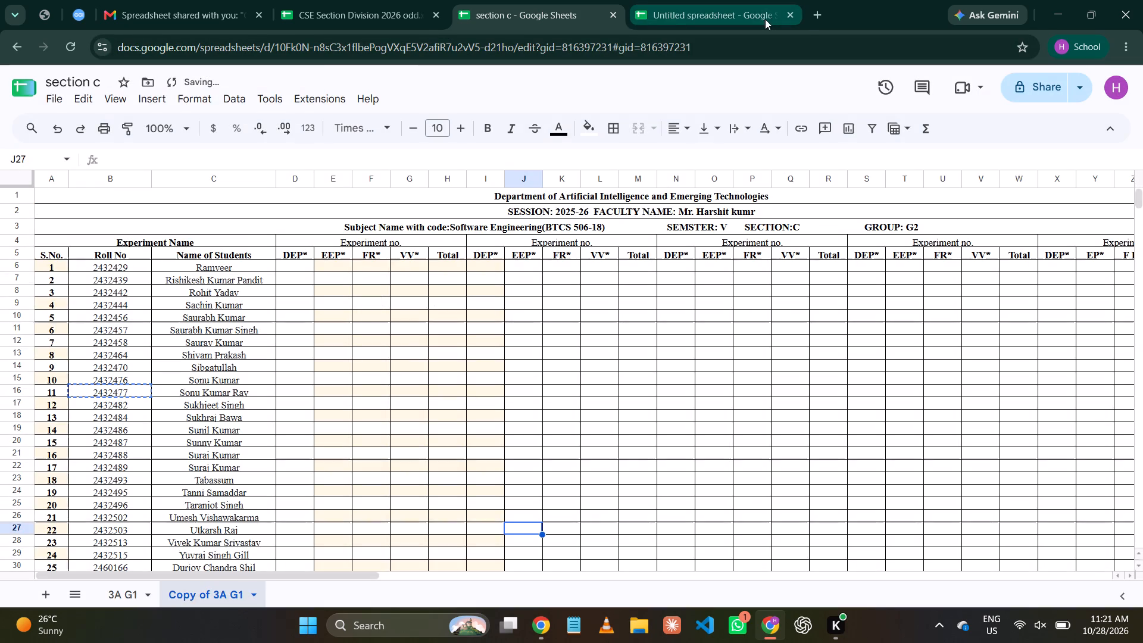
In the untitled spreadsheet's "Copy of 3A G1" sheet, enter "xfdsfg" in C51, "h" in F50 and "sgh" in D56.
click(754, 20)
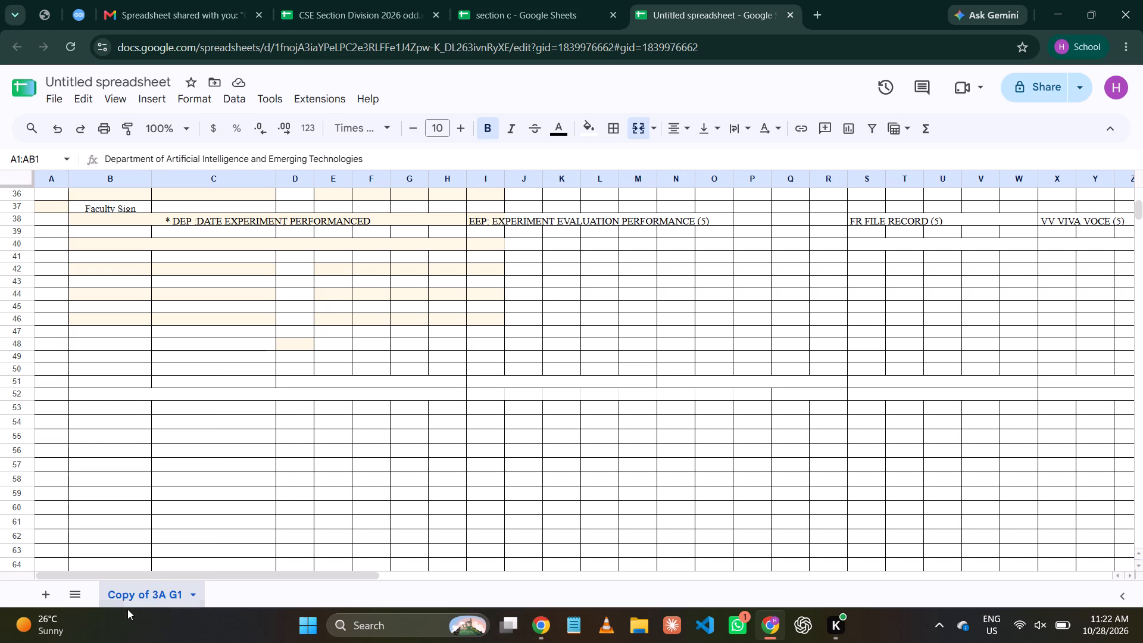
right_click(151, 597)
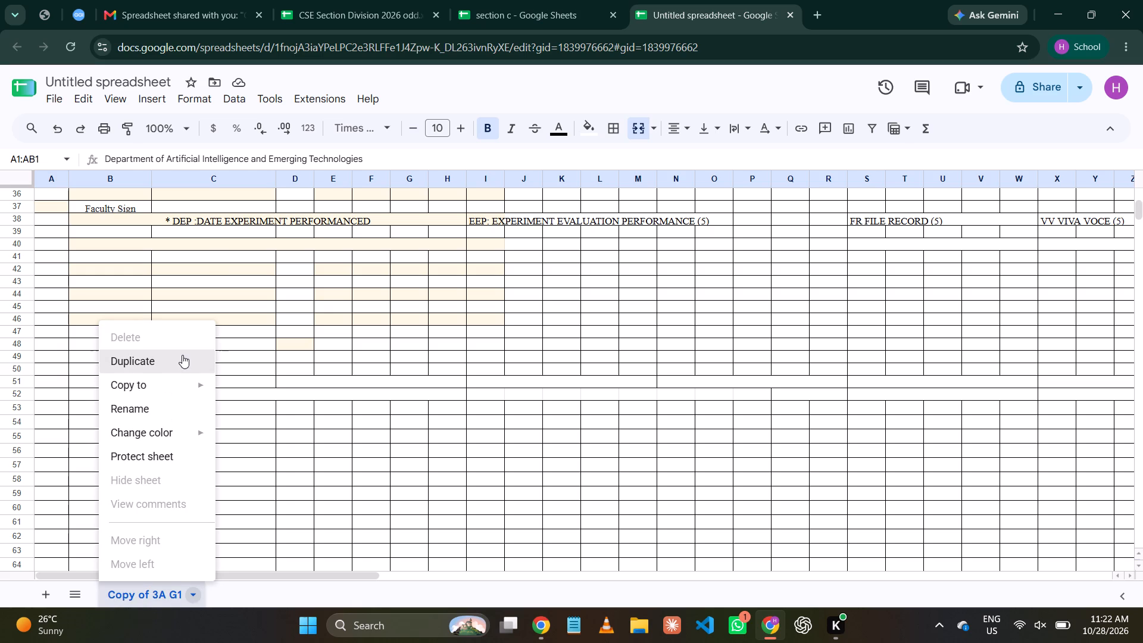
click(270, 388)
key(x)
right_click(178, 595)
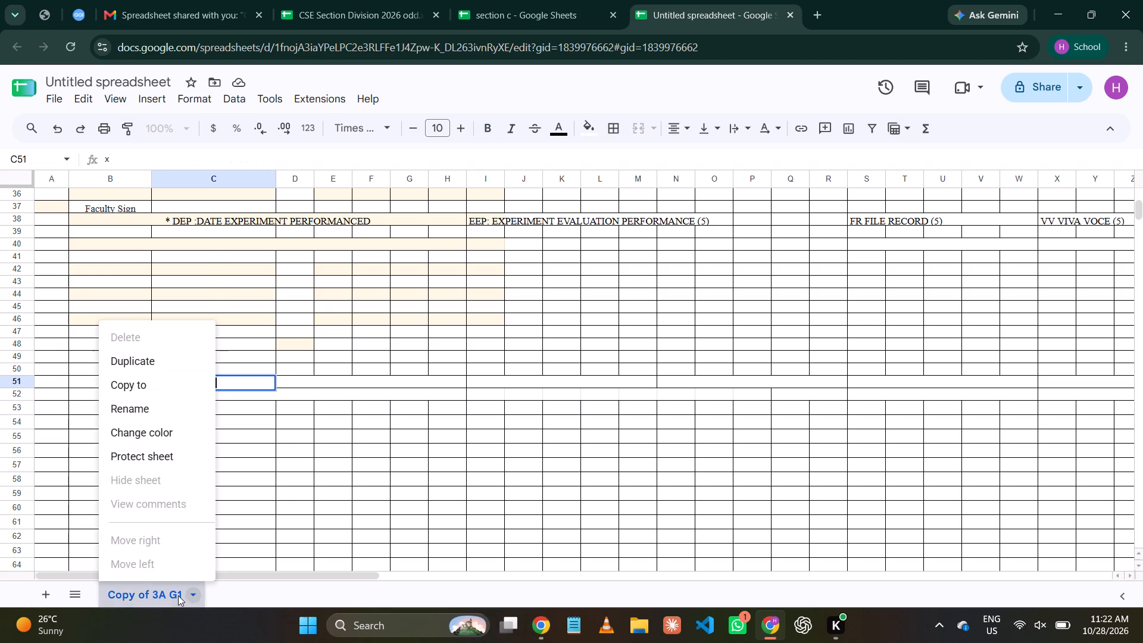
text(fds)
key(f)
key(g)
click(371, 365)
key(h)
click(281, 451)
key(s)
key(g)
key(h)
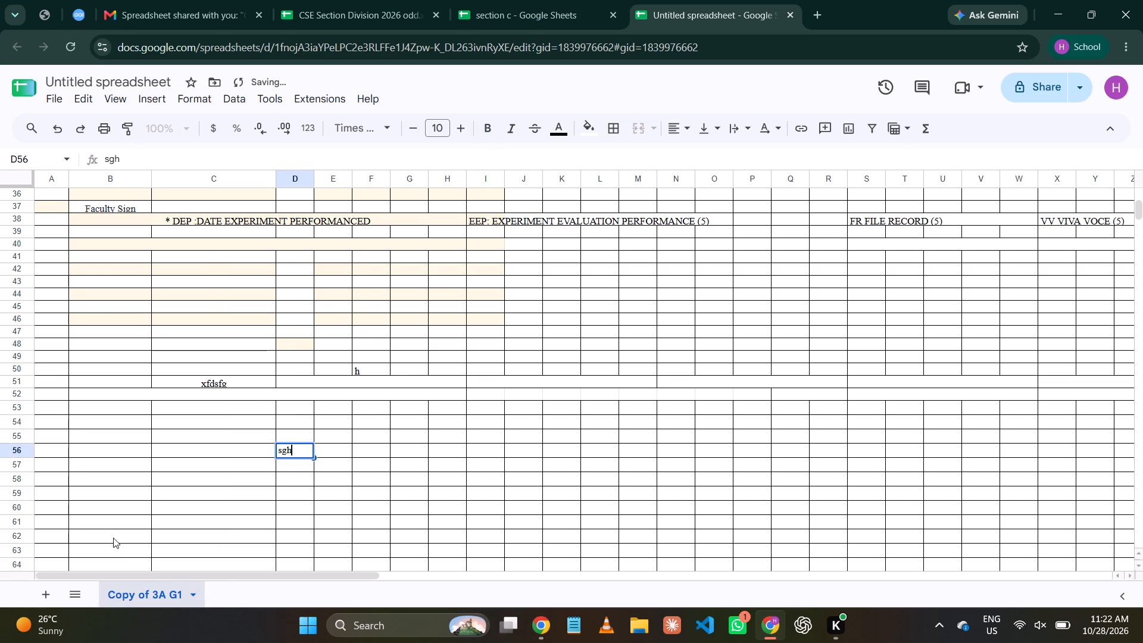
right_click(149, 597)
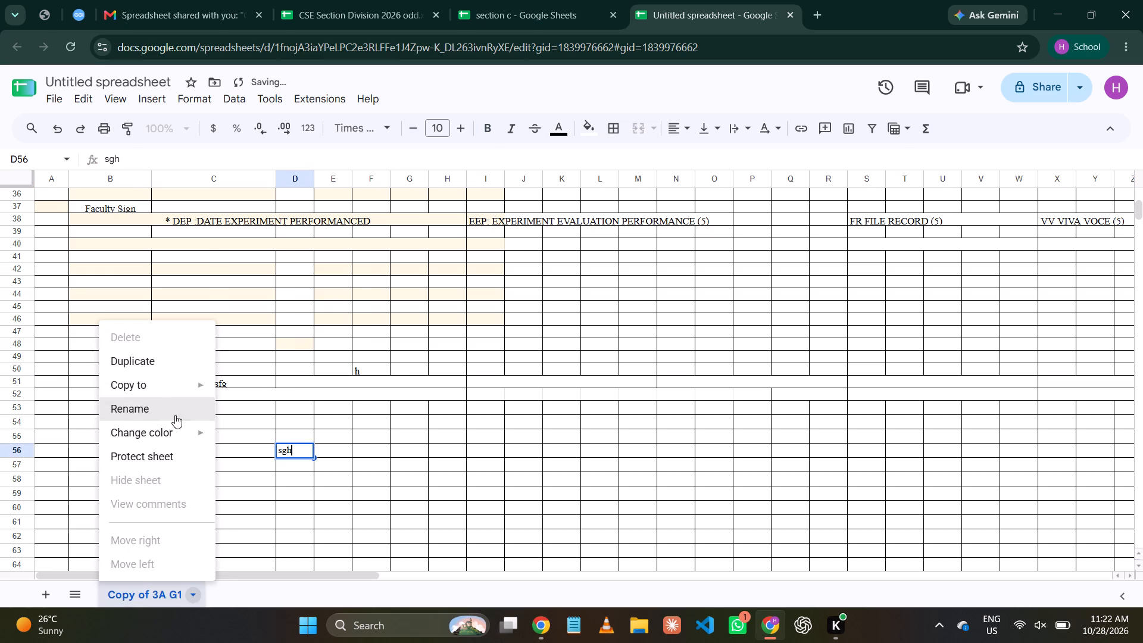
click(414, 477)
Return to the section c spreadsheet, save it and close it.
click(516, 22)
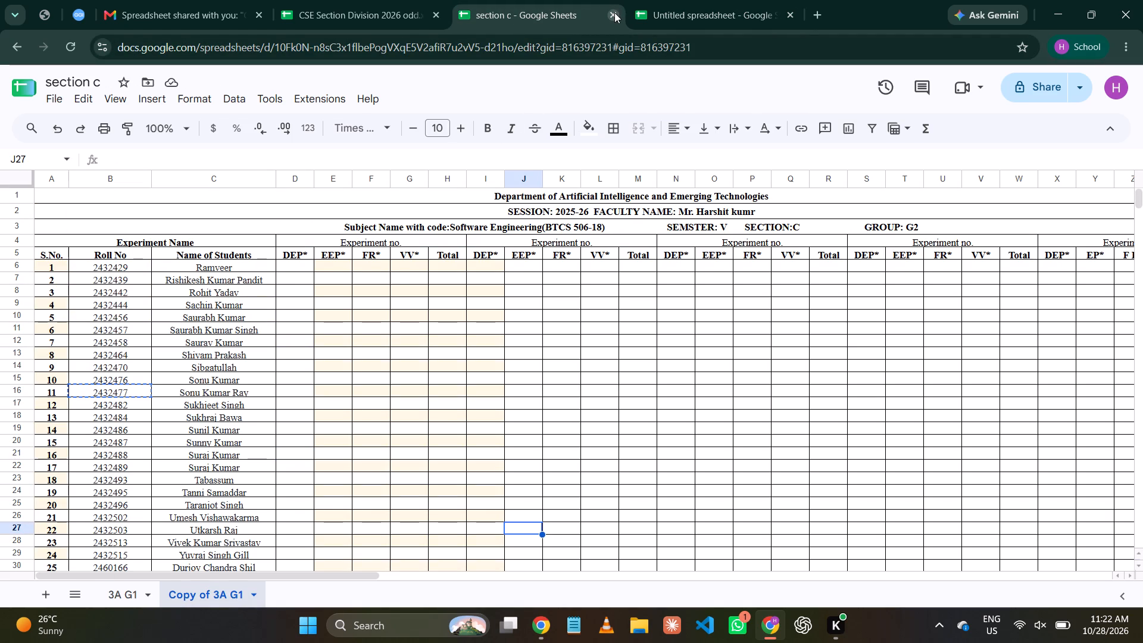
click(413, 417)
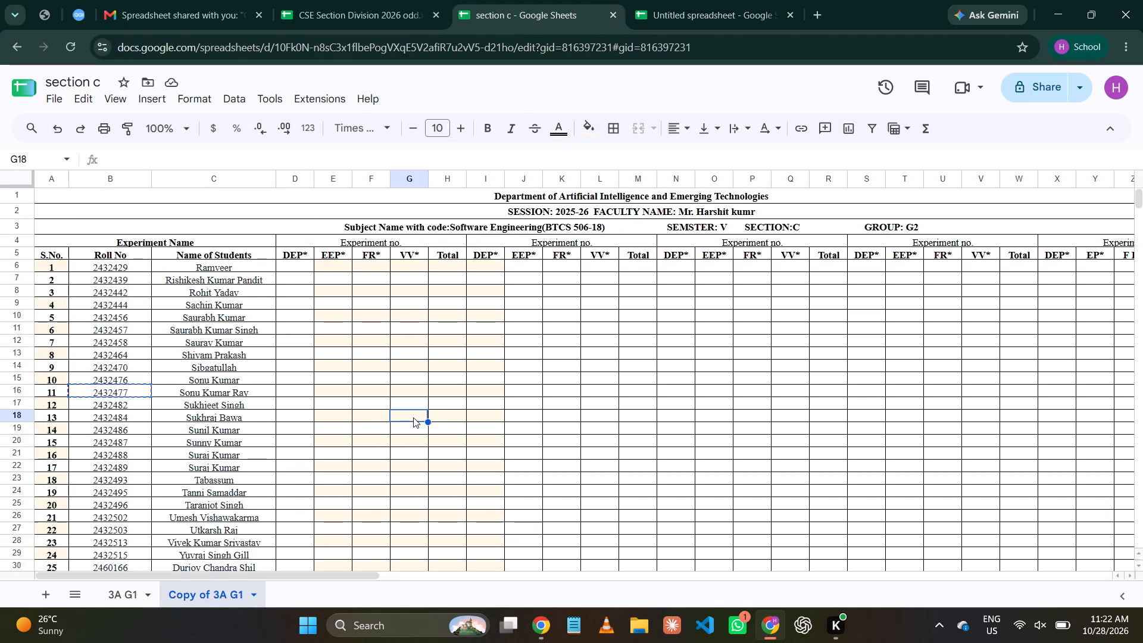
key(ctrl+s)
key(ctrl+s)
key(ctrl+s)
key(ctrl+s)
key(ctrl+s)
key(ctrl+s)
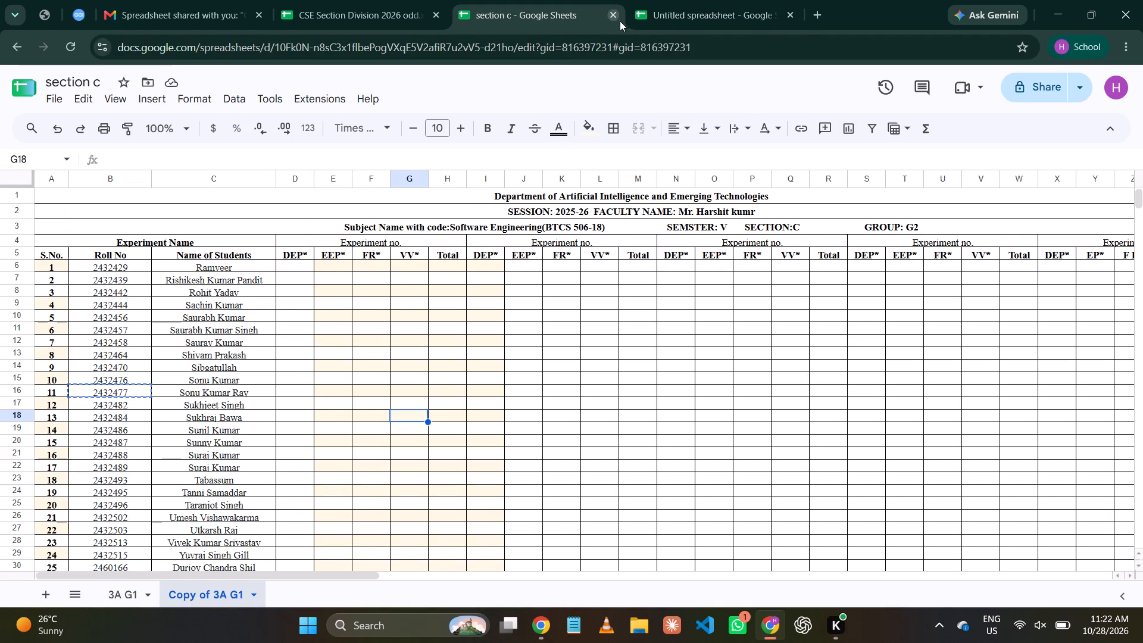
click(616, 14)
Switch to the CSE Section Division 2026 odd spreadsheet and look over the student lists on the 5C_CSE and 5D_CSE sheets.
click(364, 18)
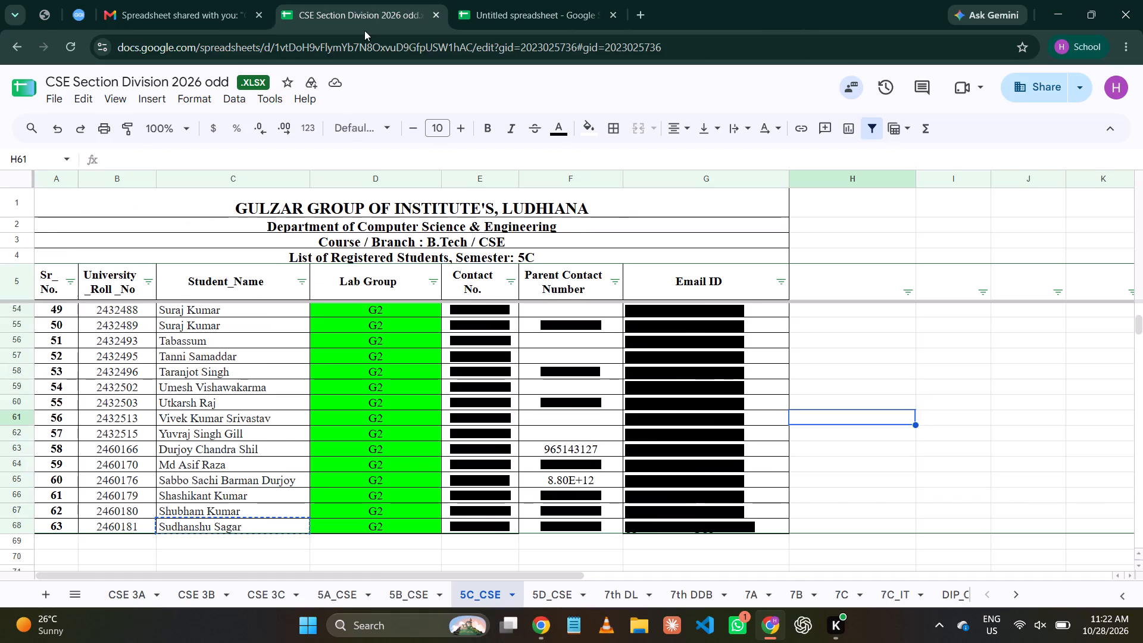
scroll(244, 402, up, 3)
scroll(255, 383, down, 5)
scroll(255, 383, up, 16)
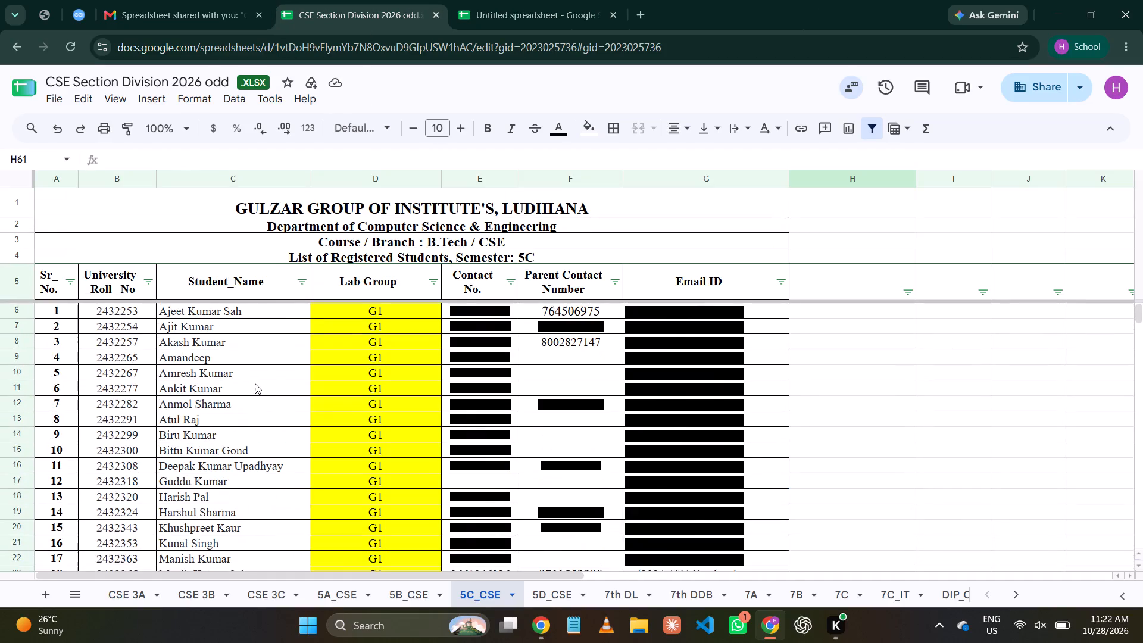
click(568, 595)
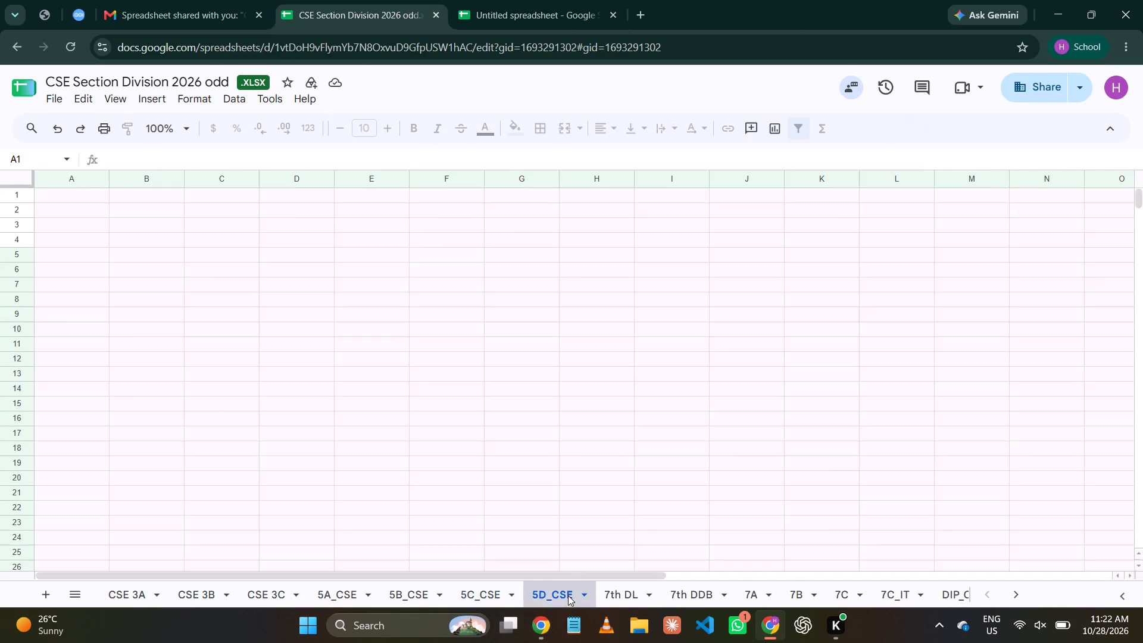
scroll(282, 399, down, 4)
scroll(282, 399, up, 5)
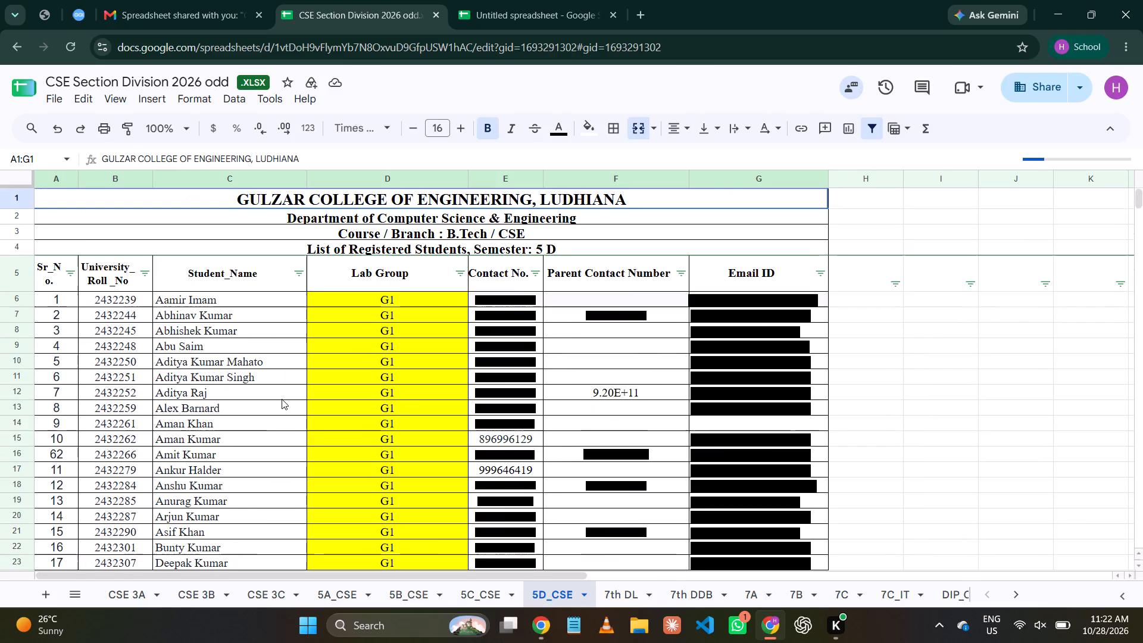
In the untitled spreadsheet's "Copy of 3A G1" sheet, clear the test entries in D56, C51 and F50.
click(549, 11)
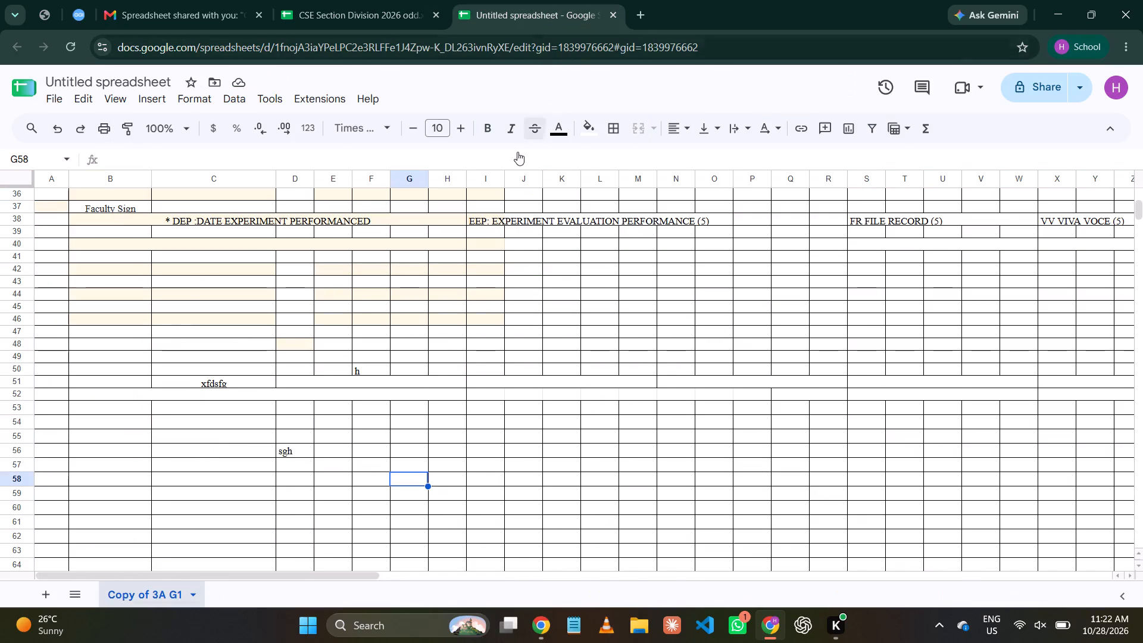
scroll(306, 290, up, 11)
scroll(306, 290, down, 6)
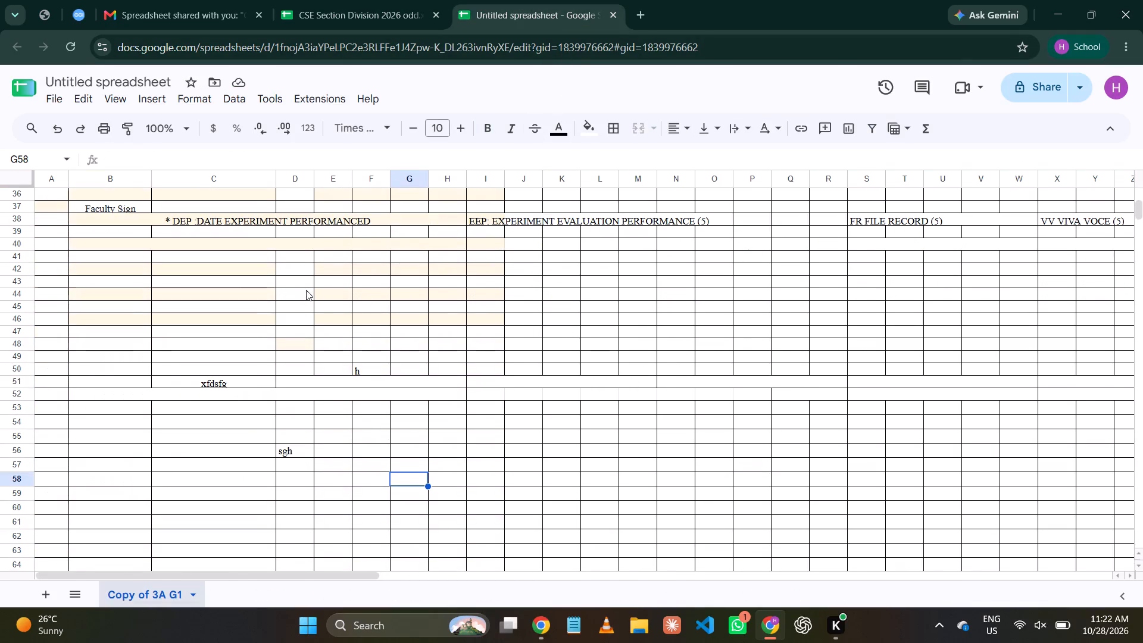
click(296, 445)
key(BackSpace)
click(232, 378)
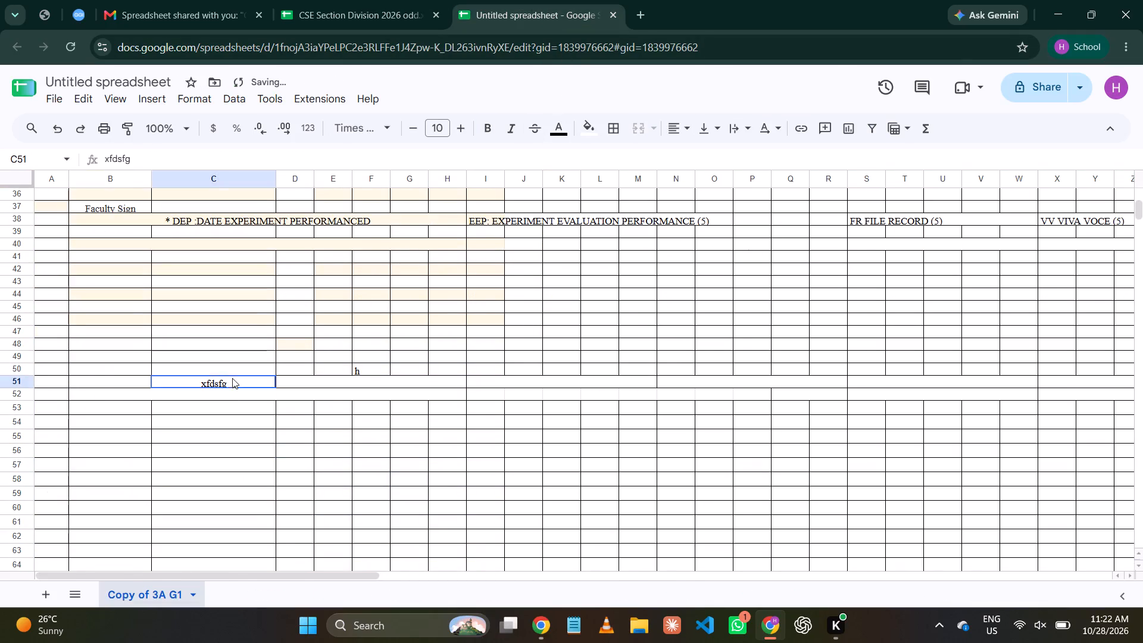
key(BackSpace)
click(364, 372)
key(BackSpace)
Copy the first student's roll number from the 5D_CSE sheet into B6 of "Copy of 3A G1", set it to font size 10 and save.
scroll(364, 372, up, 6)
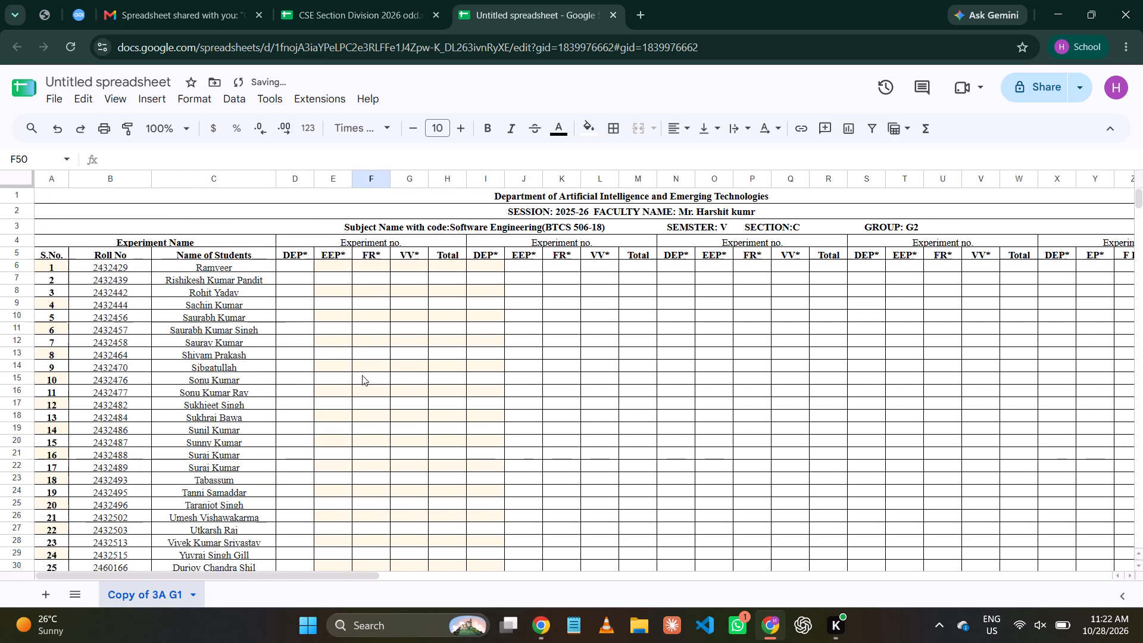
scroll(360, 377, up, 4)
click(97, 267)
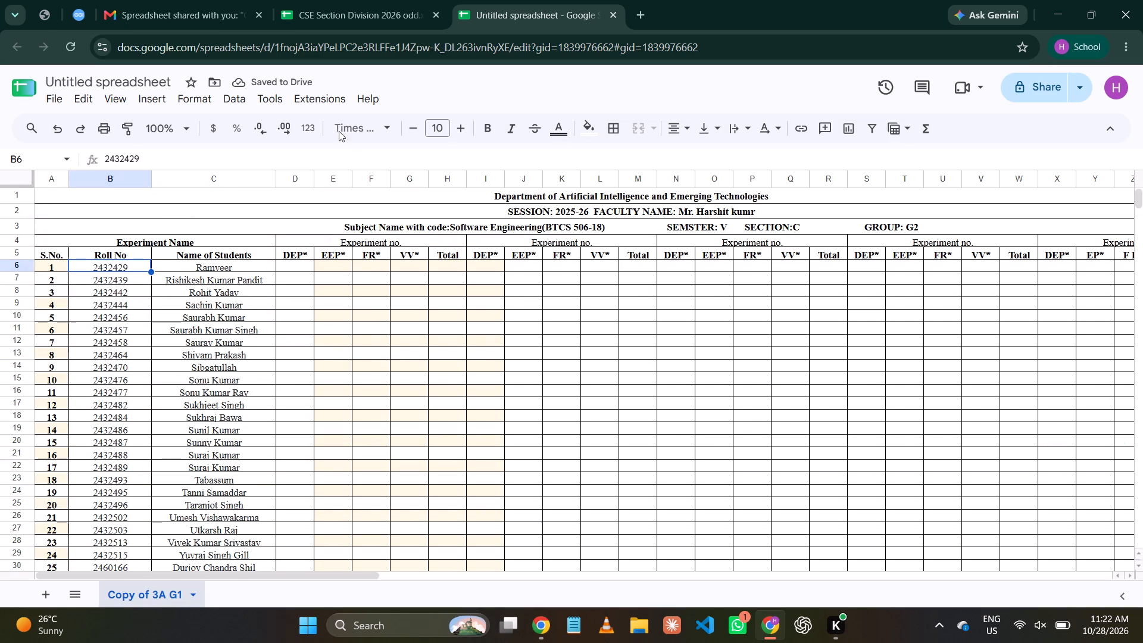
click(398, 15)
click(175, 296)
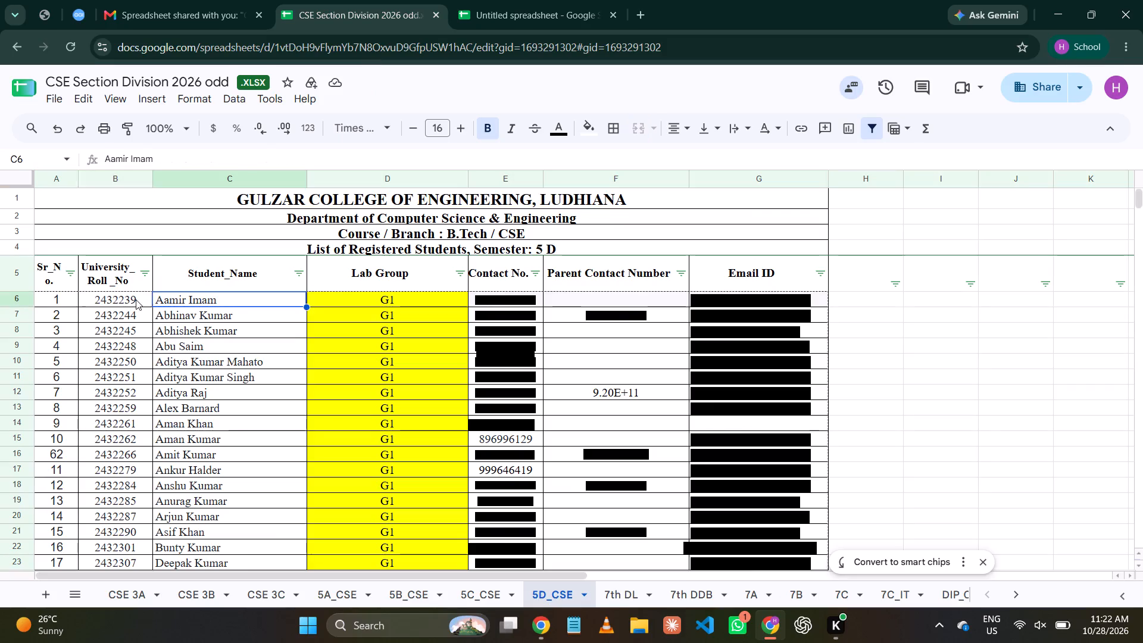
click(132, 298)
key(ctrl+c)
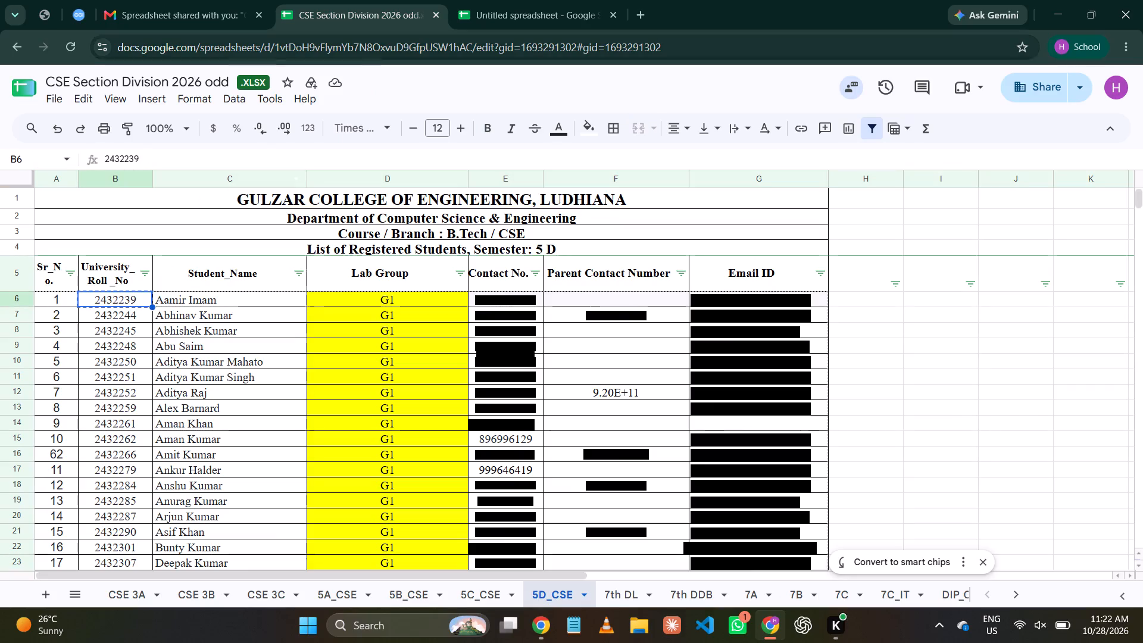
click(490, 18)
click(139, 267)
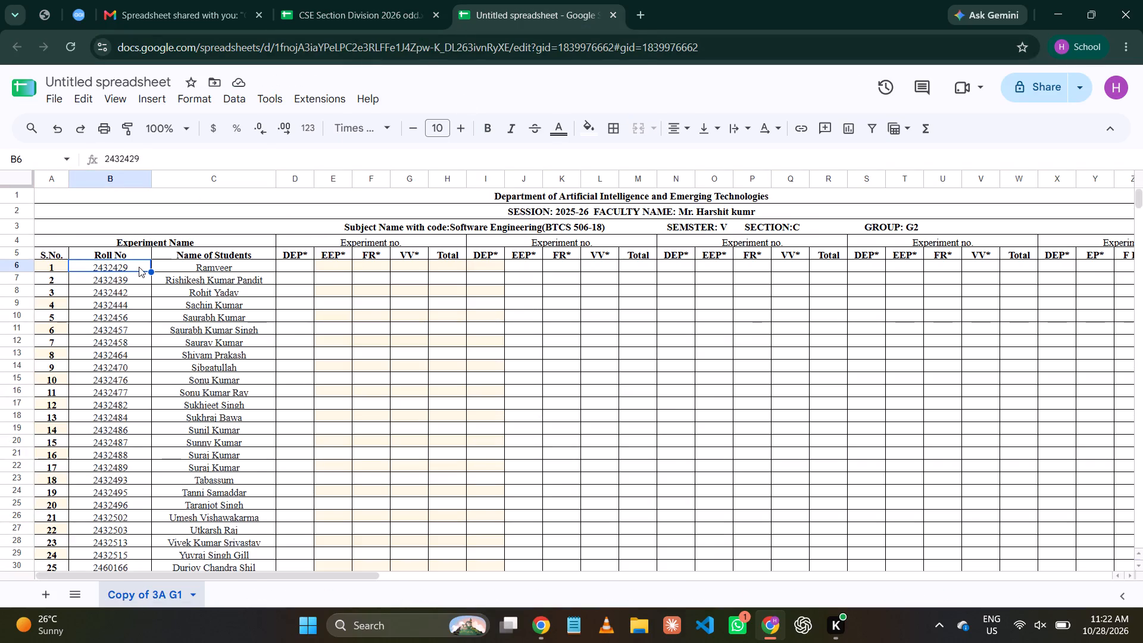
key(ctrl+v)
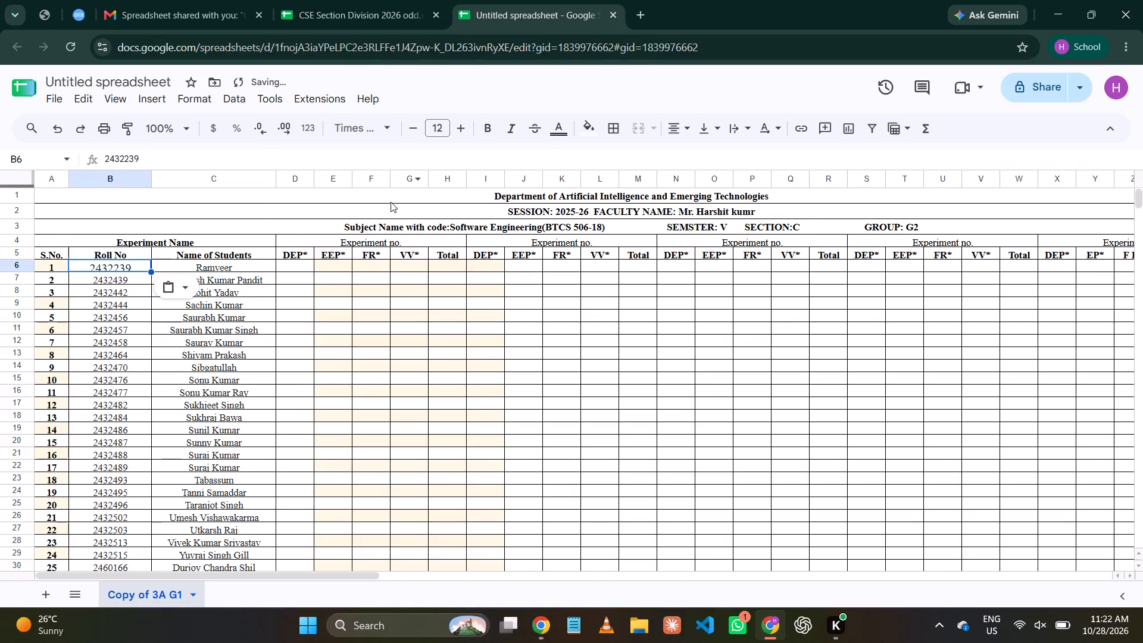
double_click(415, 130)
key(ctrl+s)
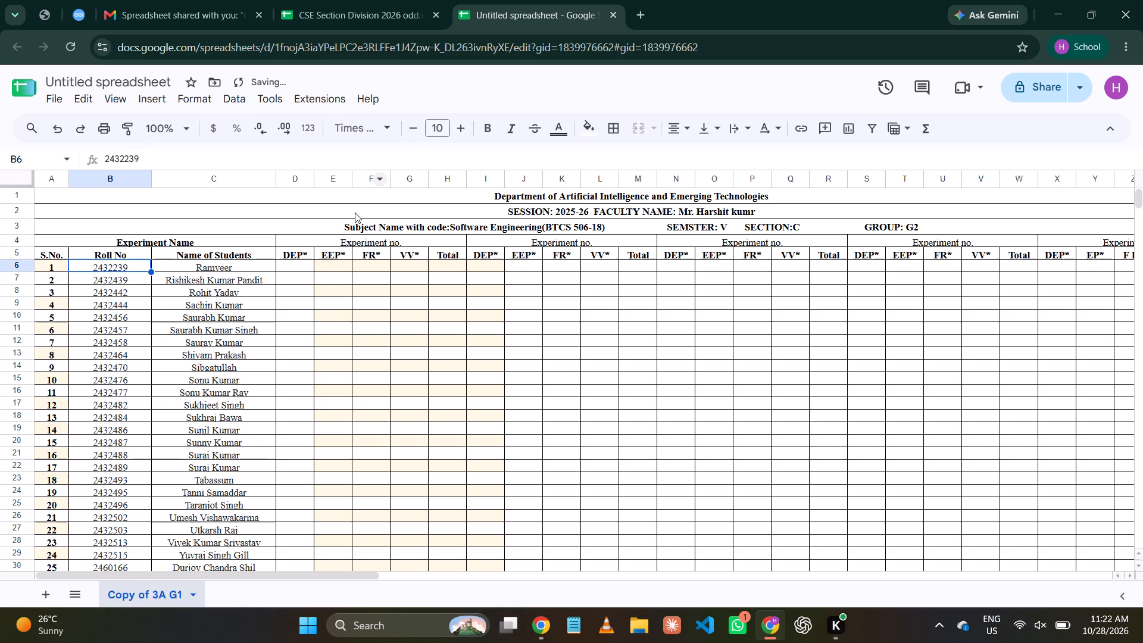
Copy the first student's name from the 5D_CSE sheet into C6 of the untitled spreadsheet's "Copy of 3A G1" sheet and save.
click(261, 260)
click(249, 267)
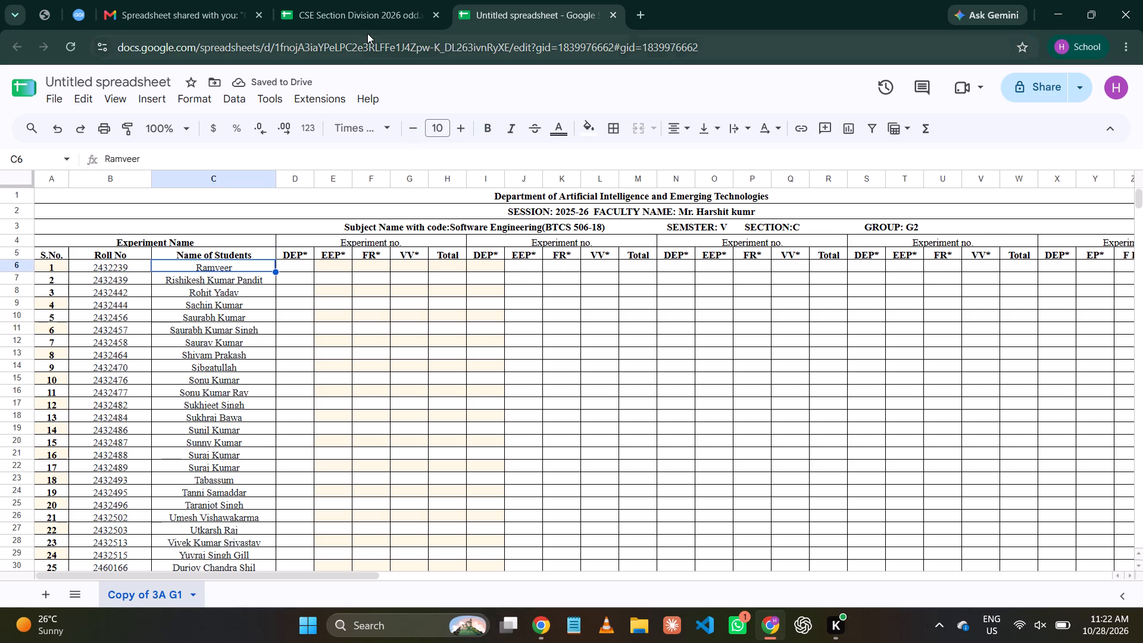
click(367, 32)
click(371, 21)
click(225, 296)
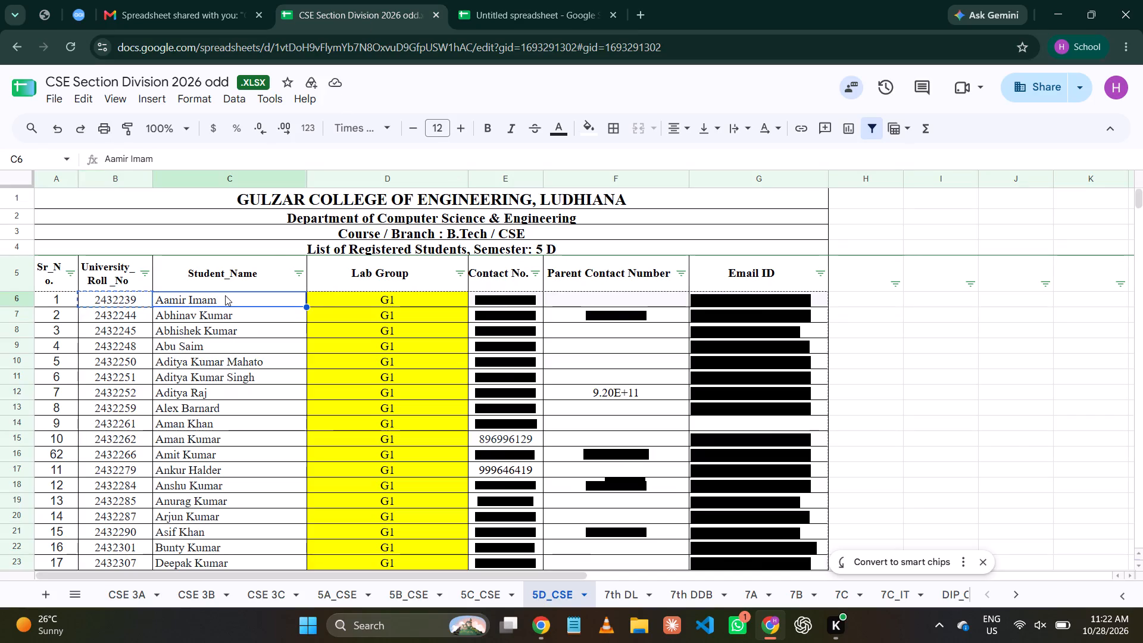
key(ctrl+c)
click(486, 21)
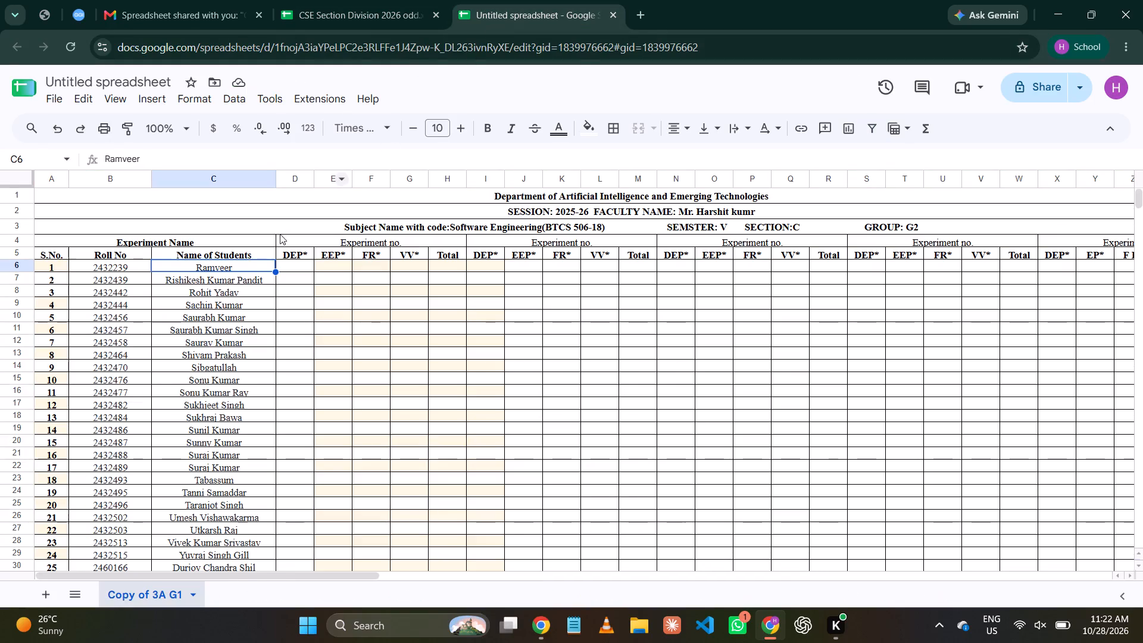
click(237, 269)
key(ctrl+v)
key(ctrl+a)
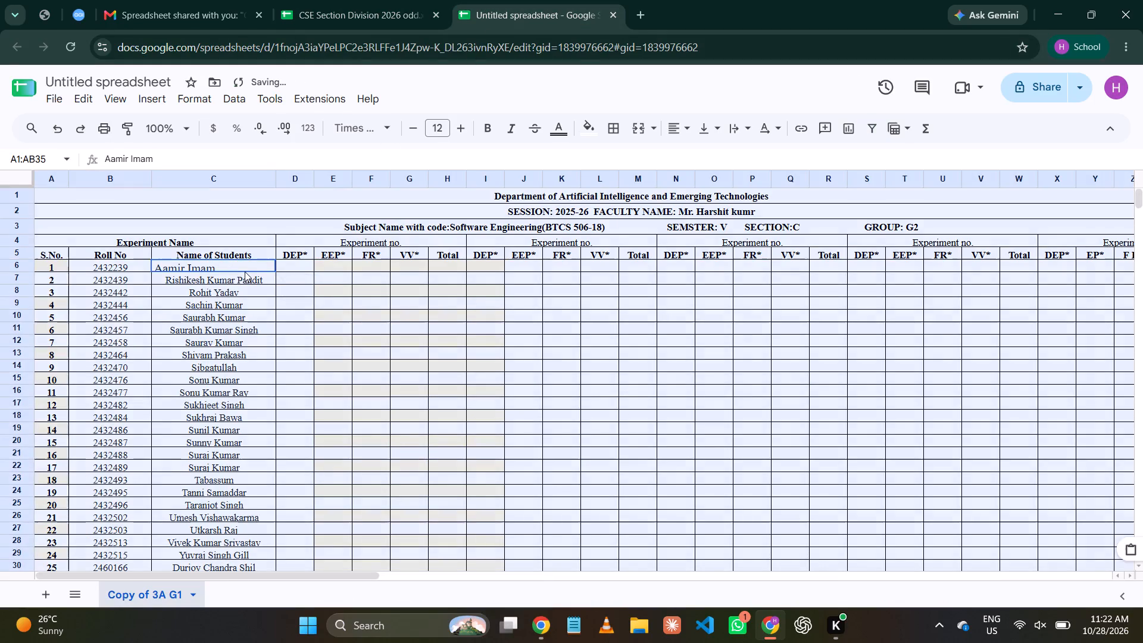
click(245, 273)
click(246, 273)
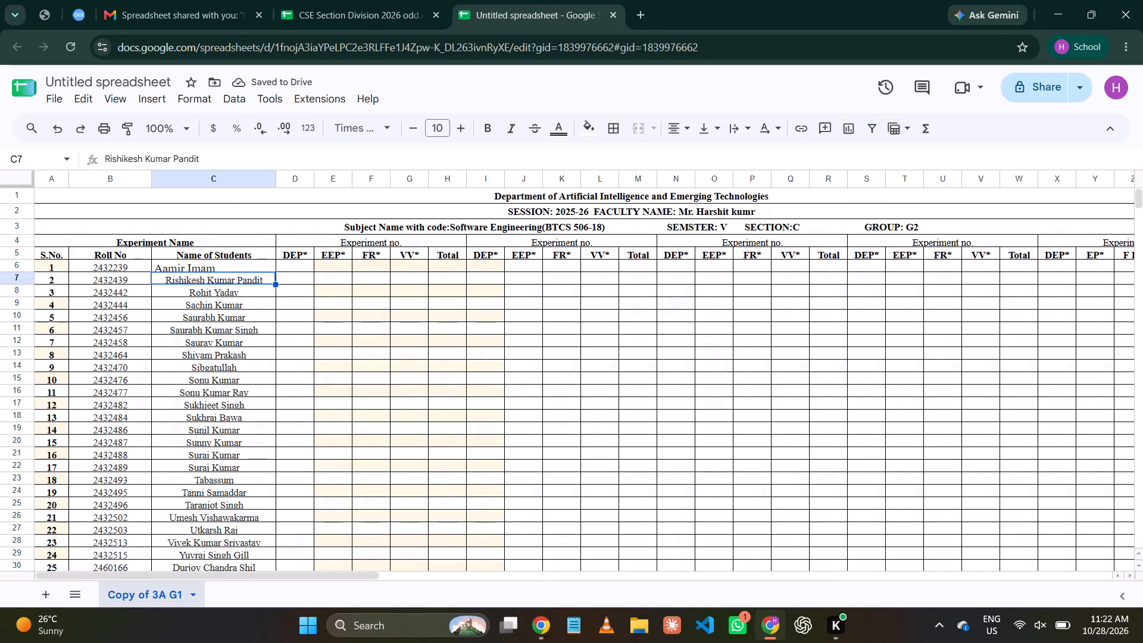
click(246, 270)
key(ctrl+s)
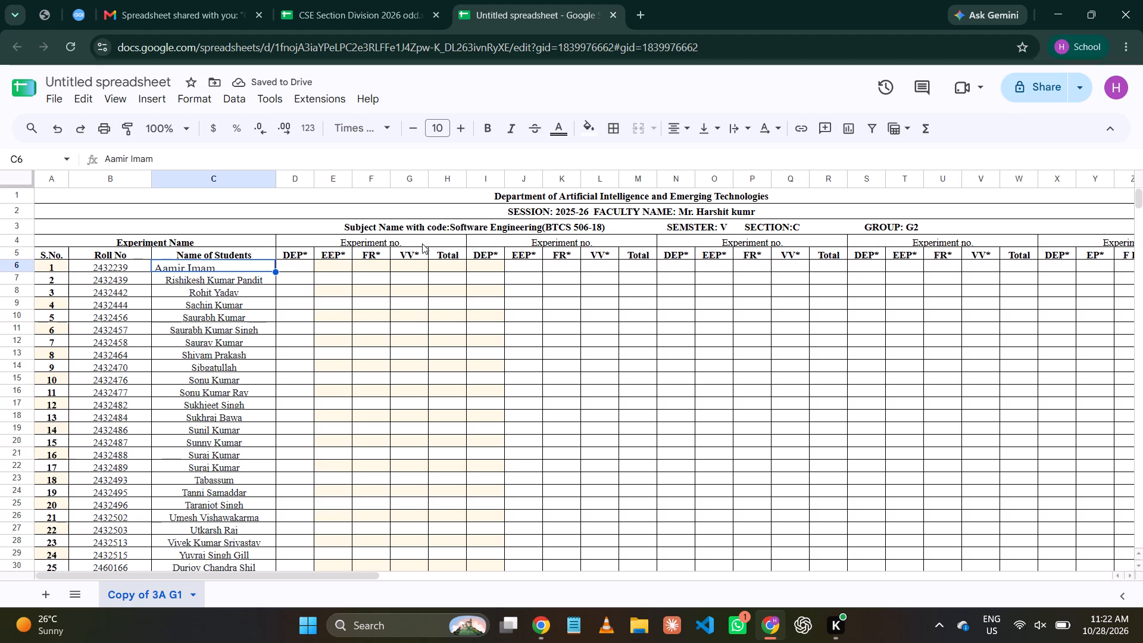
Set the student name in C6 to font size 10, centre it horizontally and save.
double_click(421, 123)
click(689, 125)
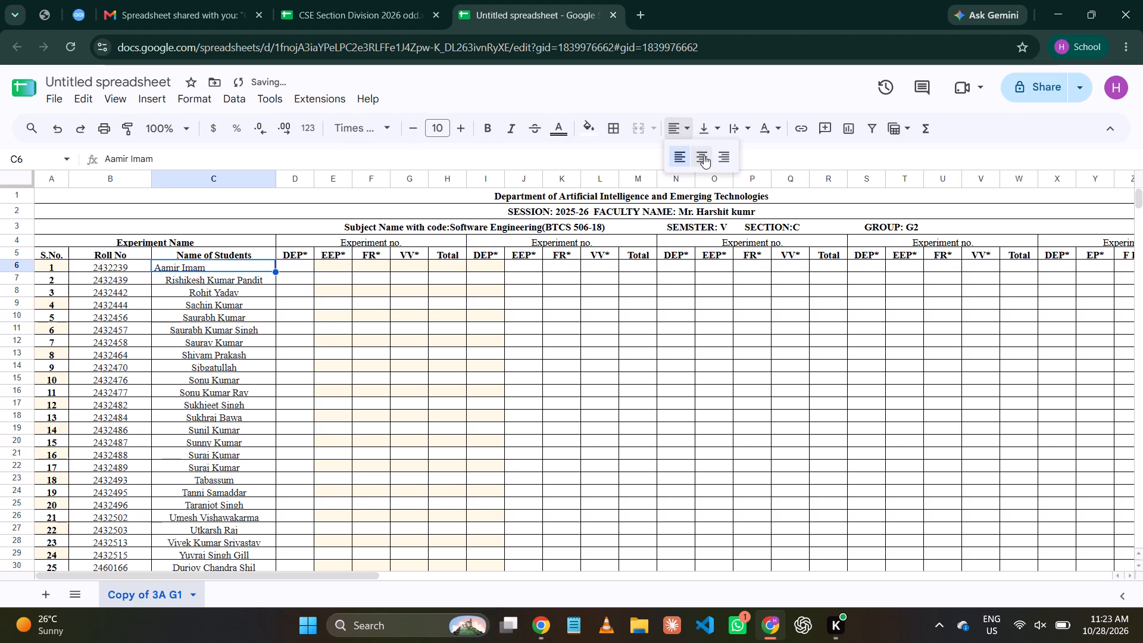
click(704, 155)
key(ctrl+s)
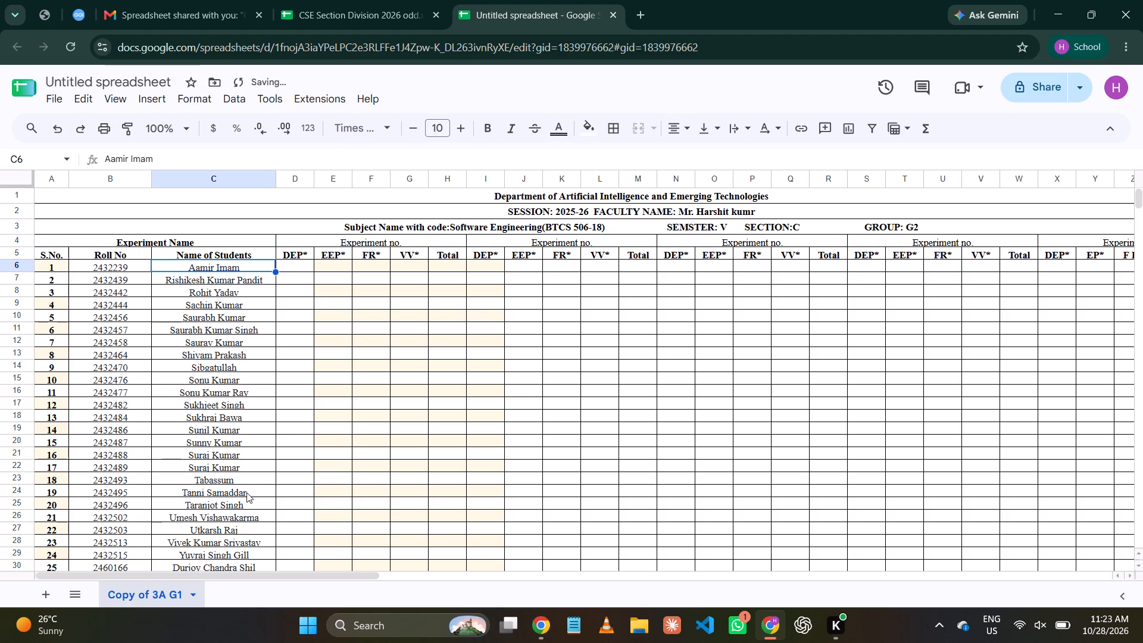
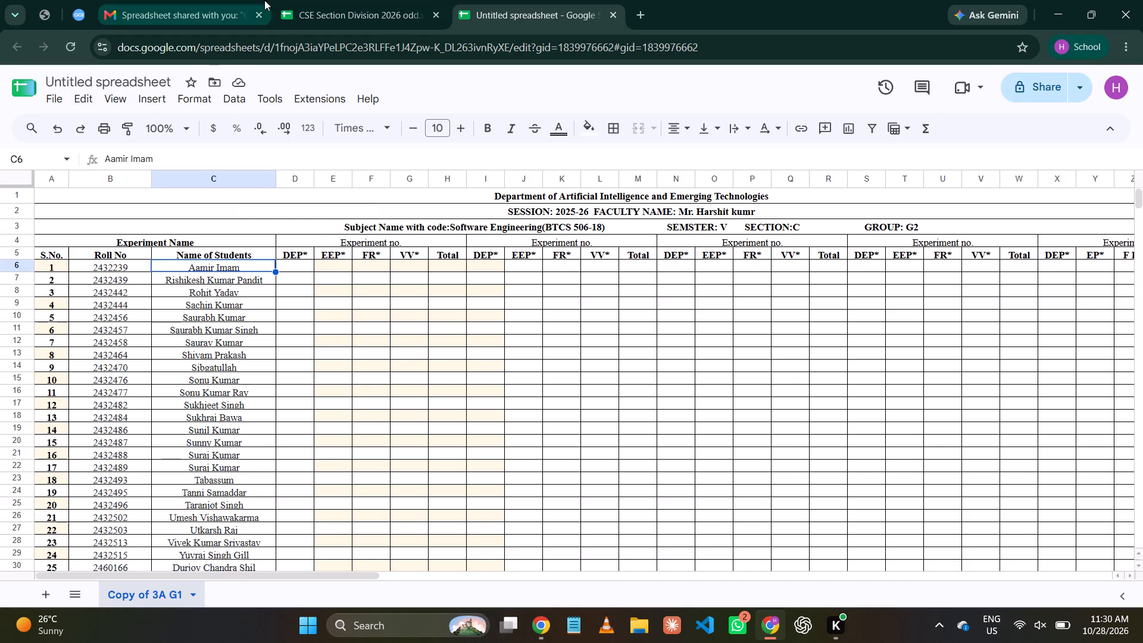
Copy the second student's roll number from the 5D_CSE sheet into B7 of "Copy of 3A G1" and set it to font size 10.
click(129, 278)
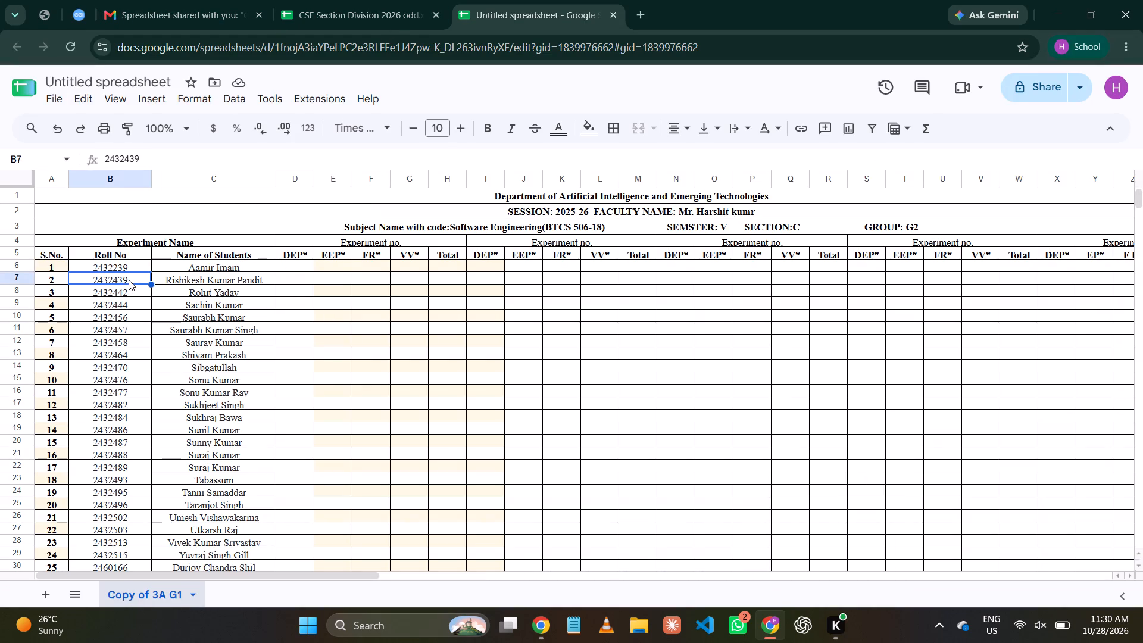
scroll(194, 417, down, 5)
scroll(194, 417, up, 2)
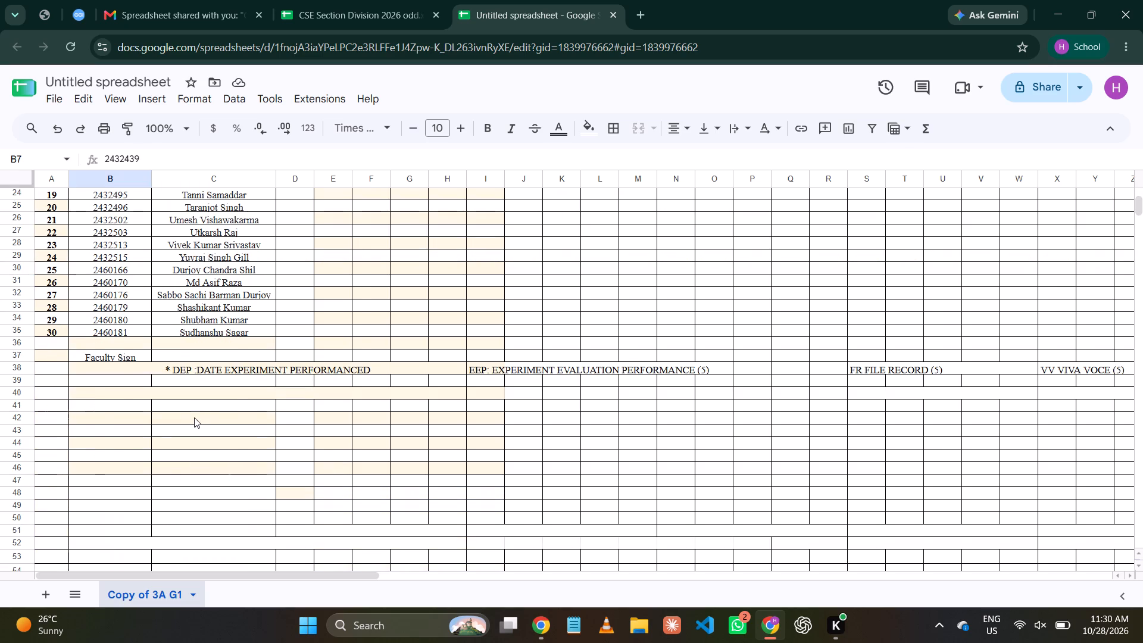
scroll(194, 417, up, 4)
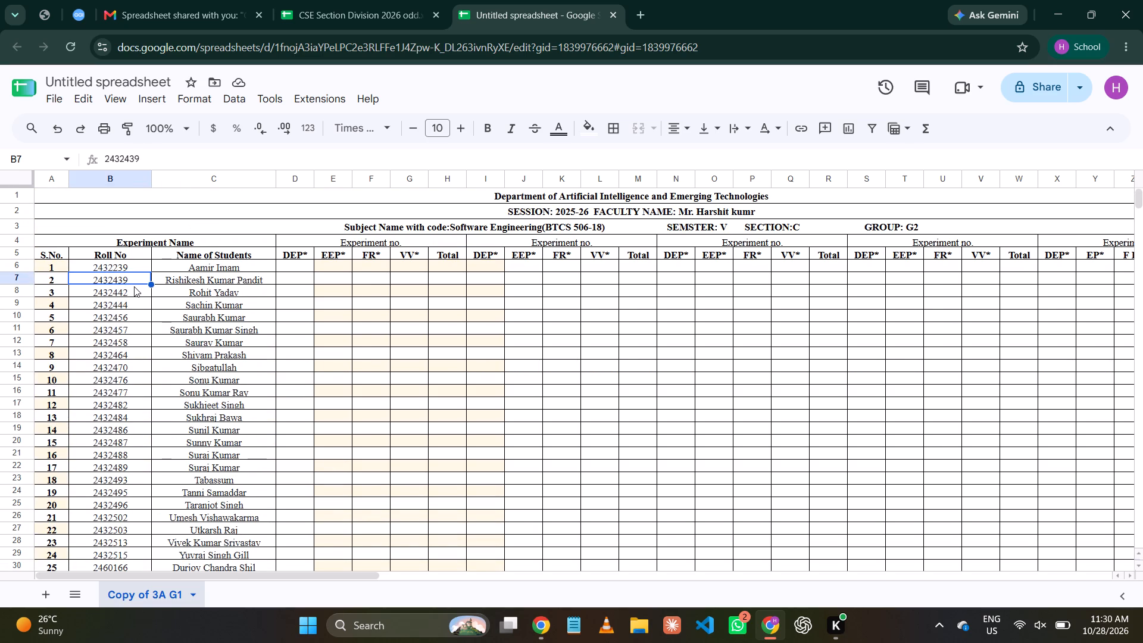
click(303, 10)
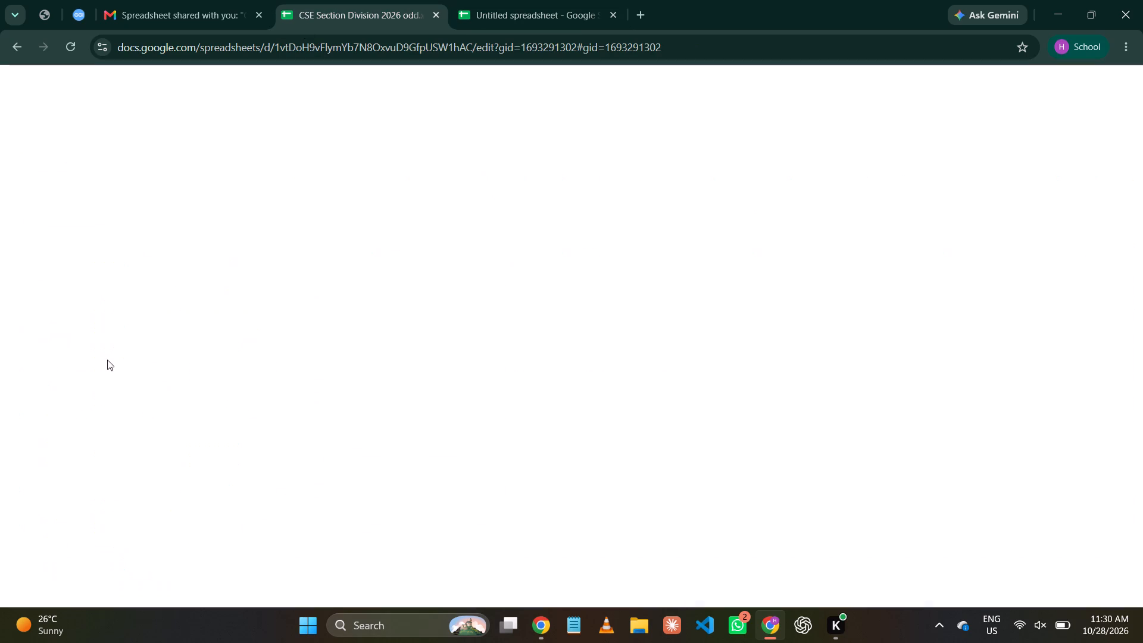
click(126, 308)
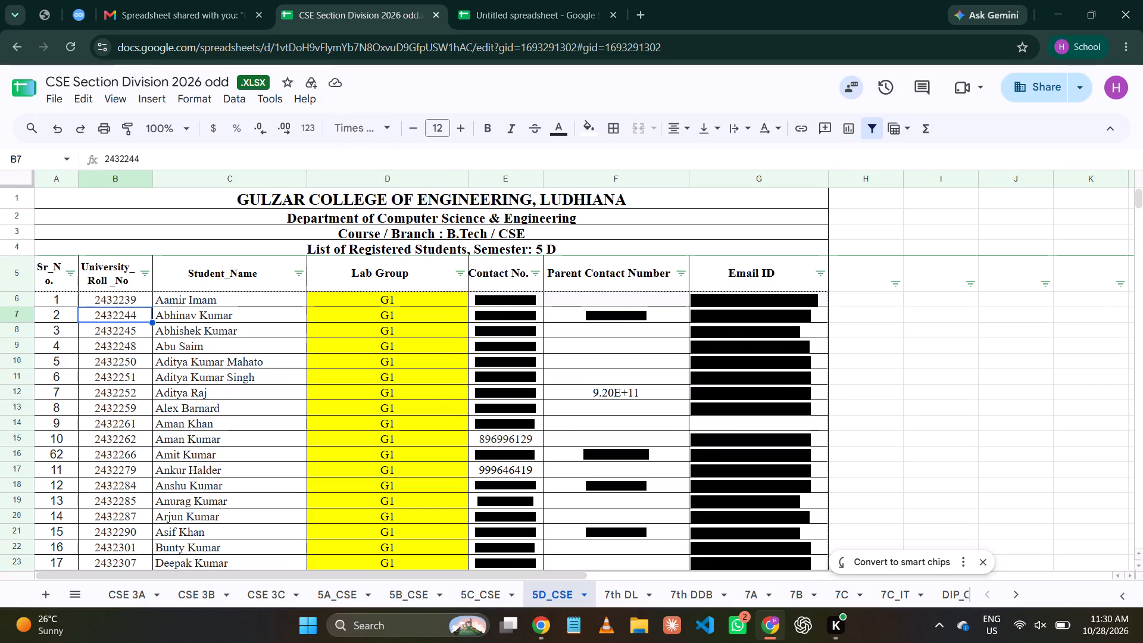
key(ctrl+c)
click(492, 7)
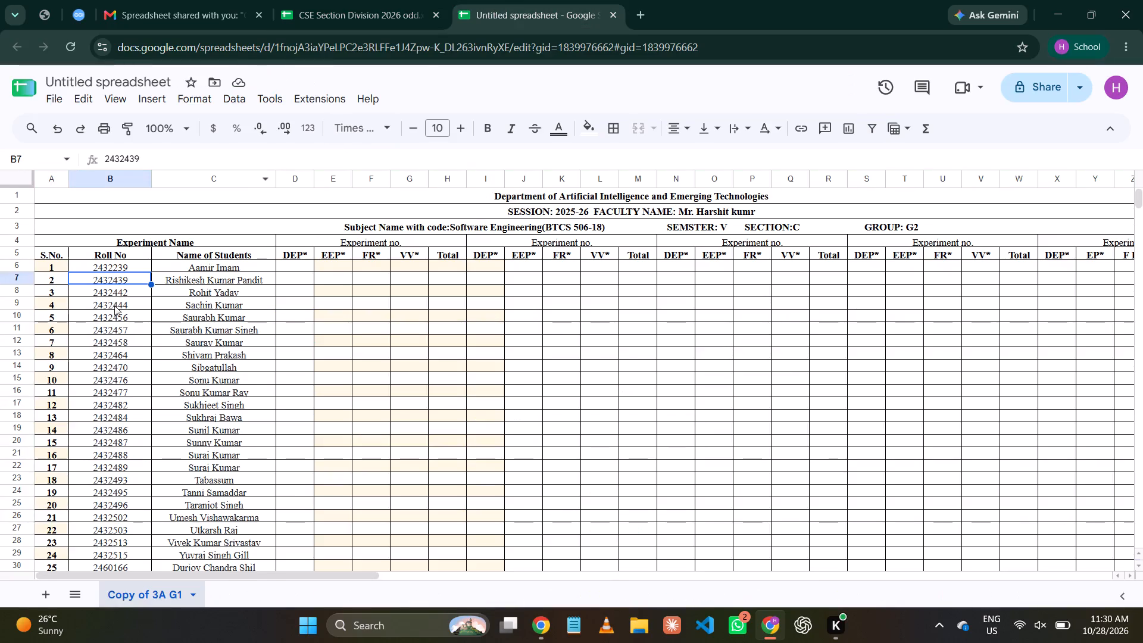
click(116, 281)
key(ctrl+v)
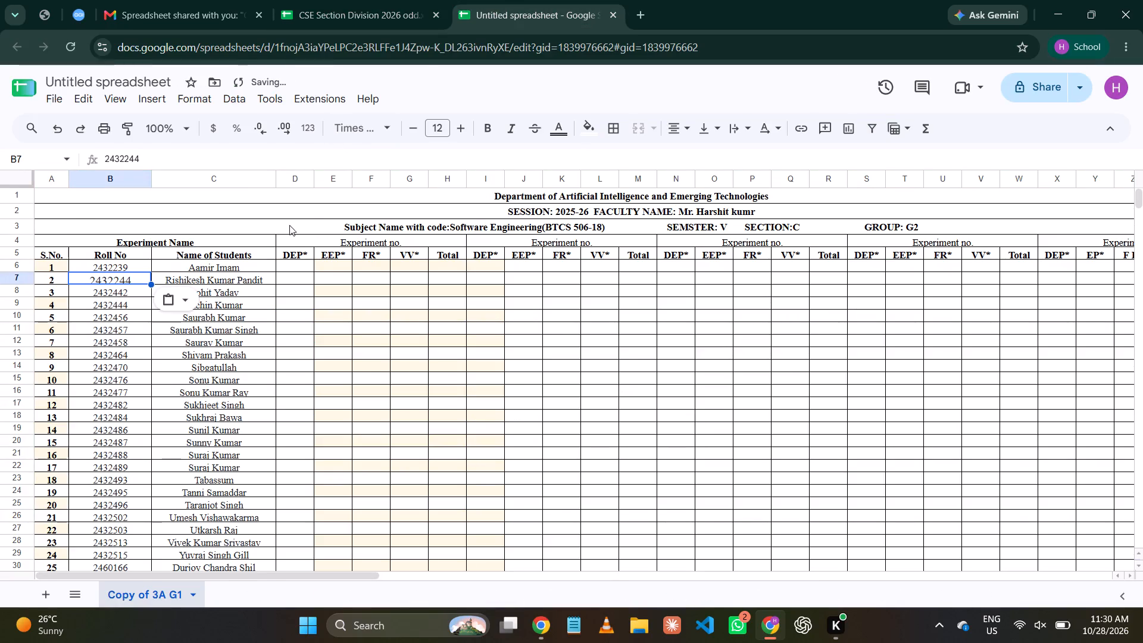
double_click(408, 132)
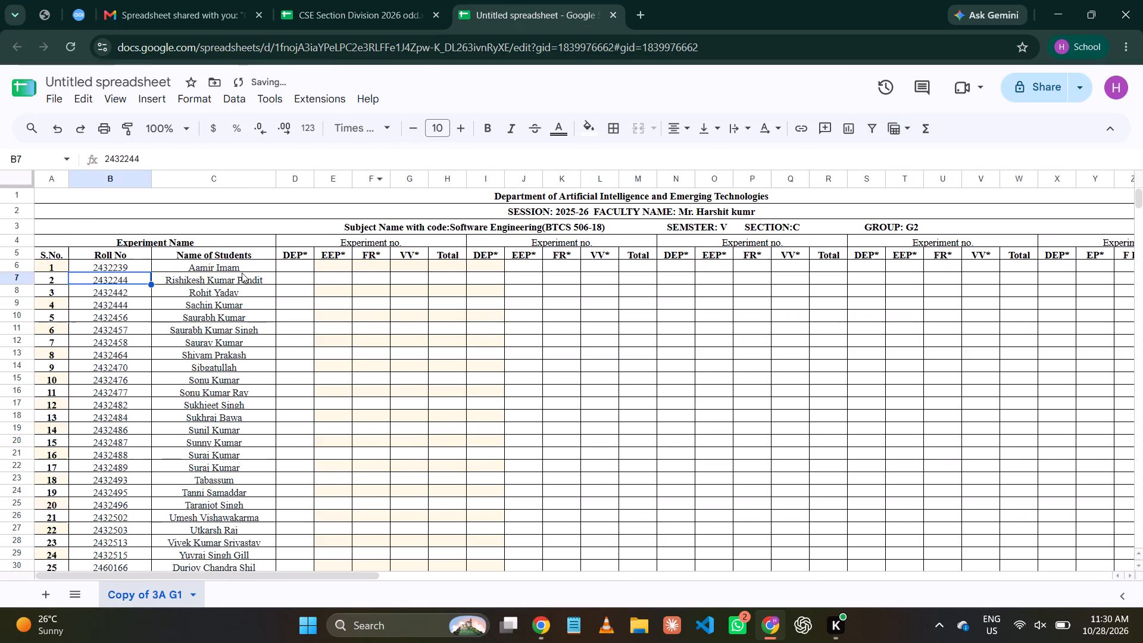
Copy the second student's name from the 5D_CSE sheet into C7 of "Copy of 3A G1" and save.
drag(242, 273, 242, 285)
click(239, 278)
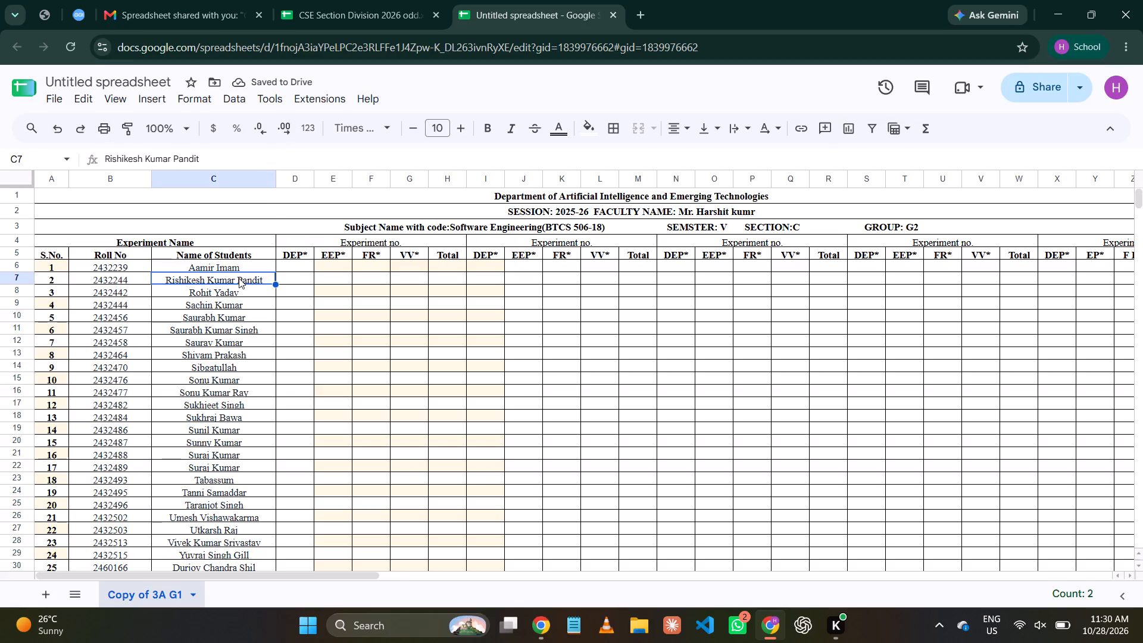
click(367, 11)
click(196, 308)
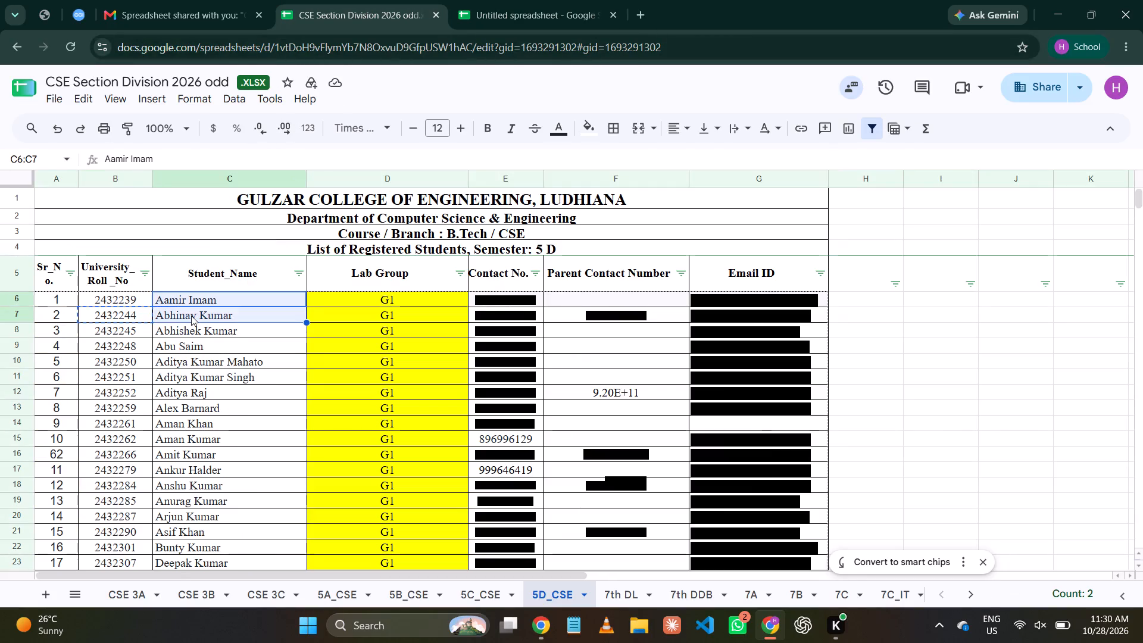
click(191, 316)
key(ctrl+c)
drag(494, 5, 486, 19)
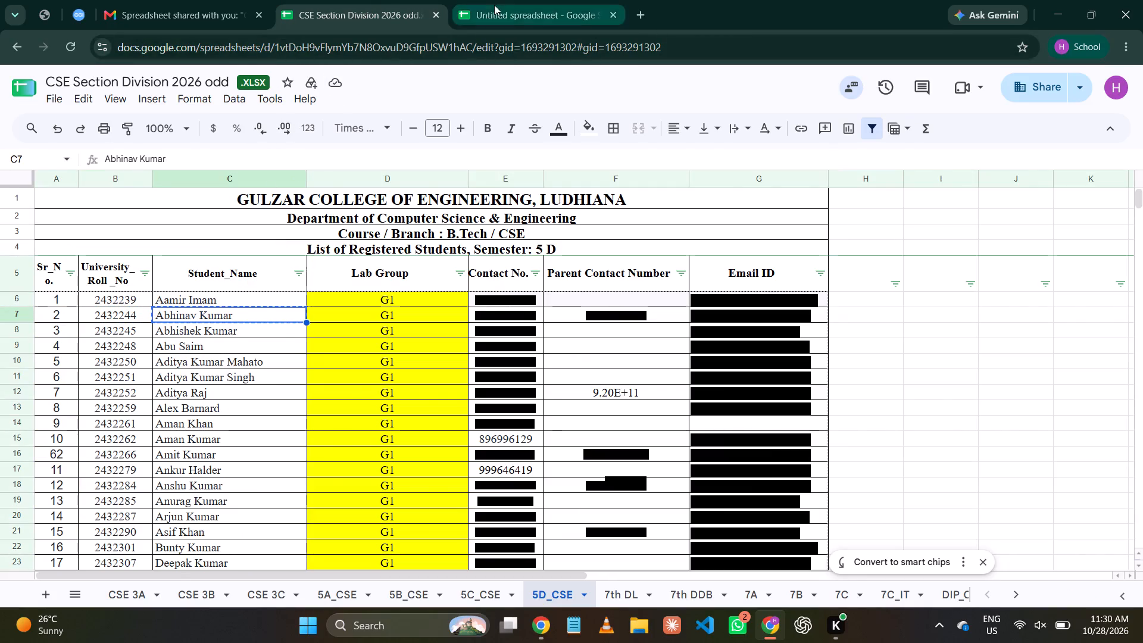
click(204, 279)
key(ctrl+v)
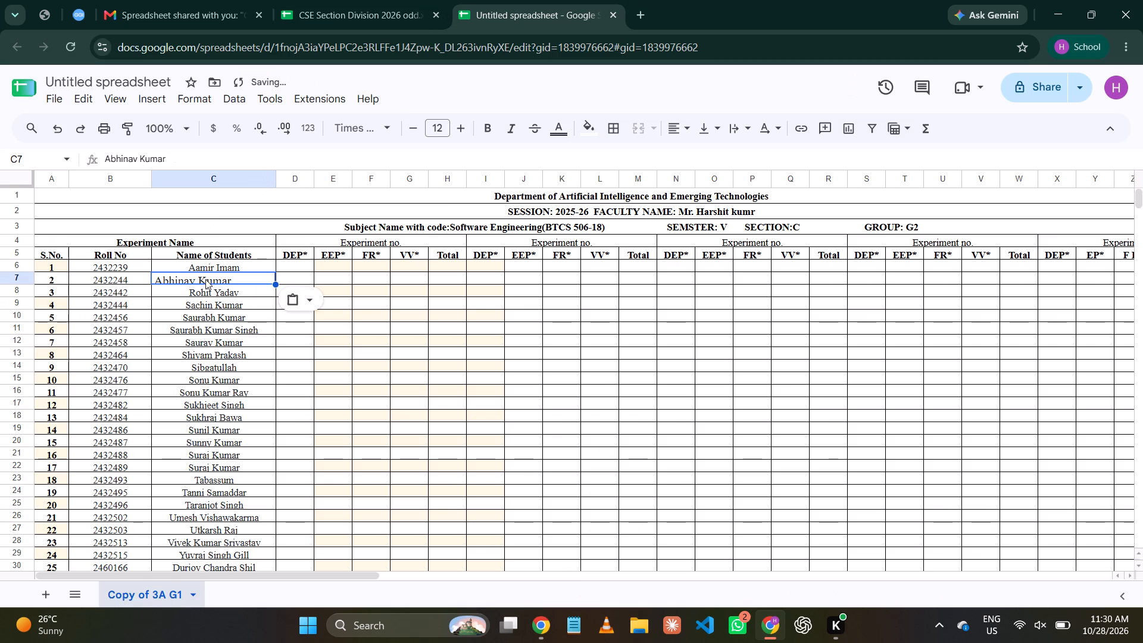
key(ctrl+s)
Set the student name in C7 to font size 10 and centre it horizontally.
double_click(420, 125)
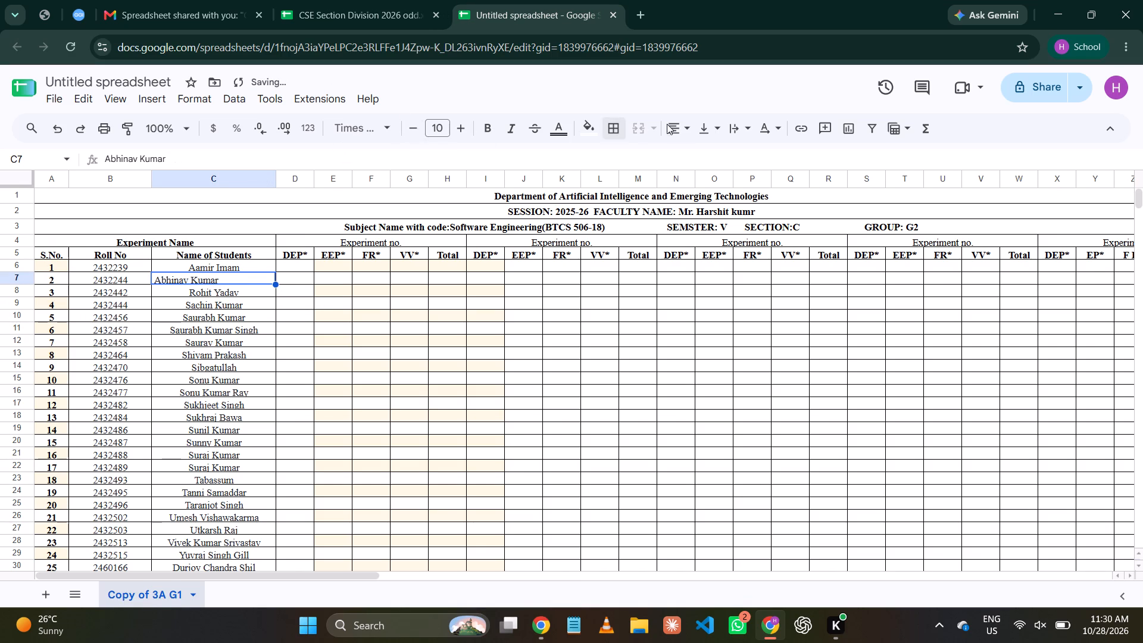
click(693, 124)
click(695, 161)
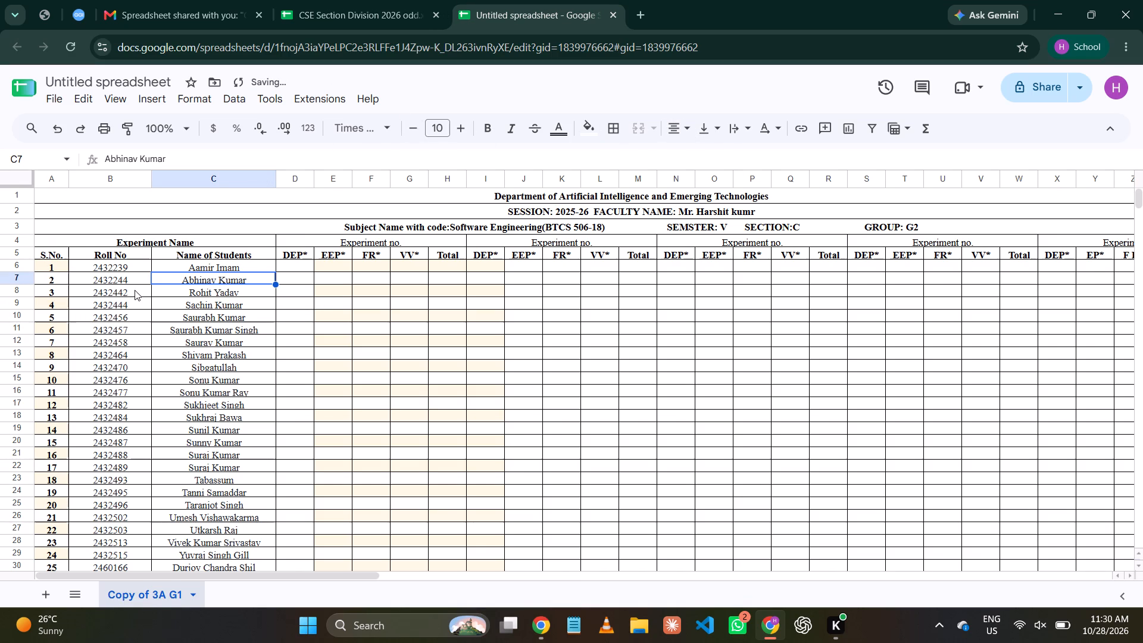
Copy the third student's roll number from the 5D_CSE sheet into B8 of "Copy of 3A G1" and set it to font size 10.
click(135, 290)
click(350, 17)
click(117, 335)
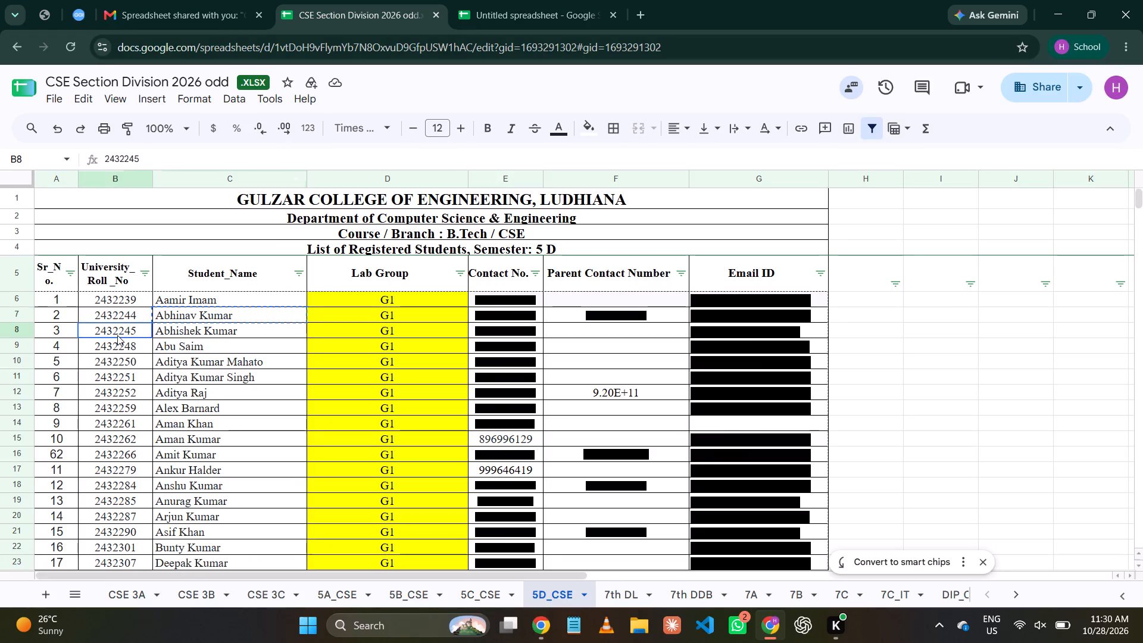
key(ctrl+c)
click(511, 11)
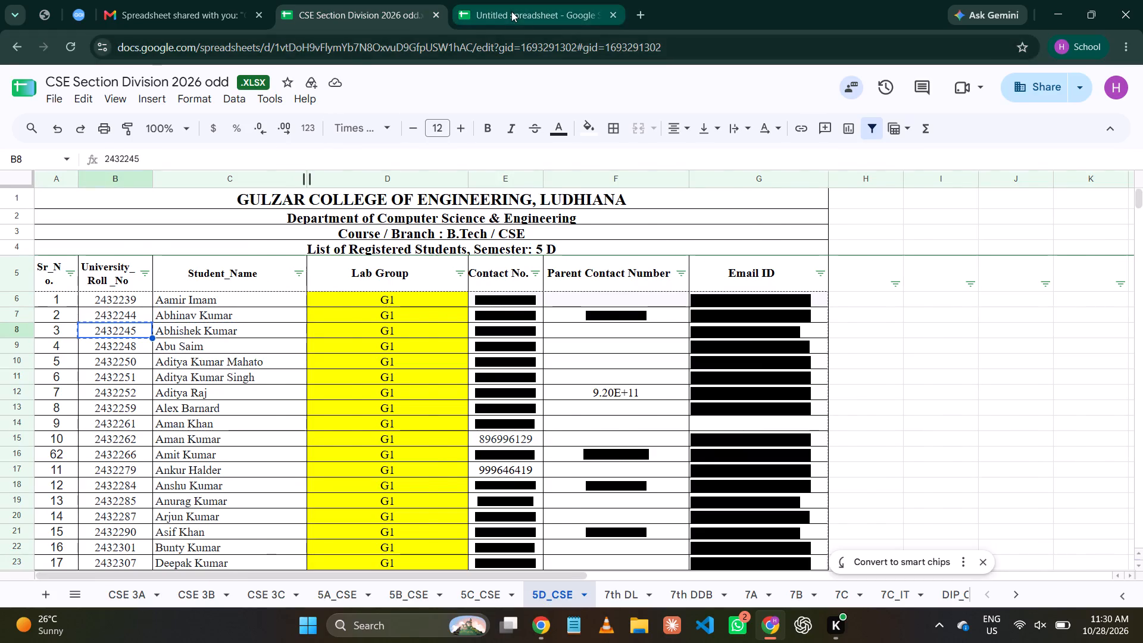
click(201, 286)
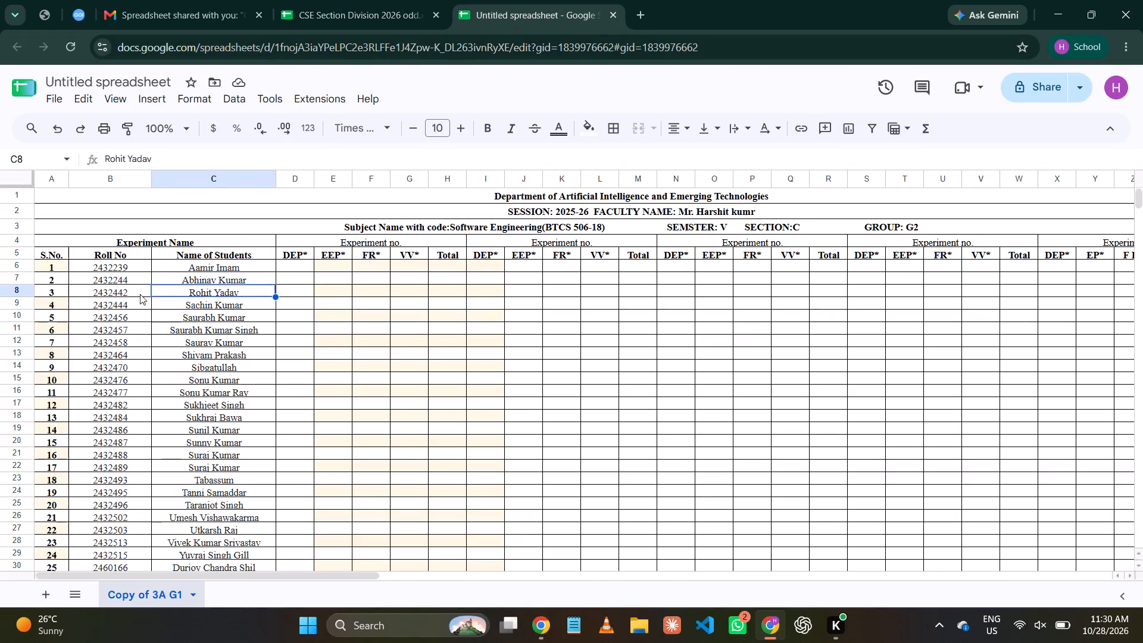
click(133, 292)
key(ctrl+v)
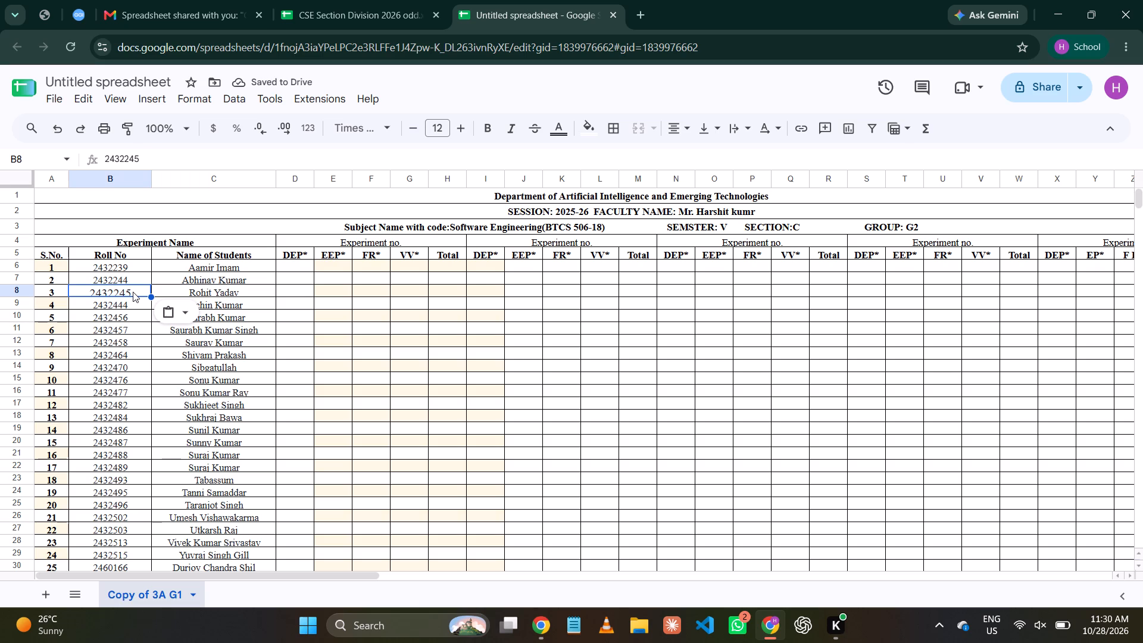
double_click(412, 123)
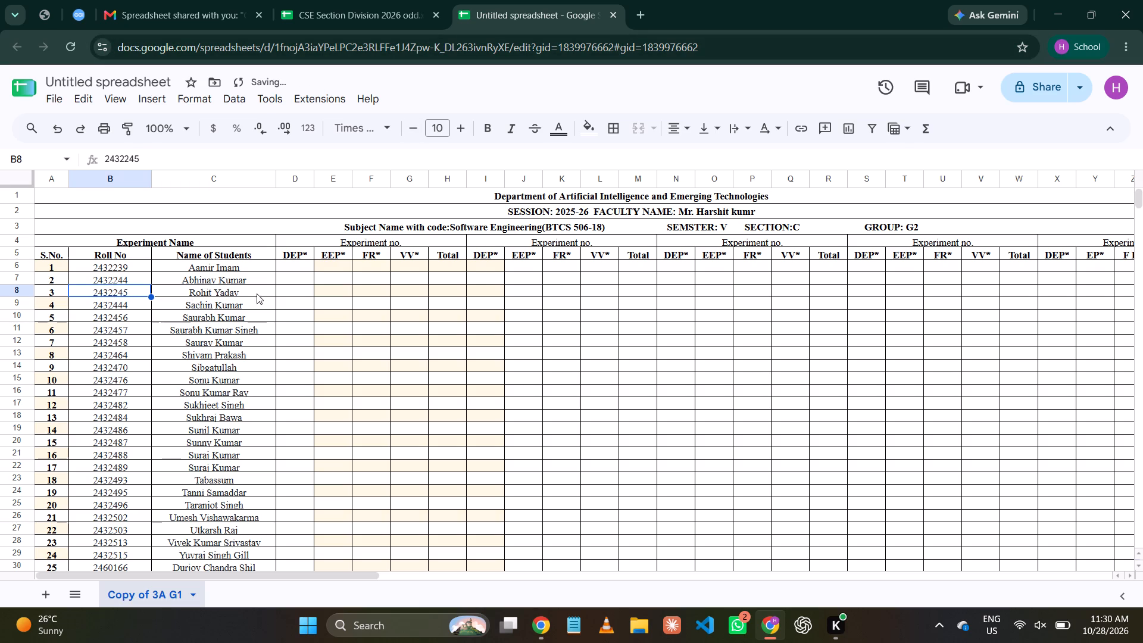
Copy the third student's name from the 5D_CSE sheet into C8 of "Copy of 3A G1" and save.
click(238, 298)
click(383, 22)
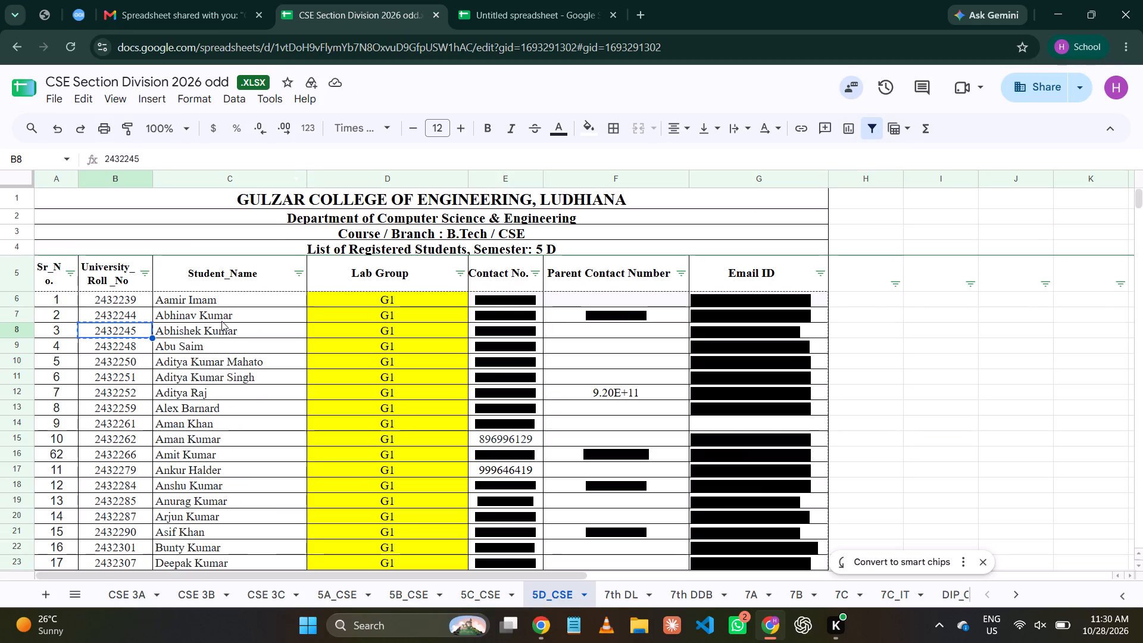
click(216, 331)
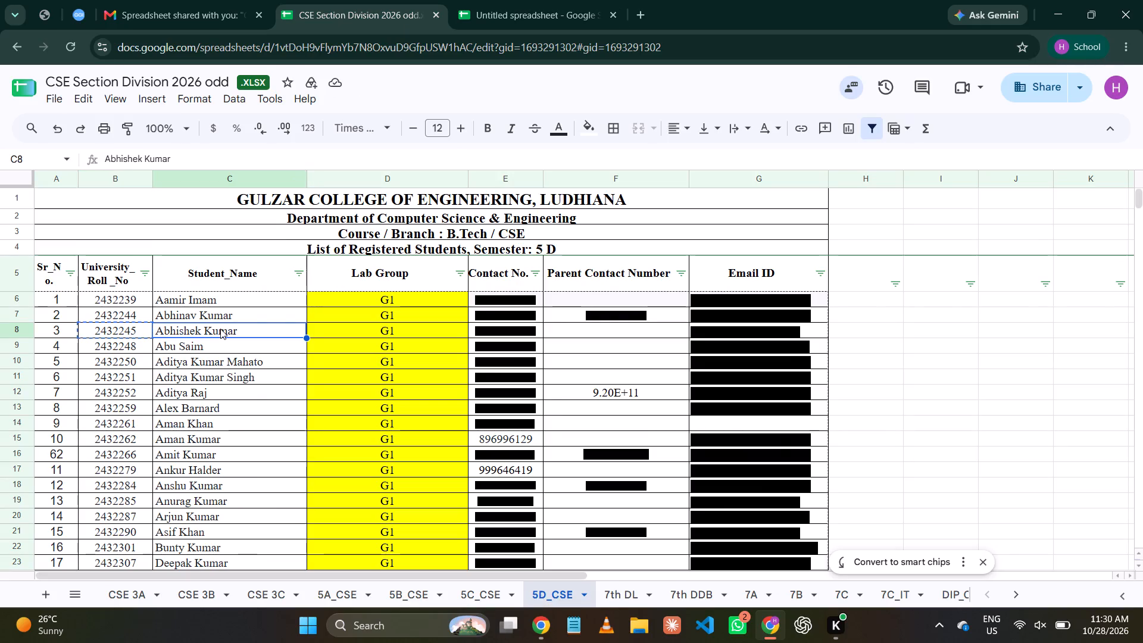
key(ctrl+c)
click(511, 25)
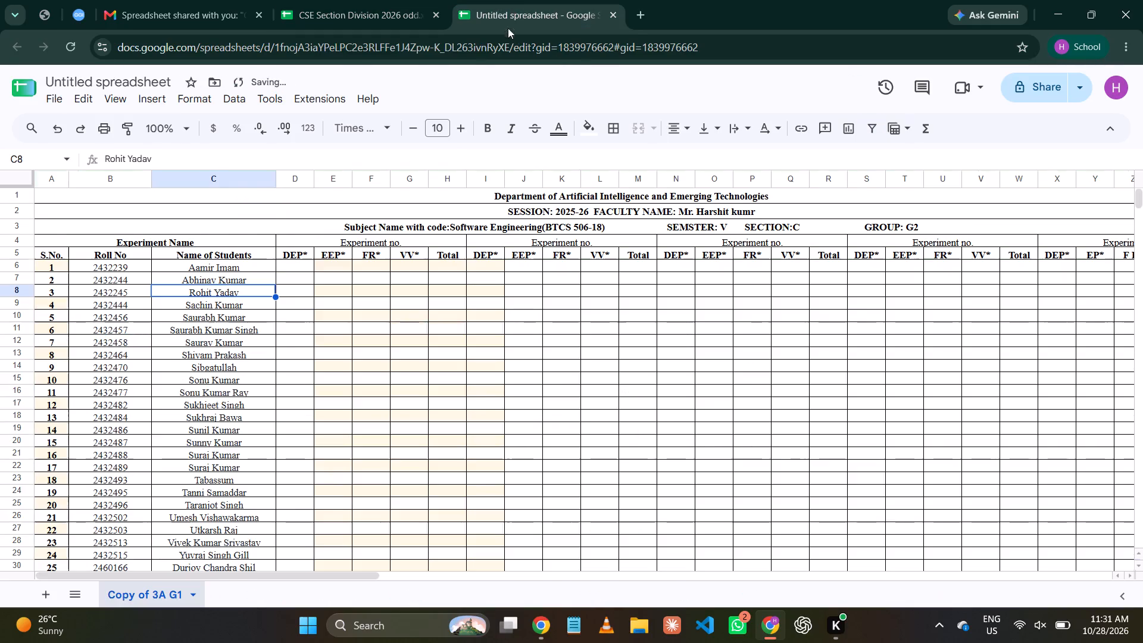
click(243, 291)
key(ctrl+v)
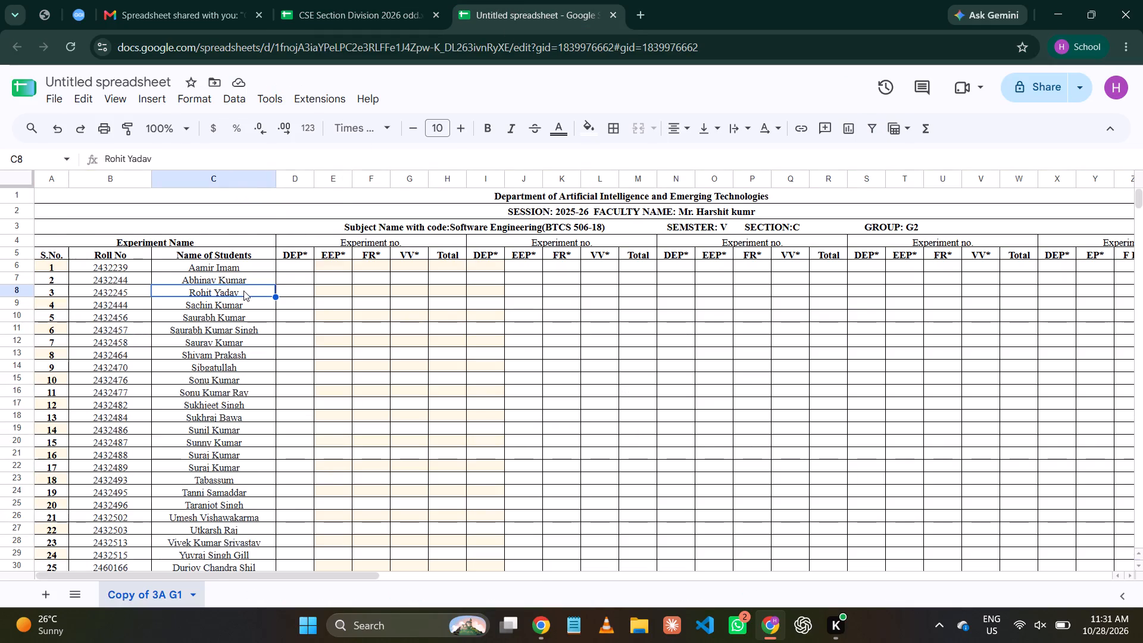
key(ctrl+s)
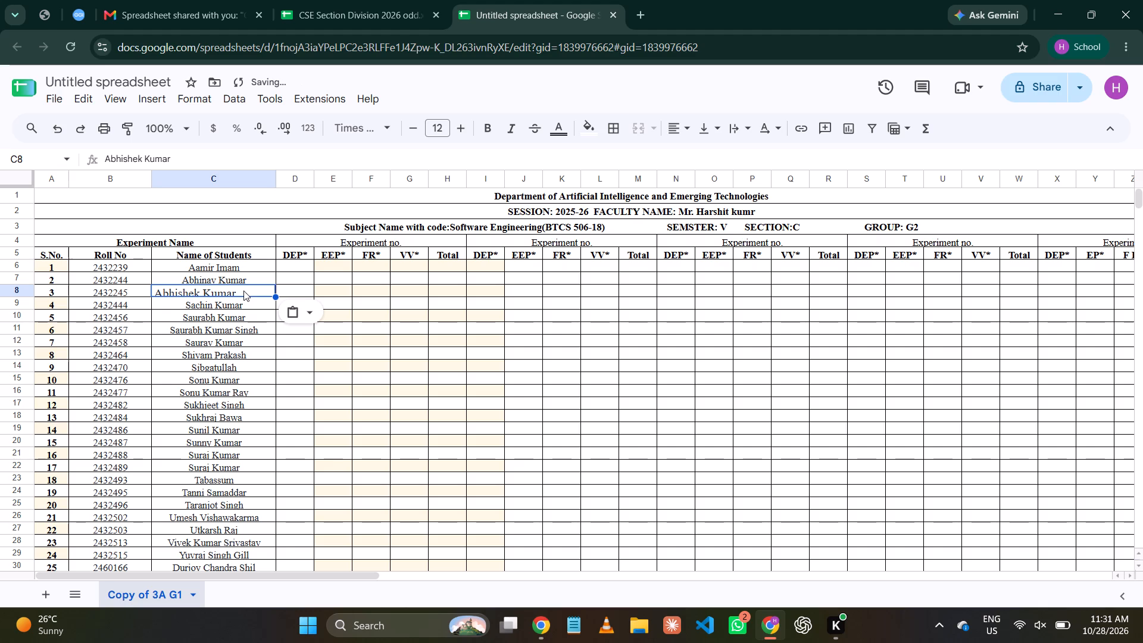
Set the student name in C8 to font size 10 and centre it horizontally.
click(417, 125)
click(417, 125)
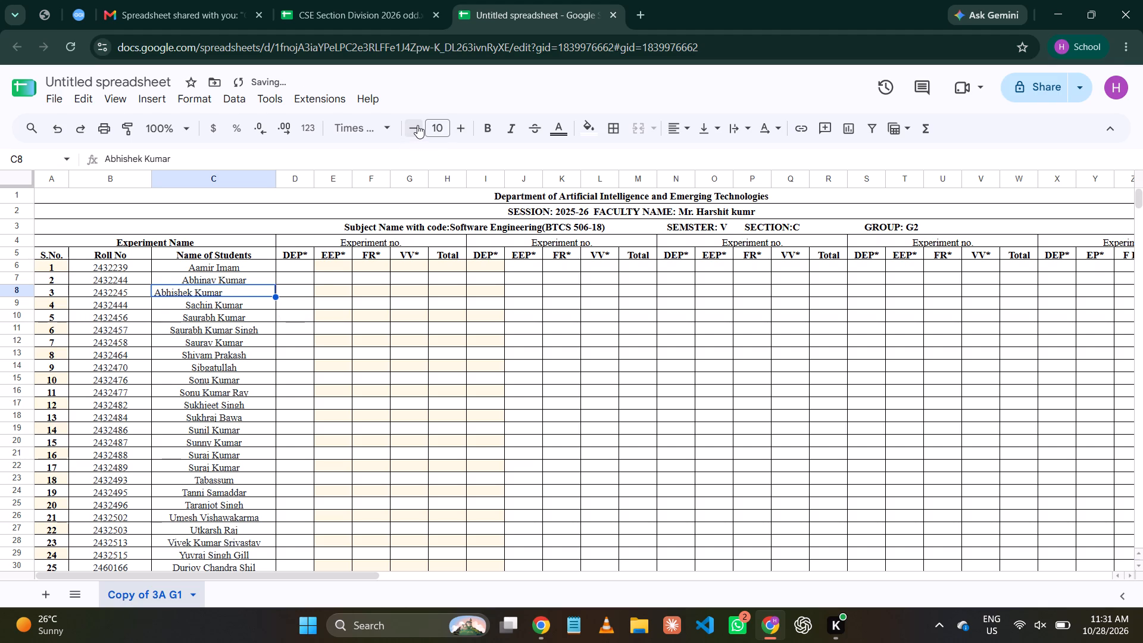
click(680, 125)
click(703, 164)
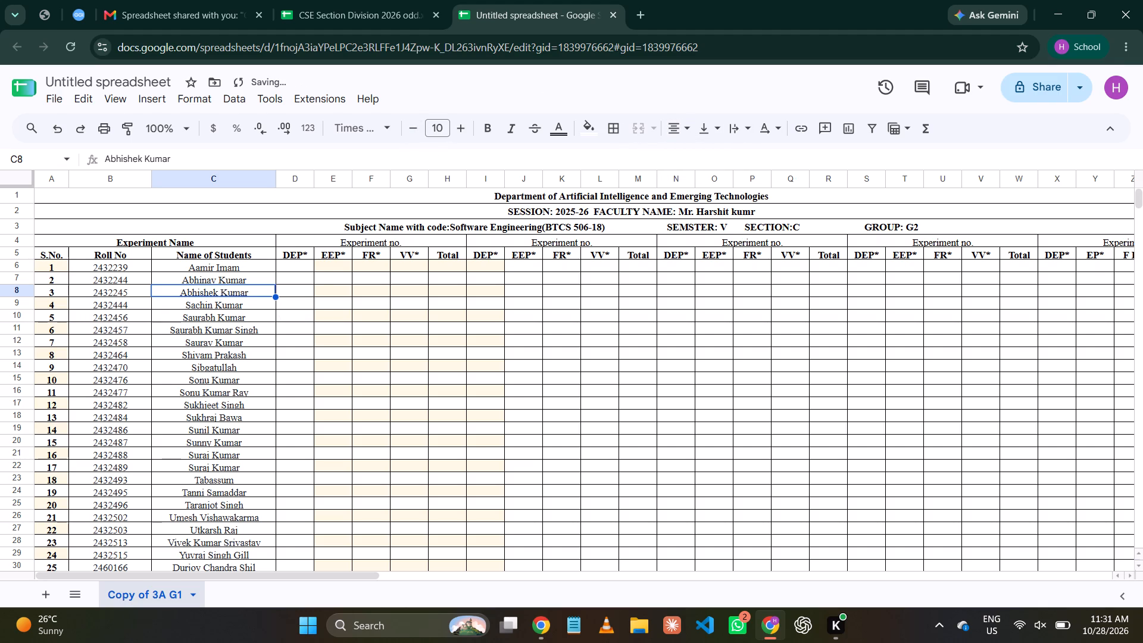
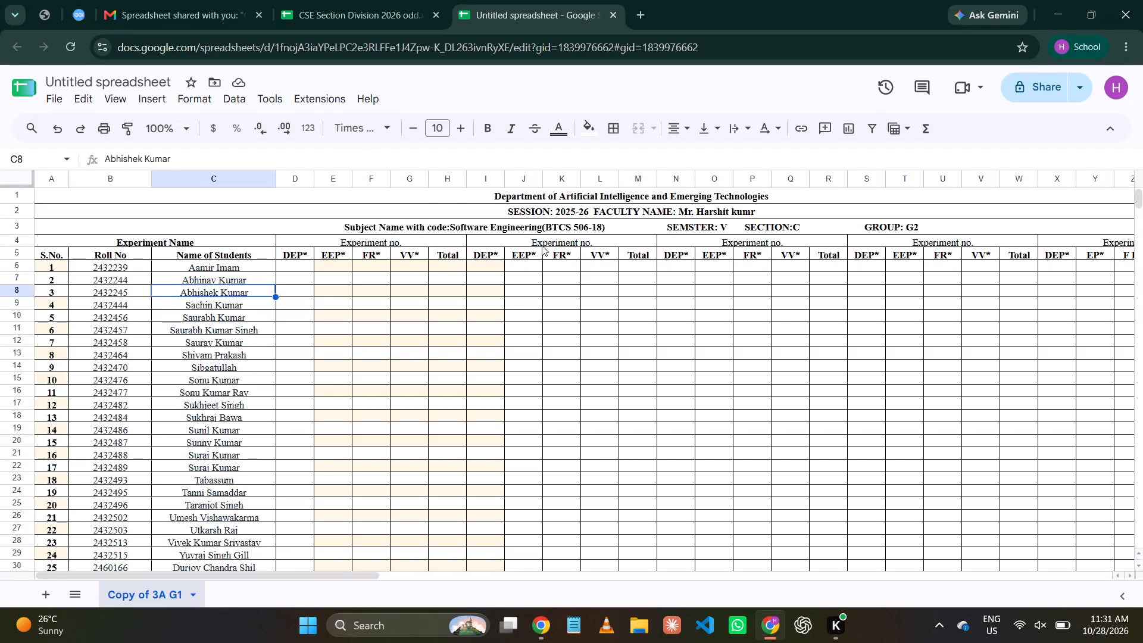
Copy the fourth student's roll number from B9 of the 5D_CSE sheet for cell B9 of "Copy of 3A G1".
click(133, 305)
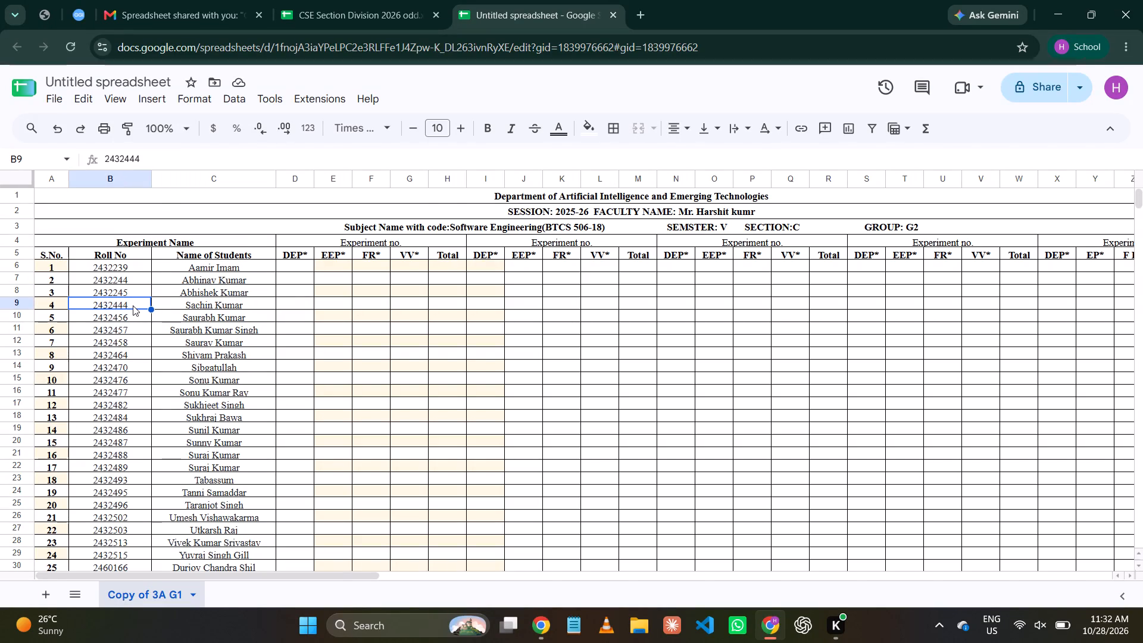
click(349, 14)
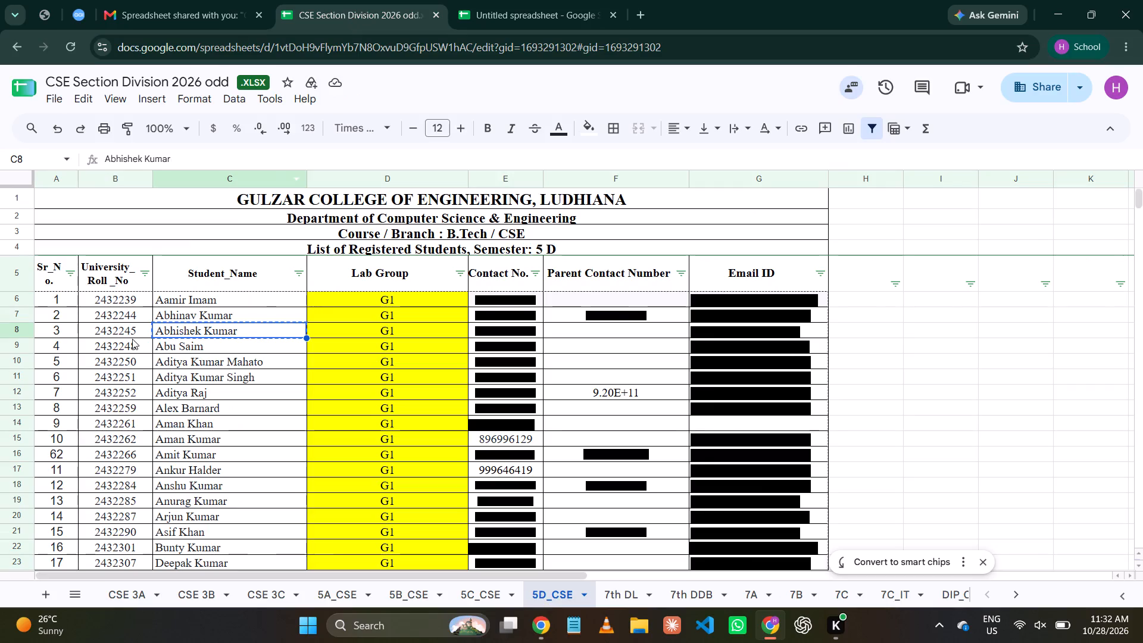
click(115, 342)
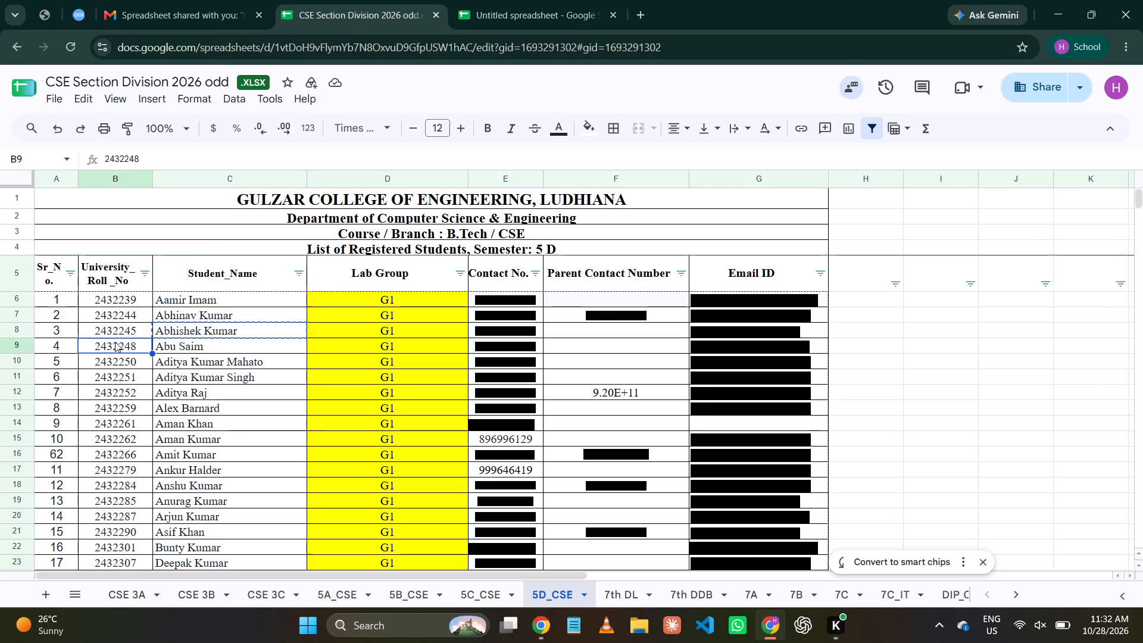
key(ctrl+c)
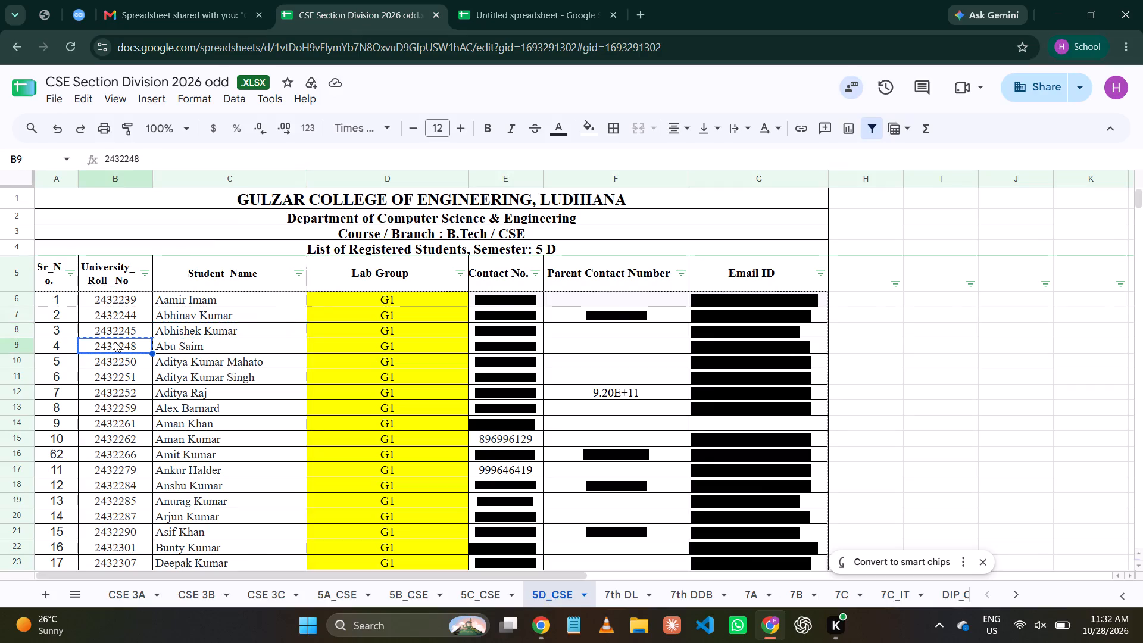
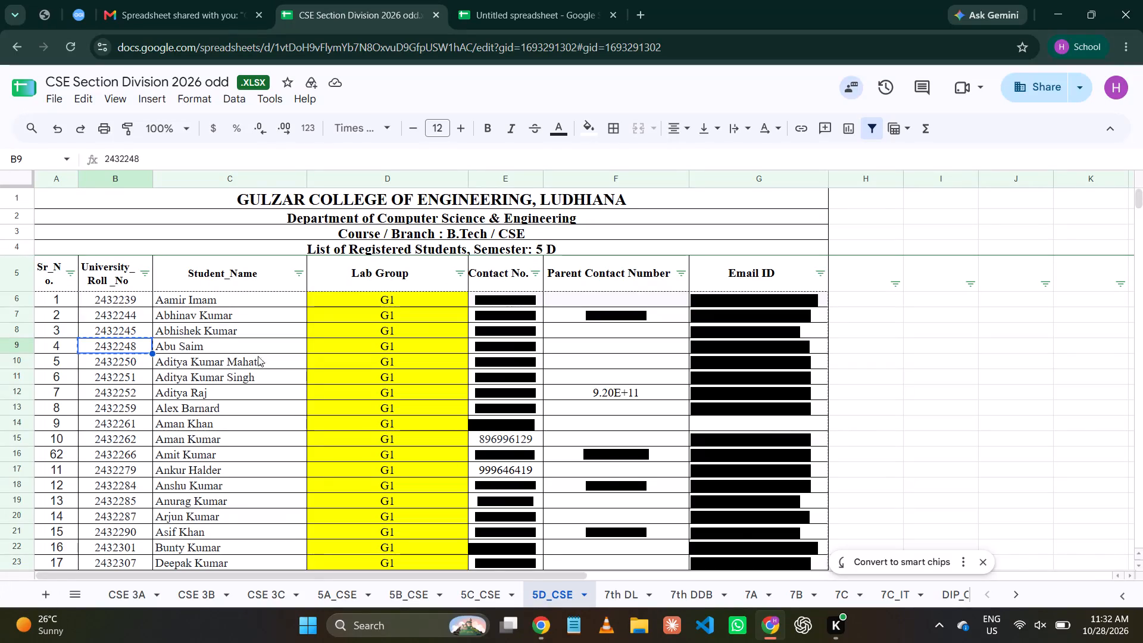
Copy the fourth student's roll number from B9 of 5D_CSE into B9 of "Copy of 3A G1", at font size 10 and centred.
click(112, 348)
key(ctrl+c)
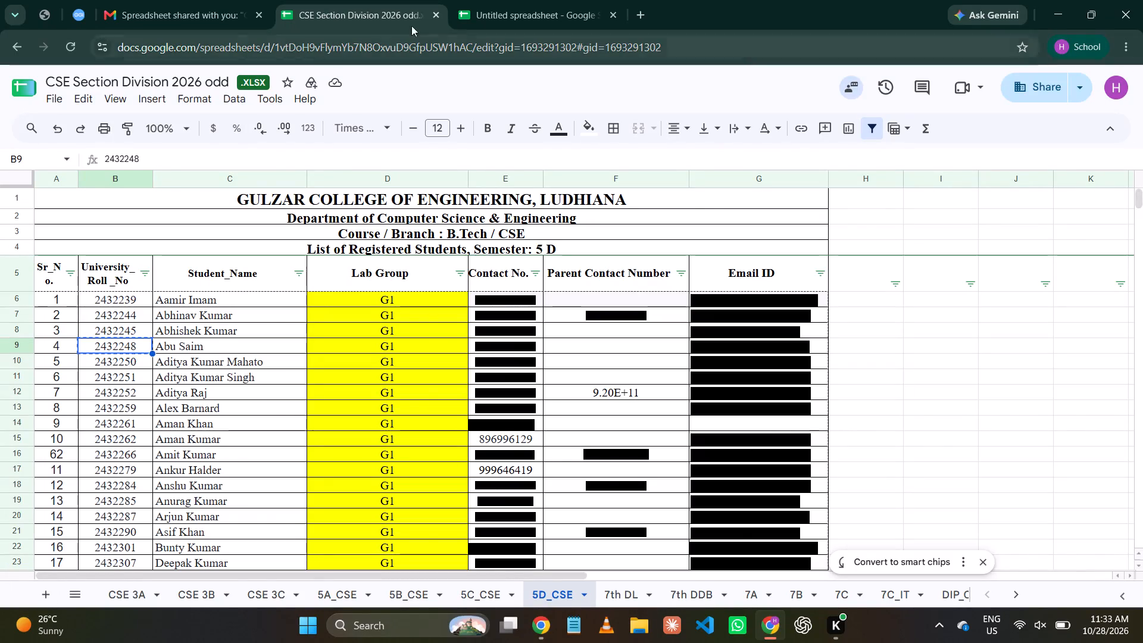
click(536, 25)
click(96, 302)
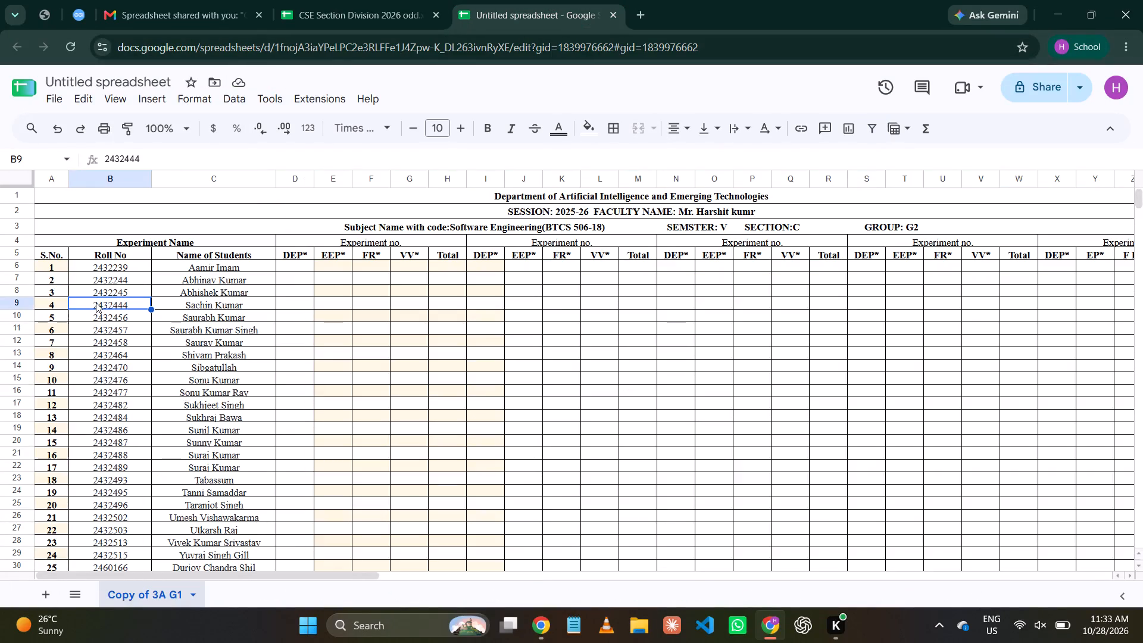
key(ctrl+v)
key(ctrl+s)
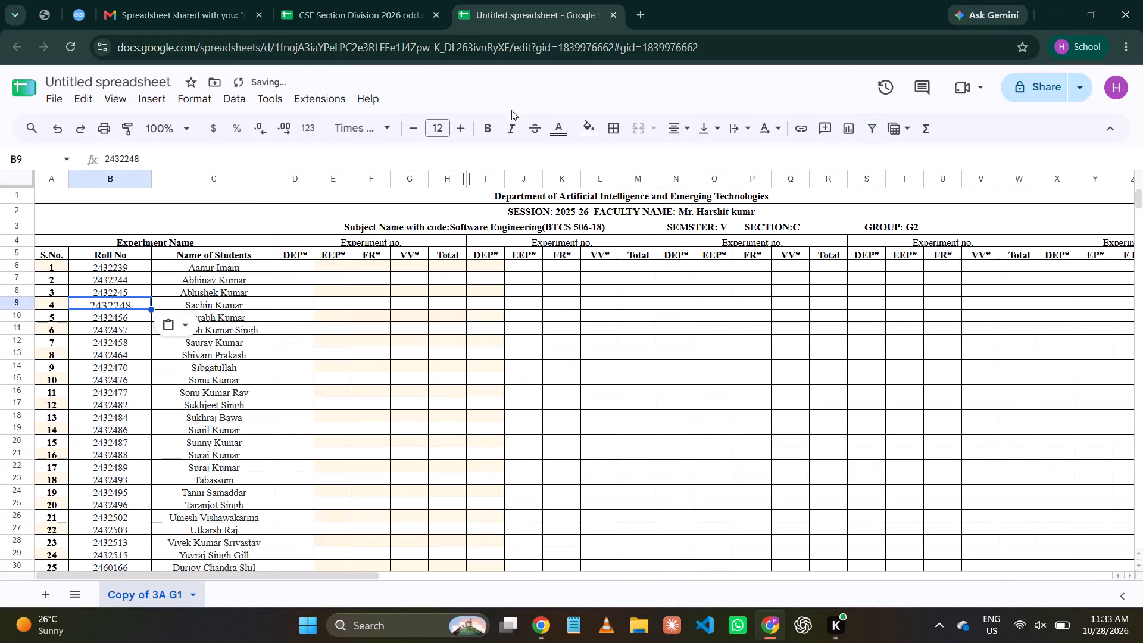
double_click(414, 126)
click(686, 132)
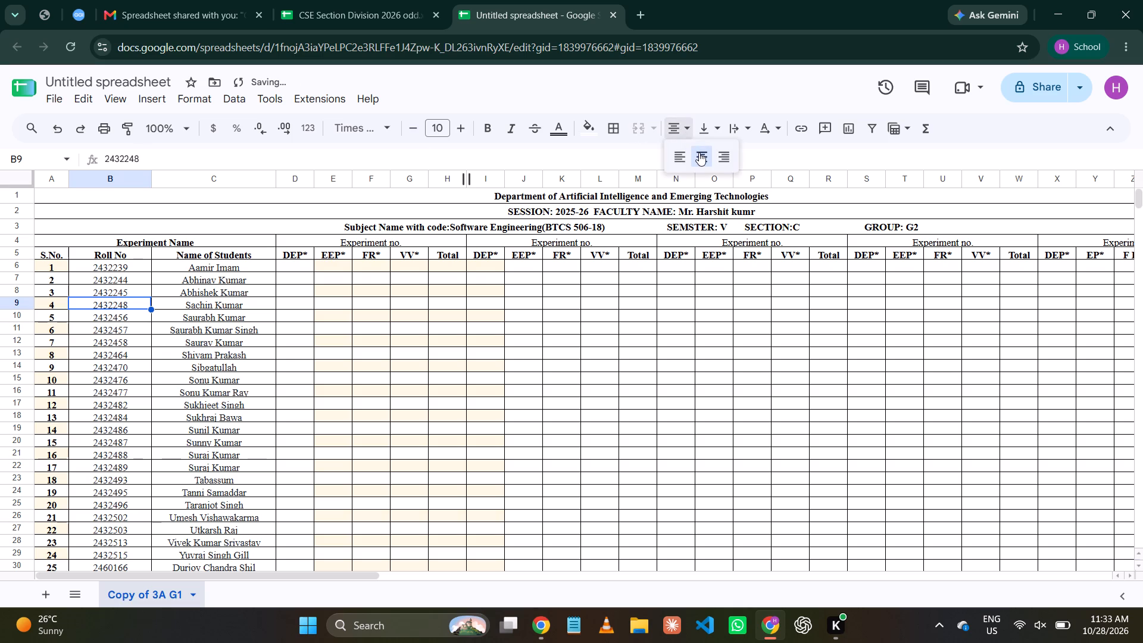
click(699, 154)
Copy the fourth student's name from C9 of 5D_CSE into C9 of "Copy of 3A G1", at font size 10 and centred.
click(242, 298)
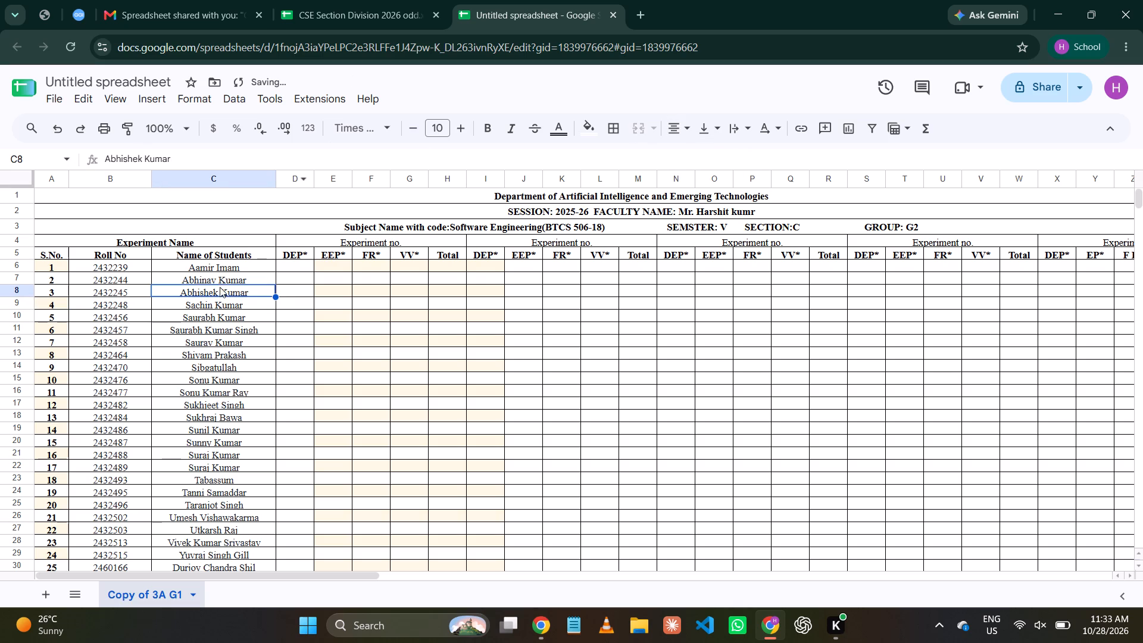
click(223, 301)
click(388, 10)
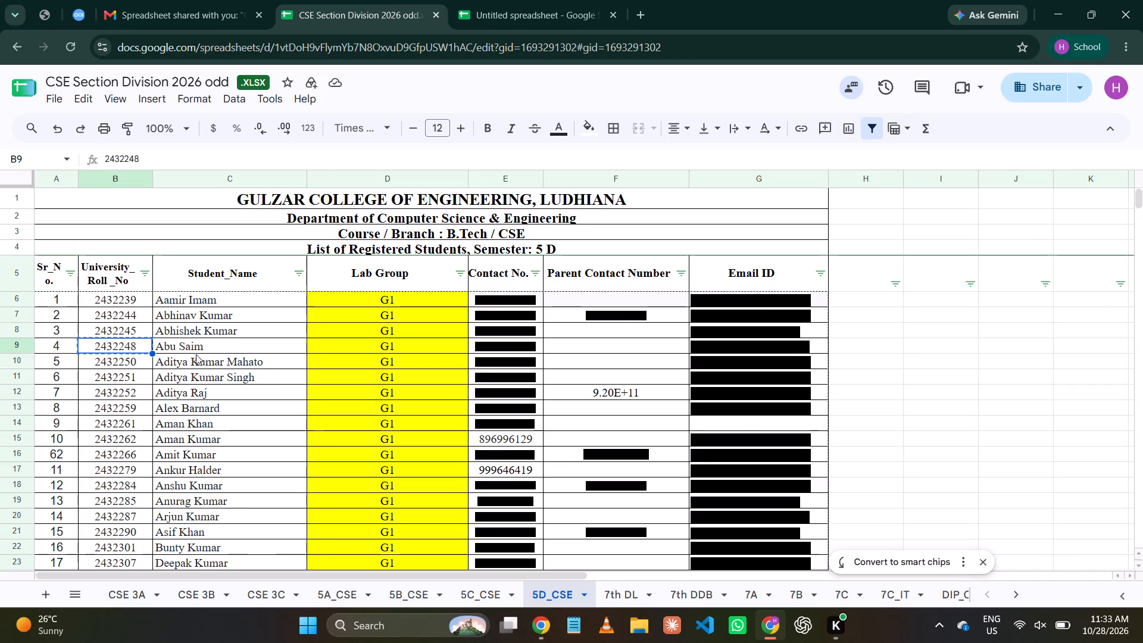
click(196, 349)
key(ctrl+c)
click(556, 9)
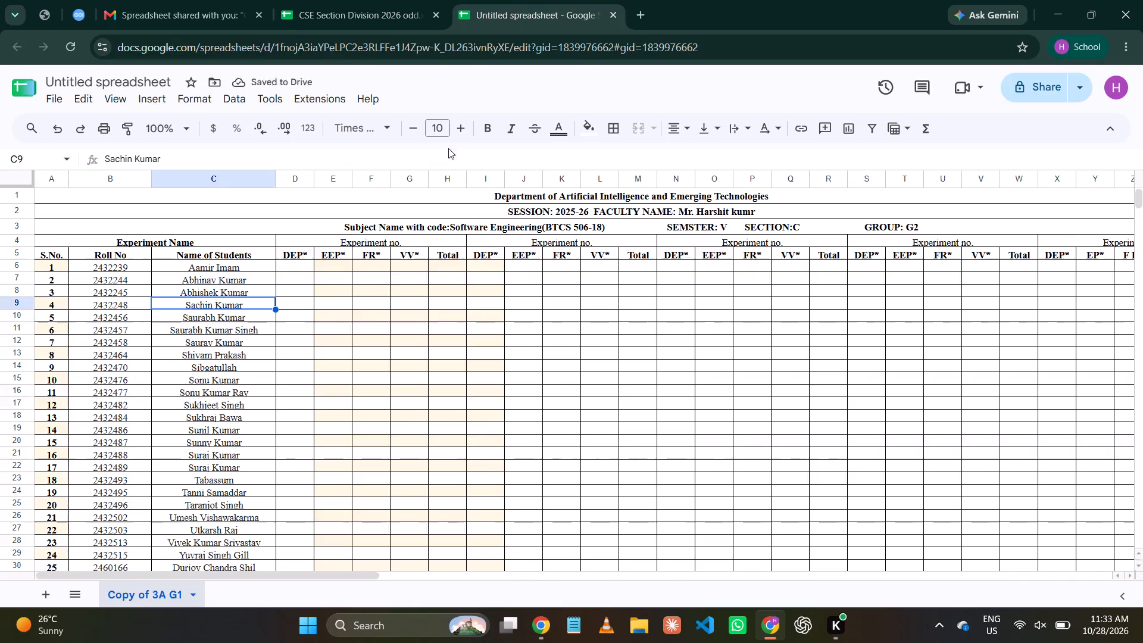
click(205, 307)
key(ctrl+v)
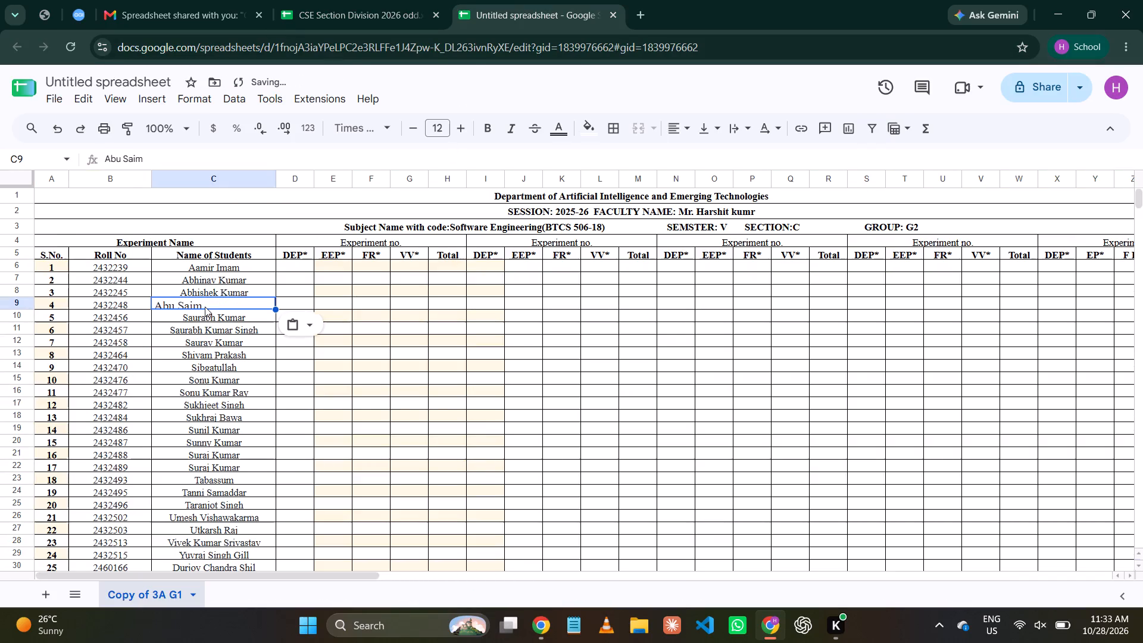
key(ctrl+s)
double_click(413, 130)
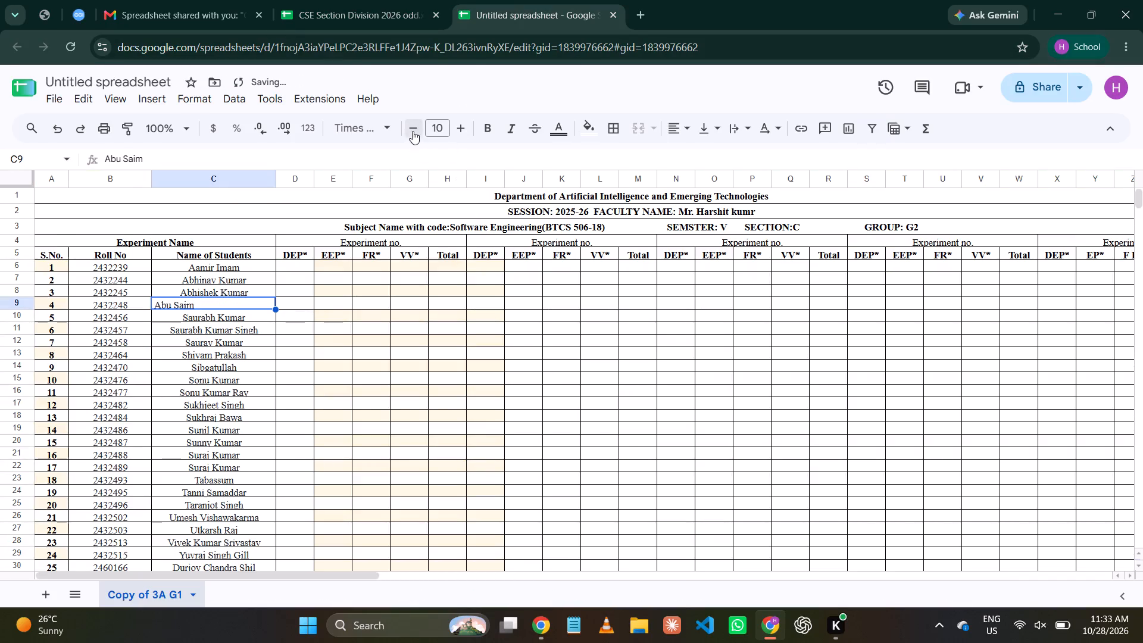
click(686, 133)
click(695, 155)
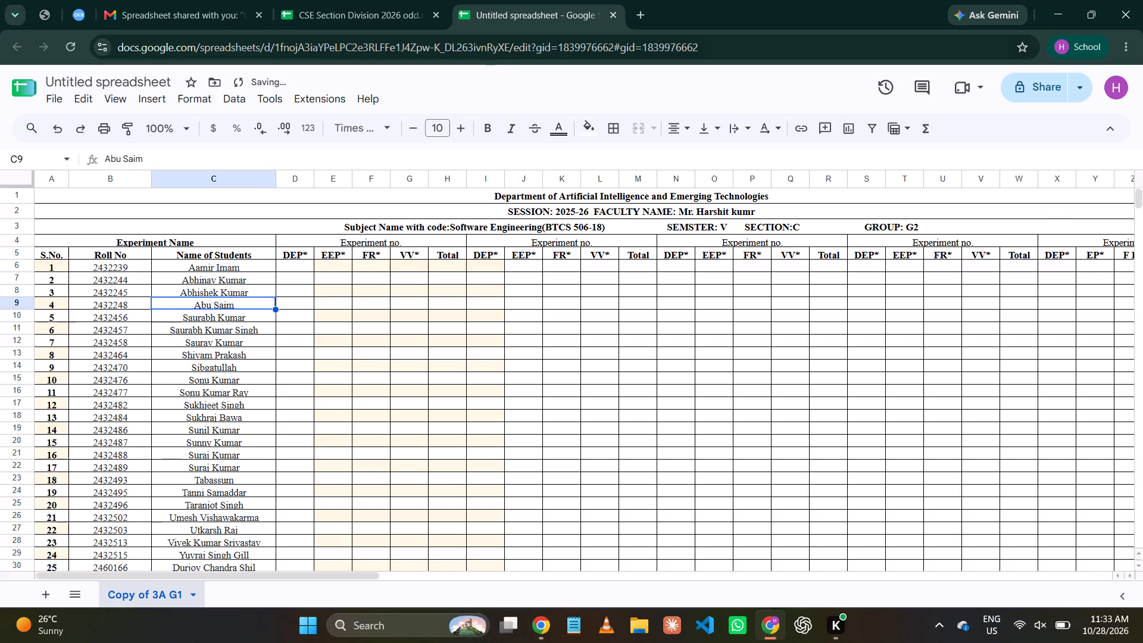
Copy the fifth student's roll number from B10 of 5D_CSE into B10 of "Copy of 3A G1" and set its font size to 10.
click(411, 20)
click(123, 368)
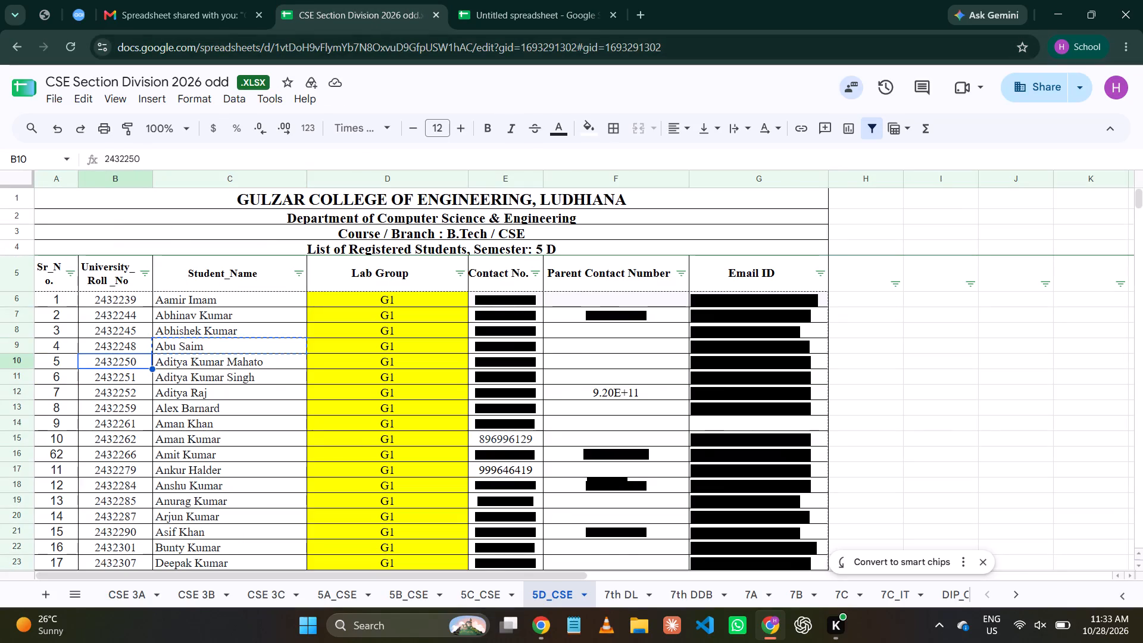
key(ctrl+c)
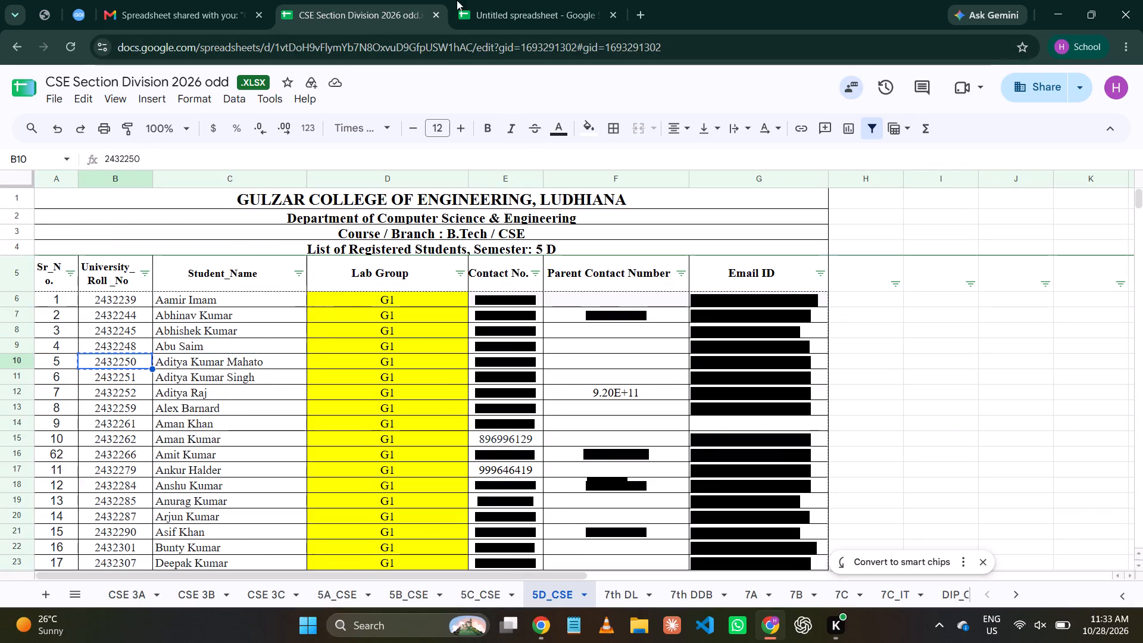
click(461, 20)
click(113, 315)
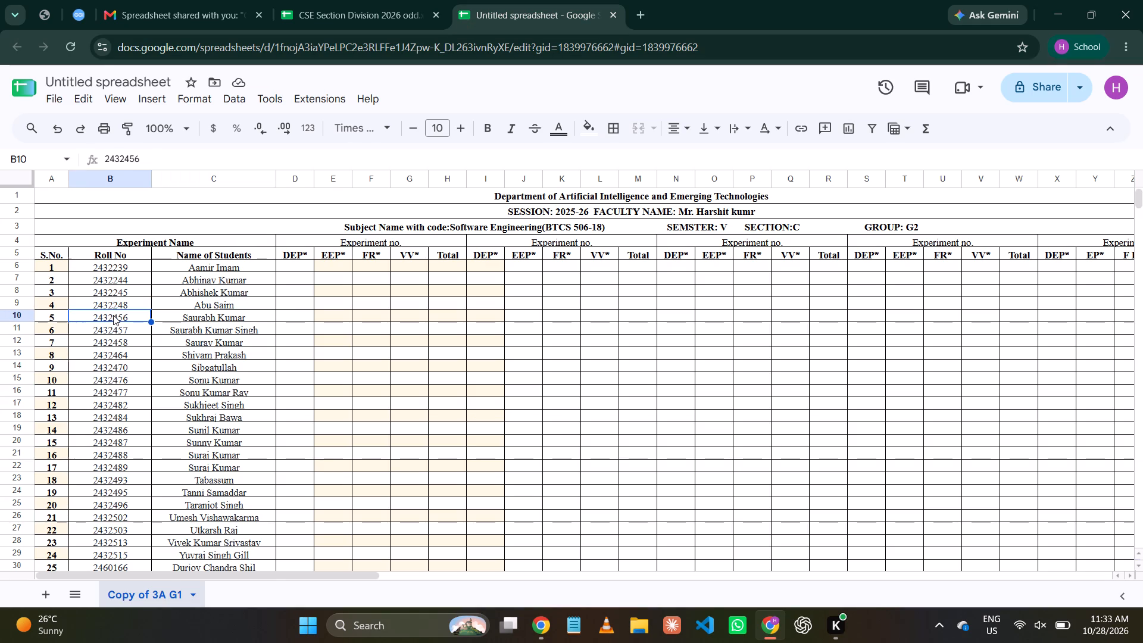
key(ctrl+v)
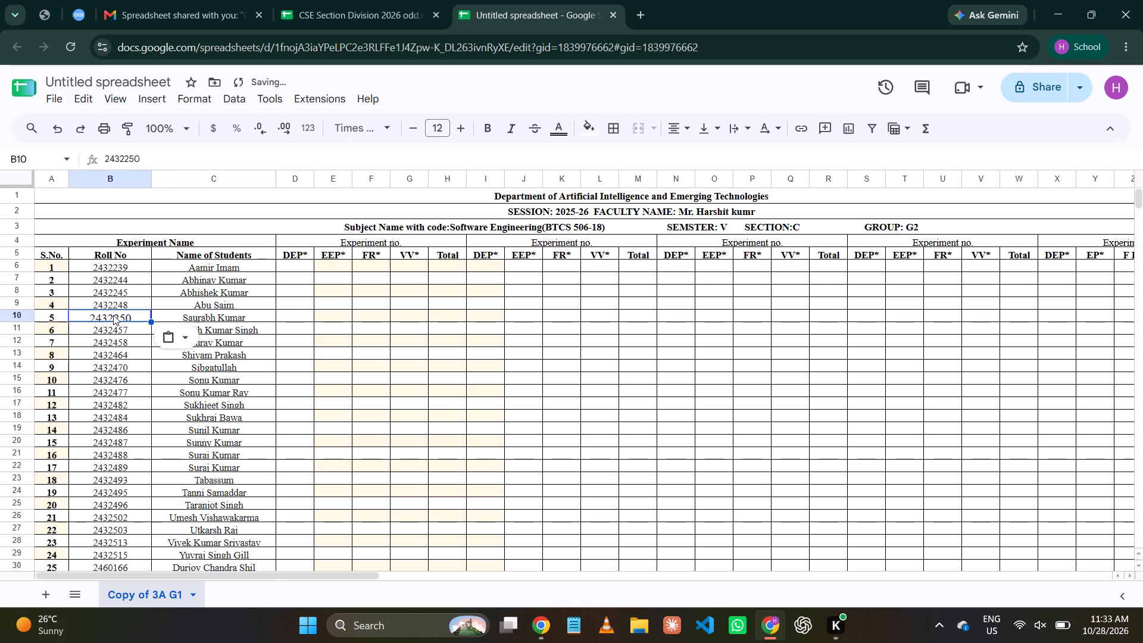
double_click(413, 127)
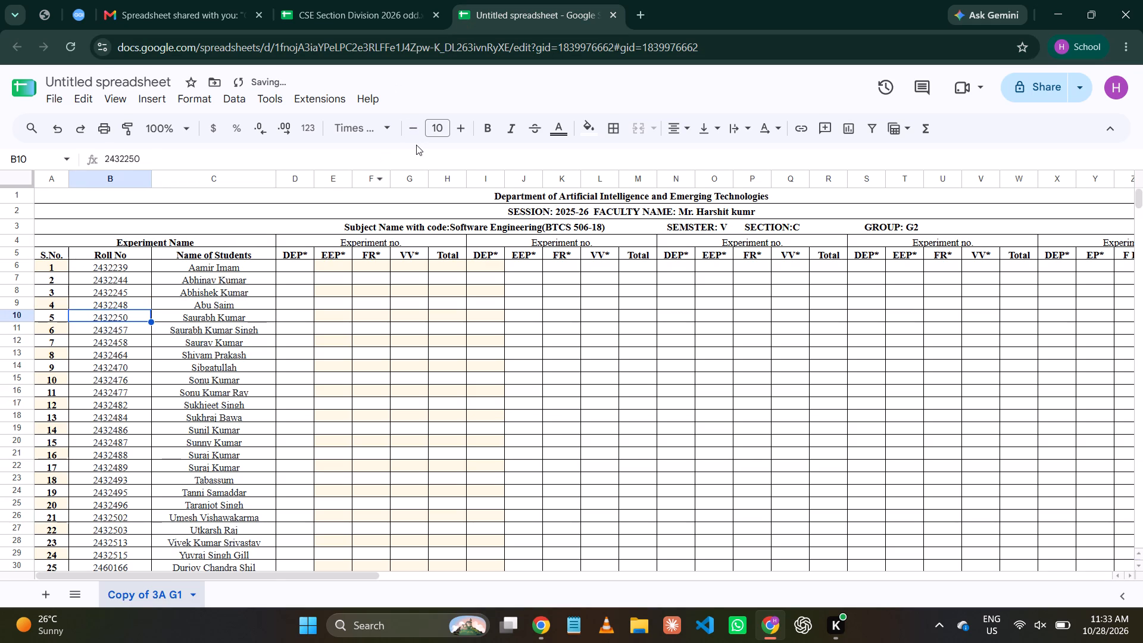
key(ctrl+s)
Copy the fifth student's name from C10 of 5D_CSE into C10 of "Copy of 3A G1", at font size 10 and centred.
click(245, 321)
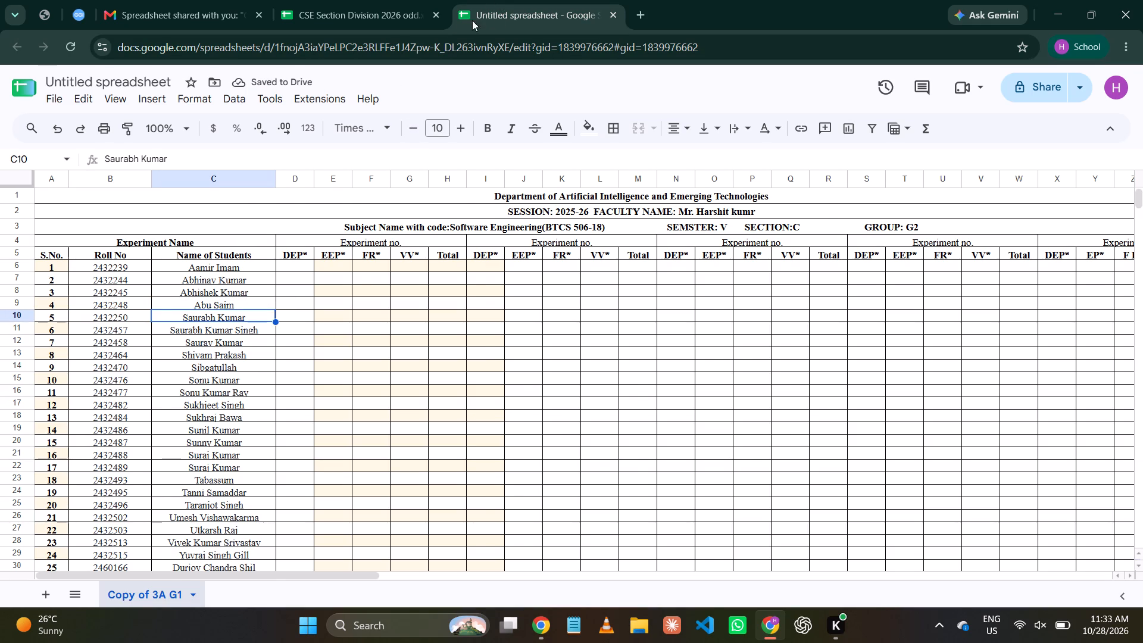
click(397, 18)
click(188, 359)
key(ctrl+c)
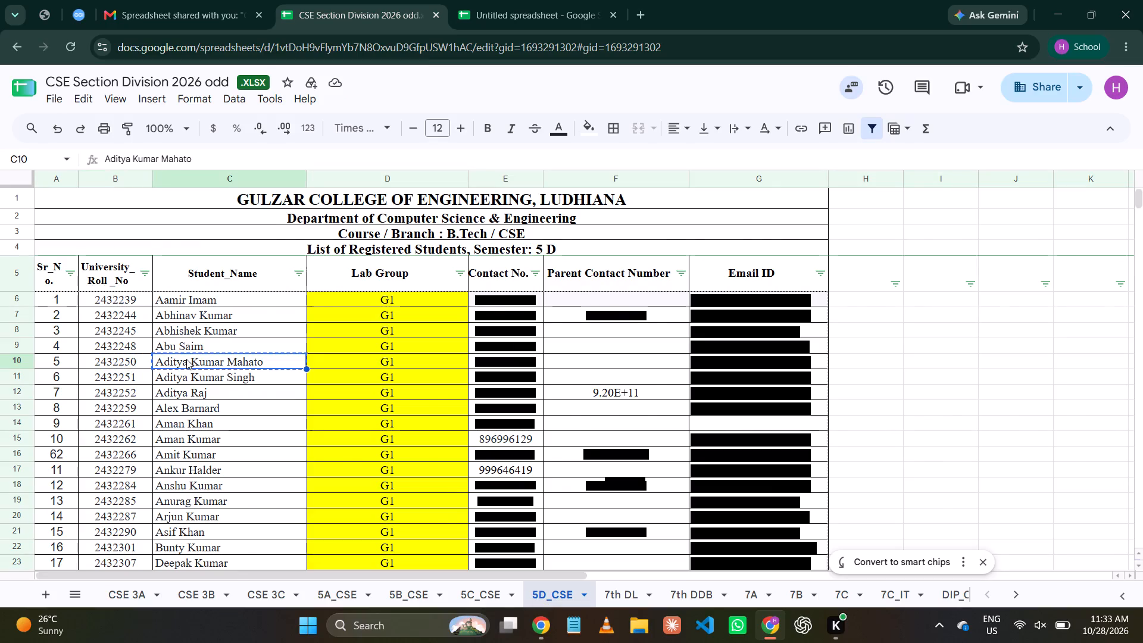
click(482, 21)
click(229, 319)
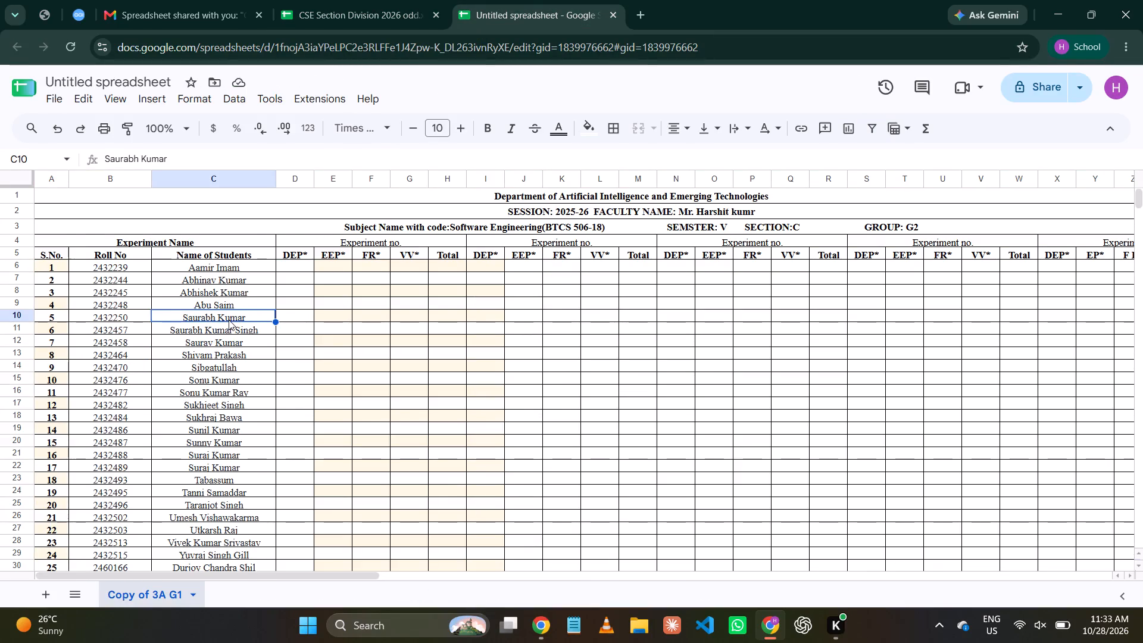
key(ctrl+v)
double_click(410, 129)
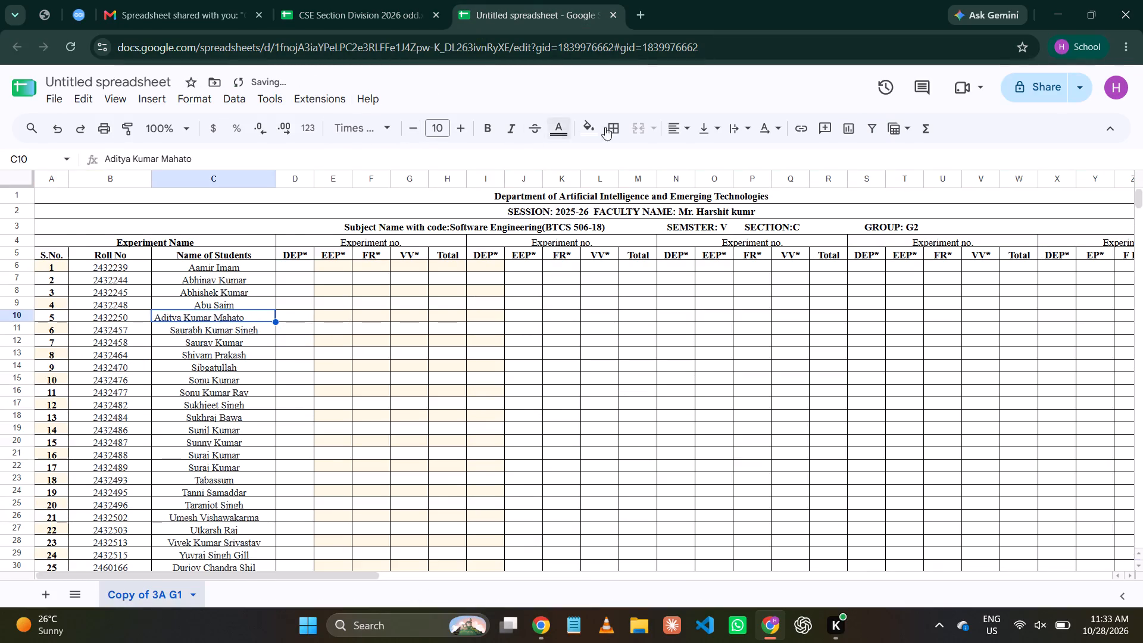
click(683, 126)
click(701, 155)
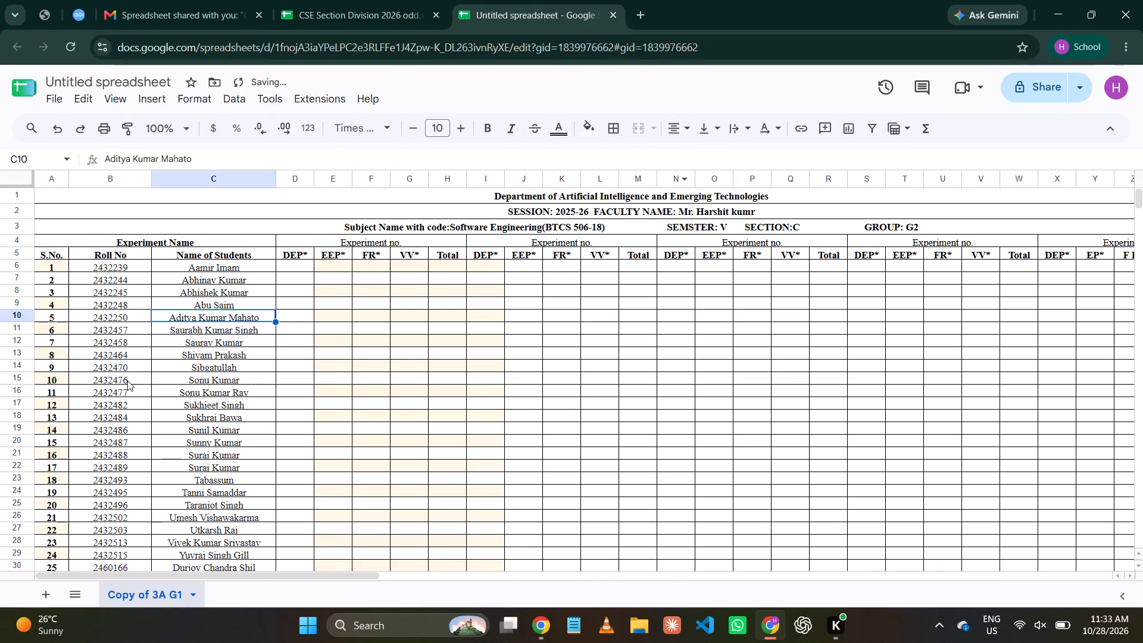
Copy the sixth student's roll number from B11 of 5D_CSE into B11 of "Copy of 3A G1" and set its font size to 10.
click(118, 326)
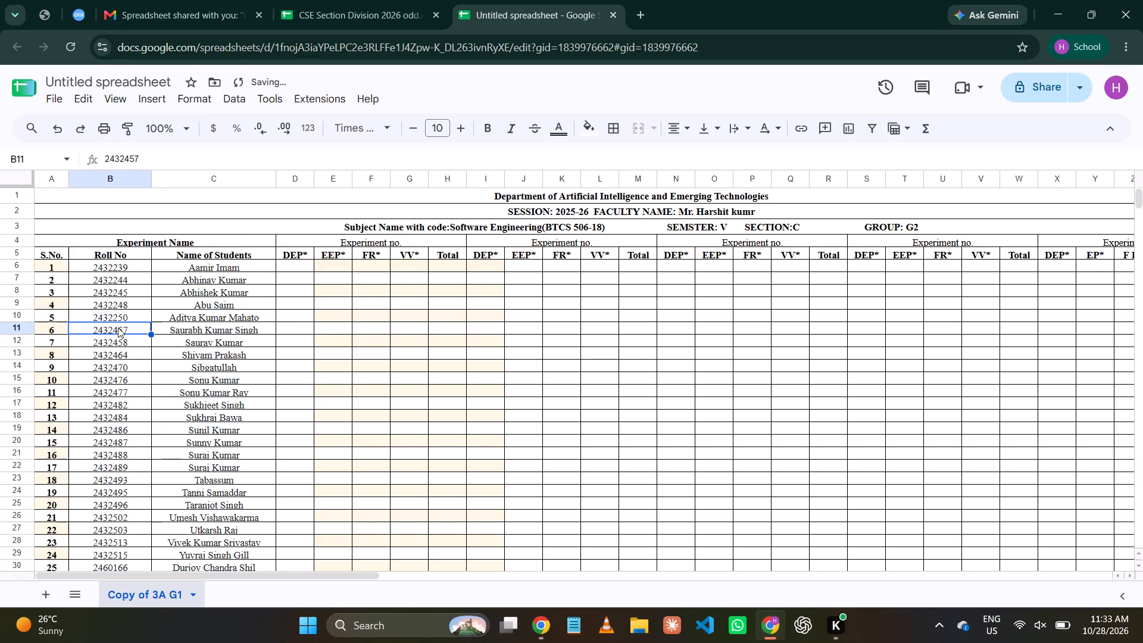
drag(299, 14, 297, 27)
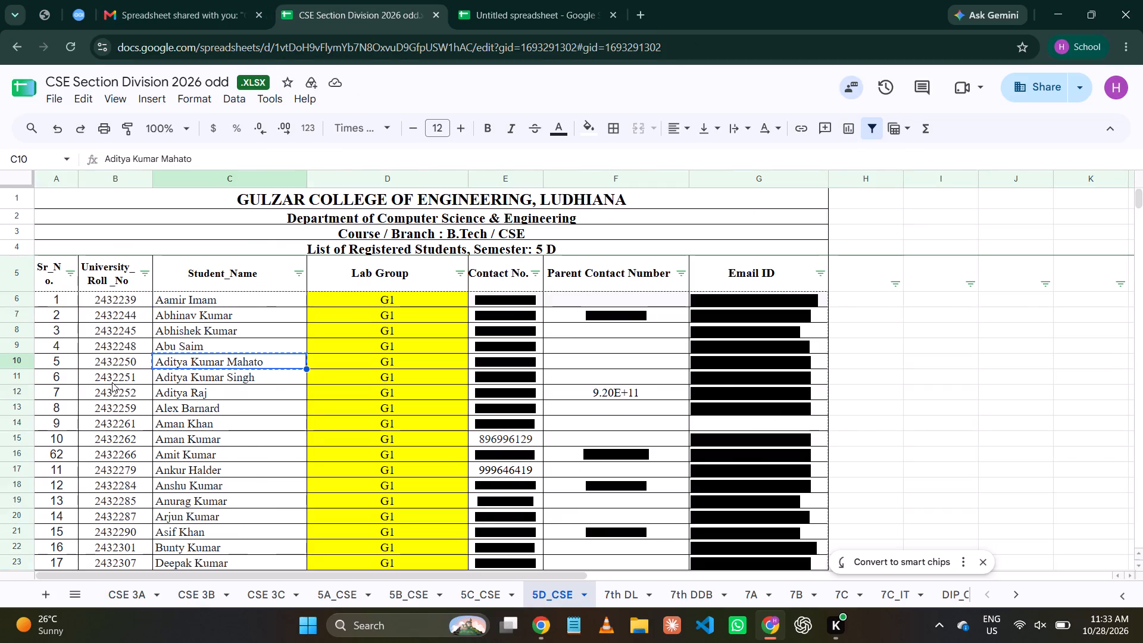
click(112, 382)
key(ctrl+c)
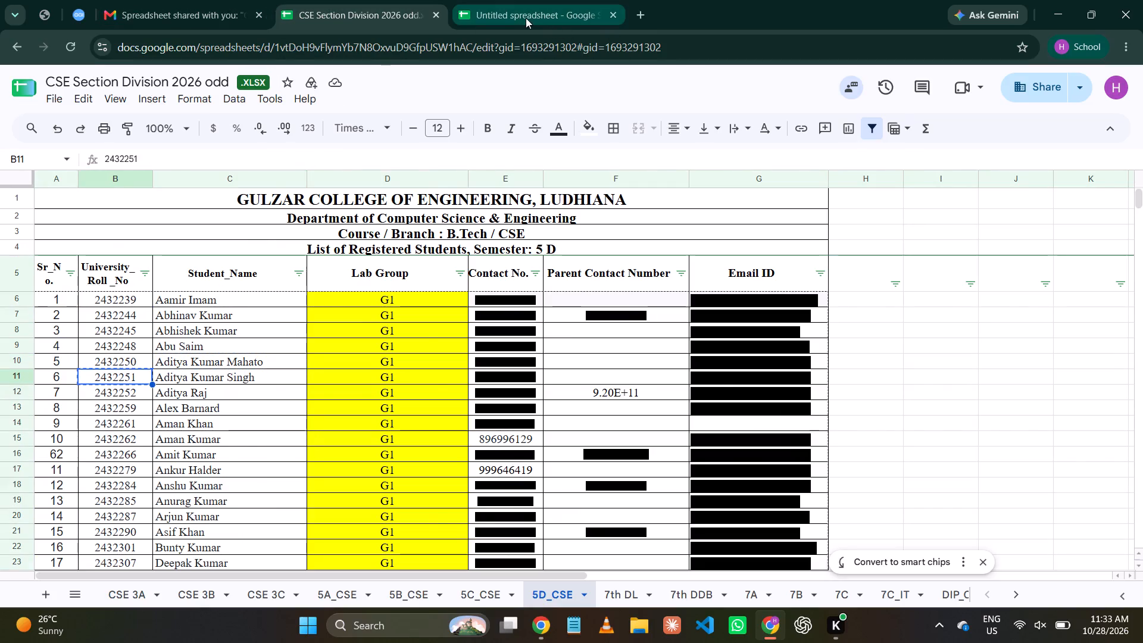
click(526, 18)
click(113, 327)
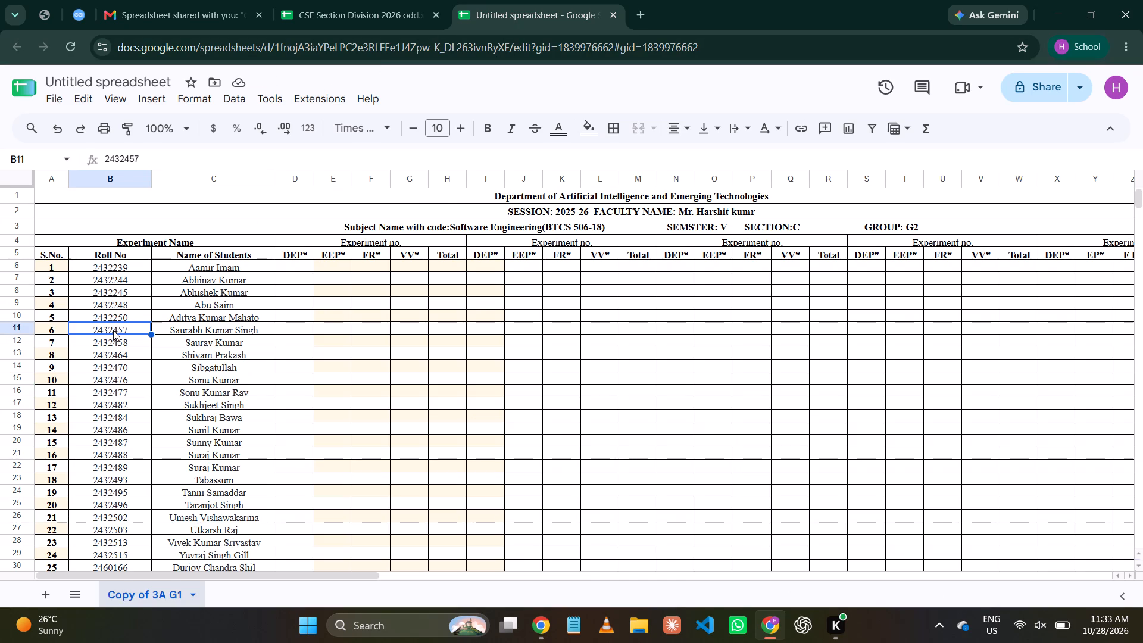
key(ctrl+v)
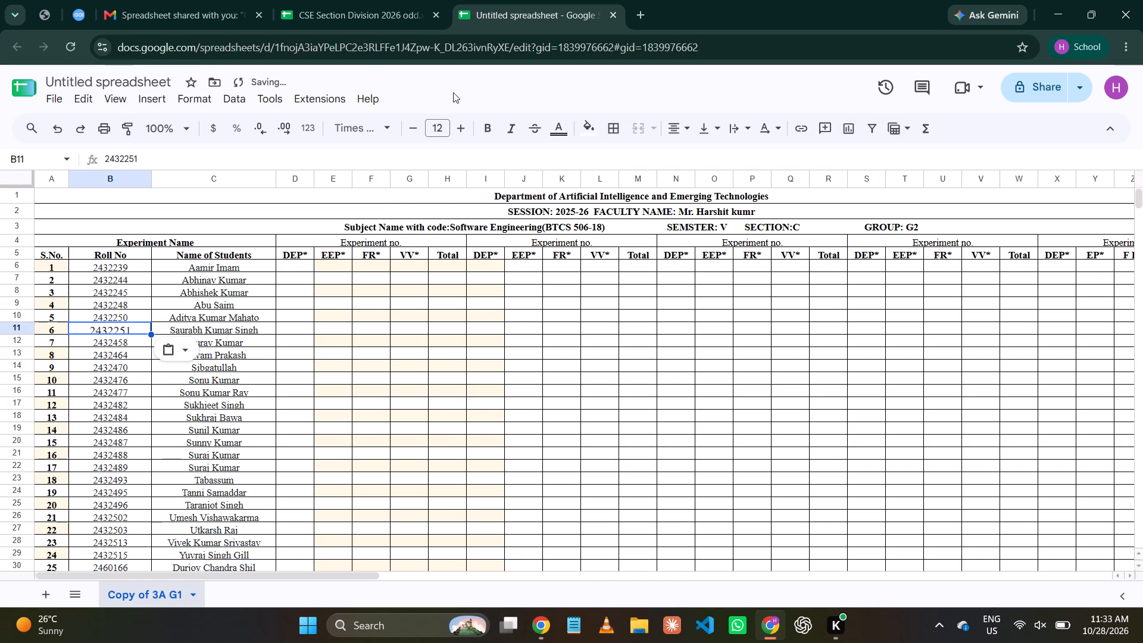
click(407, 130)
click(407, 130)
Copy the sixth student's name from C11 of 5D_CSE into C11 of "Copy of 3A G1", at font size 10 and centred.
click(226, 326)
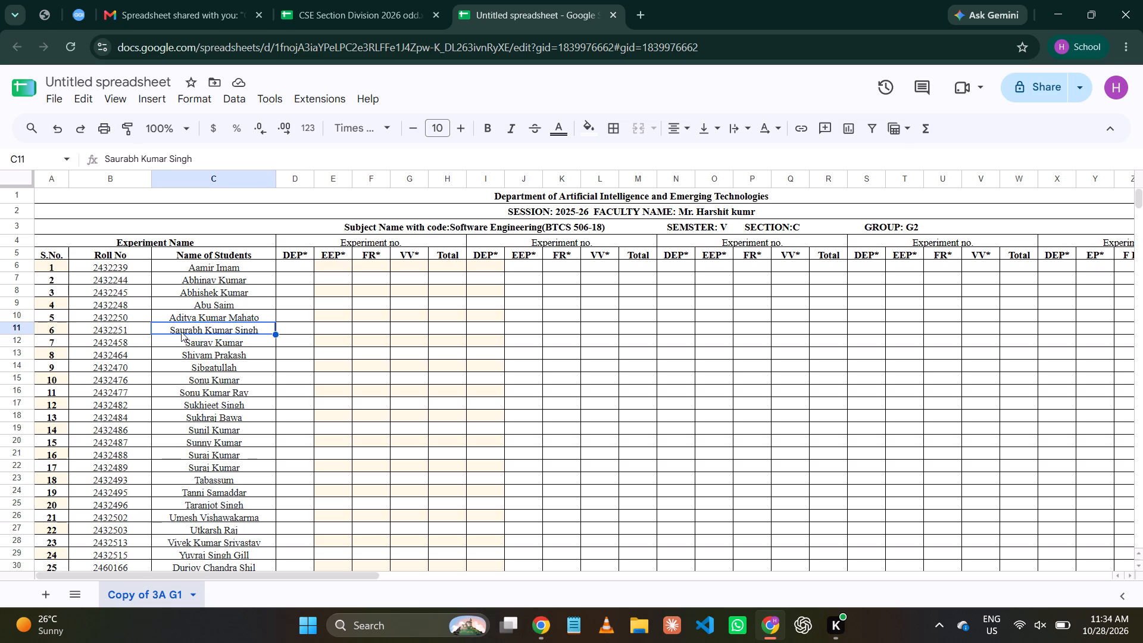
click(353, 19)
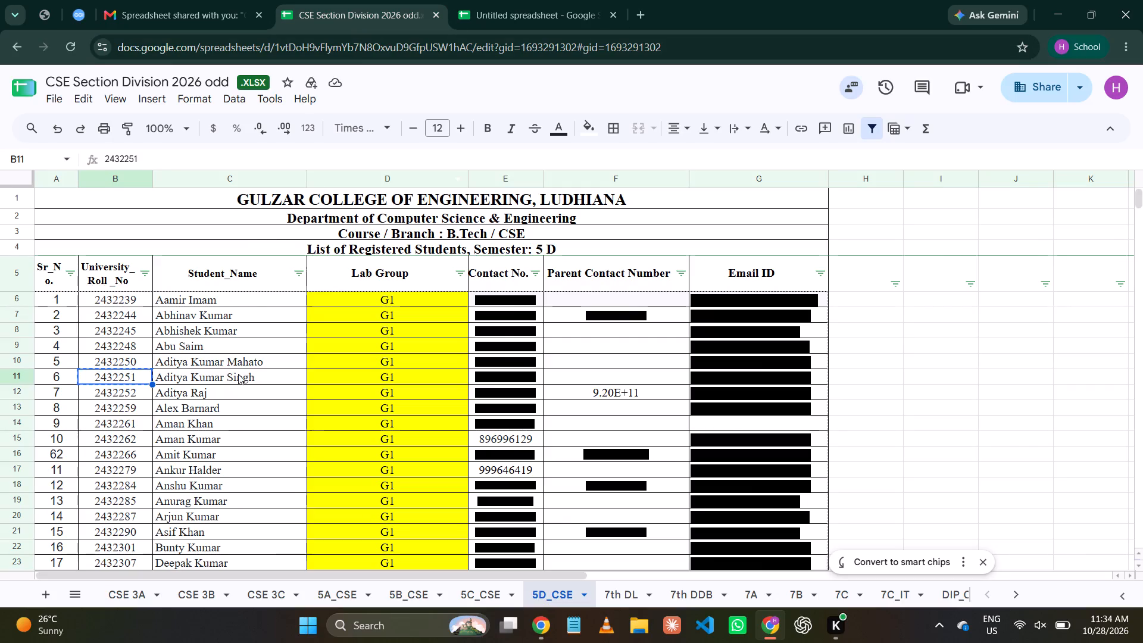
click(238, 375)
key(ctrl+c)
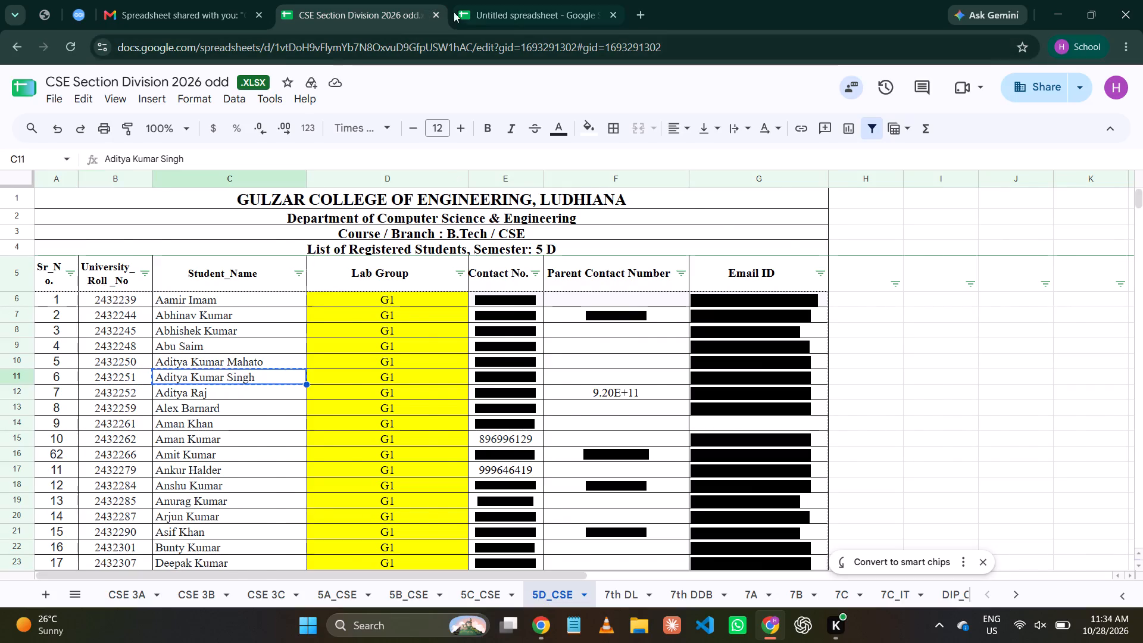
click(458, 13)
click(211, 331)
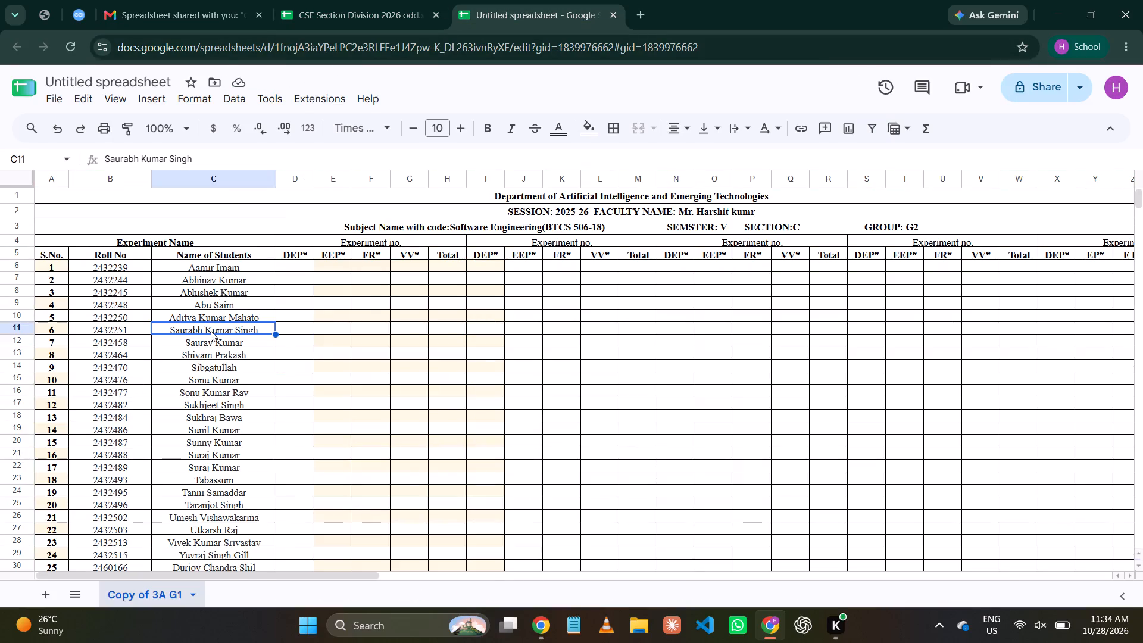
key(ctrl+v)
key(ctrl+s)
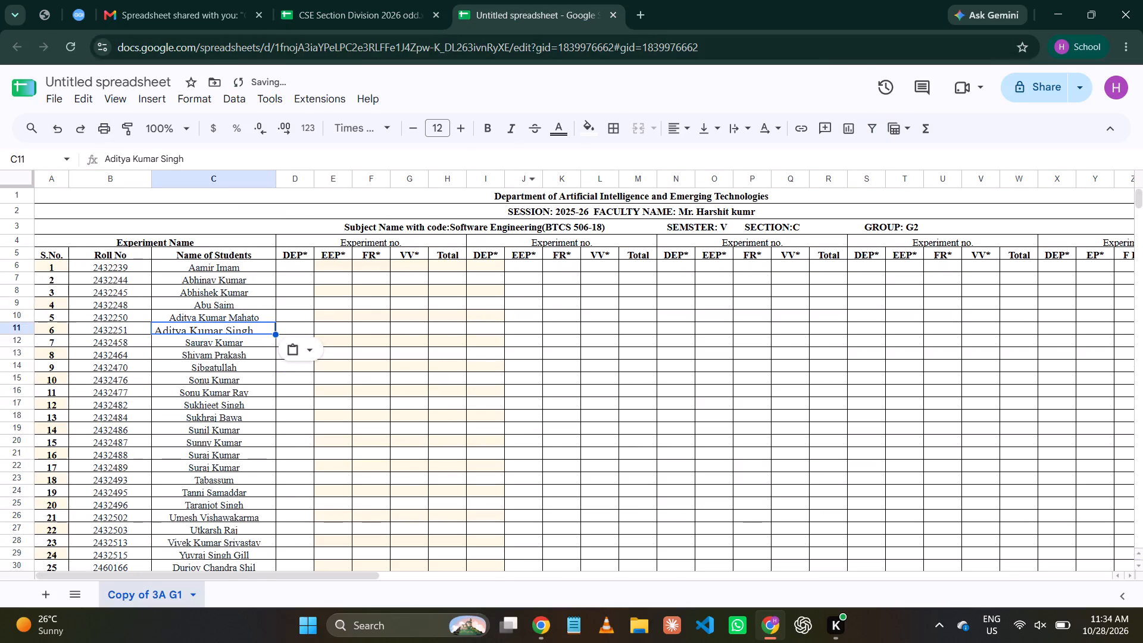
double_click(417, 131)
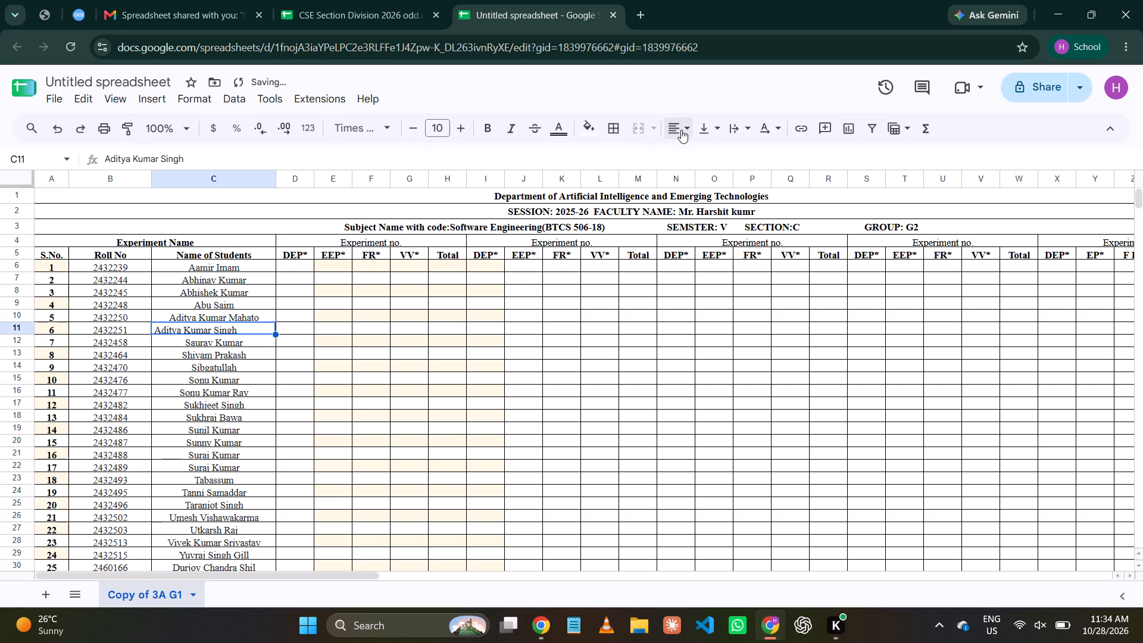
click(689, 123)
click(701, 158)
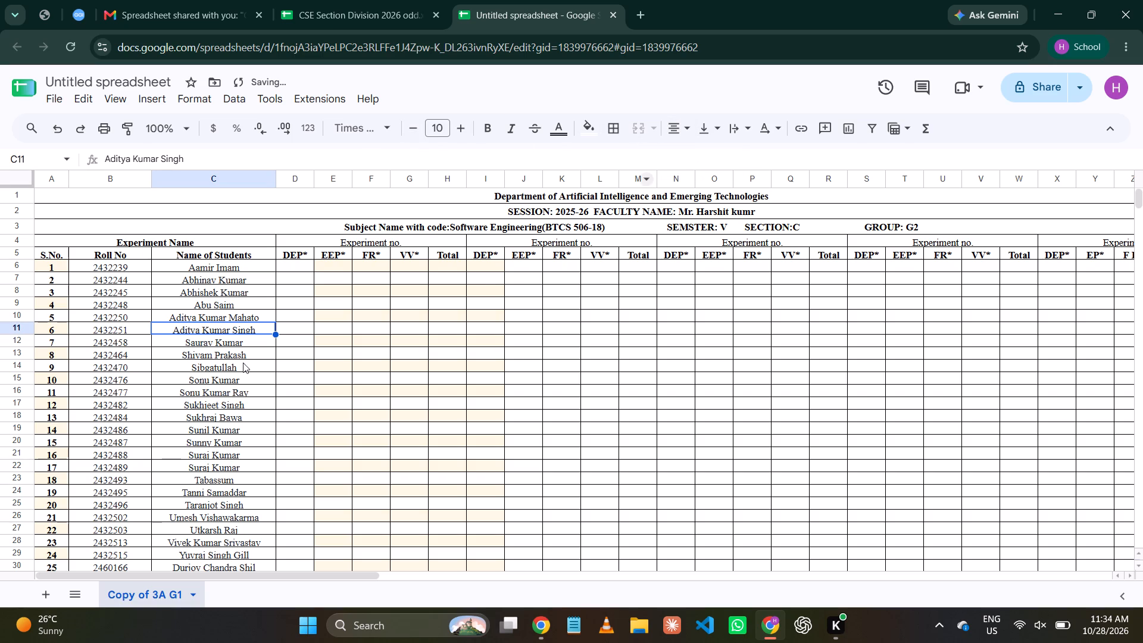
Copy the seventh student's roll number from B12 of 5D_CSE into B12 of "Copy of 3A G1" and set its font size to 10.
click(120, 341)
click(342, 15)
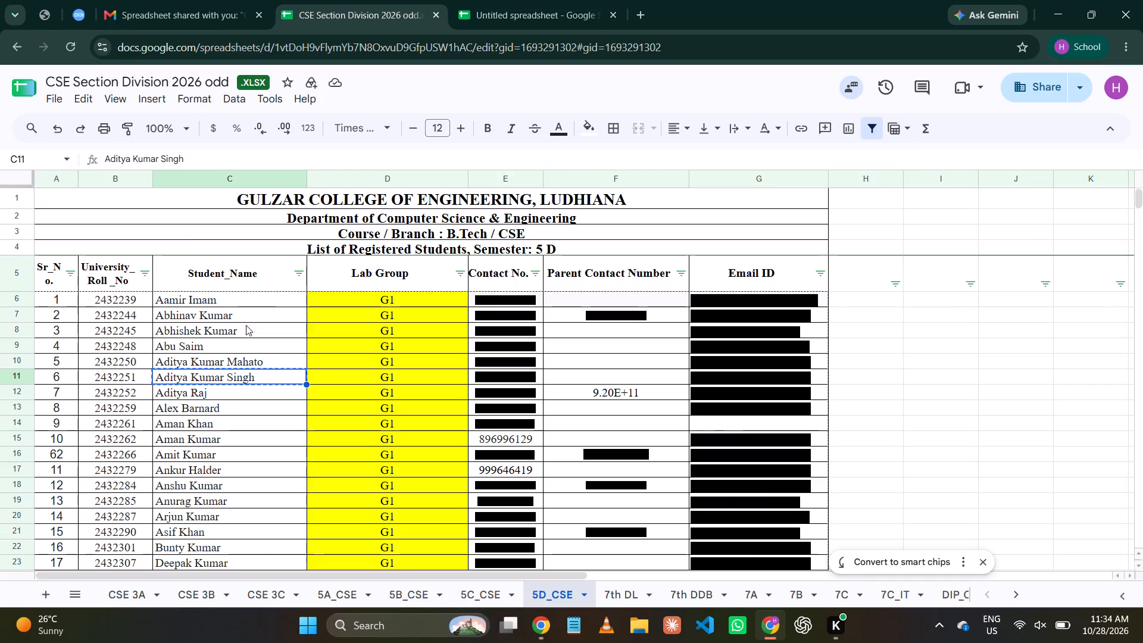
click(117, 398)
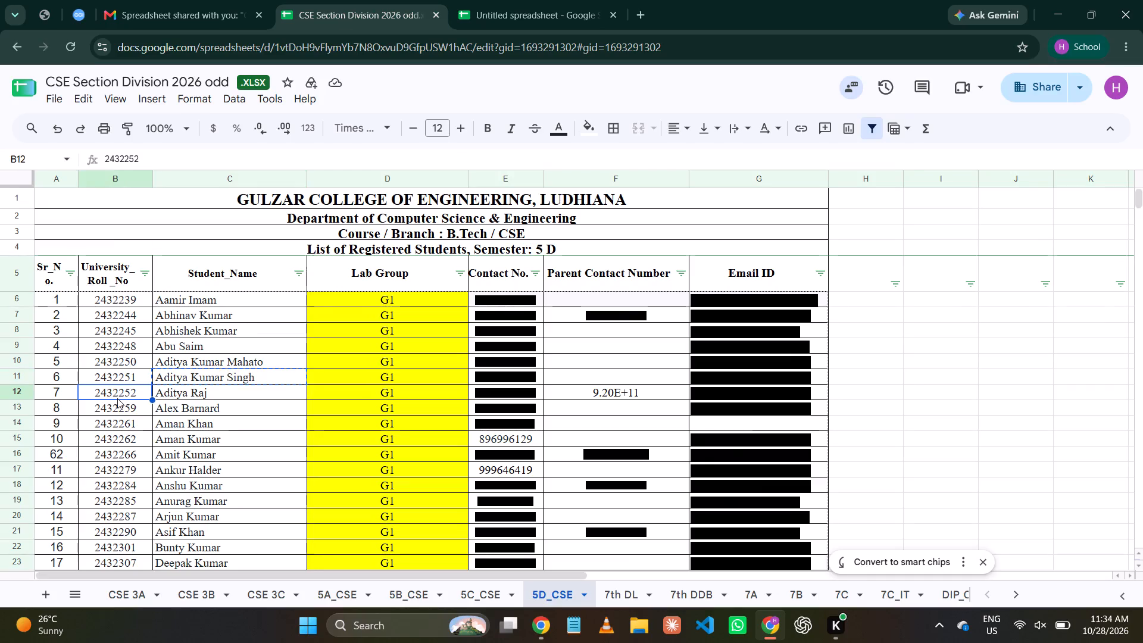
key(ctrl+c)
drag(495, 7, 491, 17)
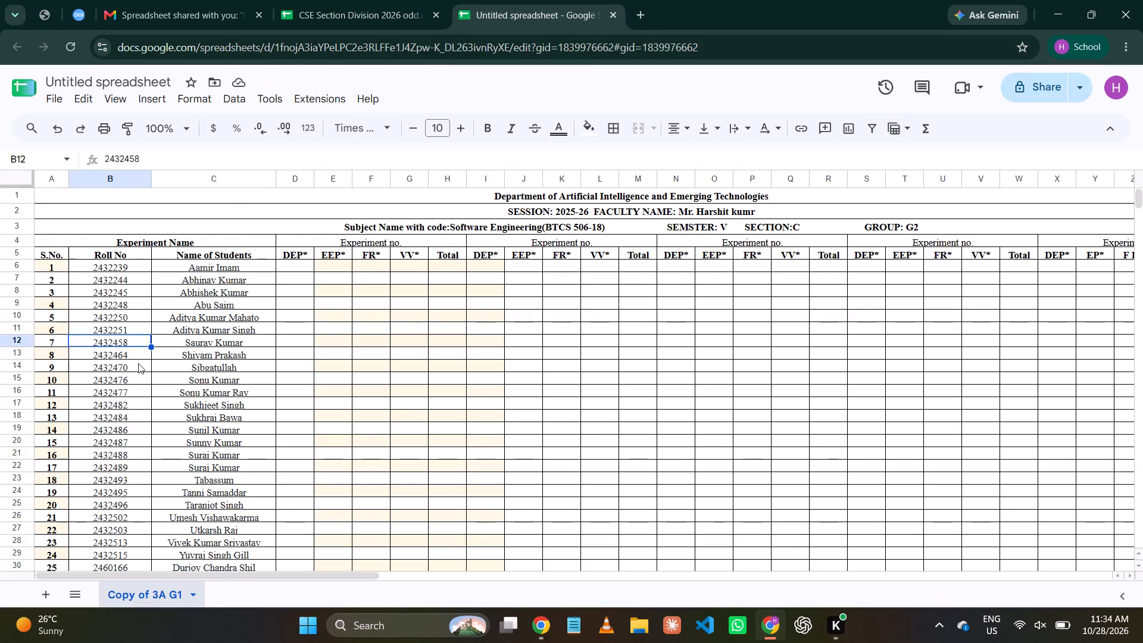
ctrl+click(117, 343)
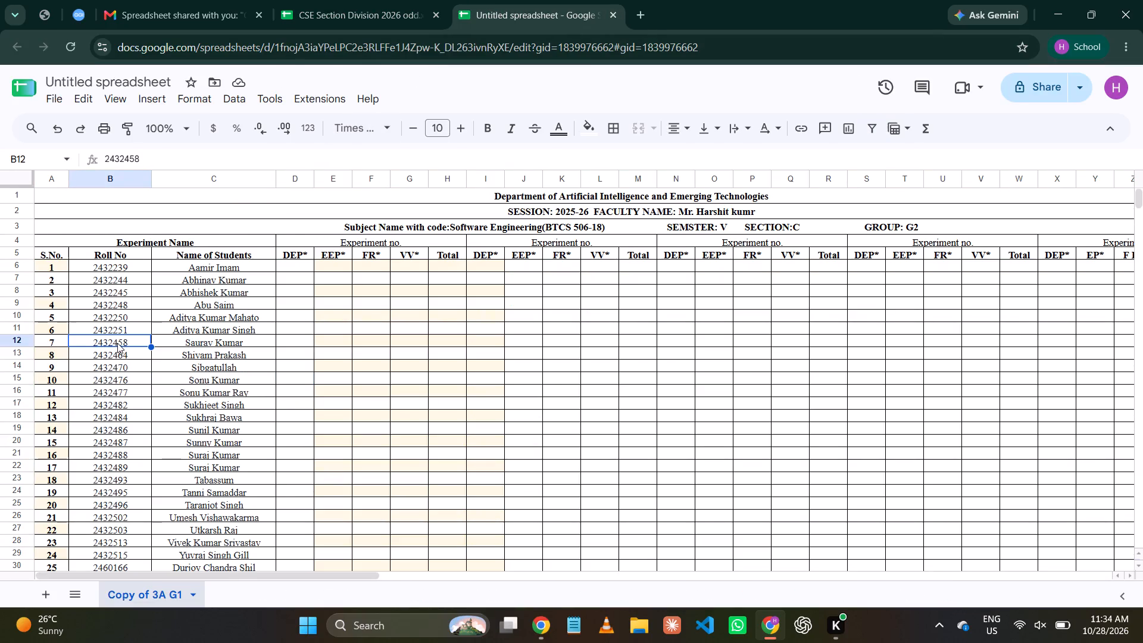
key(ctrl+v)
key(ctrl+s)
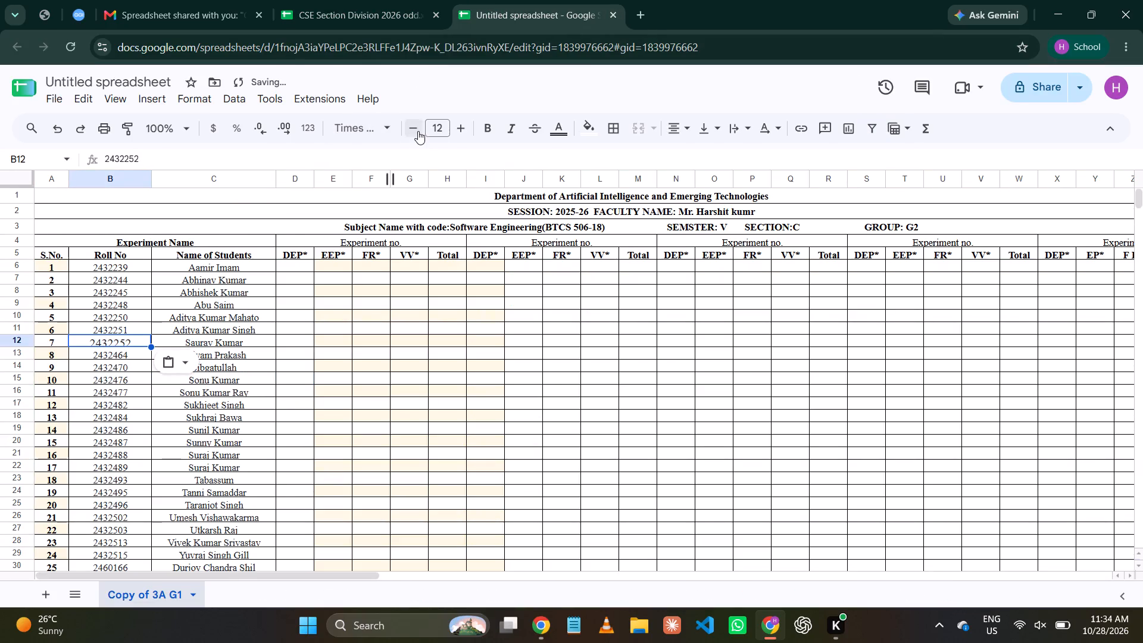
double_click(416, 127)
Copy the seventh student's name from C12 of 5D_CSE into C12 of "Copy of 3A G1", at font size 10 and centred.
click(188, 346)
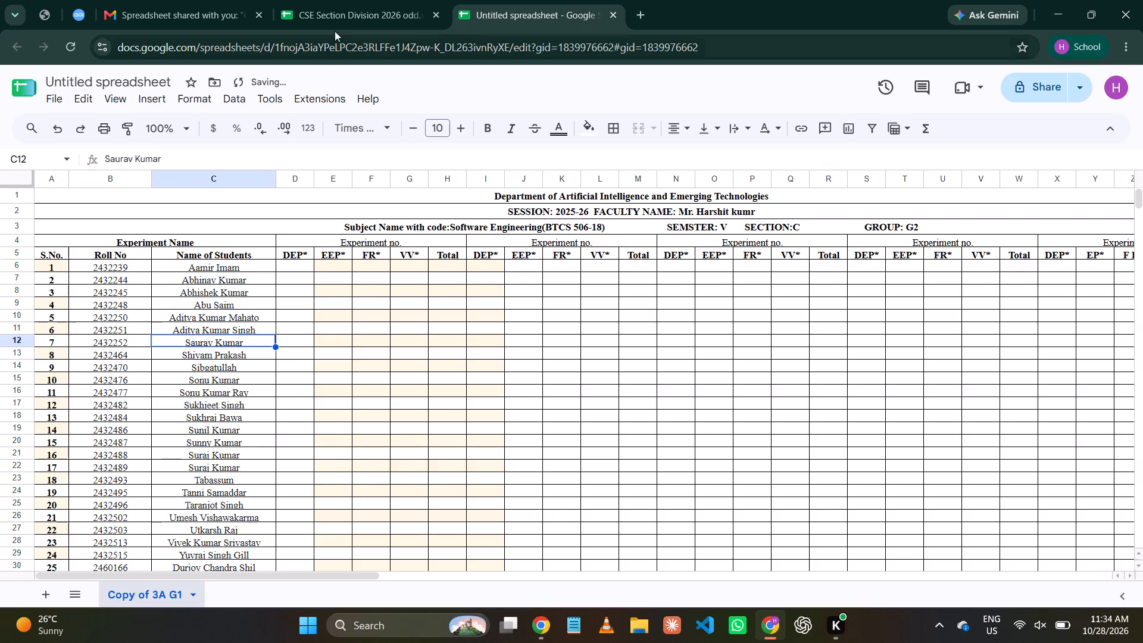
click(340, 18)
click(165, 394)
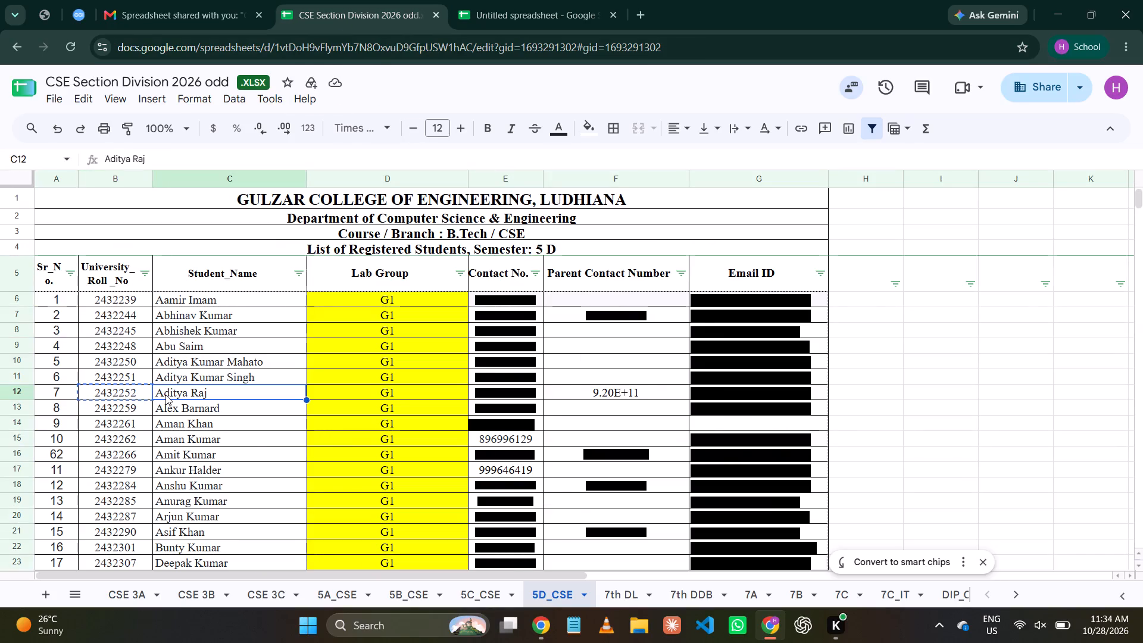
key(ctrl+c)
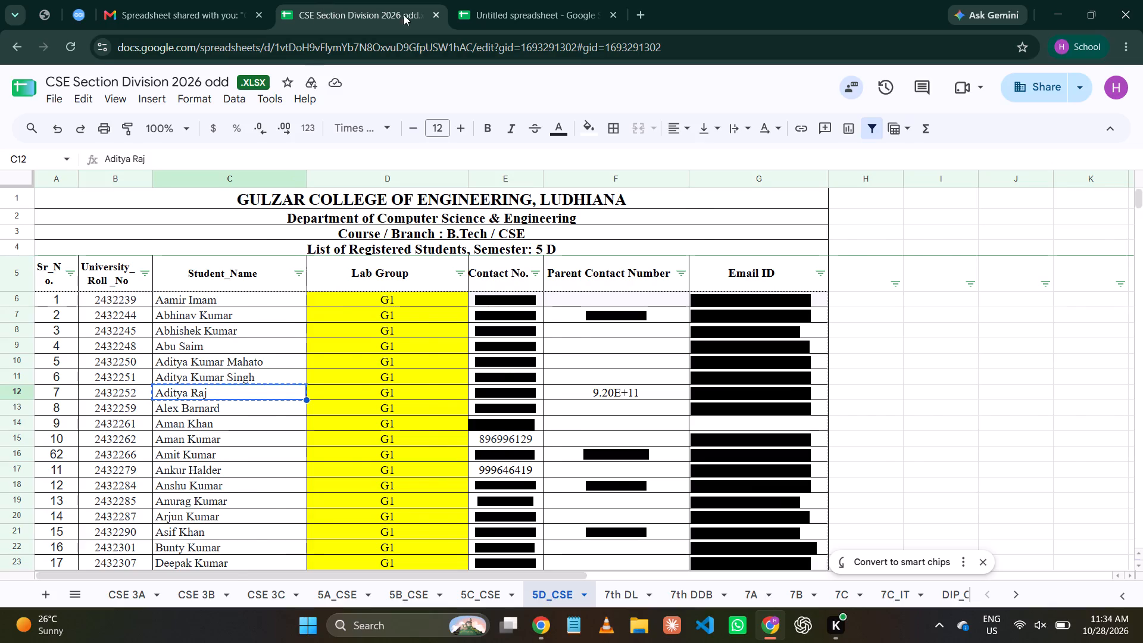
click(504, 10)
click(199, 344)
key(ctrl+v)
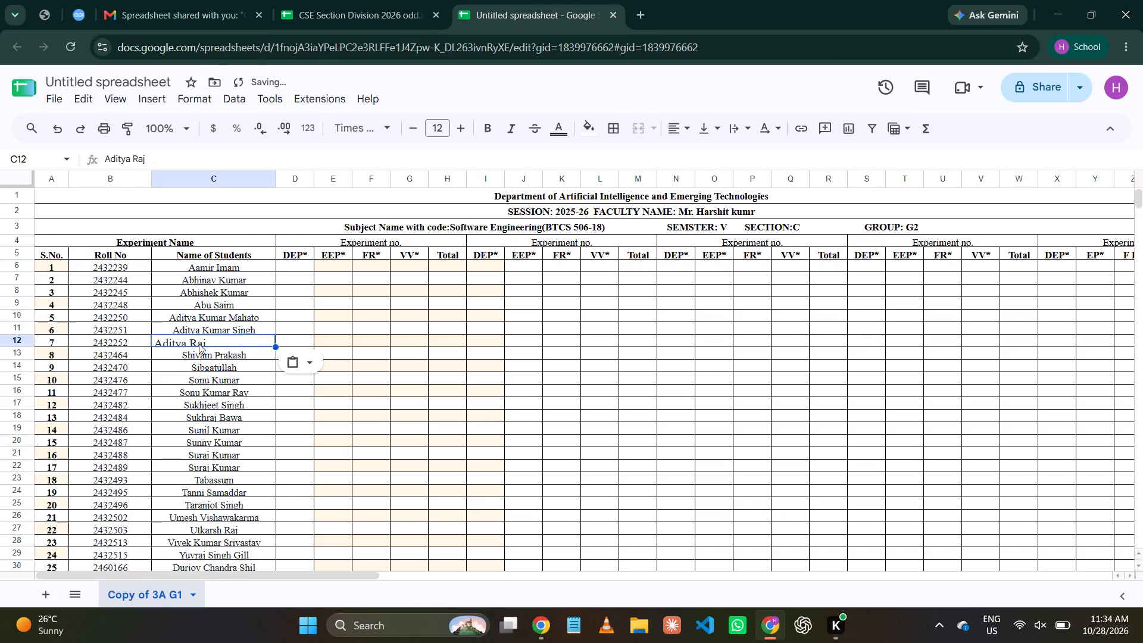
key(ctrl+s)
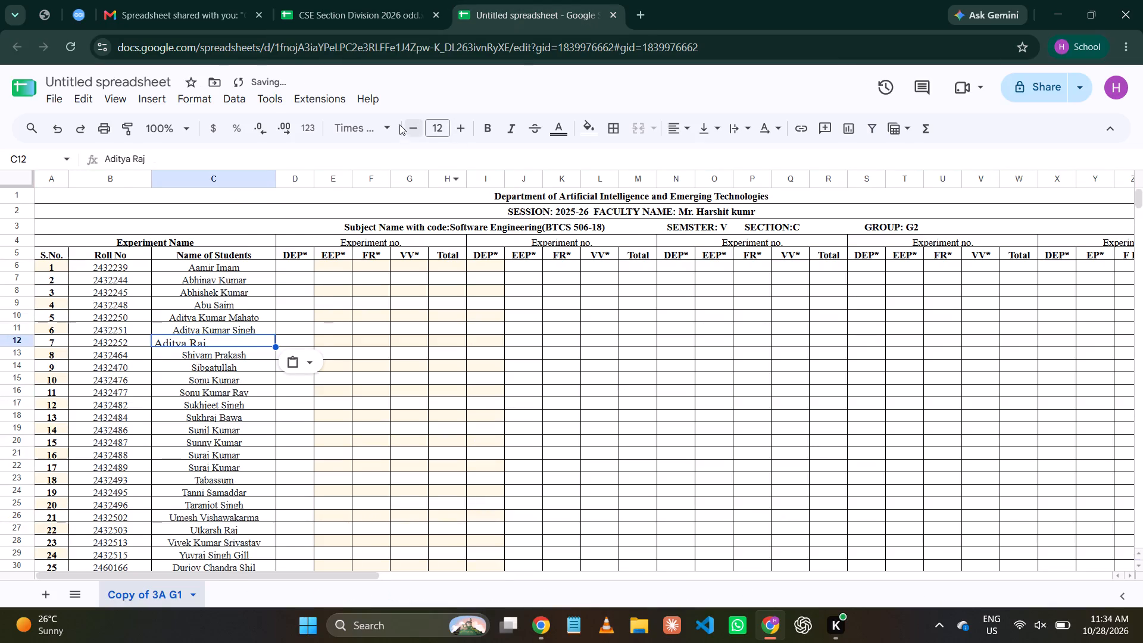
click(414, 123)
click(414, 123)
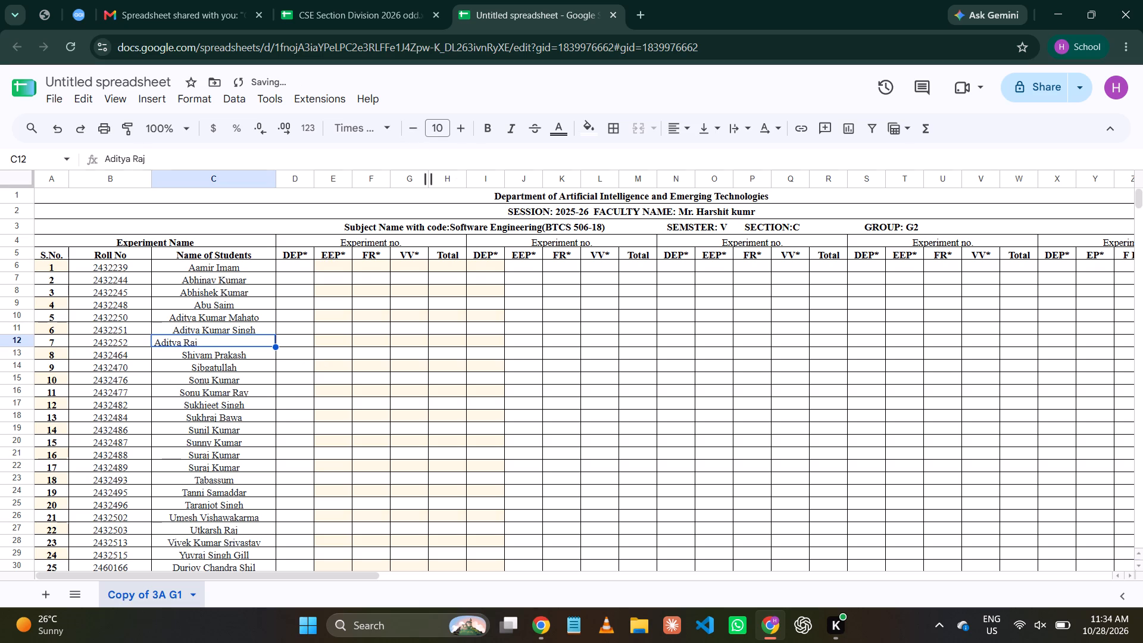
click(688, 120)
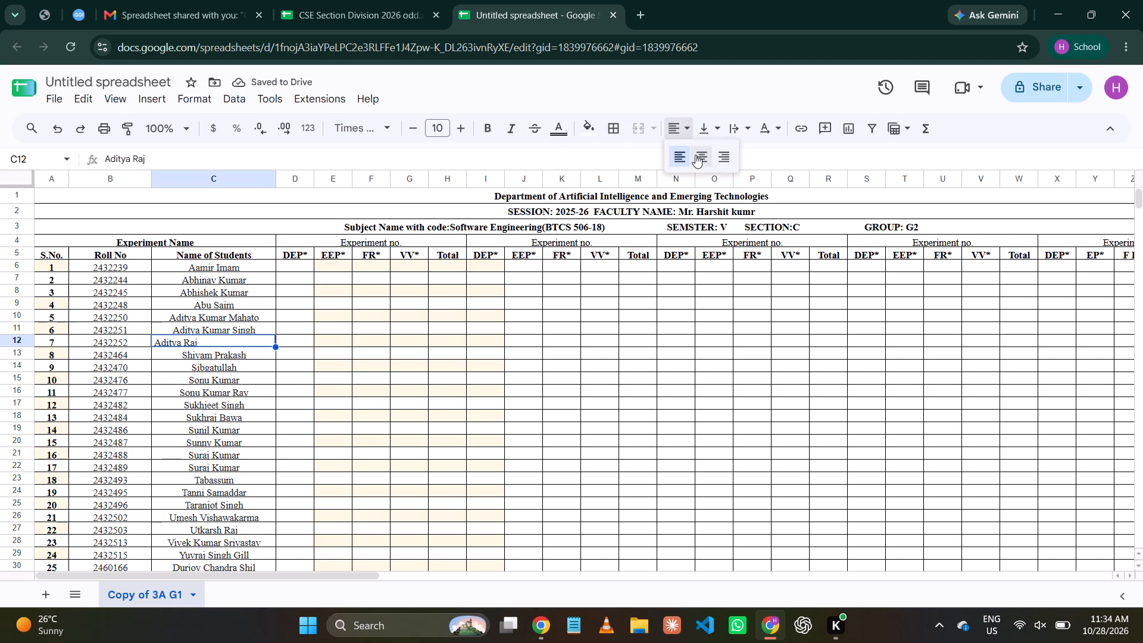
click(695, 155)
Copy the eighth student's roll number from B13 of 5D_CSE into B13 of "Copy of 3A G1" and set its font size to 10.
click(140, 353)
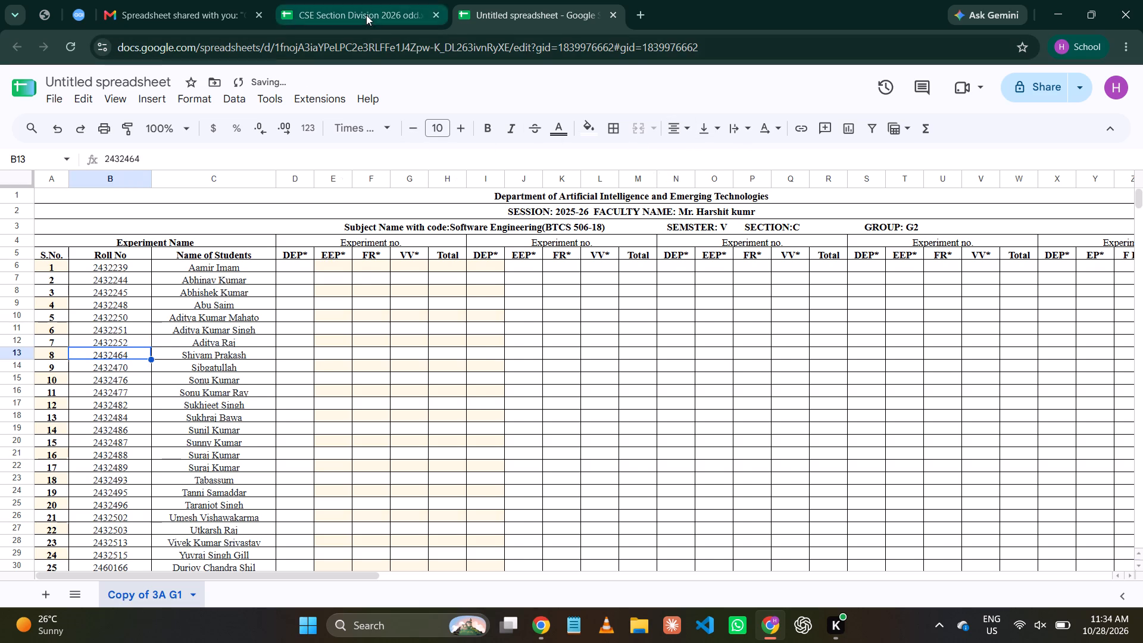
click(366, 15)
click(117, 413)
key(ctrl+c)
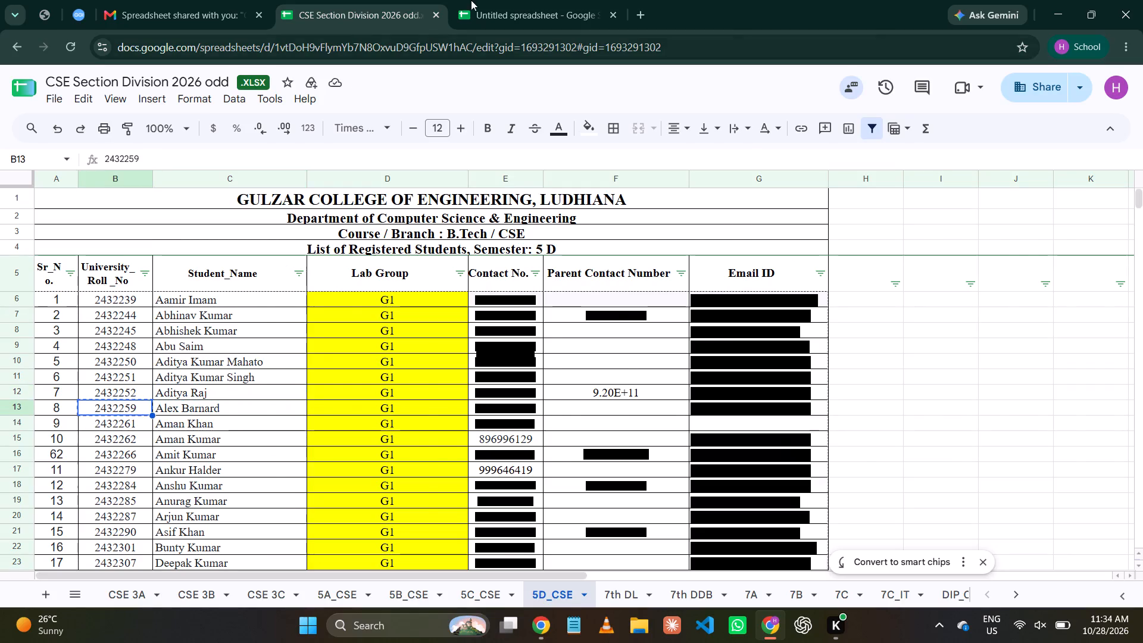
click(500, 22)
click(119, 354)
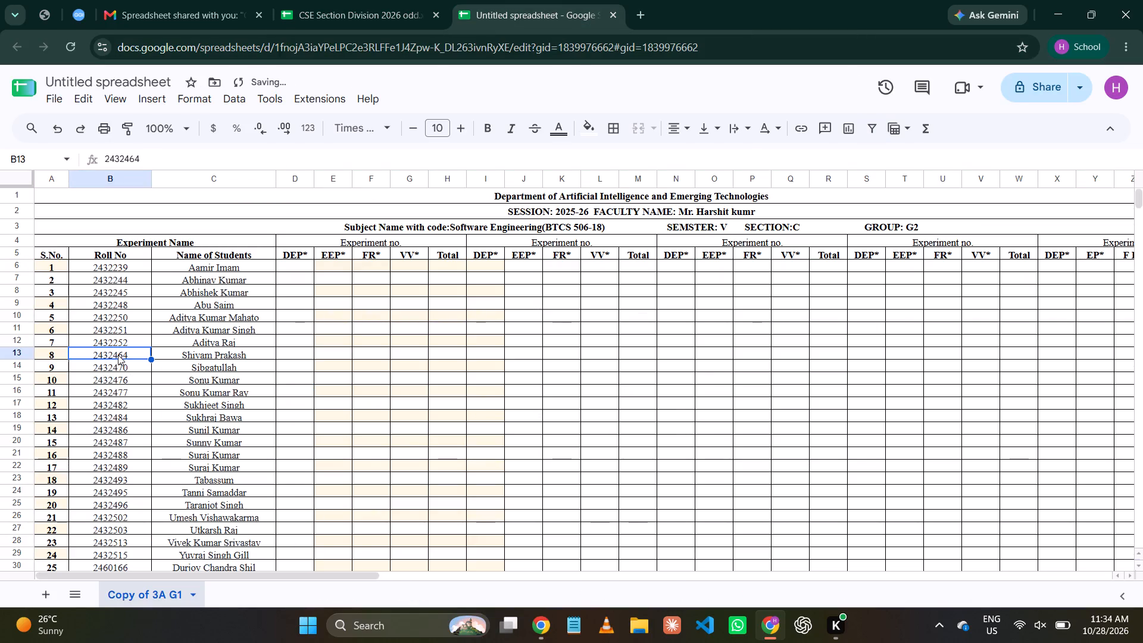
key(ctrl+v)
double_click(405, 131)
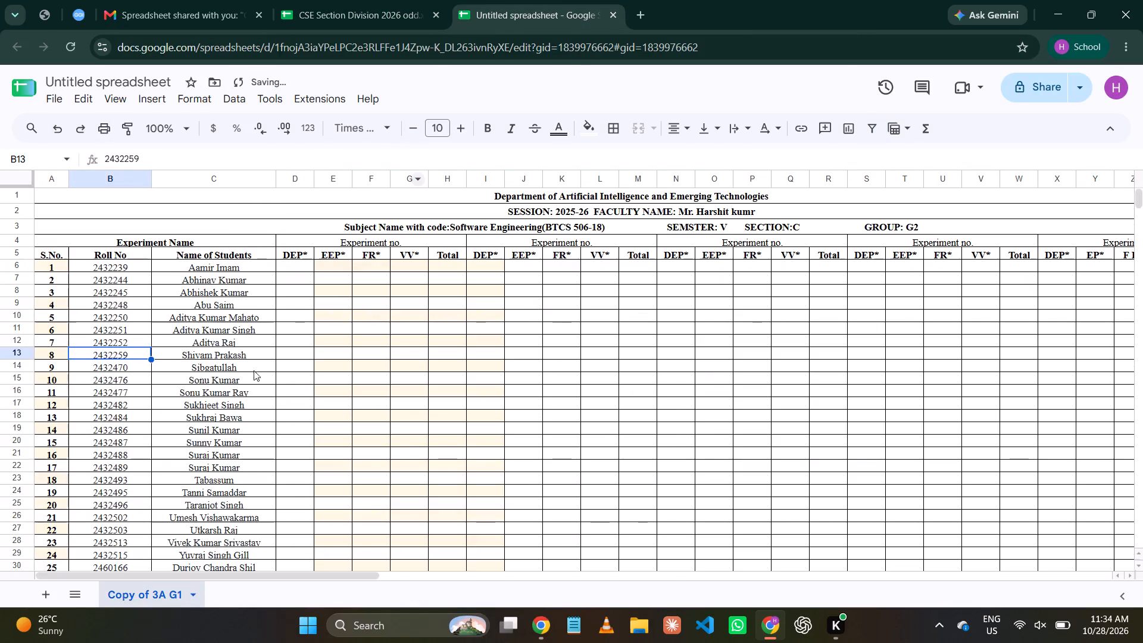
Copy the eighth student's name from C13 of 5D_CSE into C13 of "Copy of 3A G1", at font size 10 and centred.
click(247, 359)
click(370, 23)
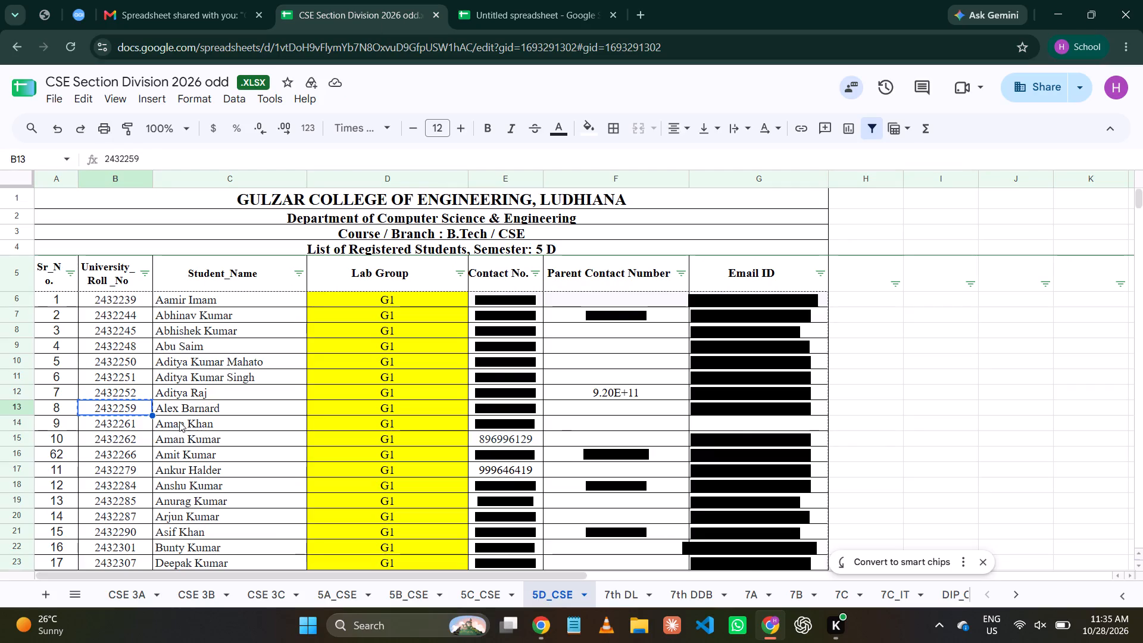
click(180, 408)
key(ctrl+c)
click(464, 16)
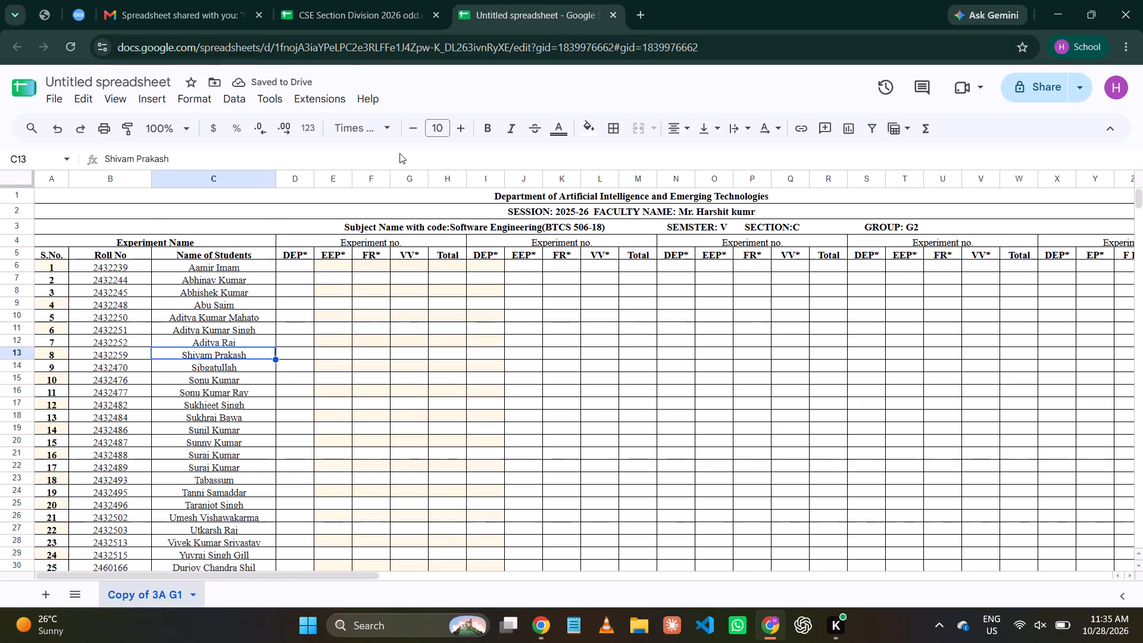
click(229, 357)
key(ctrl+v)
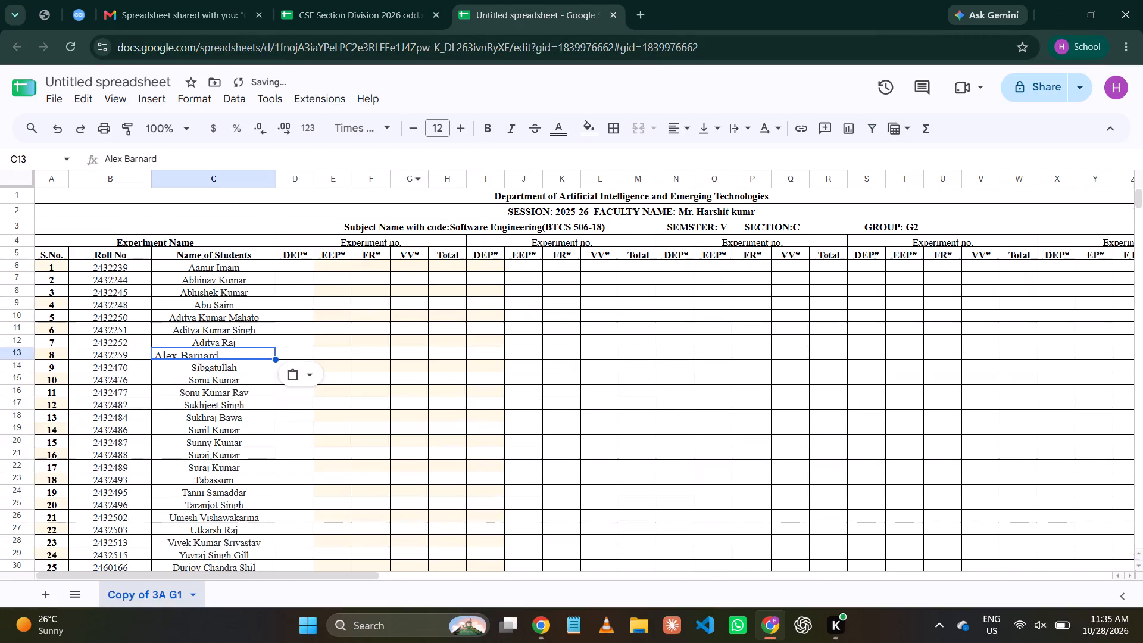
double_click(421, 130)
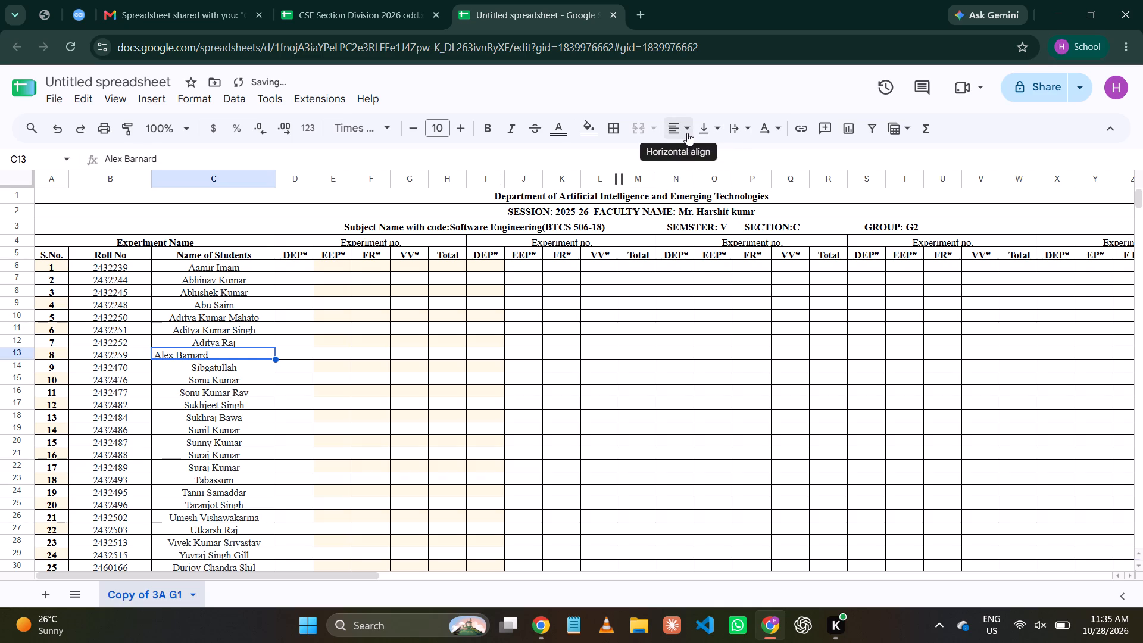
click(687, 133)
click(701, 157)
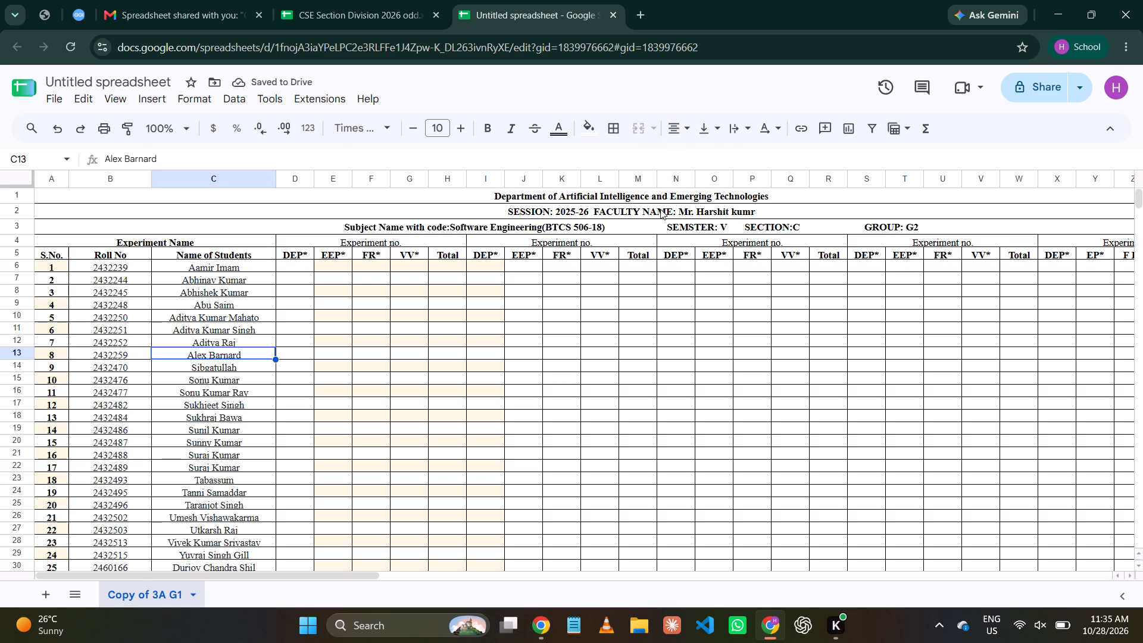
Copy the ninth student's roll number from B14 of 5D_CSE into B14 of "Copy of 3A G1" and set its font size to 10.
click(116, 364)
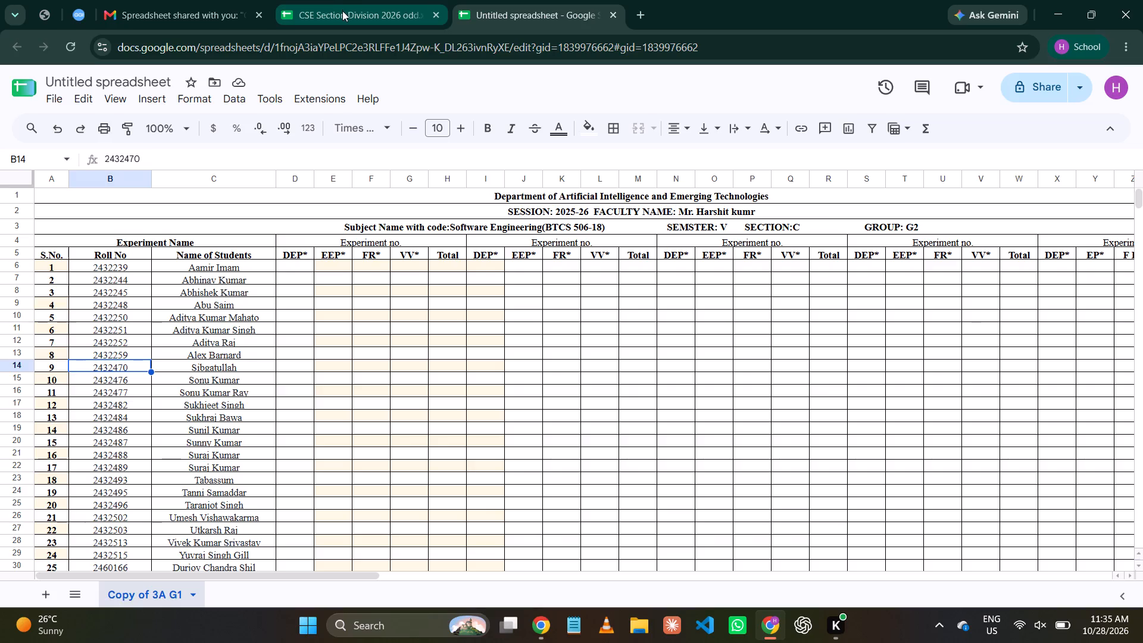
click(342, 13)
click(135, 422)
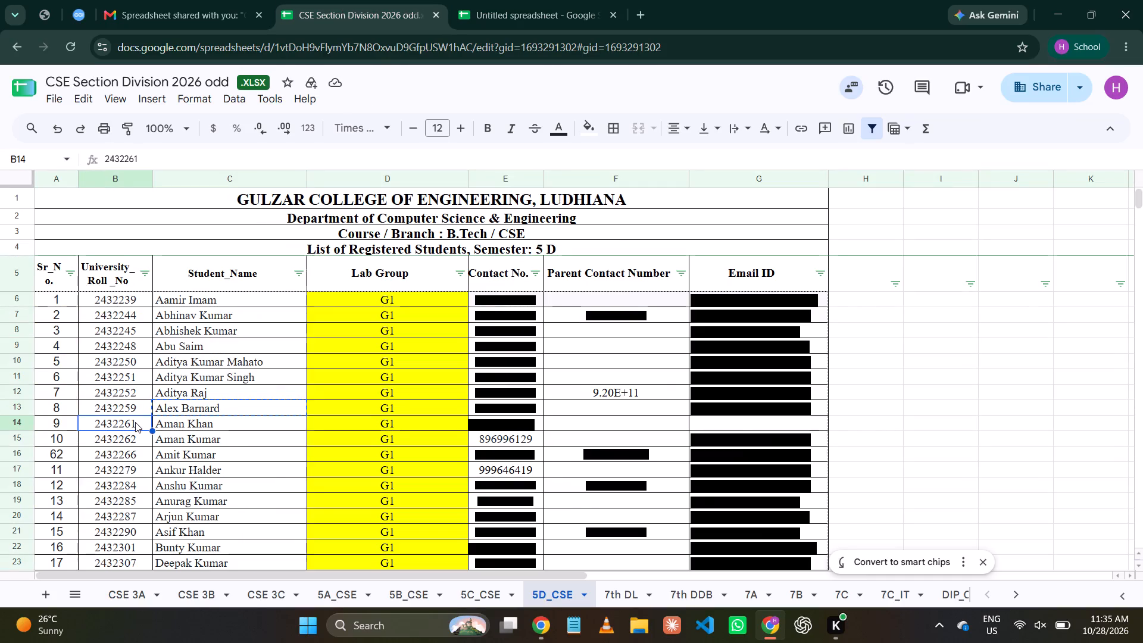
key(ctrl+v)
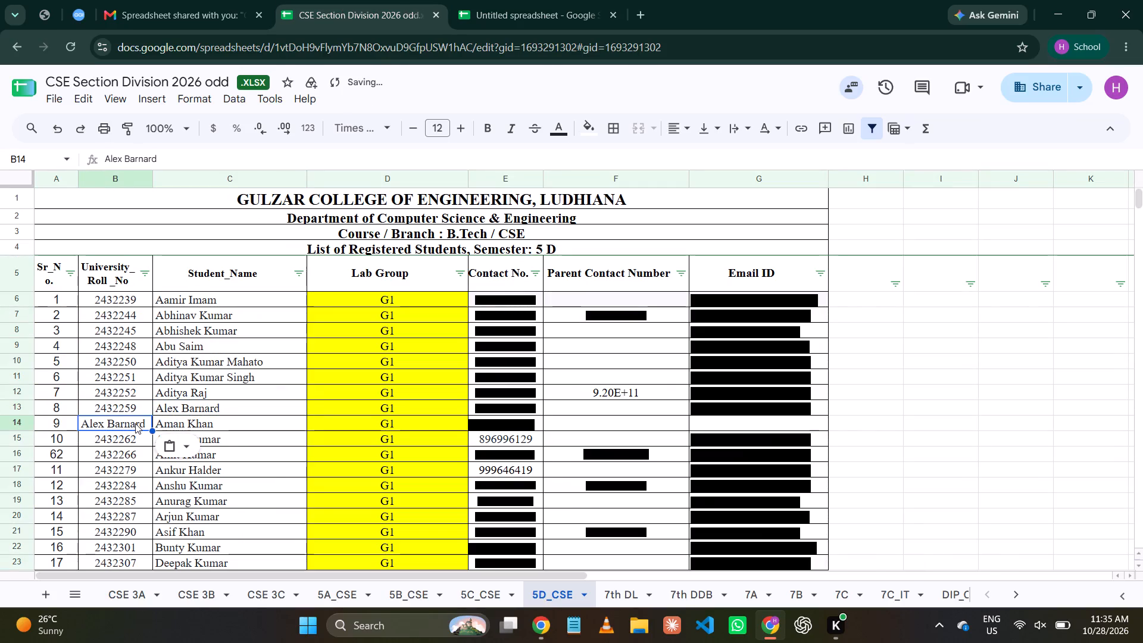
key(ctrl+z)
click(380, 8)
click(118, 426)
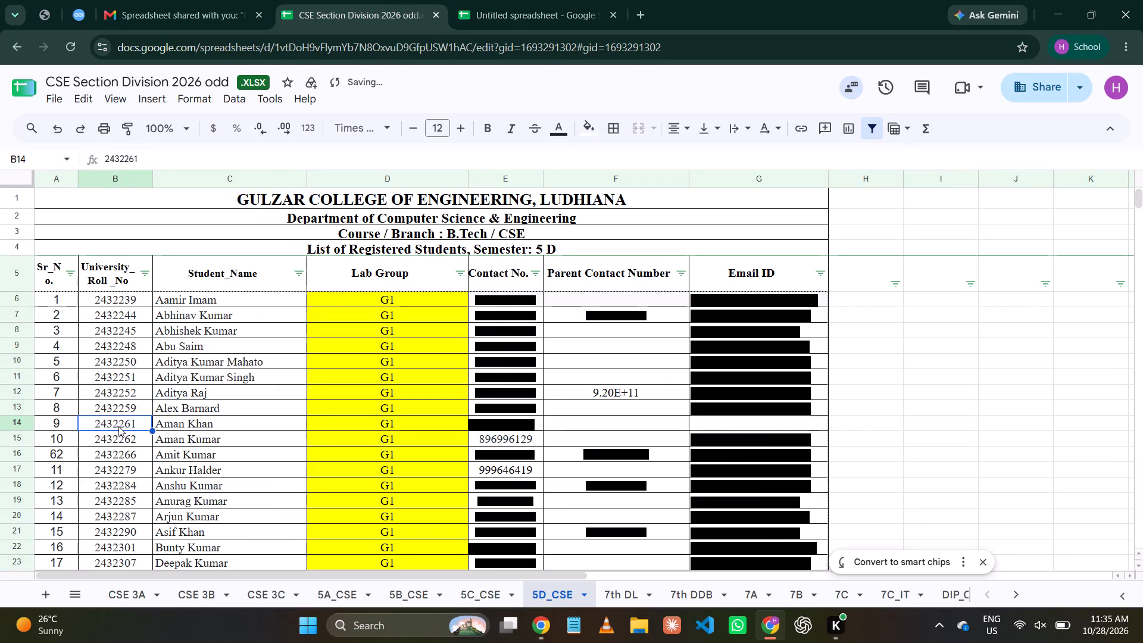
key(ctrl+c)
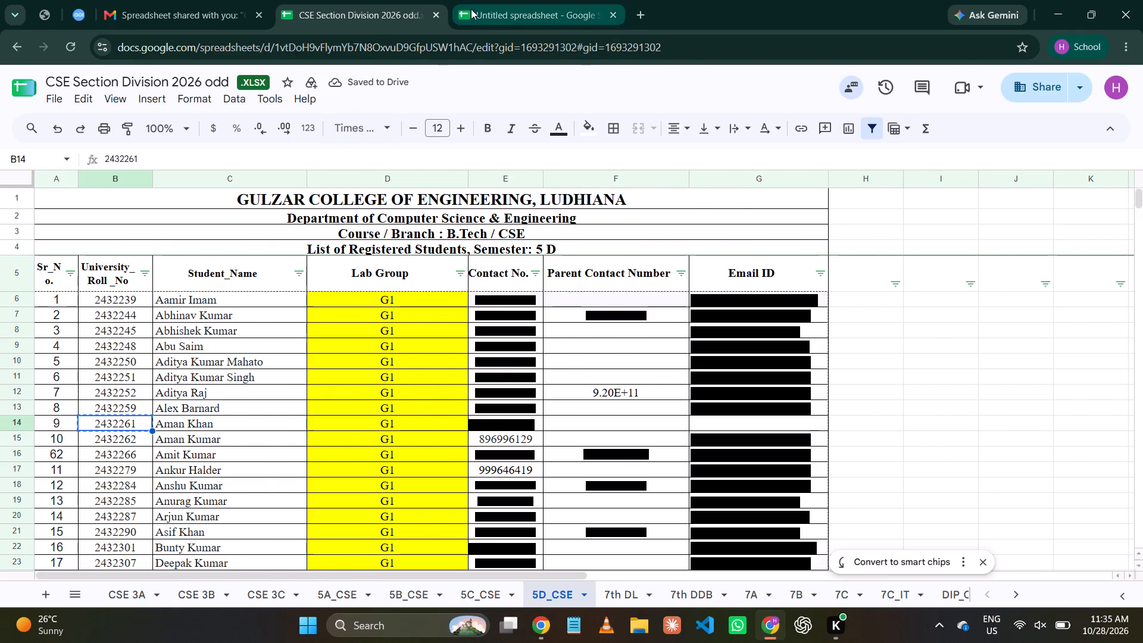
click(471, 9)
click(137, 364)
key(ctrl+v)
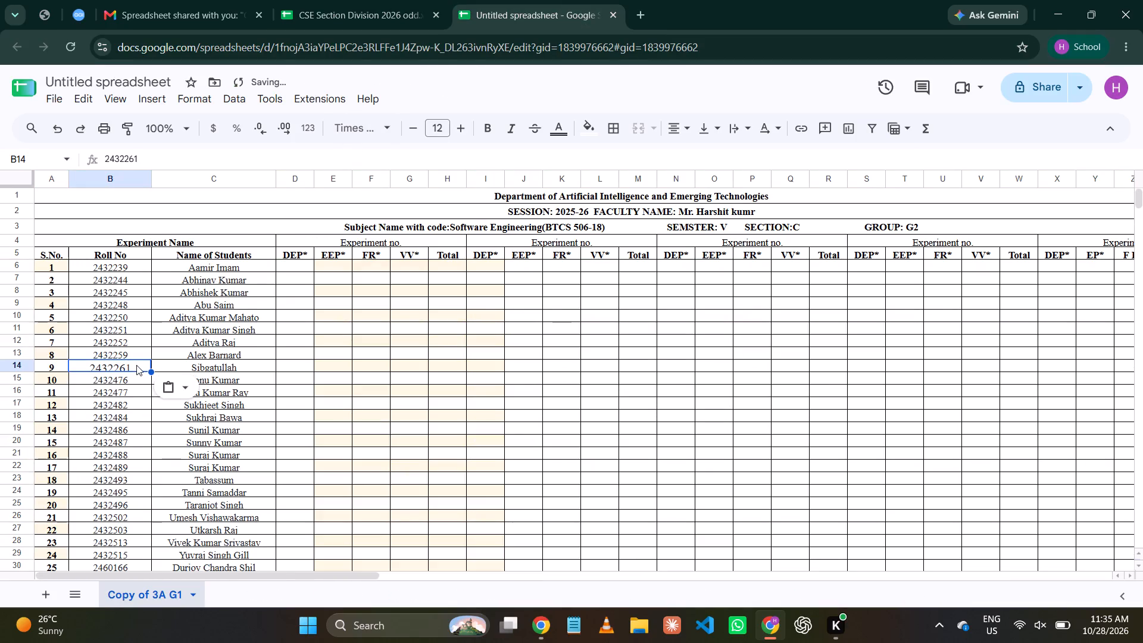
key(ctrl+s)
double_click(415, 135)
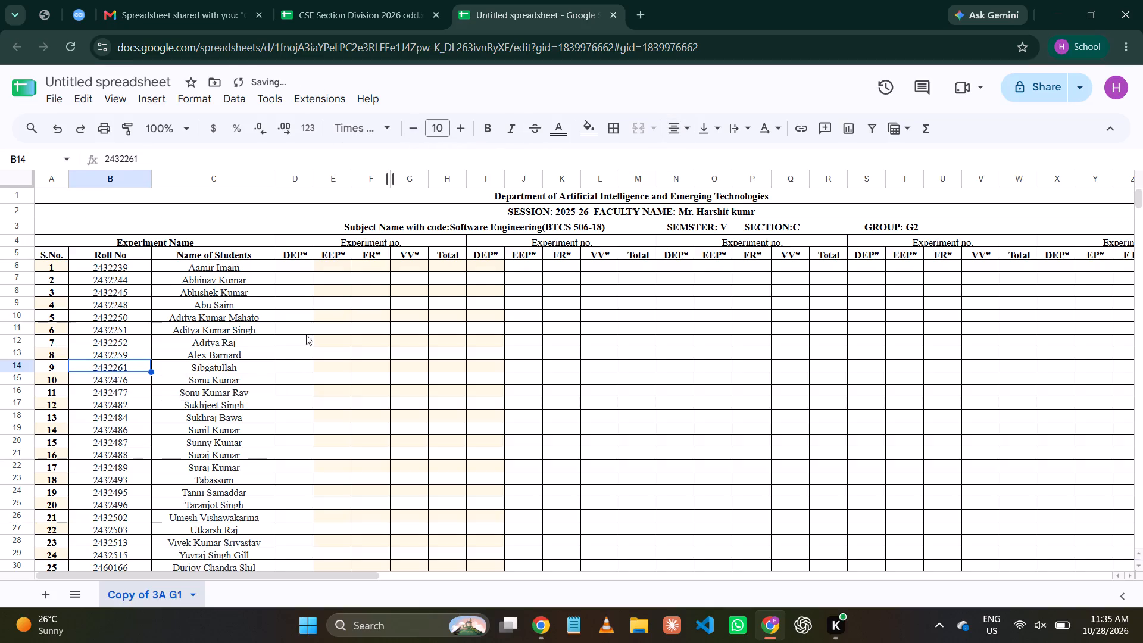
Copy the ninth student's name from C14 of 5D_CSE into C14 of "Copy of 3A G1", at font size 10 and centred.
click(251, 363)
click(358, 2)
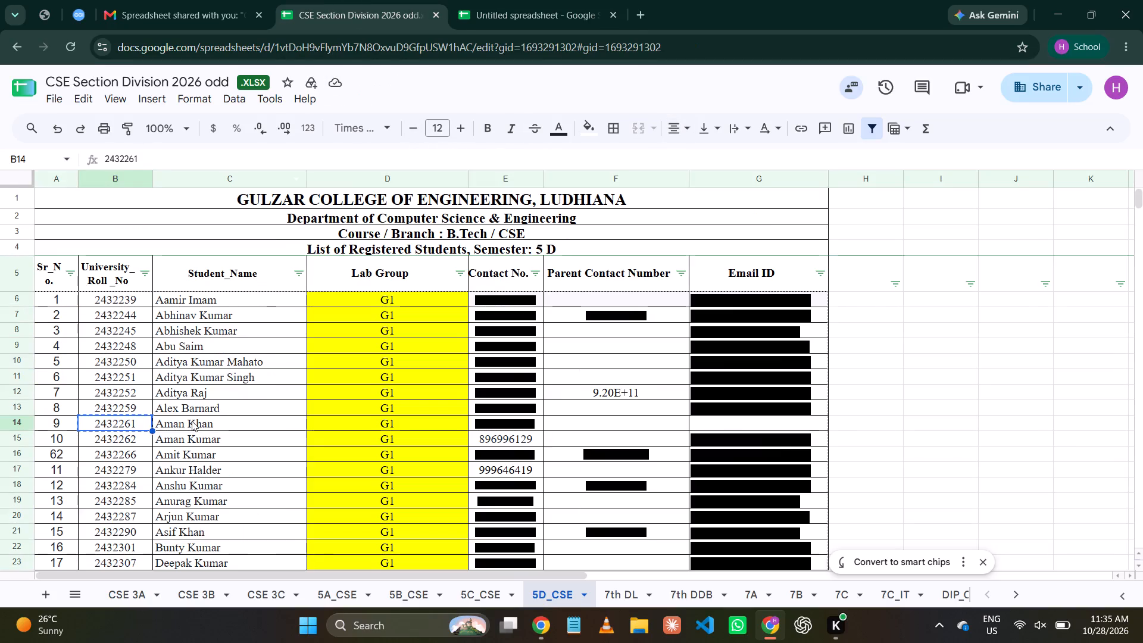
click(192, 421)
key(ctrl+c)
click(496, 18)
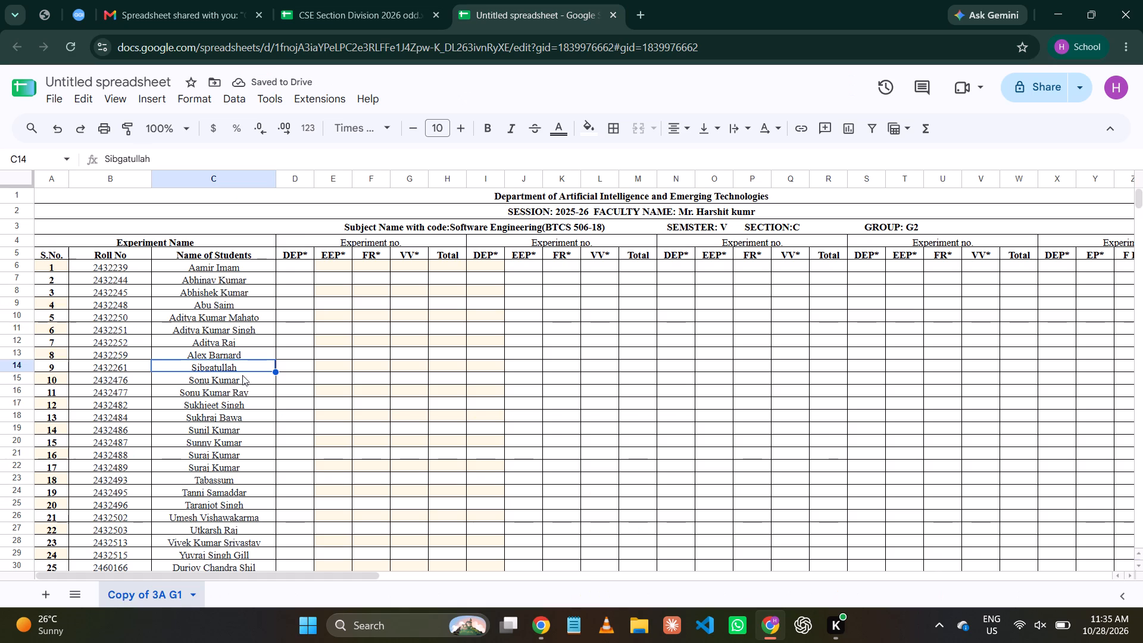
click(236, 367)
key(ctrl+v)
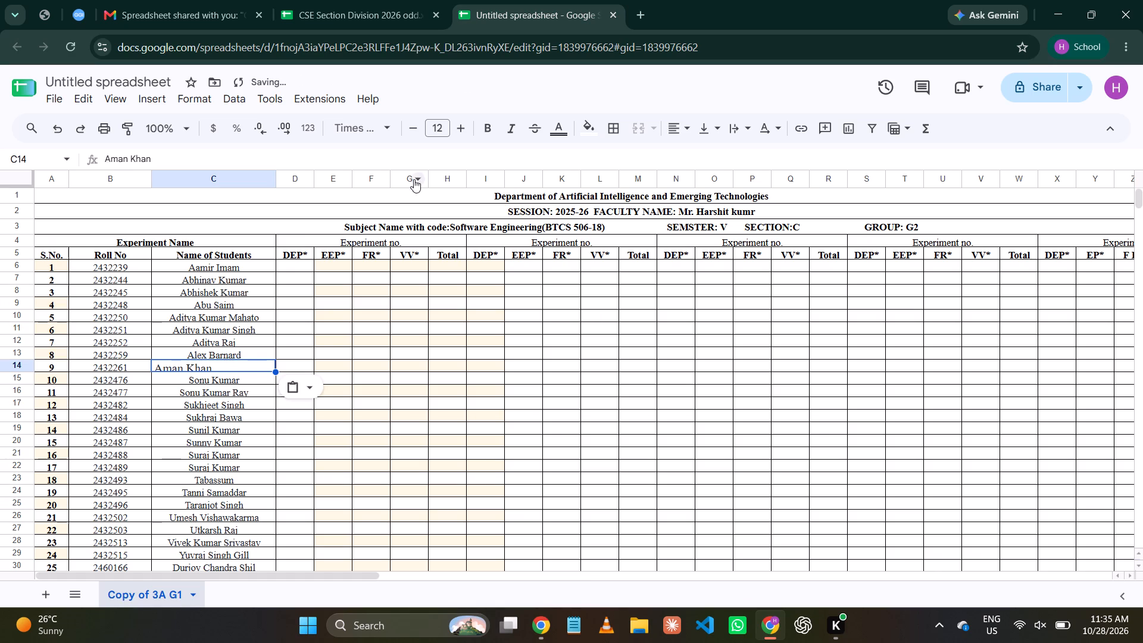
double_click(410, 132)
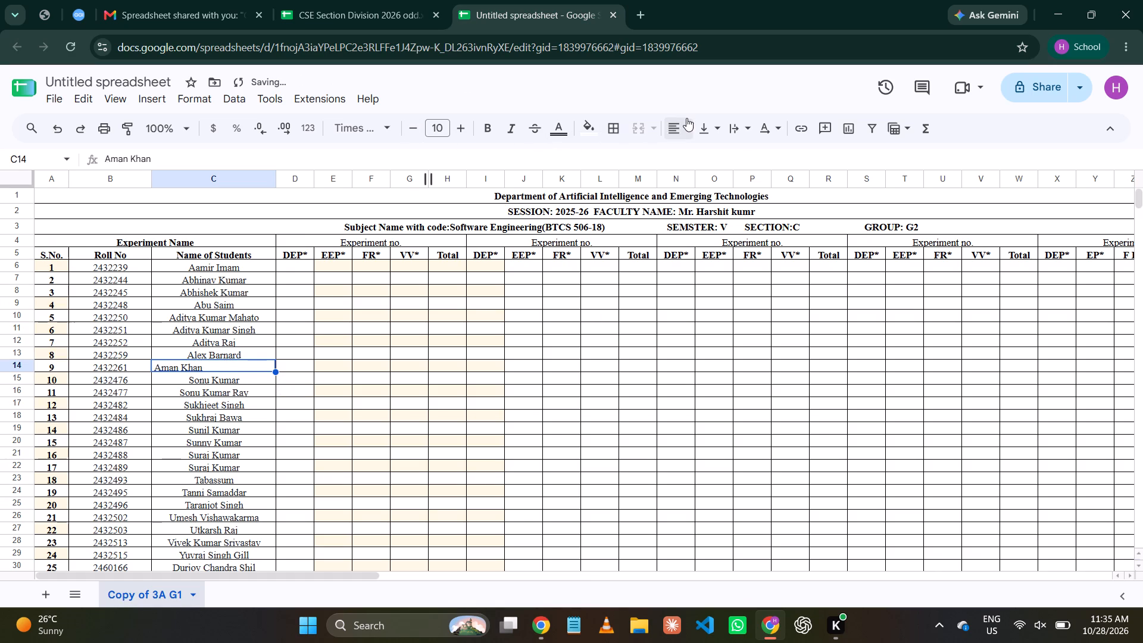
click(688, 125)
click(697, 156)
key(ctrl+s)
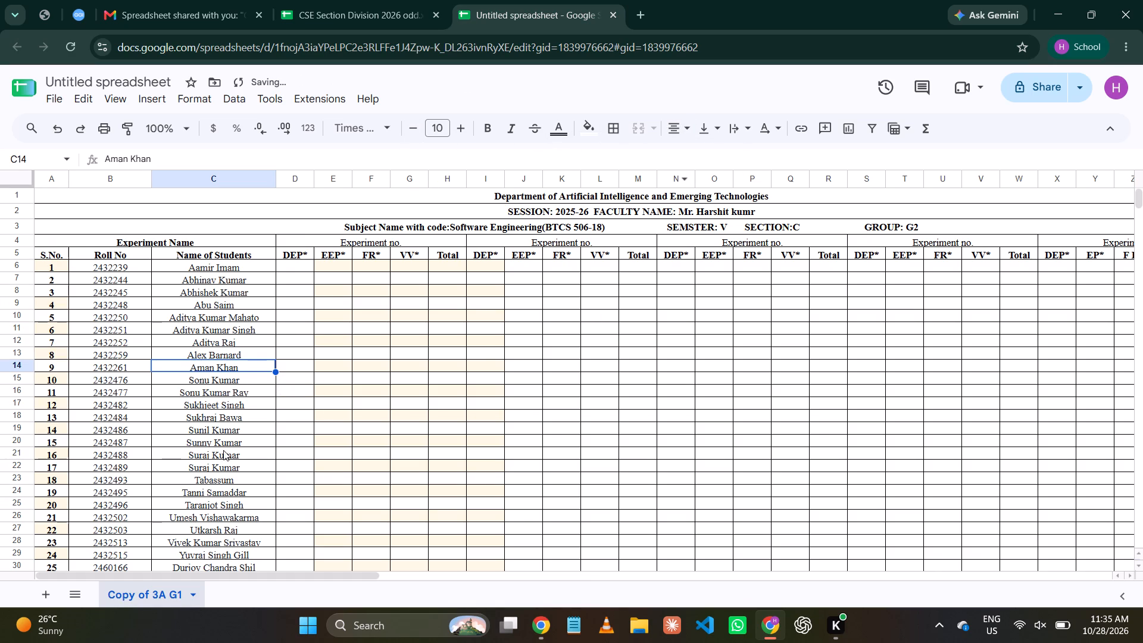
Copy the tenth student's roll number from B15 of 5D_CSE into B15 of "Copy of 3A G1" and set its font size to 10.
click(101, 380)
click(323, 18)
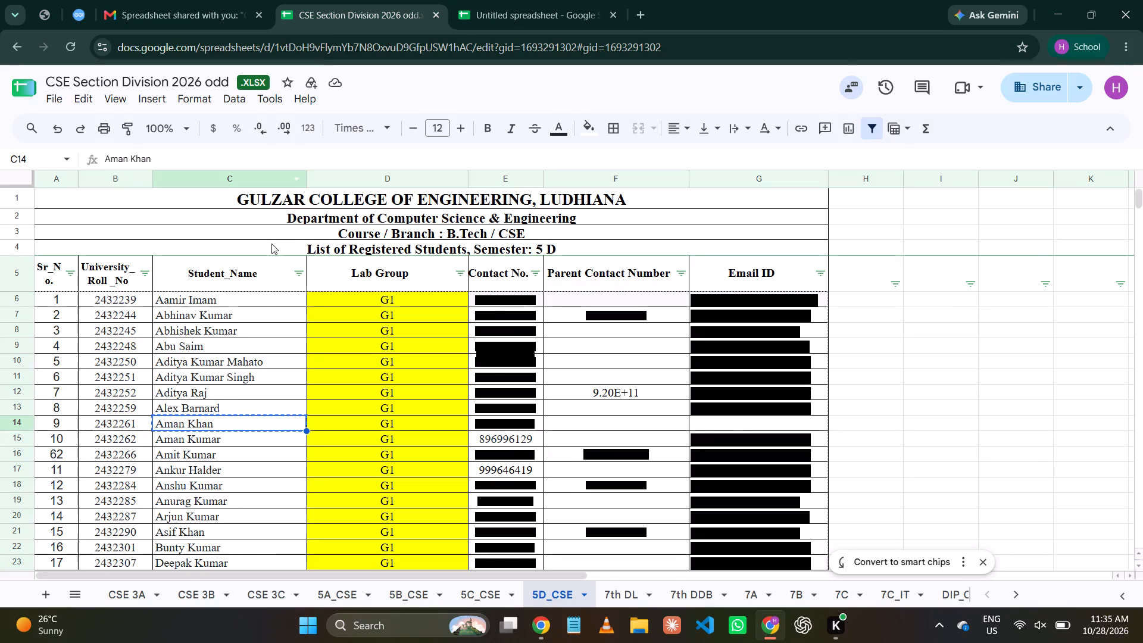
click(138, 441)
key(ctrl+c)
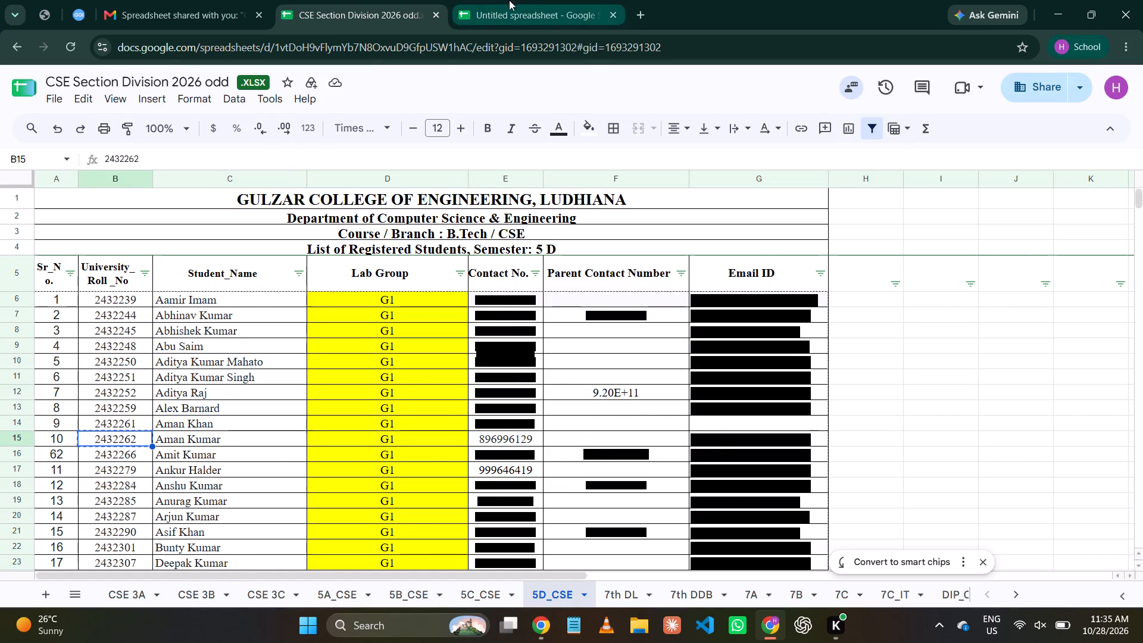
click(548, 14)
click(131, 379)
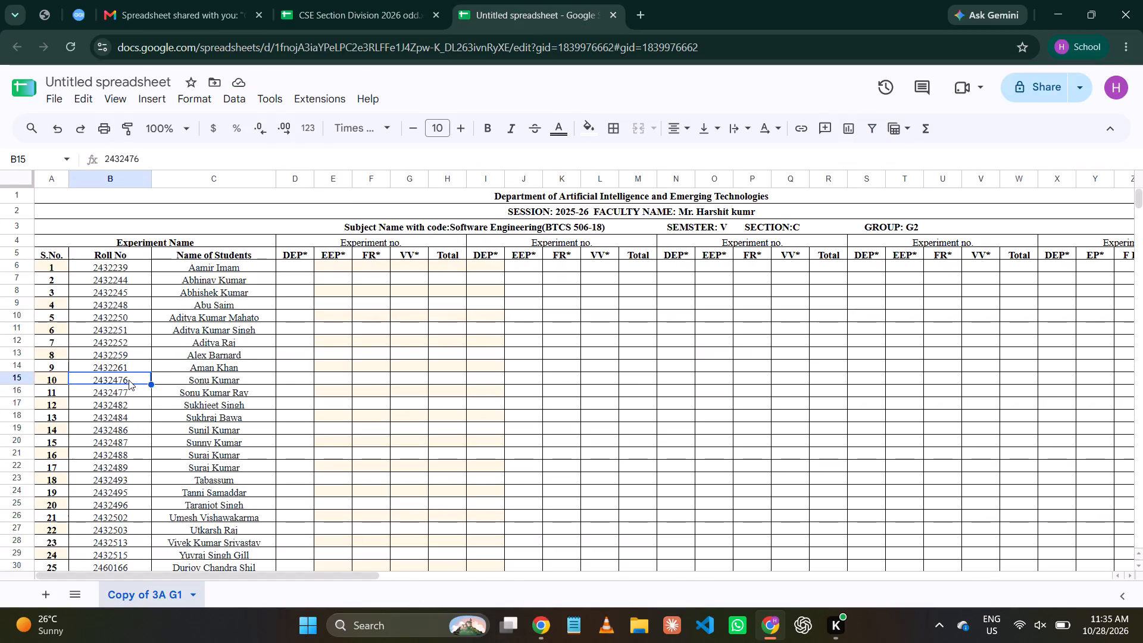
key(ctrl+v)
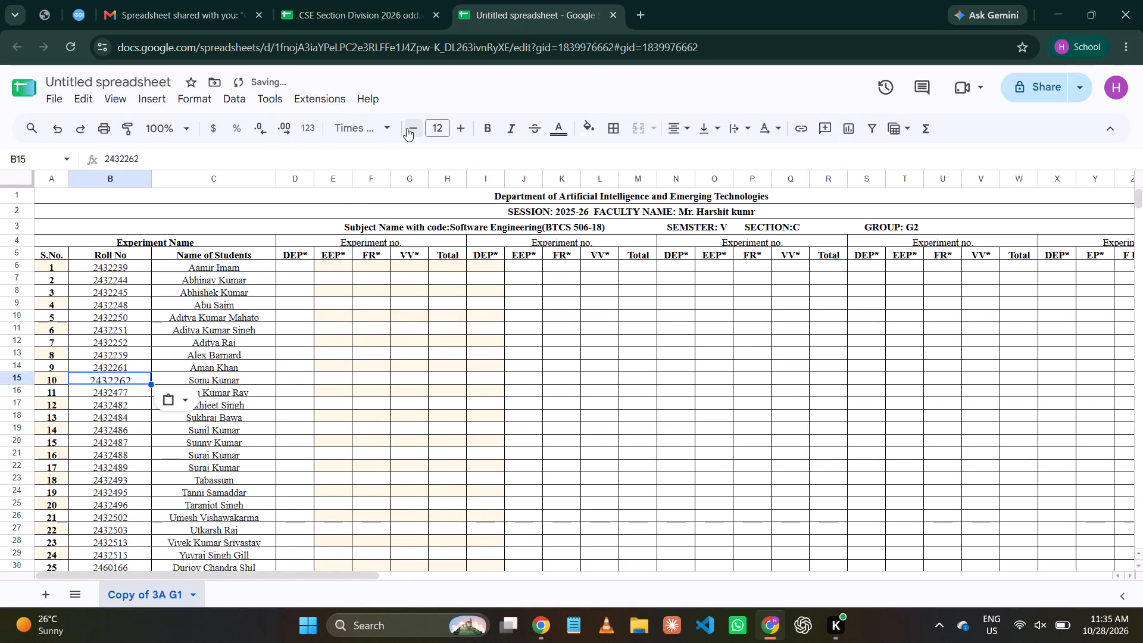
double_click(407, 128)
Copy the tenth student's name from C15 of 5D_CSE into C15 of "Copy of 3A G1", at font size 10 and centred.
click(225, 379)
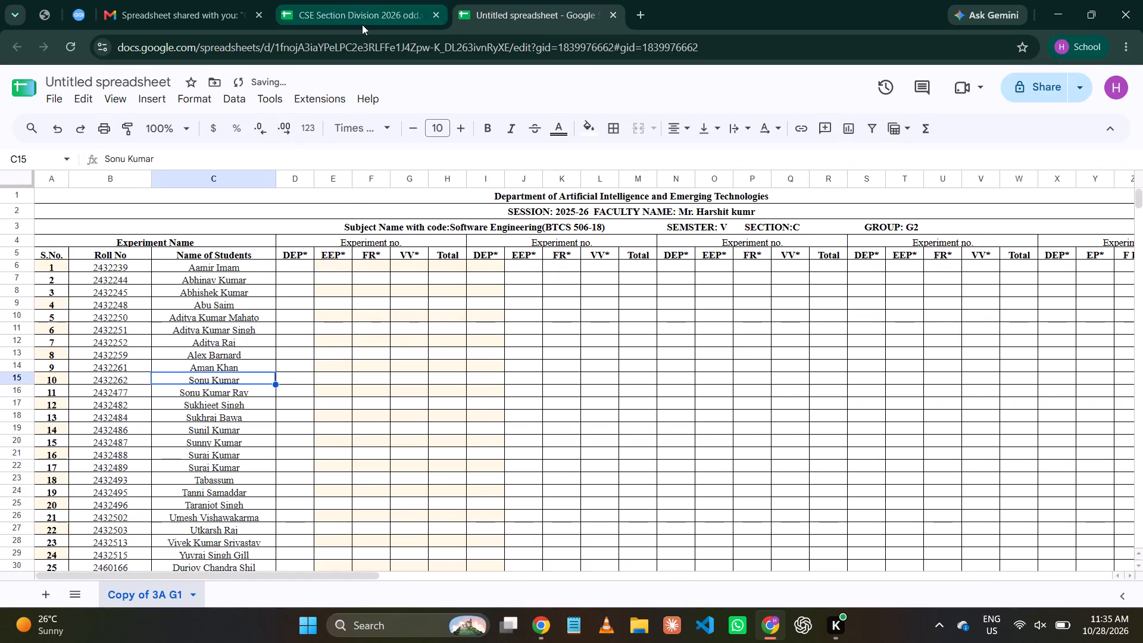
click(365, 21)
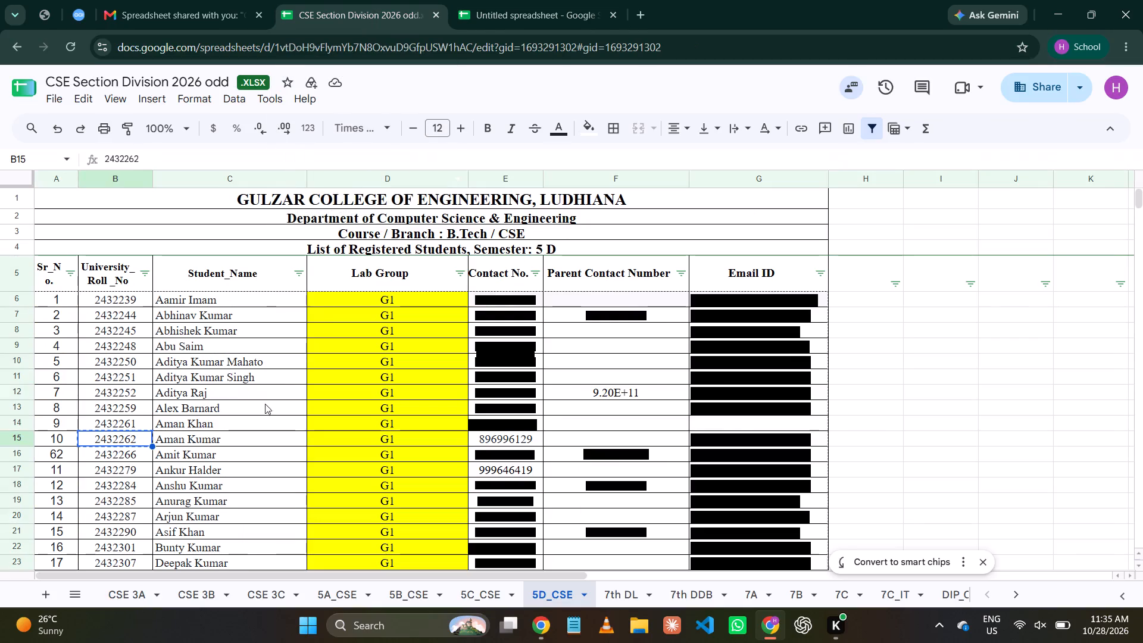
click(232, 442)
key(ctrl+c)
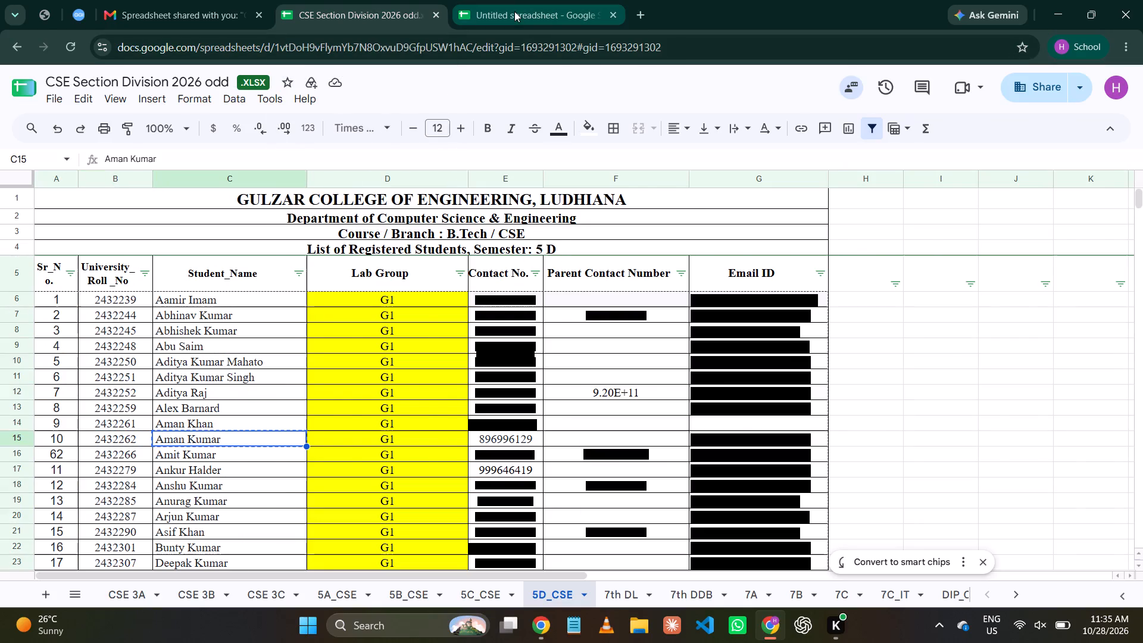
click(514, 11)
click(241, 380)
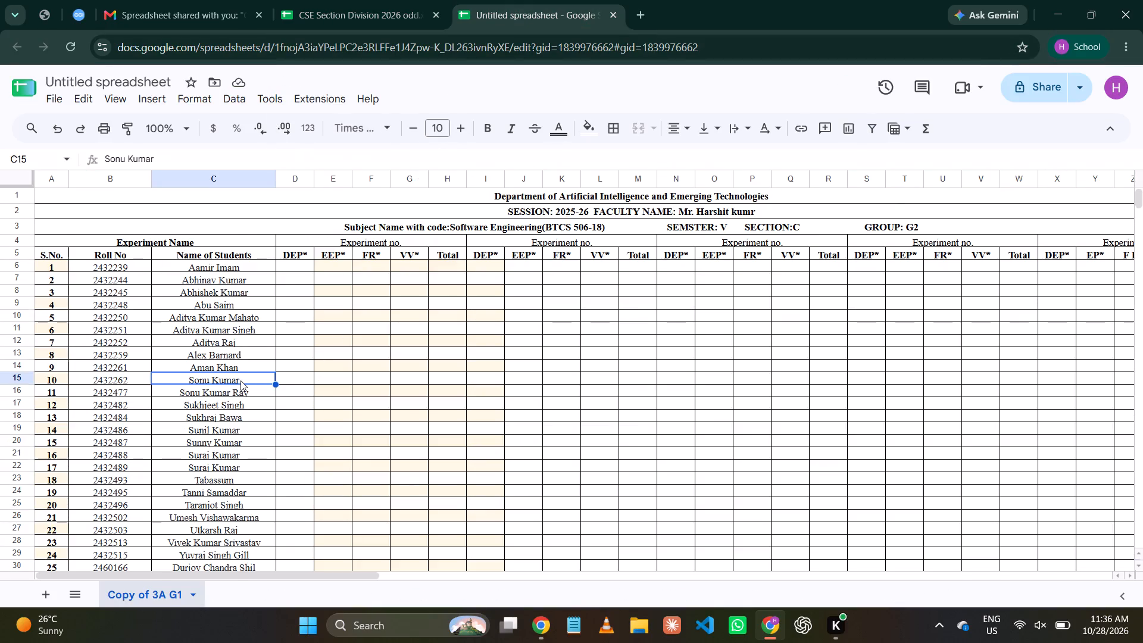
key(ctrl+v)
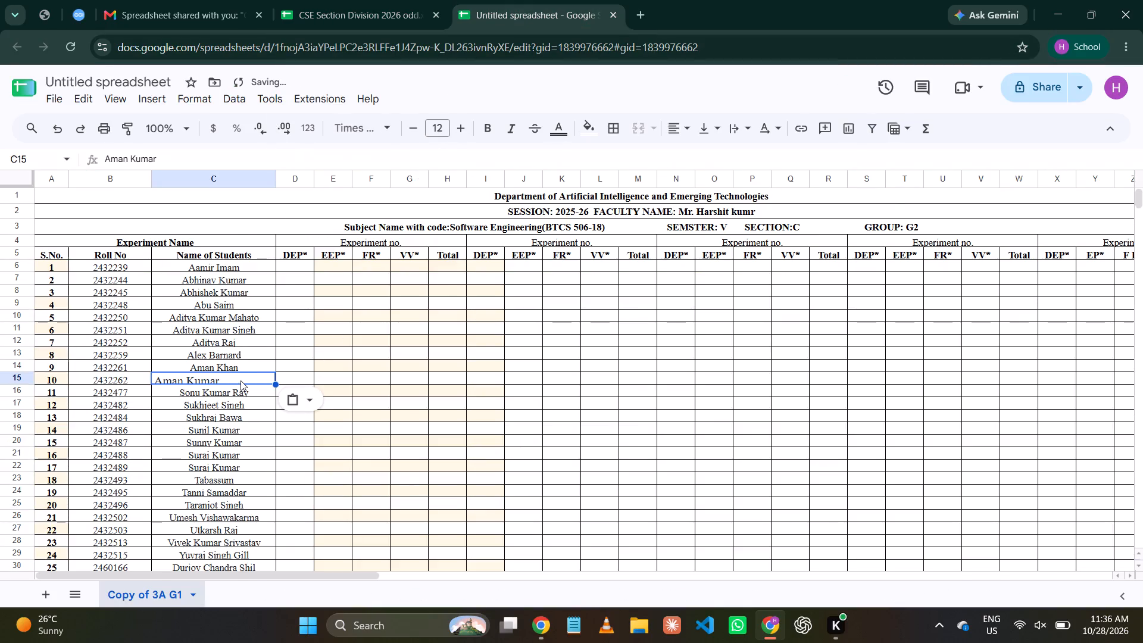
key(ctrl+s)
double_click(417, 127)
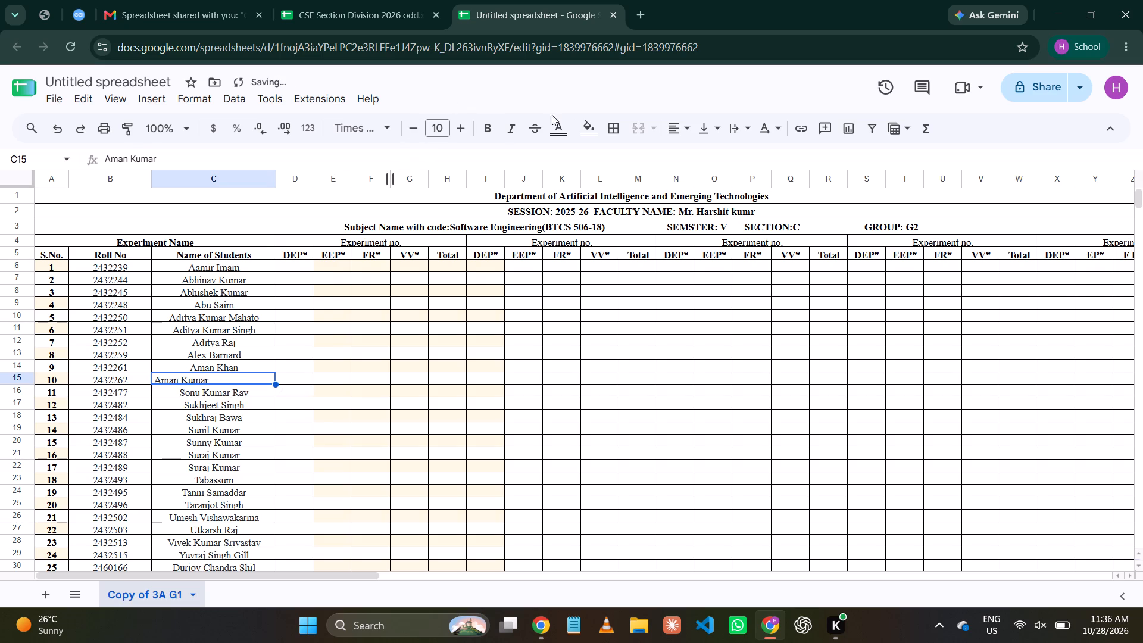
click(688, 130)
click(701, 152)
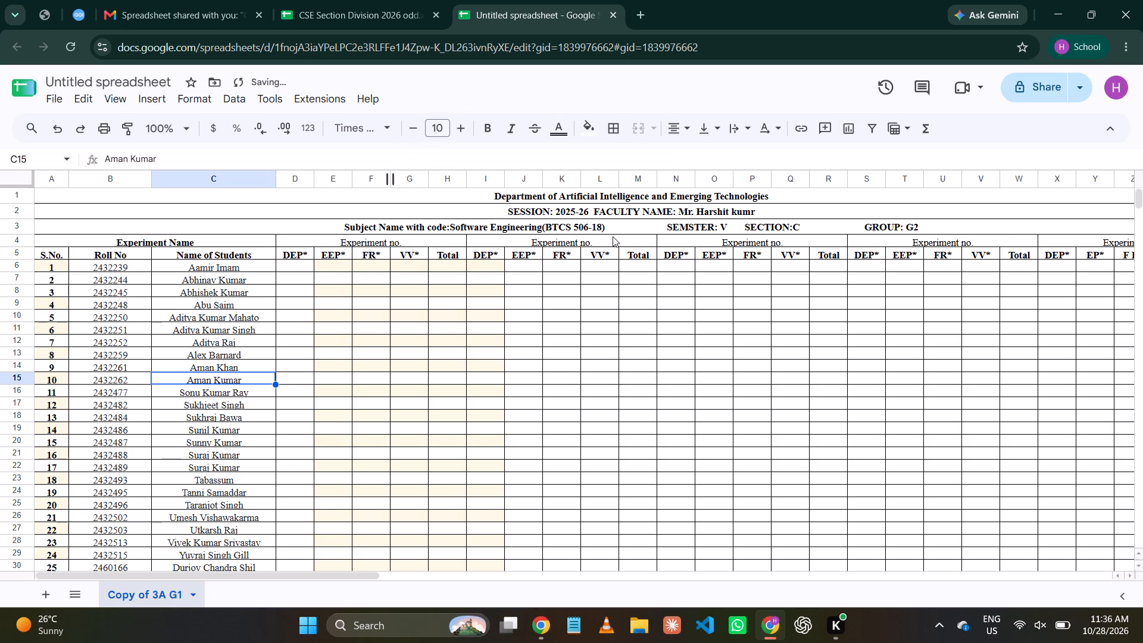
key(ctrl+s)
Copy the eleventh student's roll number from B16 of 5D_CSE into B16 of "Copy of 3A G1", at font size 10 and centred.
click(129, 393)
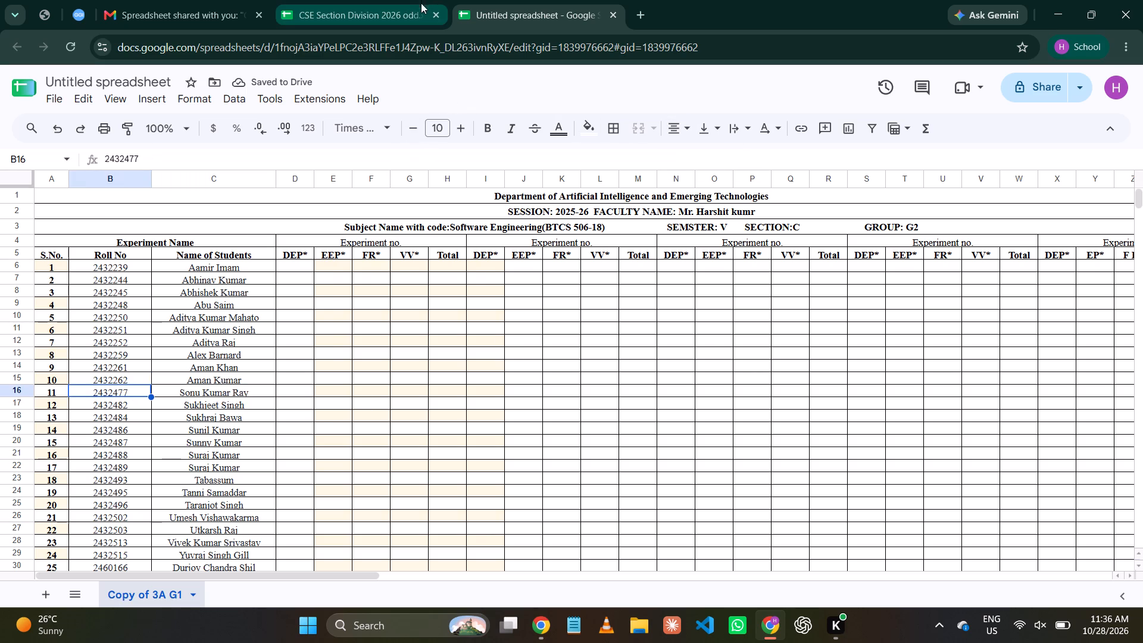
click(414, 8)
click(116, 456)
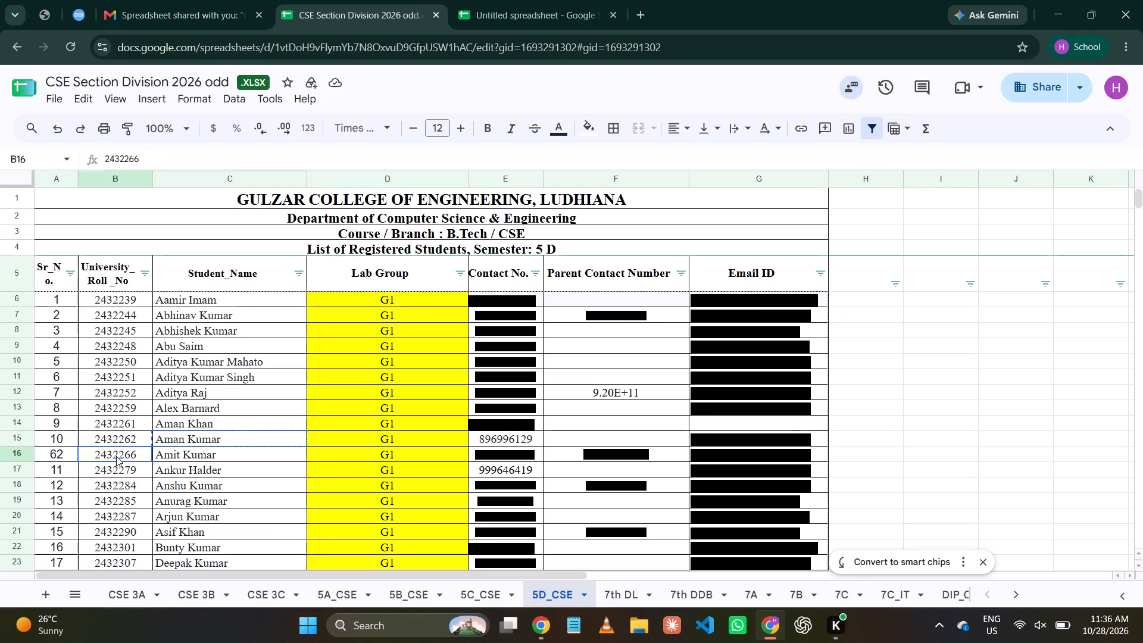
key(ctrl+c)
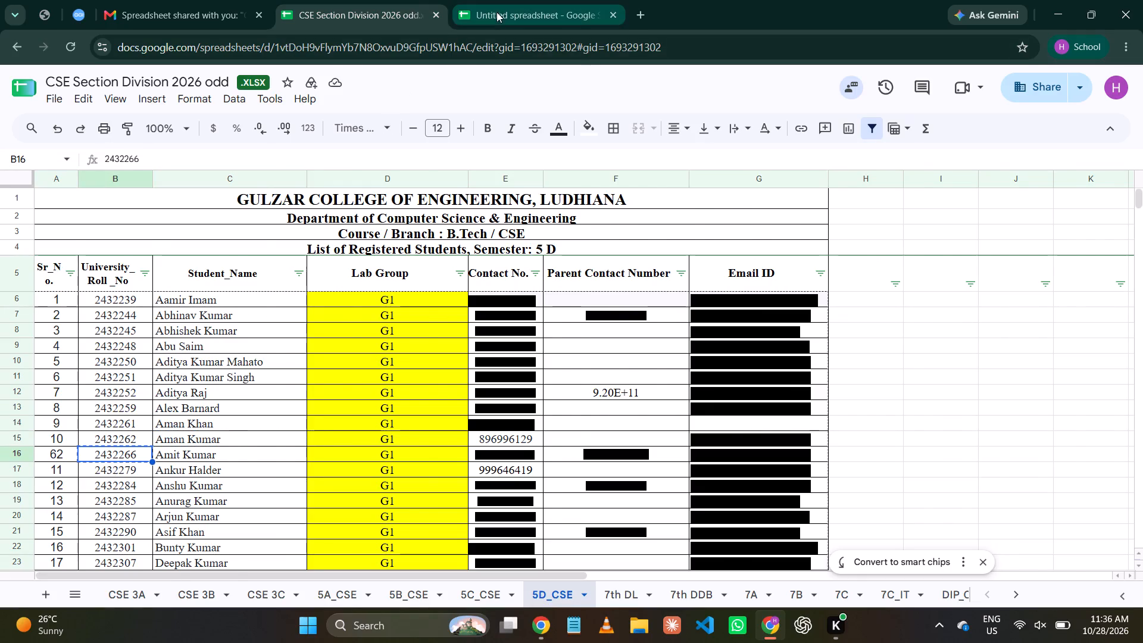
click(496, 11)
click(120, 392)
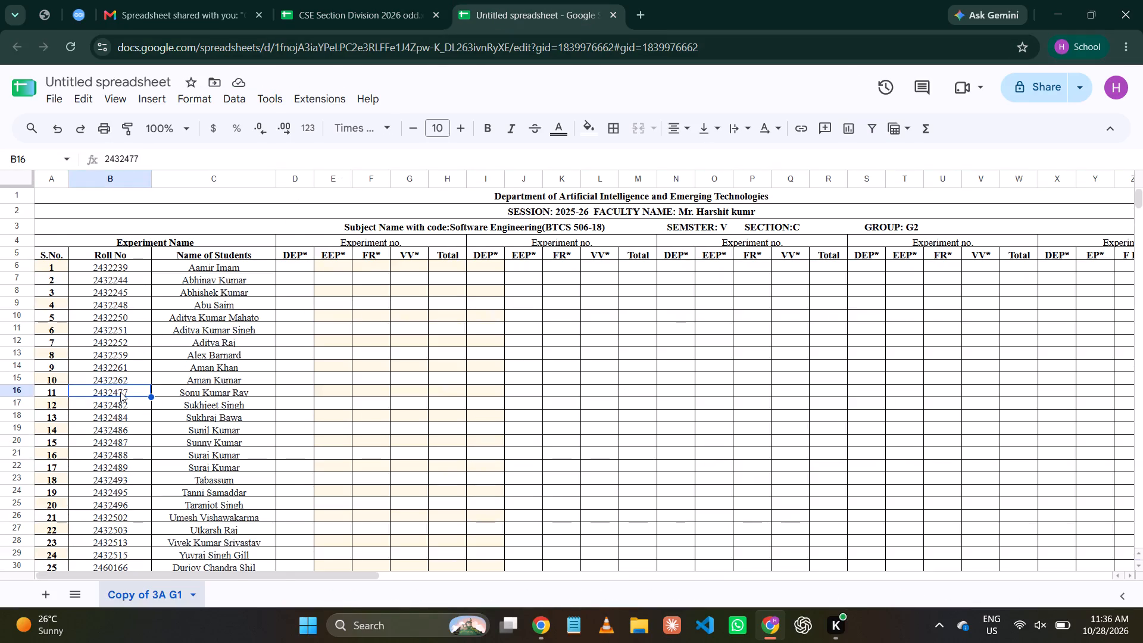
key(ctrl+v)
key(ctrl+s)
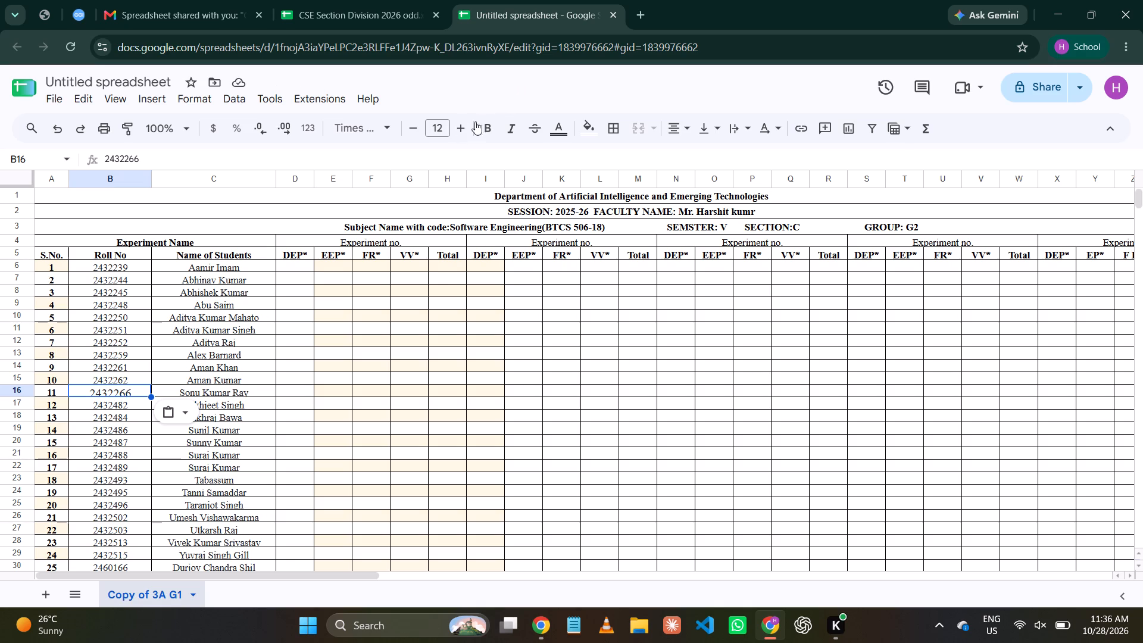
double_click(419, 123)
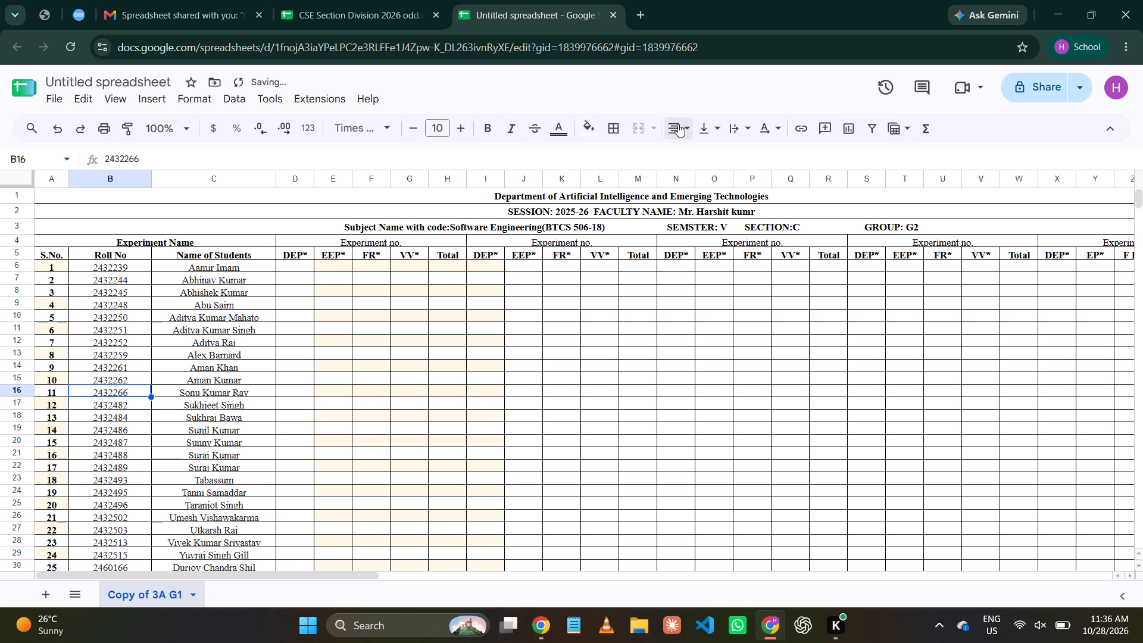
click(692, 135)
click(701, 155)
Copy the eleventh student's name from C16 of 5D_CSE into C16 of "Copy of 3A G1", centred and at font size 10.
click(267, 392)
click(366, 12)
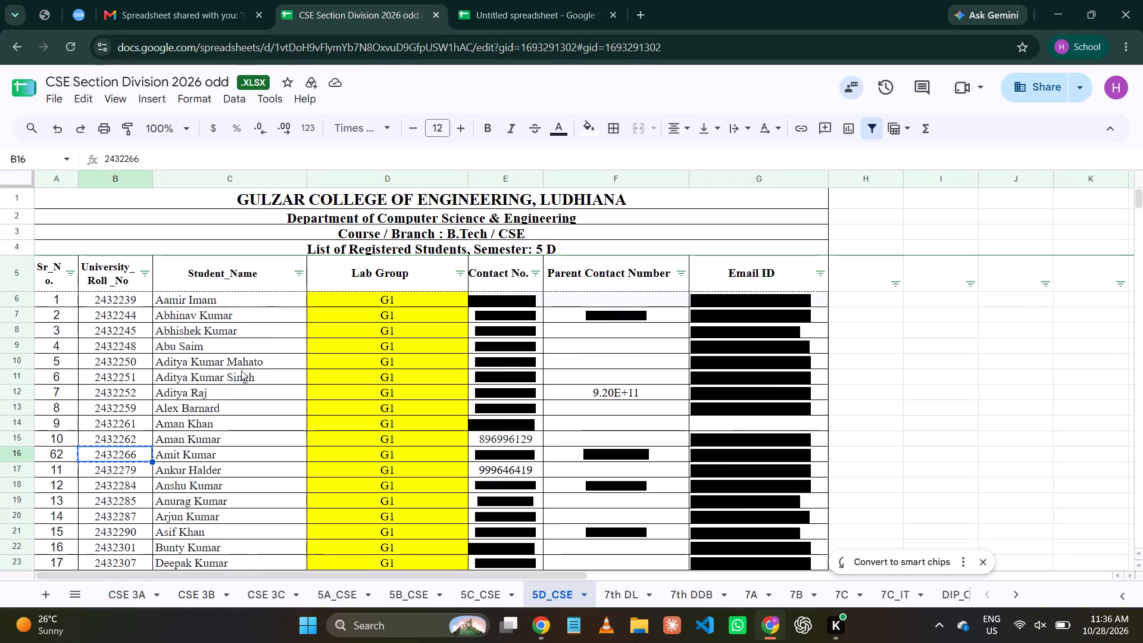
click(206, 458)
key(ctrl+c)
click(479, 16)
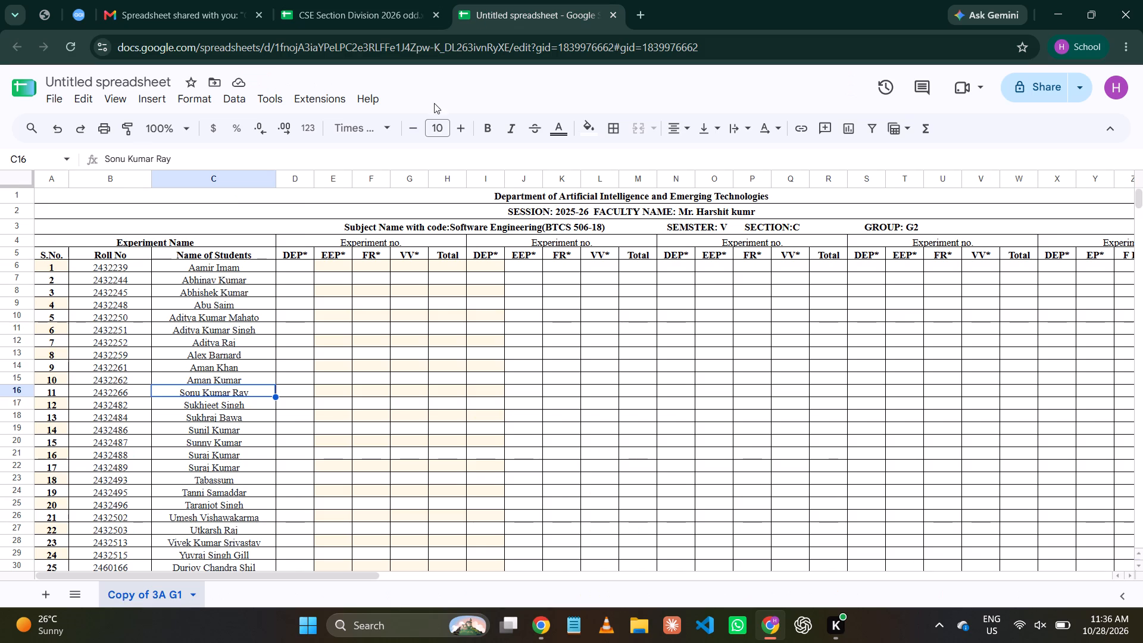
click(220, 394)
key(ctrl+v)
key(ctrl+s)
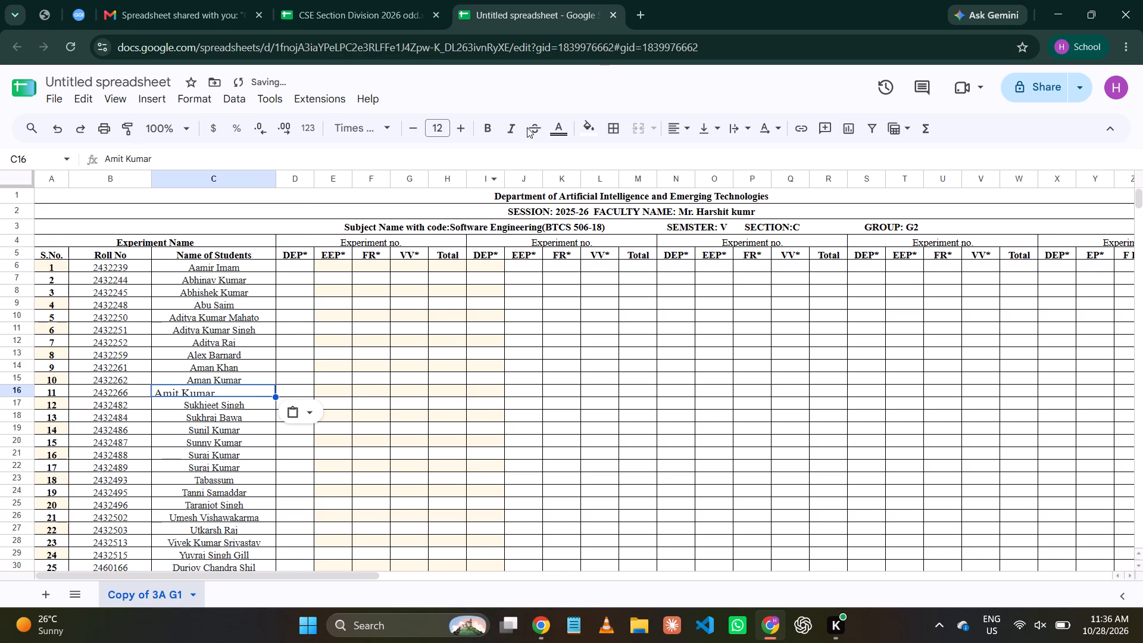
click(692, 126)
click(703, 160)
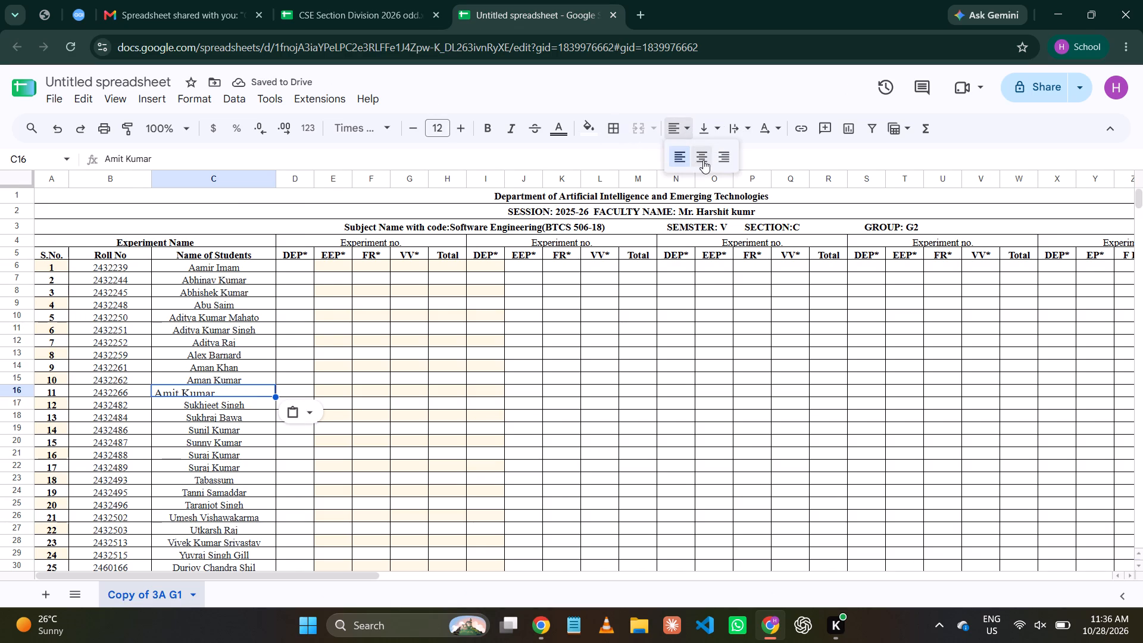
double_click(413, 136)
key(ctrl+s)
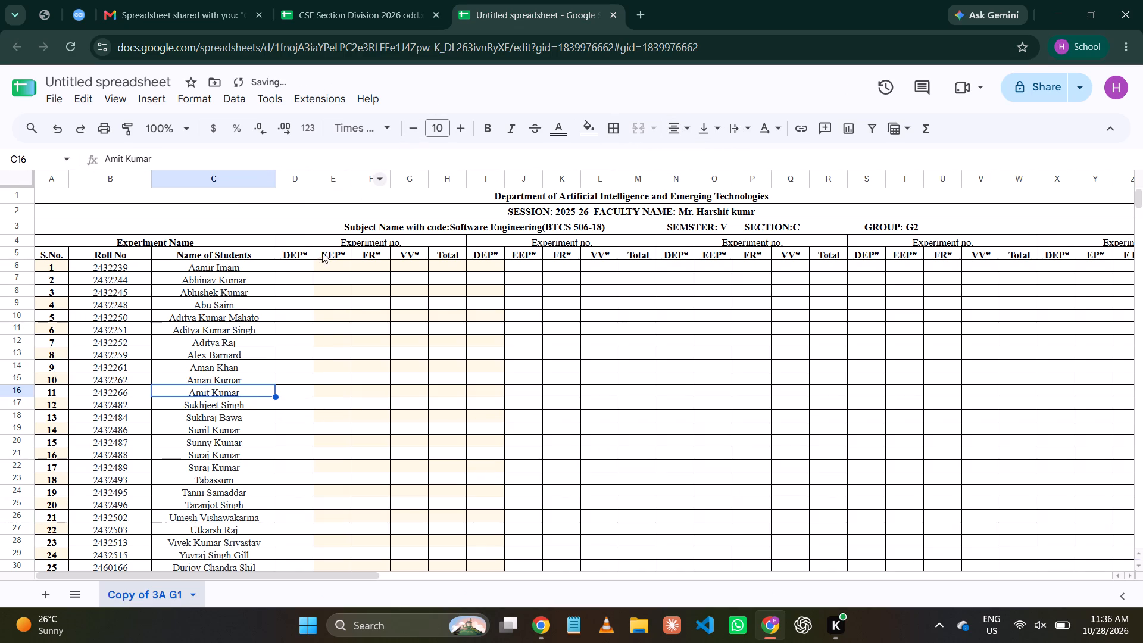
Copy the twelfth student's roll number from B17 of 5D_CSE into B17 of "Copy of 3A G1" and set its font size to 10.
click(129, 406)
click(320, 11)
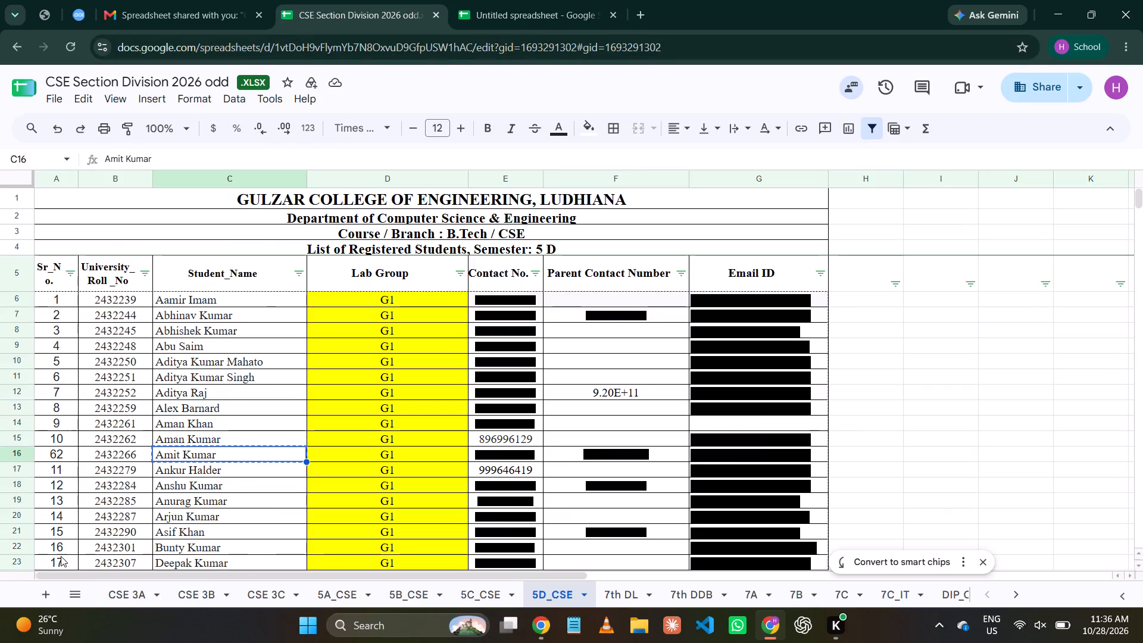
click(104, 472)
key(ctrl+c)
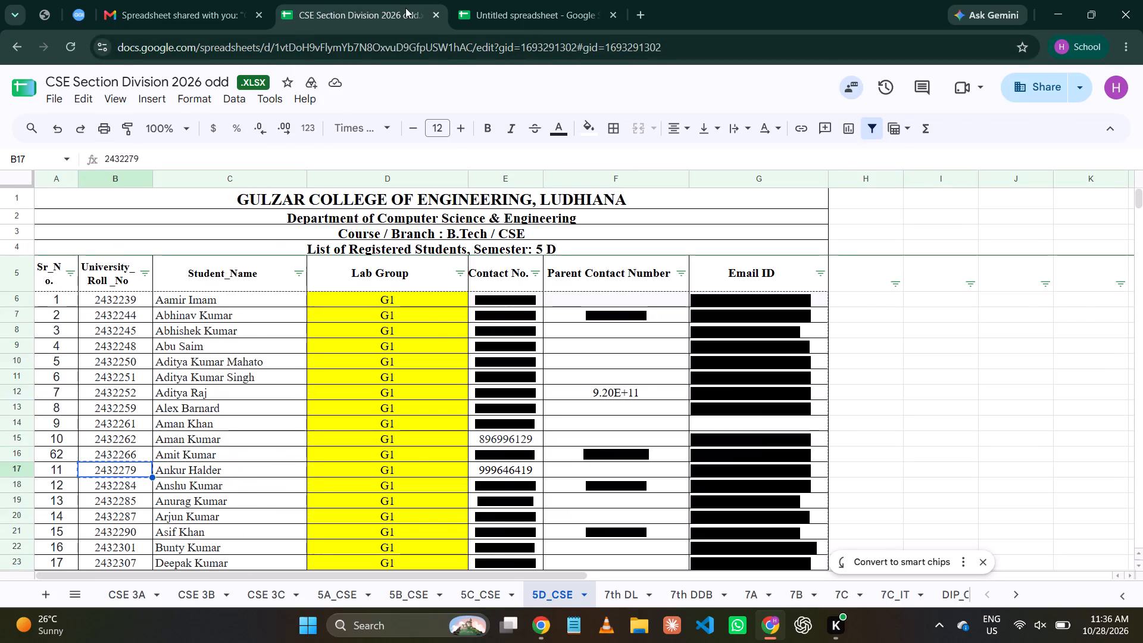
click(506, 1)
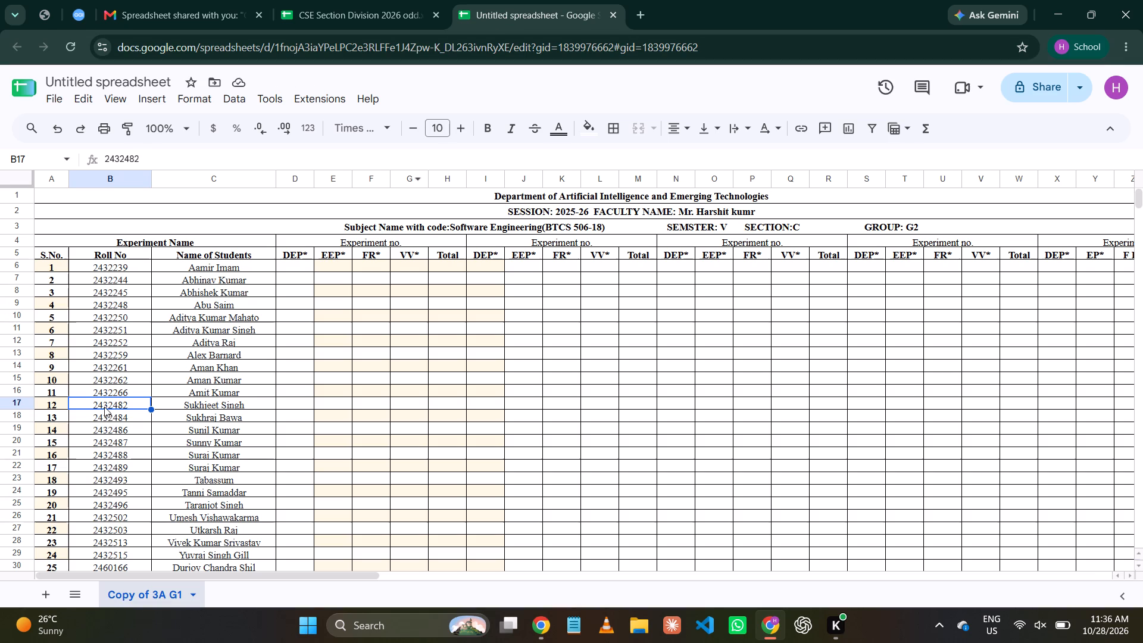
click(104, 407)
key(ctrl+v)
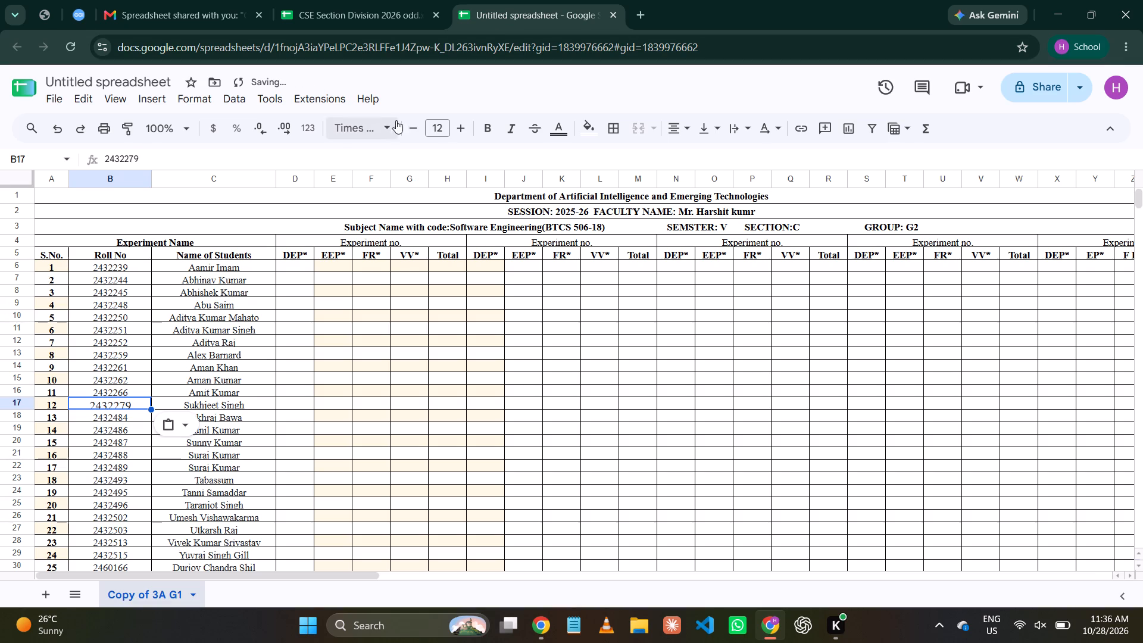
double_click(408, 124)
Copy the twelfth student's name from C17 of 5D_CSE into C17 of "Copy of 3A G1", at font size 10 and centred.
click(217, 405)
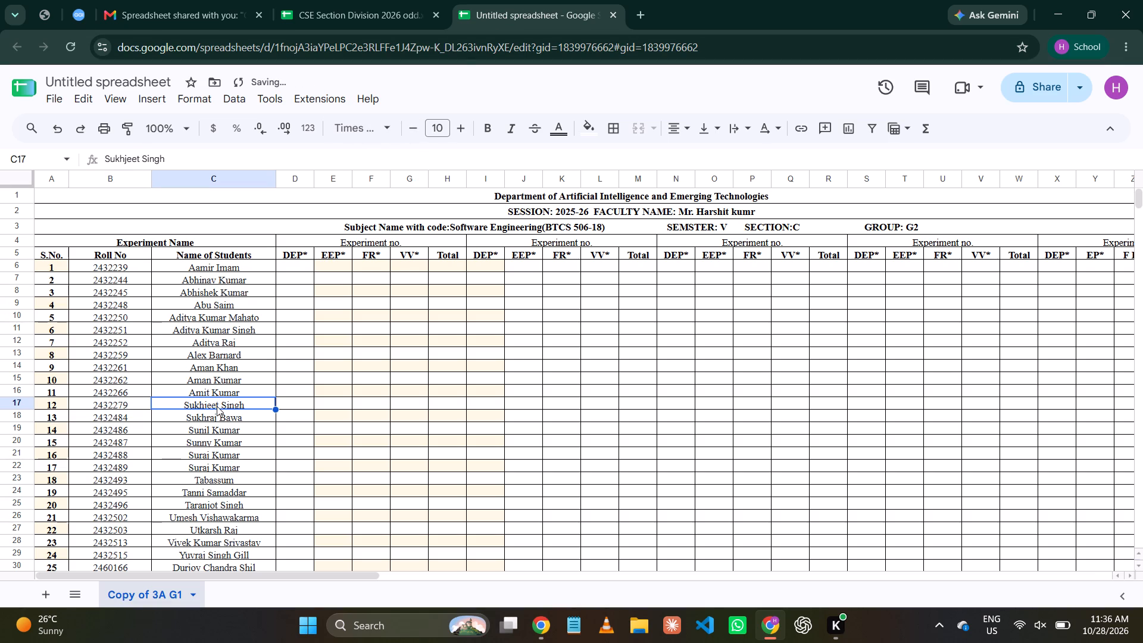
drag(401, 21, 397, 27)
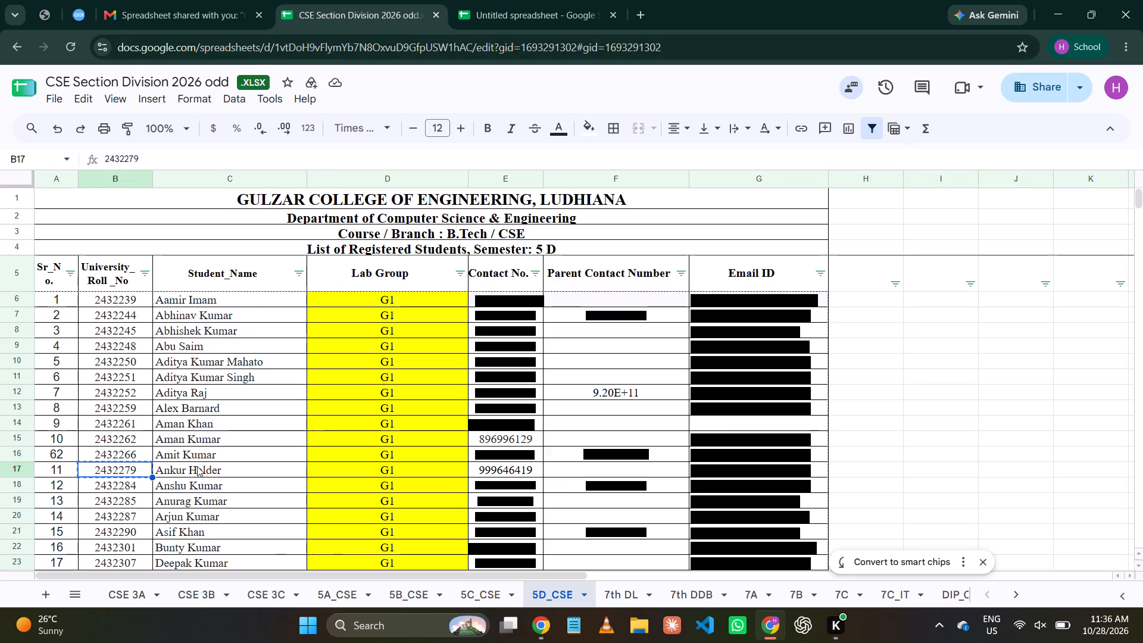
click(198, 464)
key(ctrl+c)
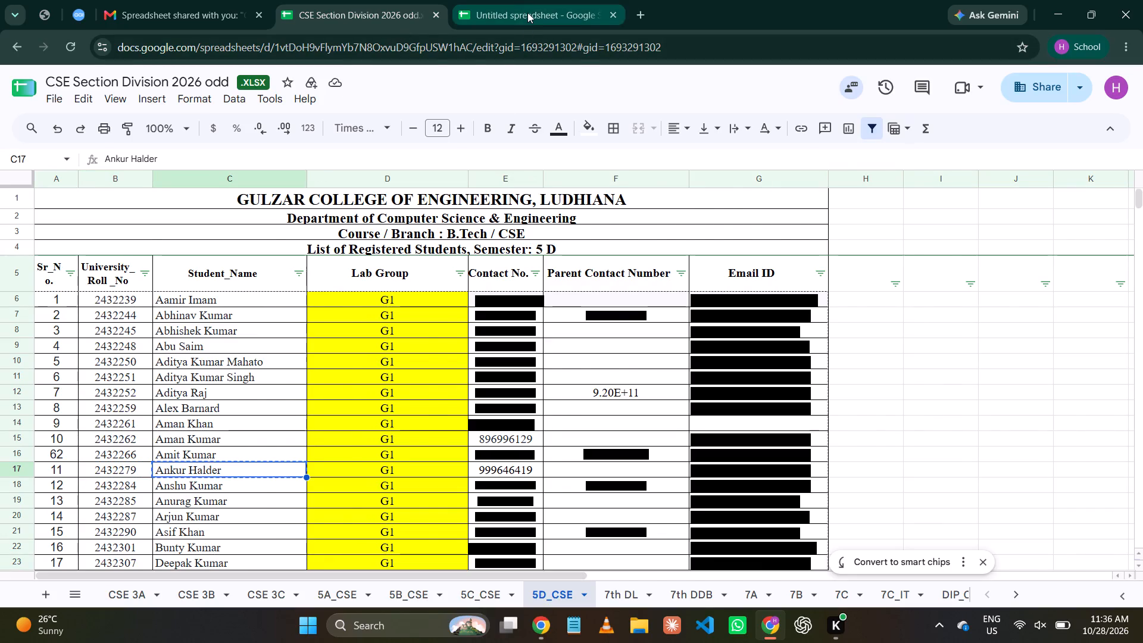
click(527, 13)
click(205, 403)
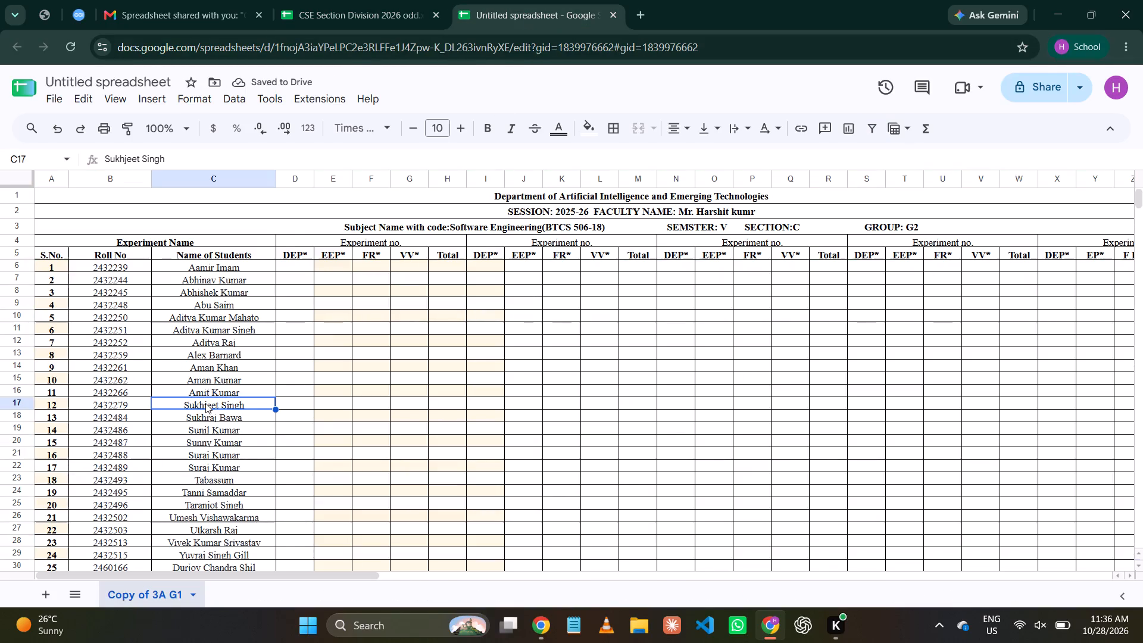
key(ctrl+v)
key(ctrl+s)
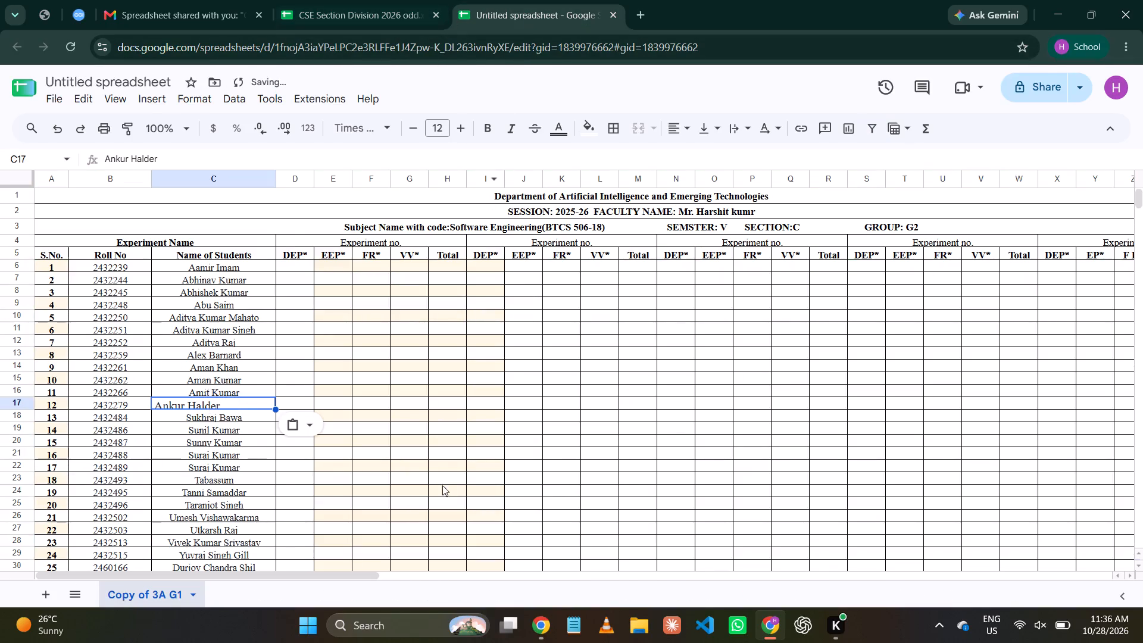
double_click(418, 129)
click(686, 129)
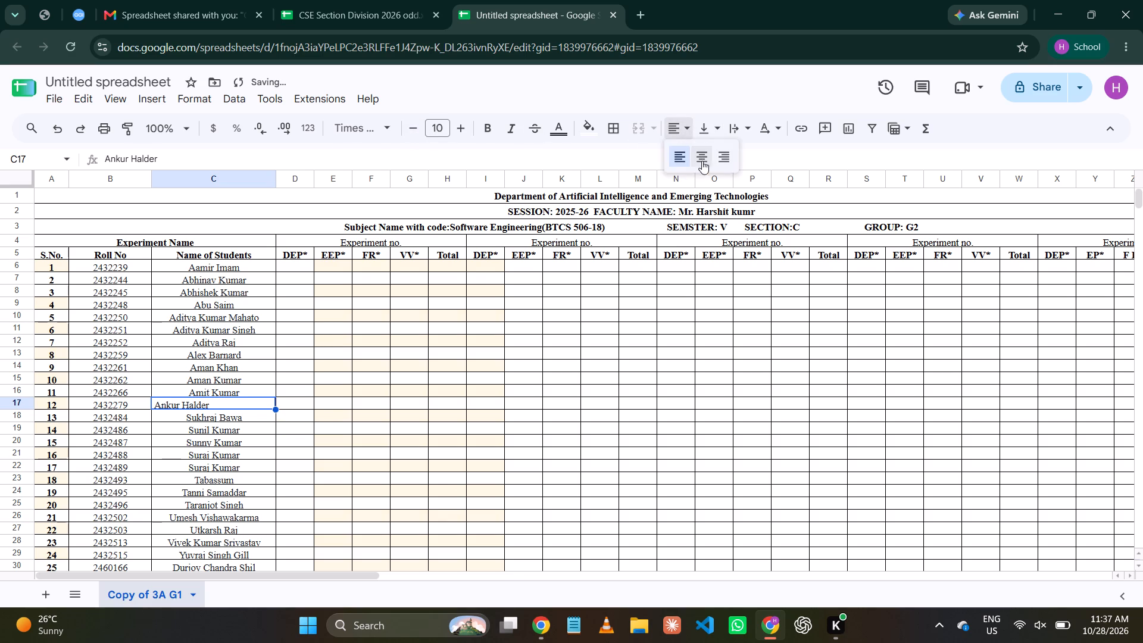
click(705, 166)
key(ctrl+s)
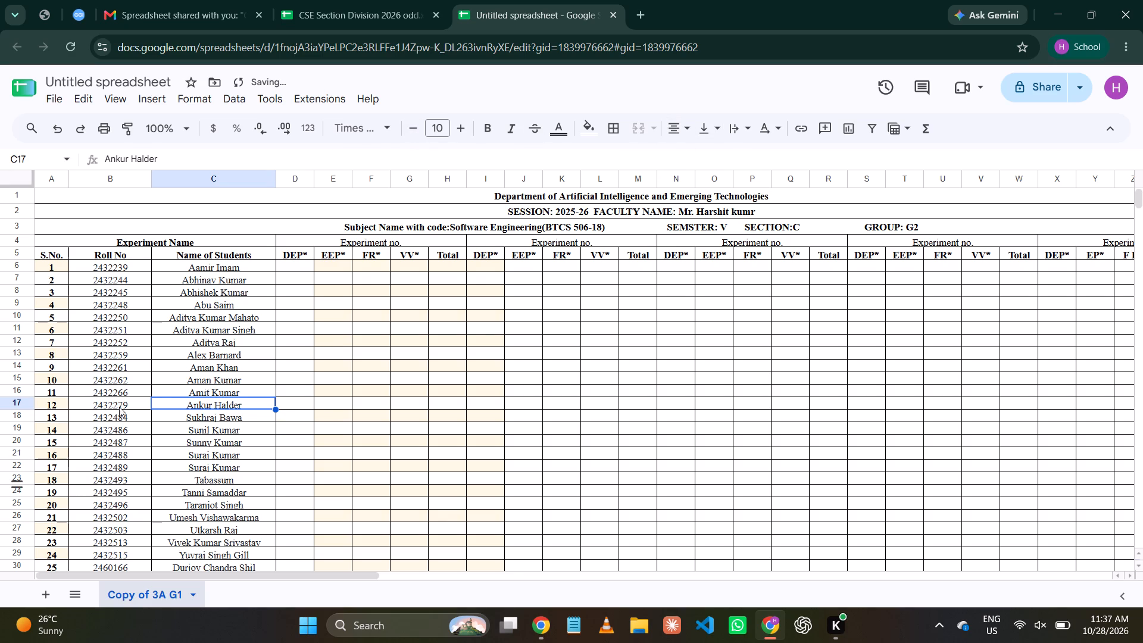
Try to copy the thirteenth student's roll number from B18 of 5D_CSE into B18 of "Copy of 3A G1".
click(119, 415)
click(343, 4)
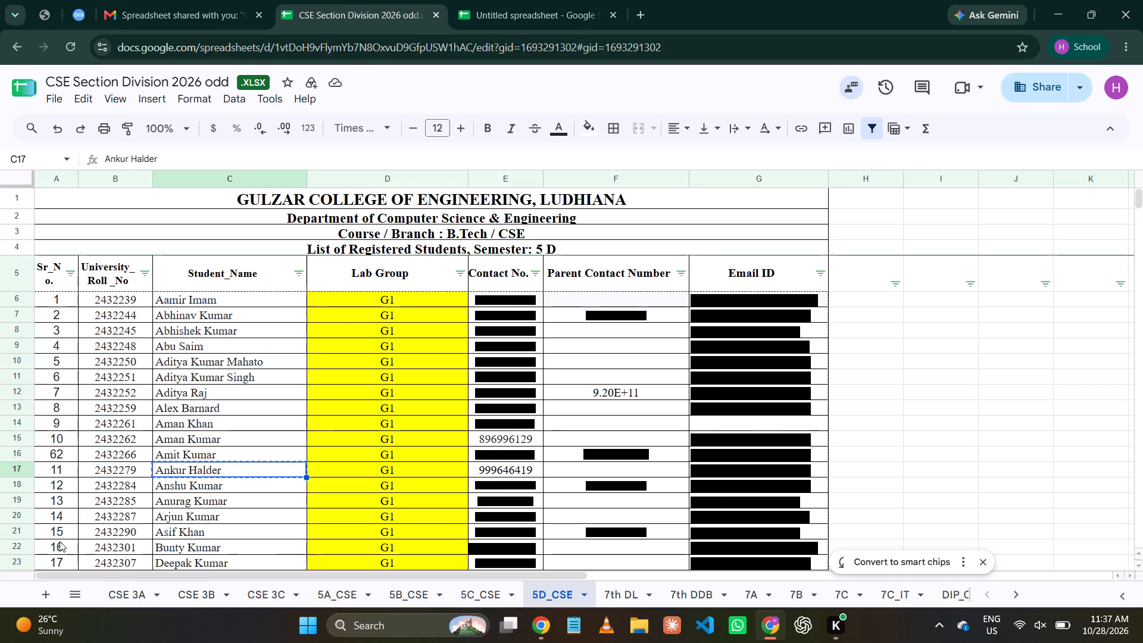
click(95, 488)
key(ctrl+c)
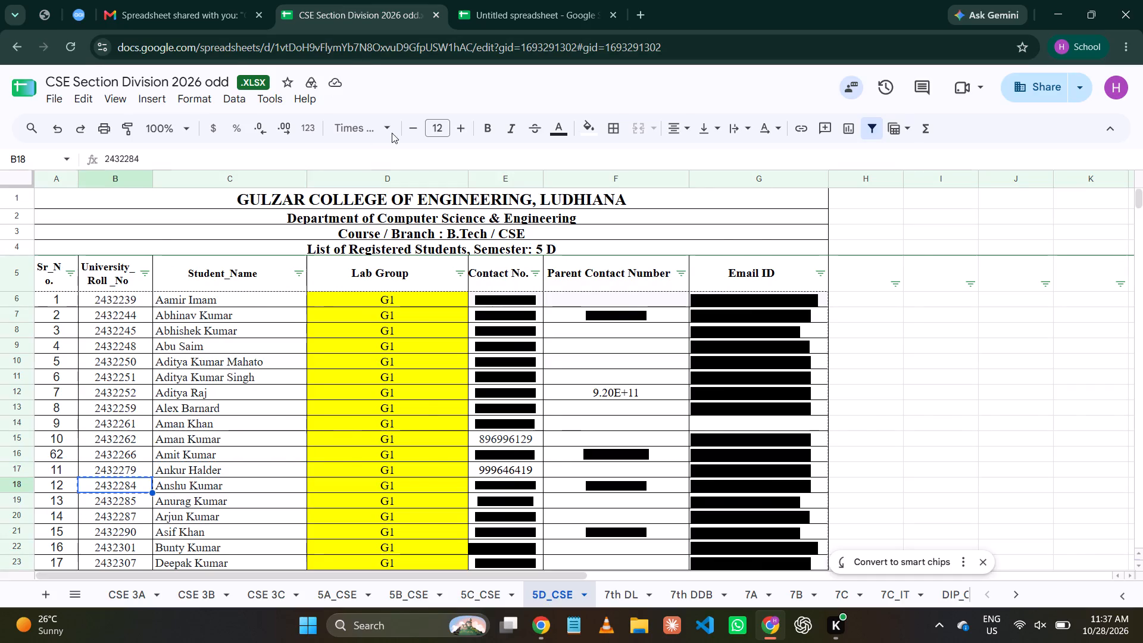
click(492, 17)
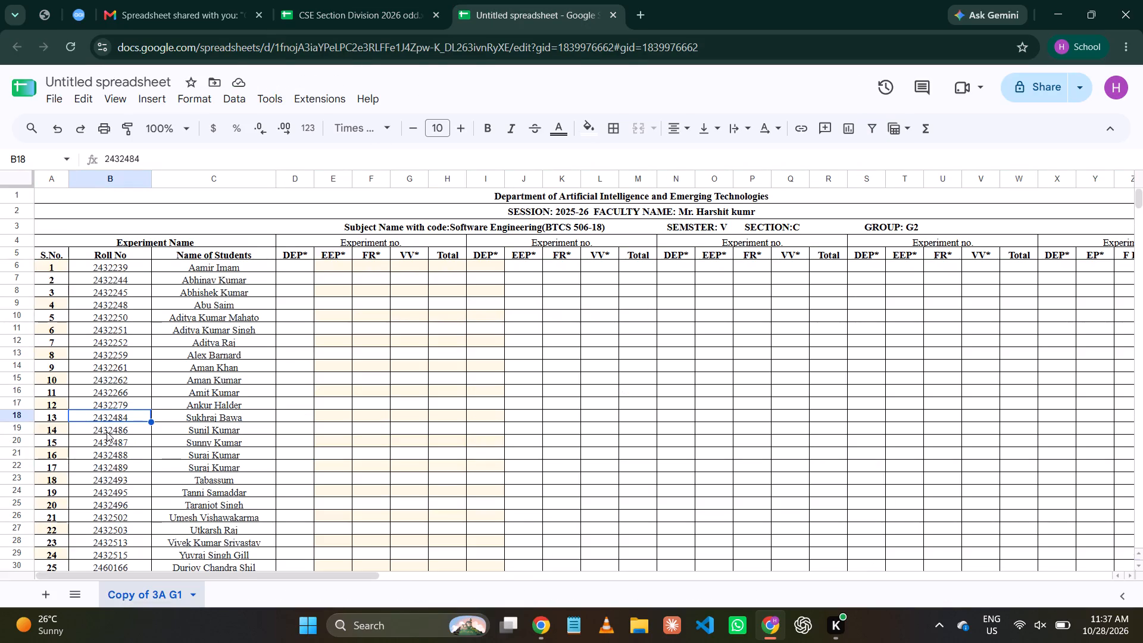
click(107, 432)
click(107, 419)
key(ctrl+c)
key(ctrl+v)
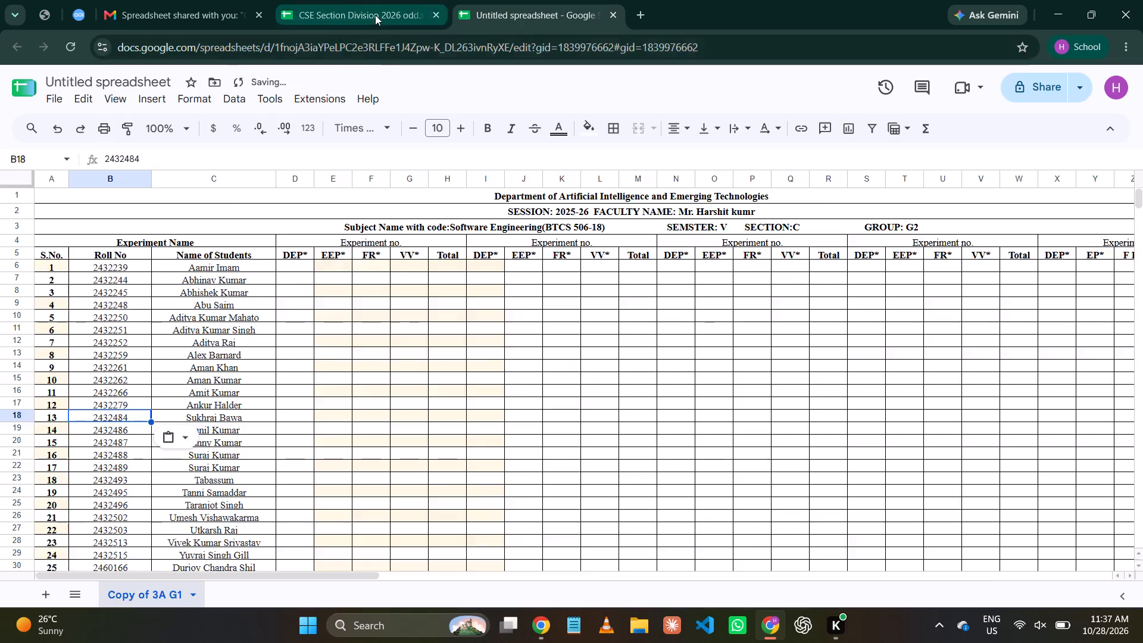
Copy the thirteenth student's roll number from B18 of 5D_CSE into B18 of "Copy of 3A G1", at font size 10 and centred.
click(375, 15)
click(124, 489)
key(ctrl+c)
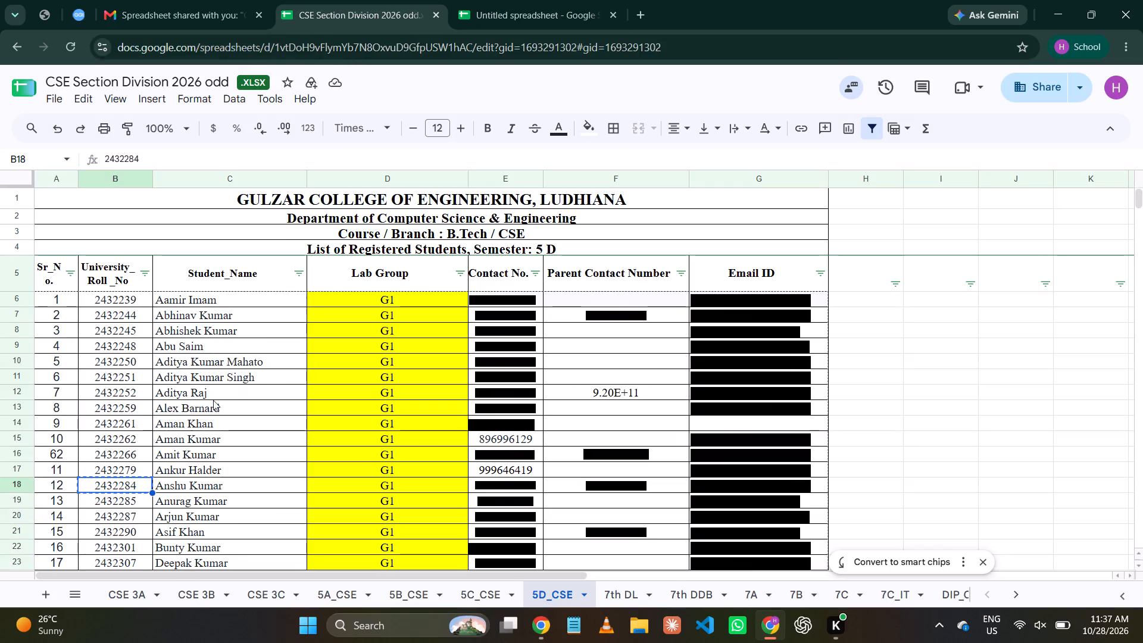
click(488, 14)
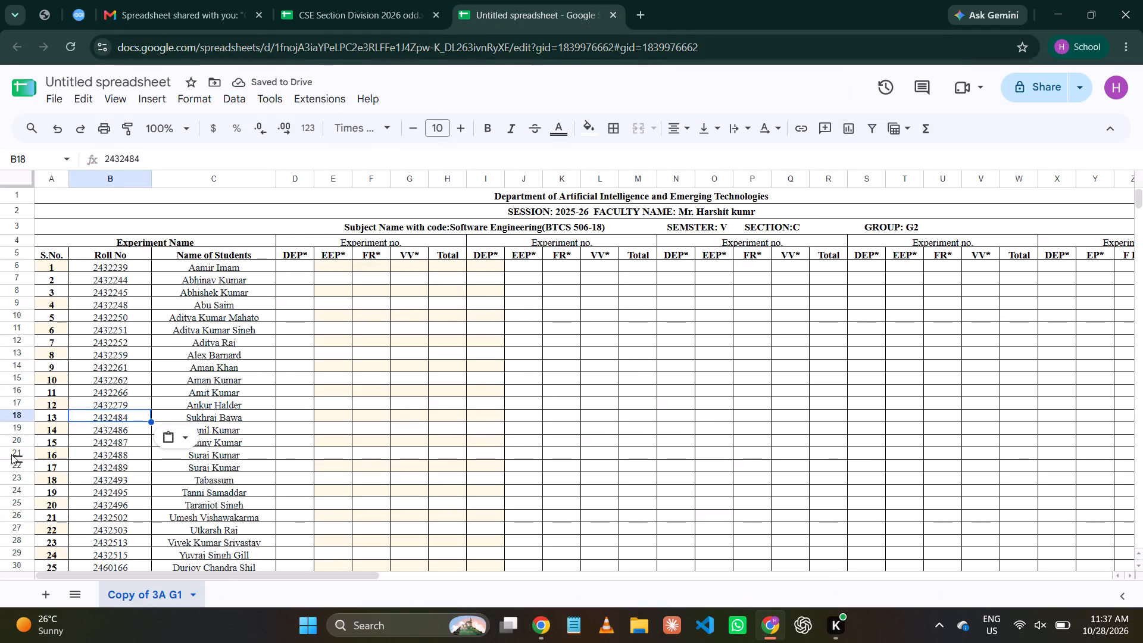
click(121, 418)
key(ctrl+v)
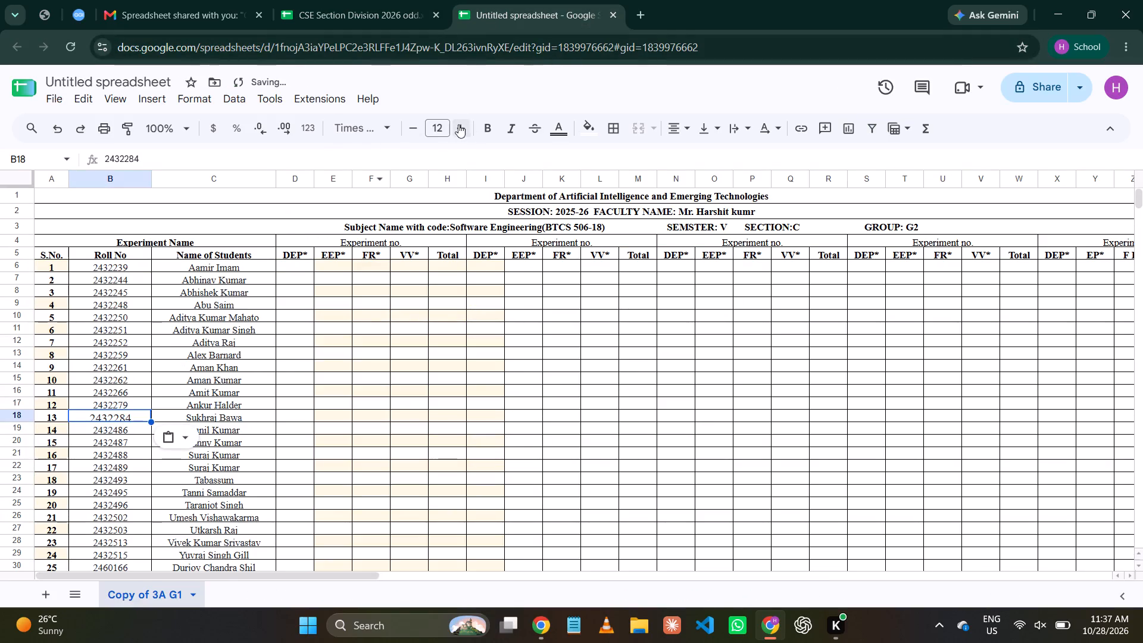
double_click(413, 130)
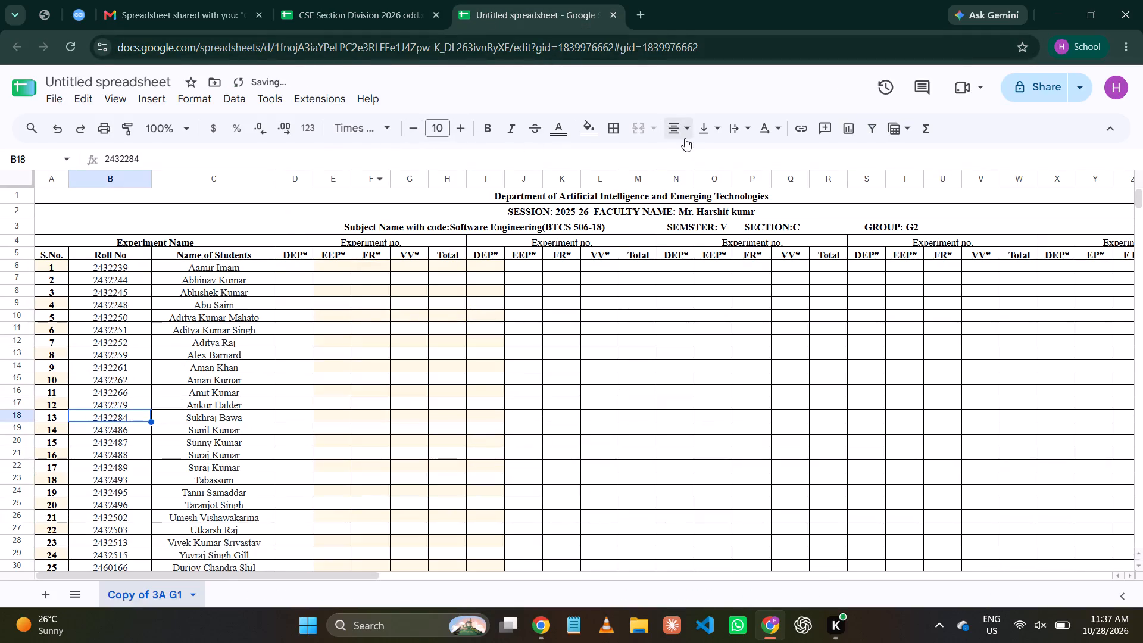
click(685, 126)
click(695, 155)
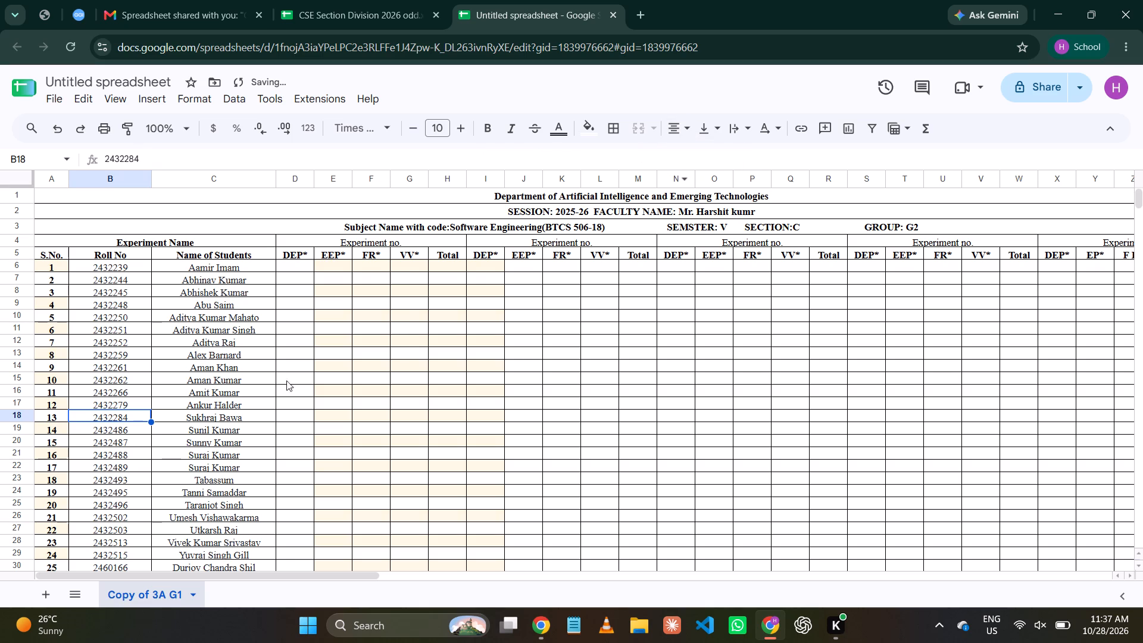
Copy the thirteenth student's name from C18 of 5D_CSE into C18 of "Copy of 3A G1", at font size 10 and centred.
click(226, 413)
click(389, 15)
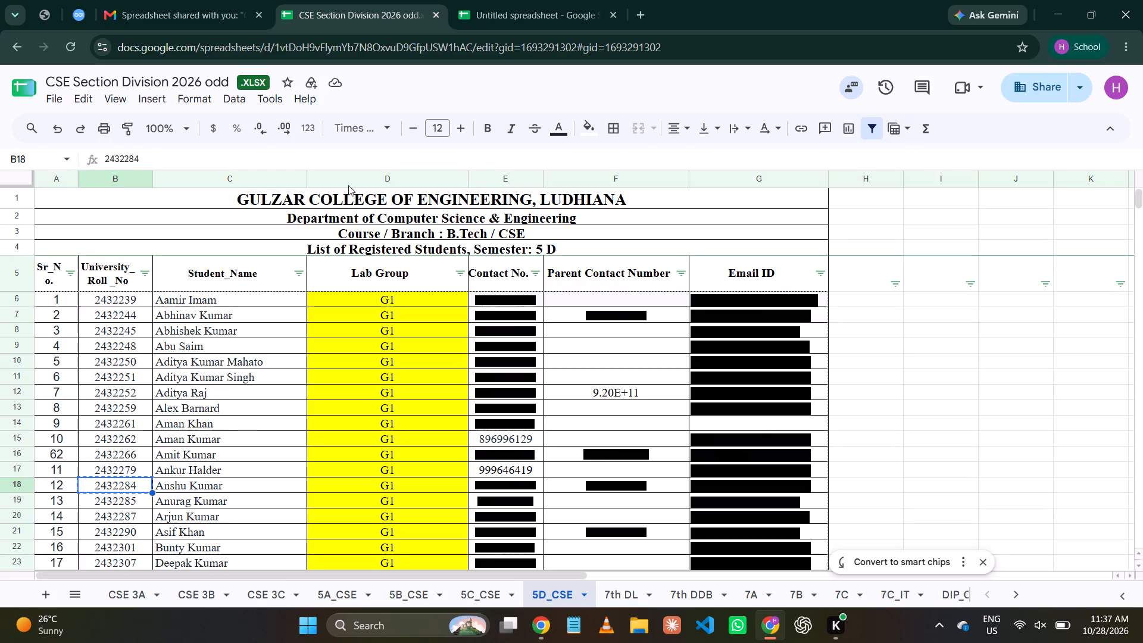
click(219, 485)
key(ctrl+c)
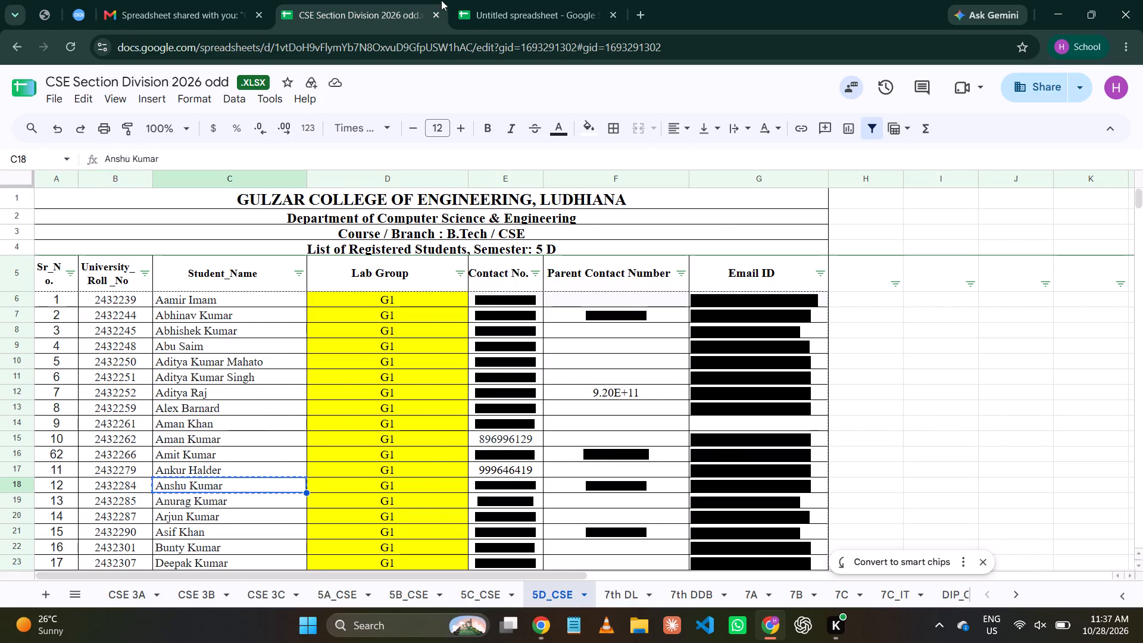
click(478, 22)
click(232, 416)
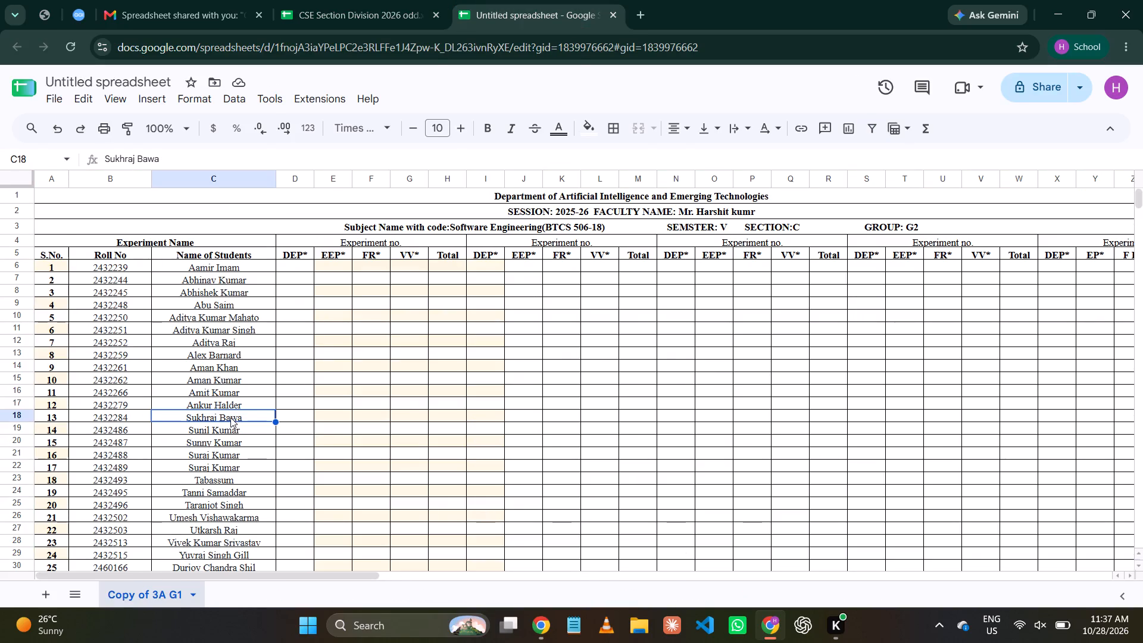
key(ctrl+v)
key(ctrl+s)
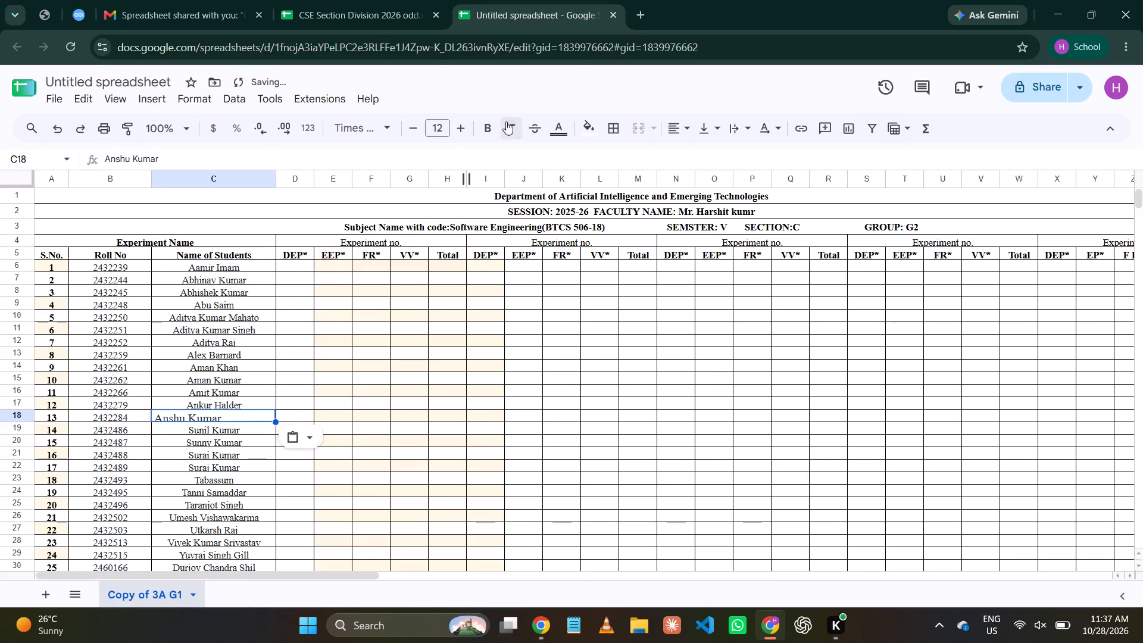
double_click(410, 124)
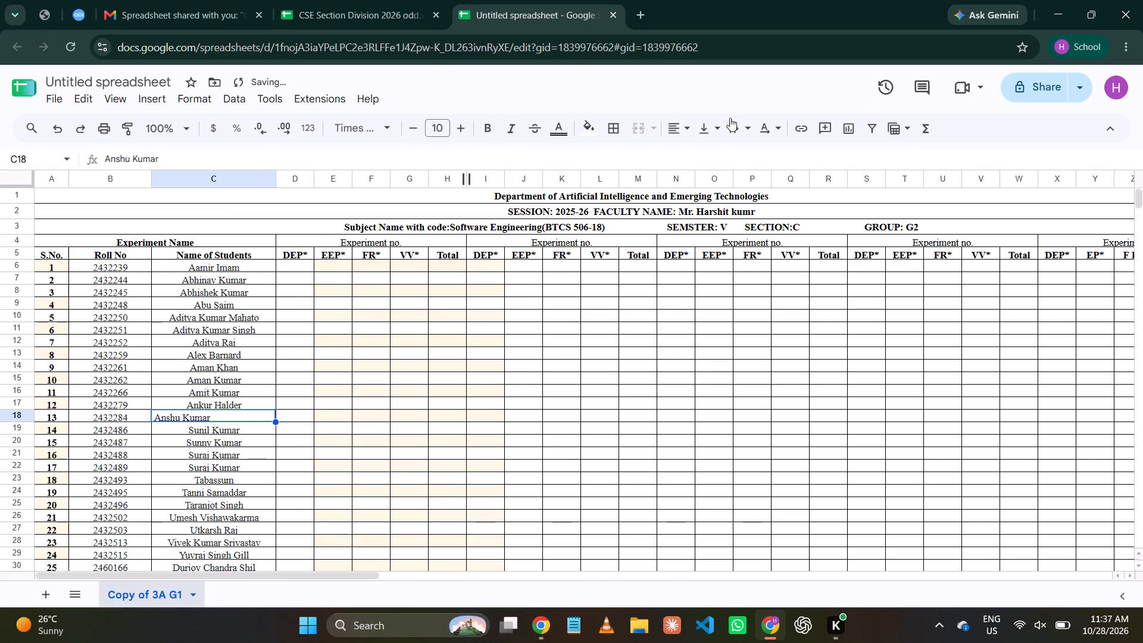
click(686, 125)
click(701, 154)
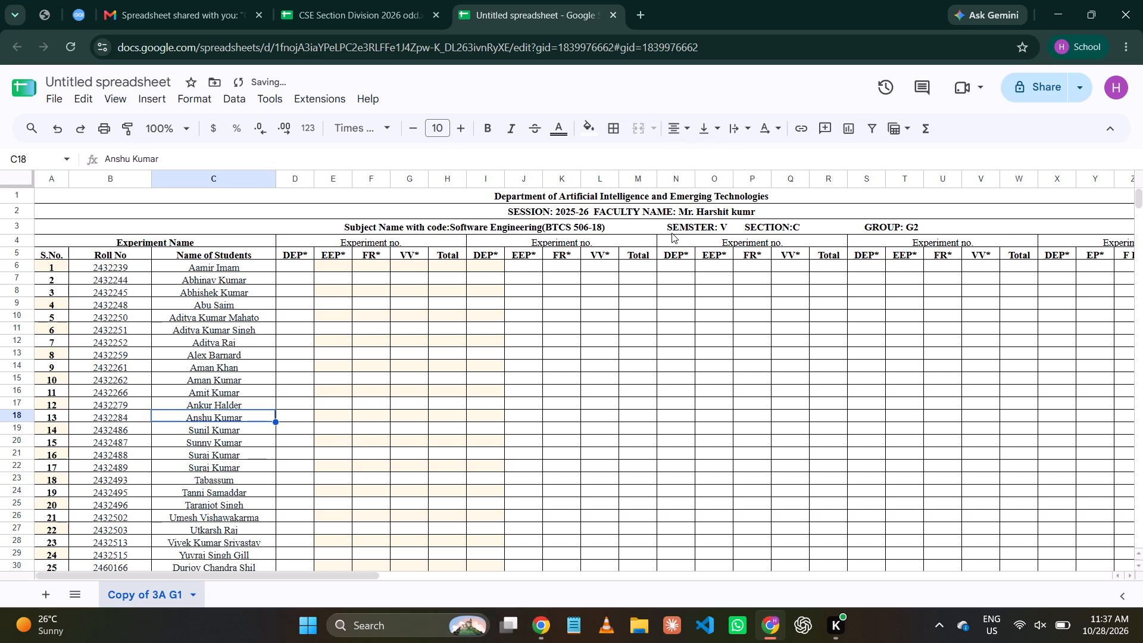
key(ctrl+s)
Copy the fourteenth student's roll number from B19 of 5D_CSE into B19 of "Copy of 3A G1", at font size 10 and centred.
click(111, 432)
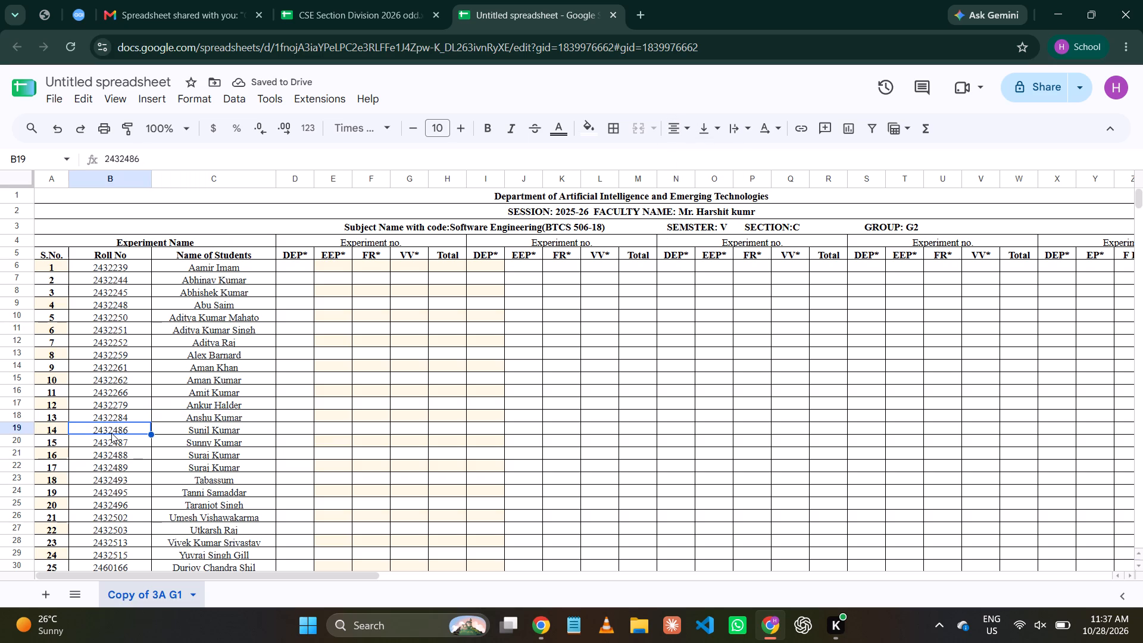
click(348, 22)
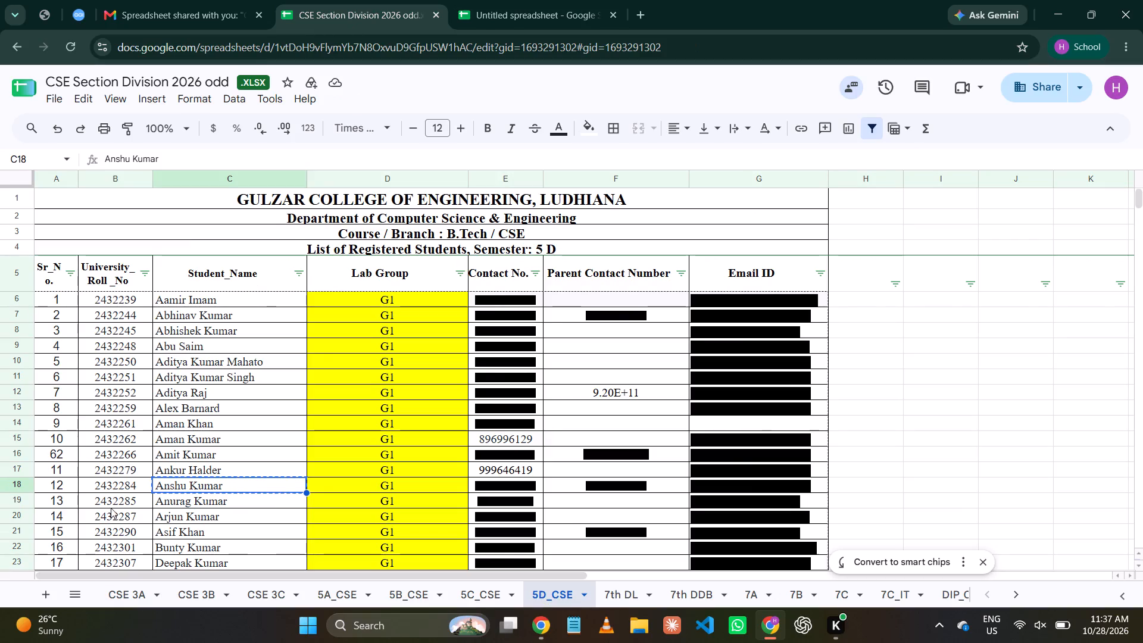
click(114, 500)
key(ctrl+c)
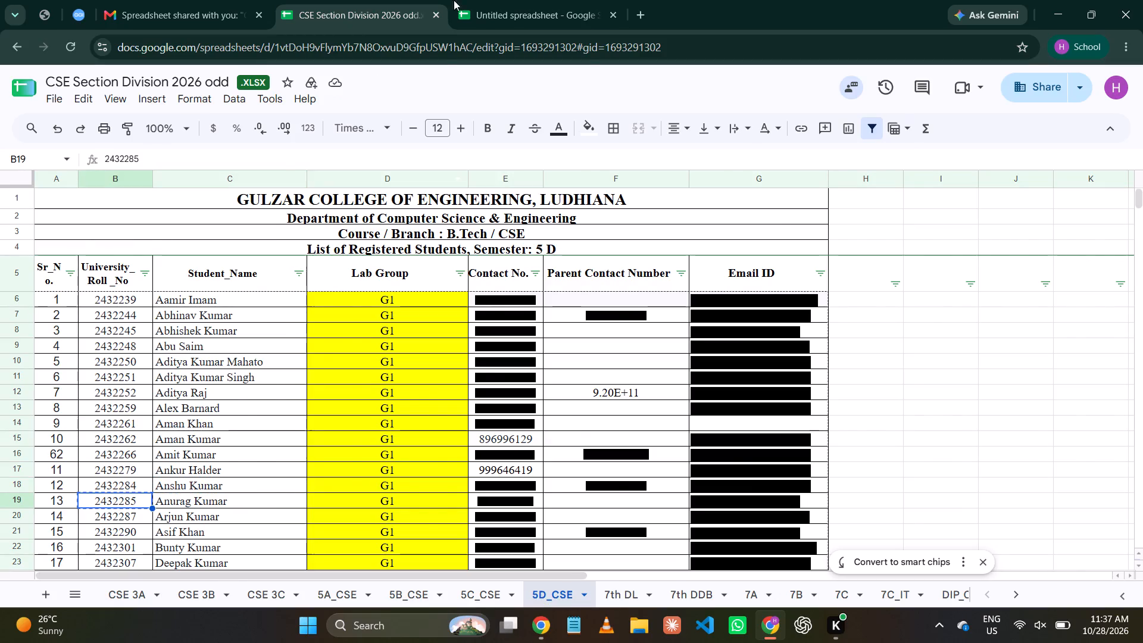
click(488, 21)
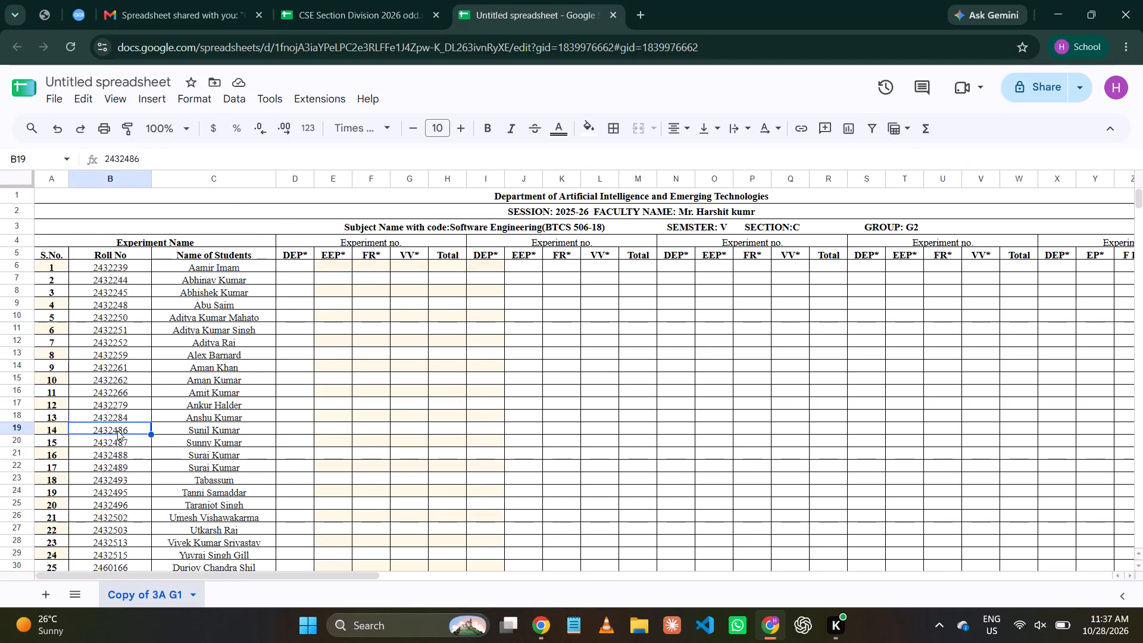
click(117, 430)
key(ctrl+v)
key(ctrl+s)
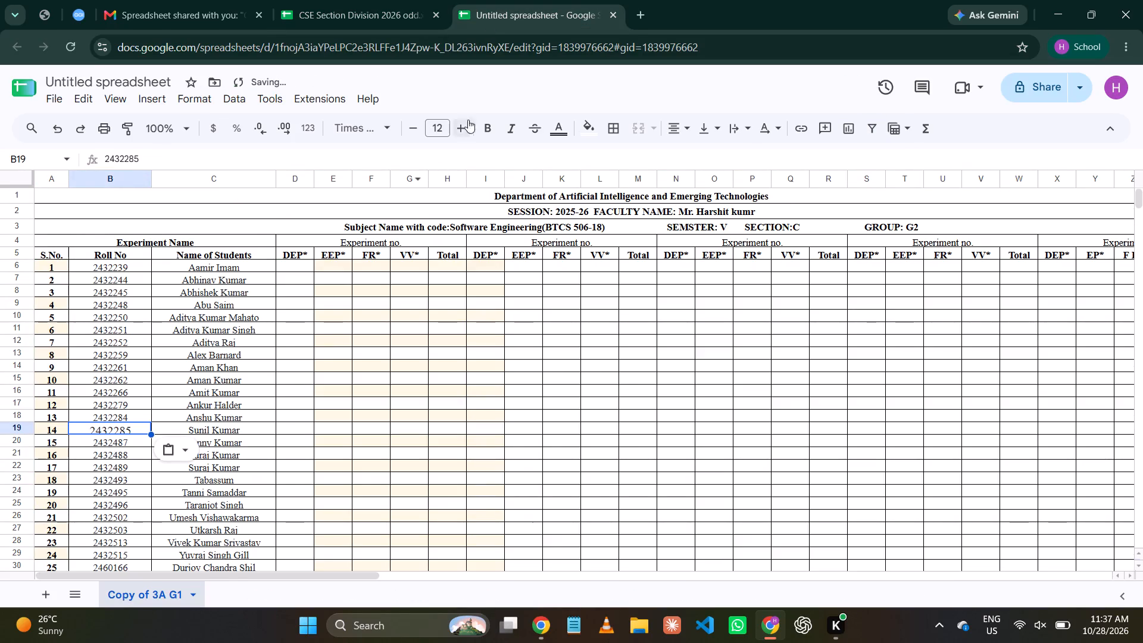
double_click(414, 129)
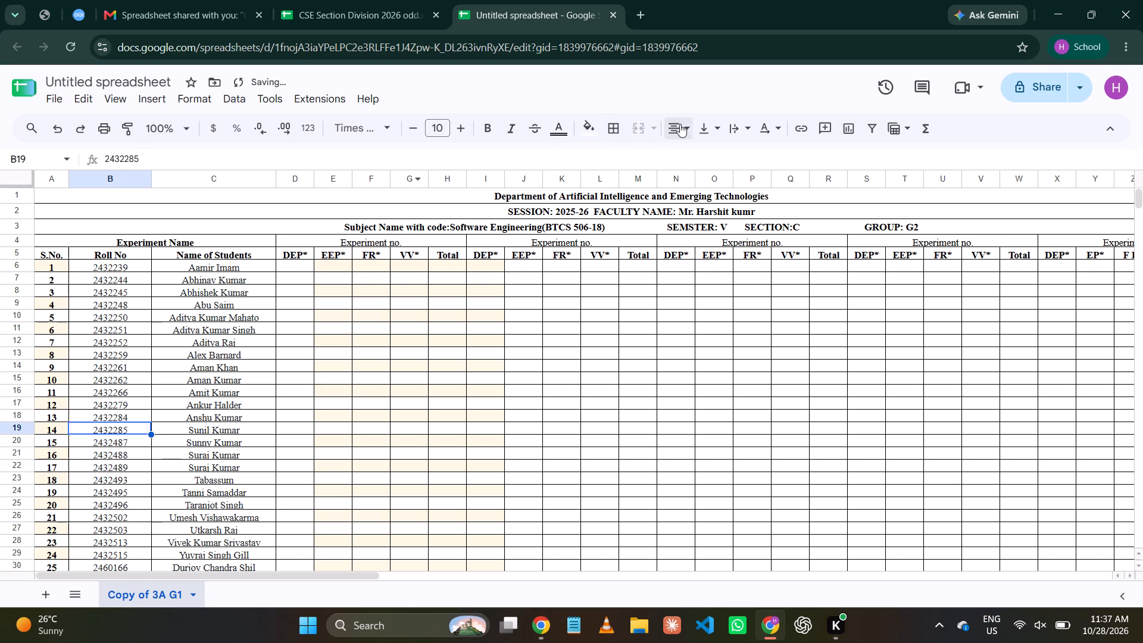
click(688, 124)
click(702, 153)
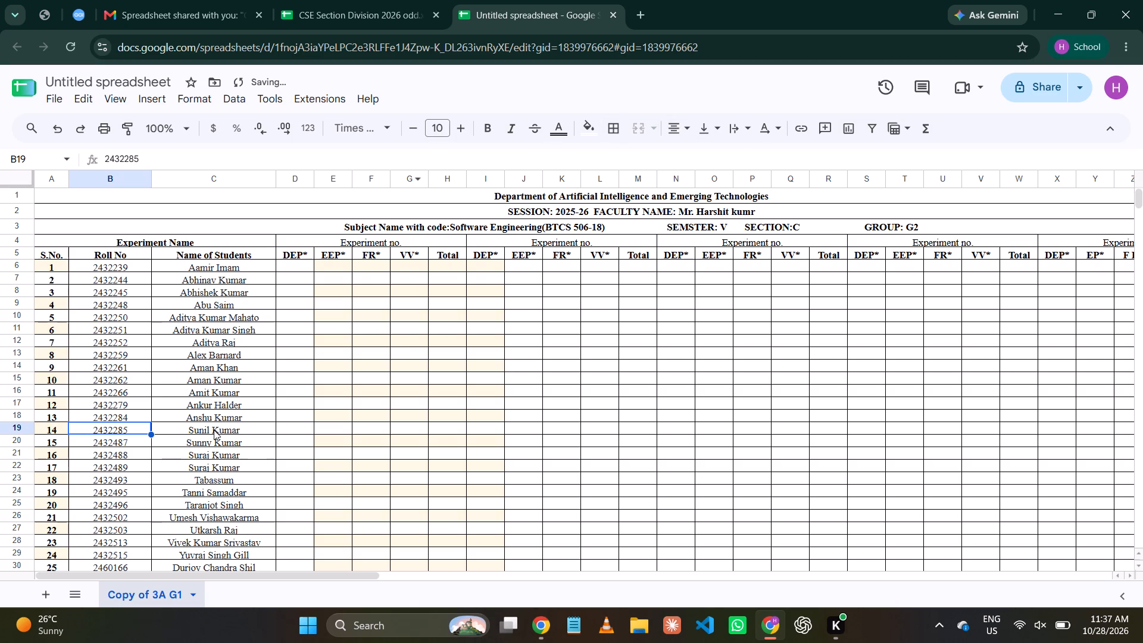
Copy the fourteenth student's name from C19 of 5D_CSE into C19 of "Copy of 3A G1", at font size 10 and centred.
click(213, 438)
click(218, 427)
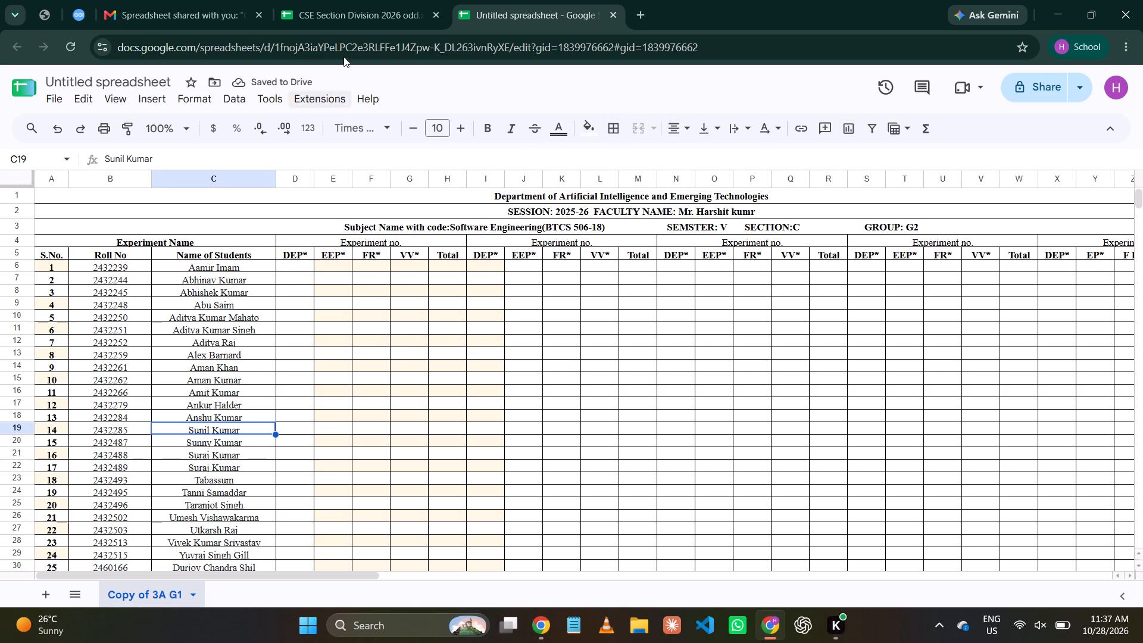
click(368, 14)
click(195, 501)
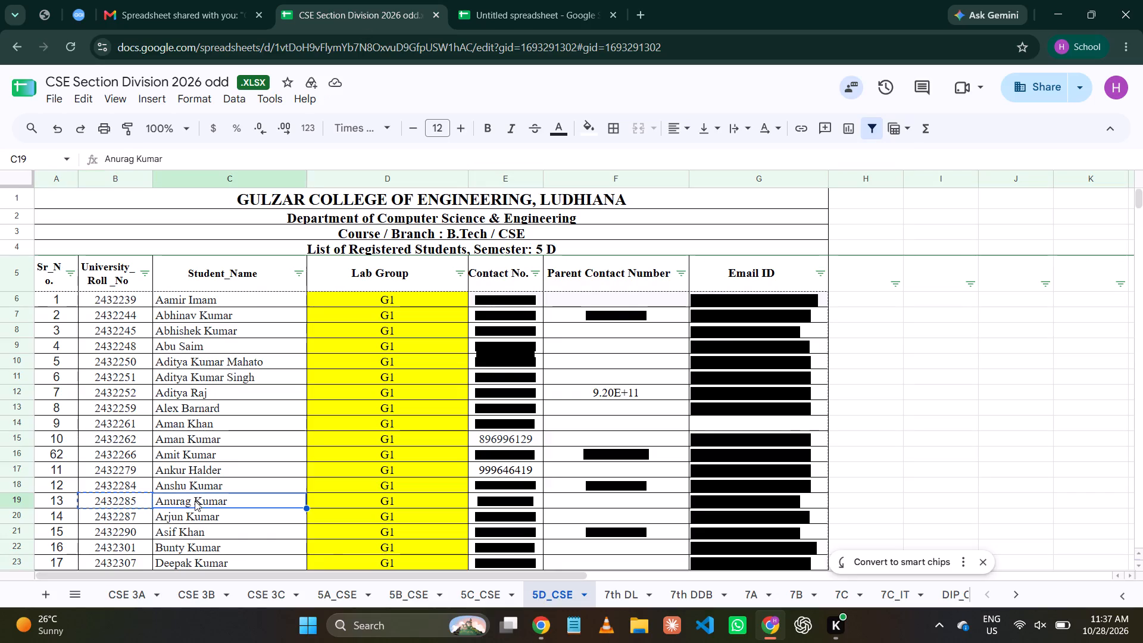
key(ctrl+c)
click(552, 10)
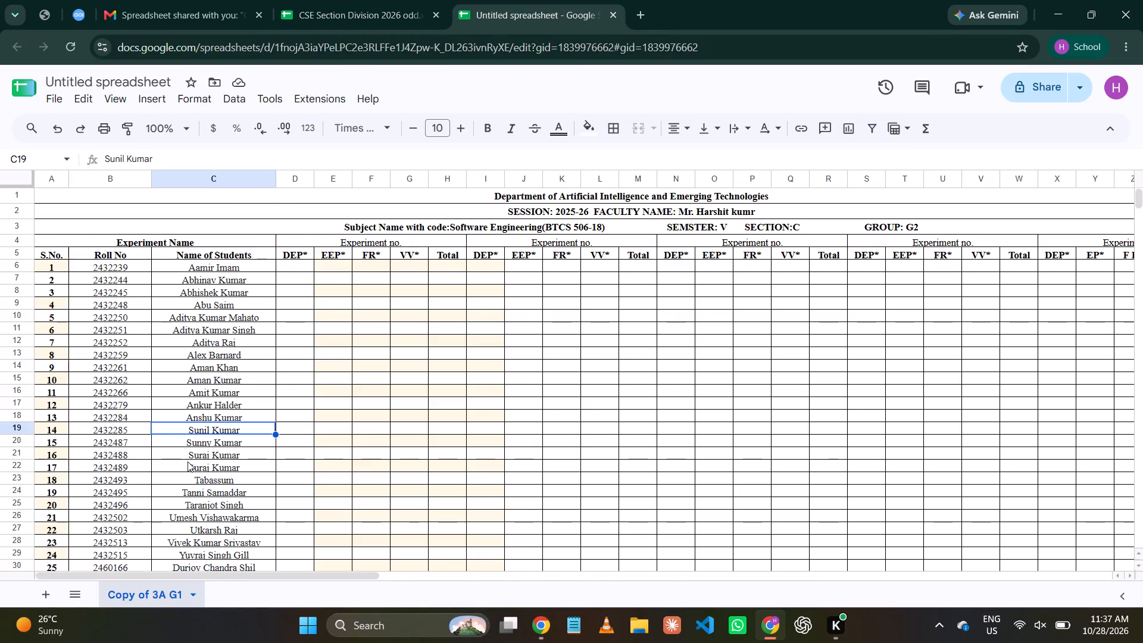
click(209, 427)
key(ctrl+v)
key(ctrl+s)
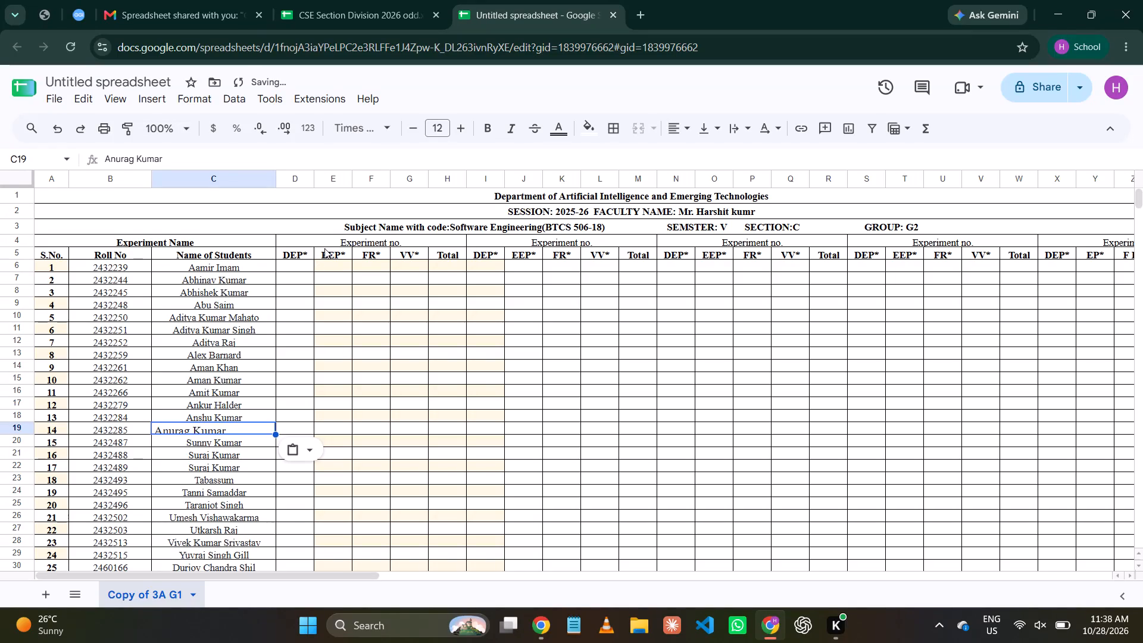
double_click(415, 126)
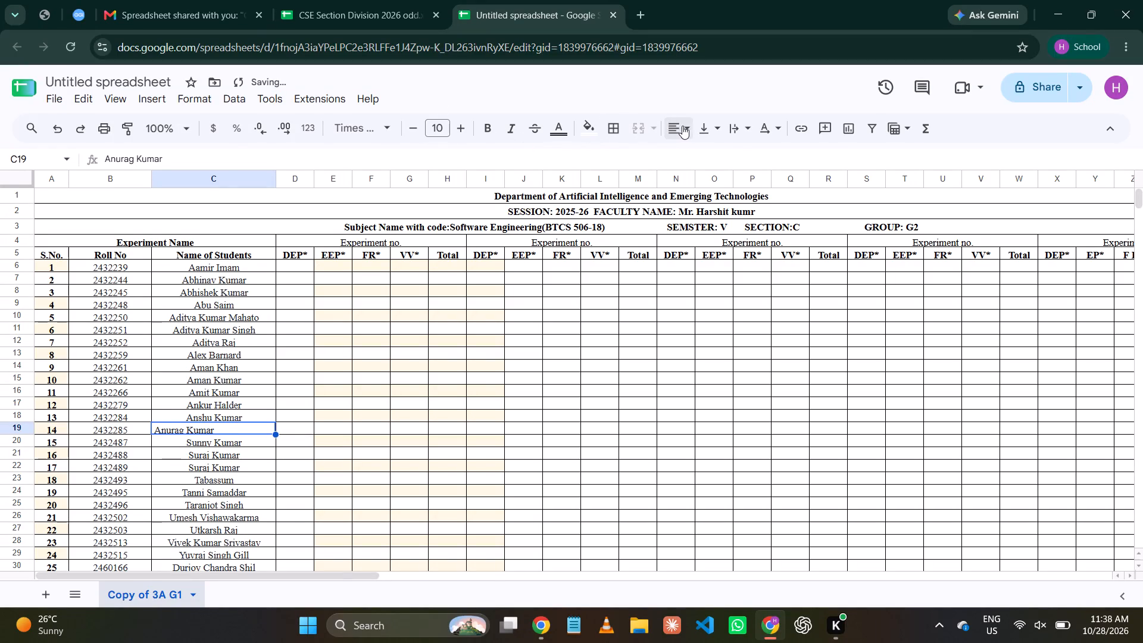
click(683, 126)
click(704, 156)
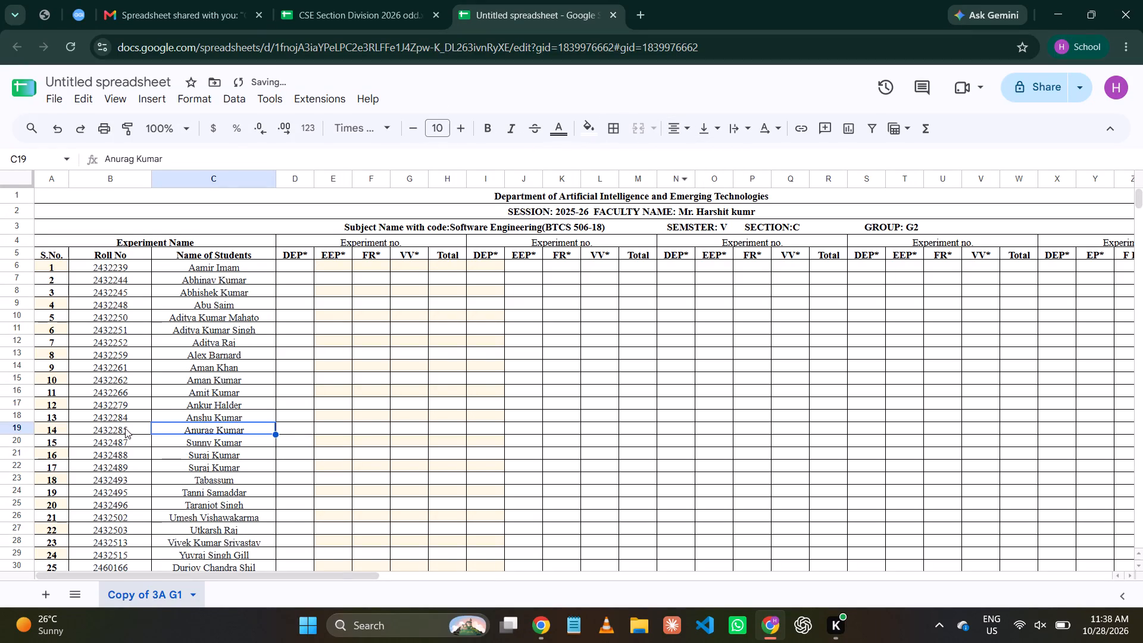
Copy the fifteenth student's roll number from B20 of 5D_CSE into B20 of "Copy of 3A G1".
click(124, 442)
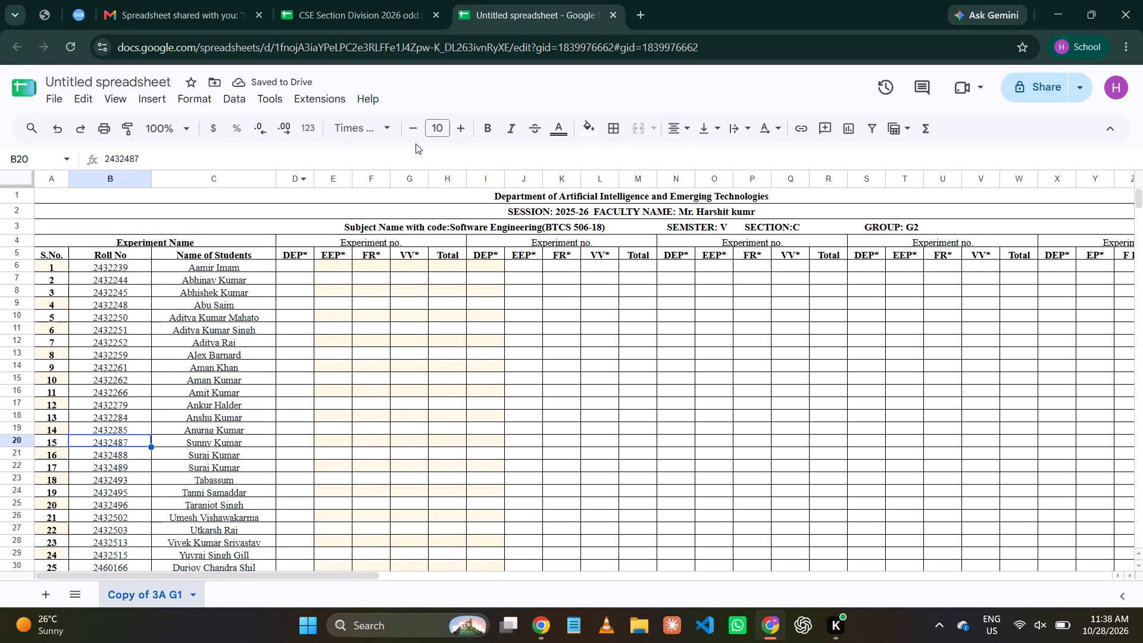
click(348, 21)
click(122, 514)
key(ctrl+c)
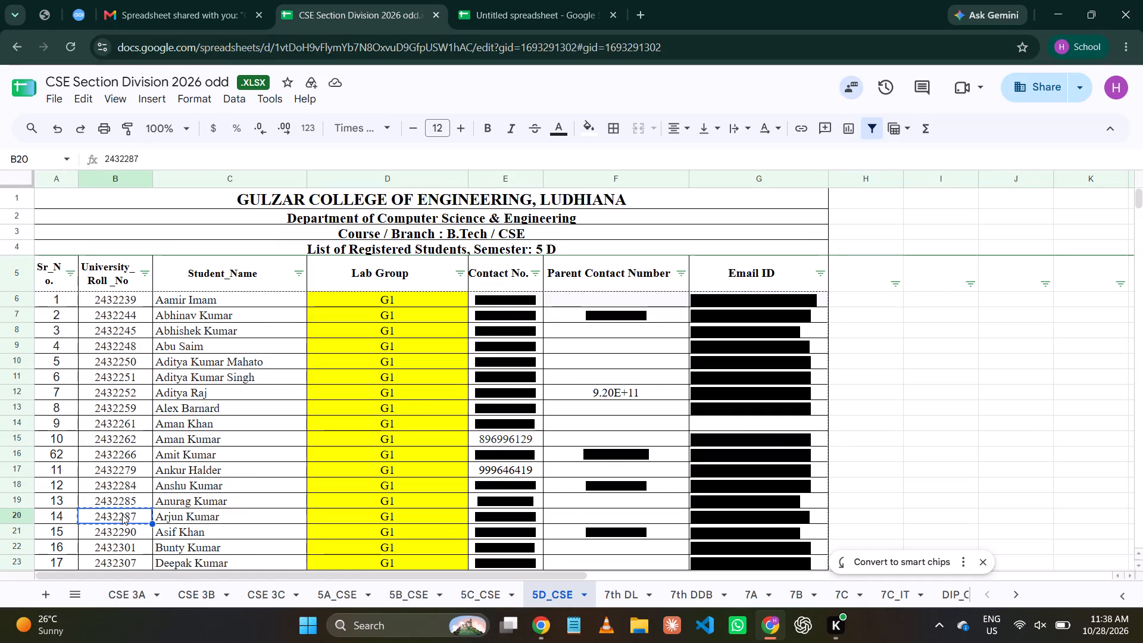
click(505, 9)
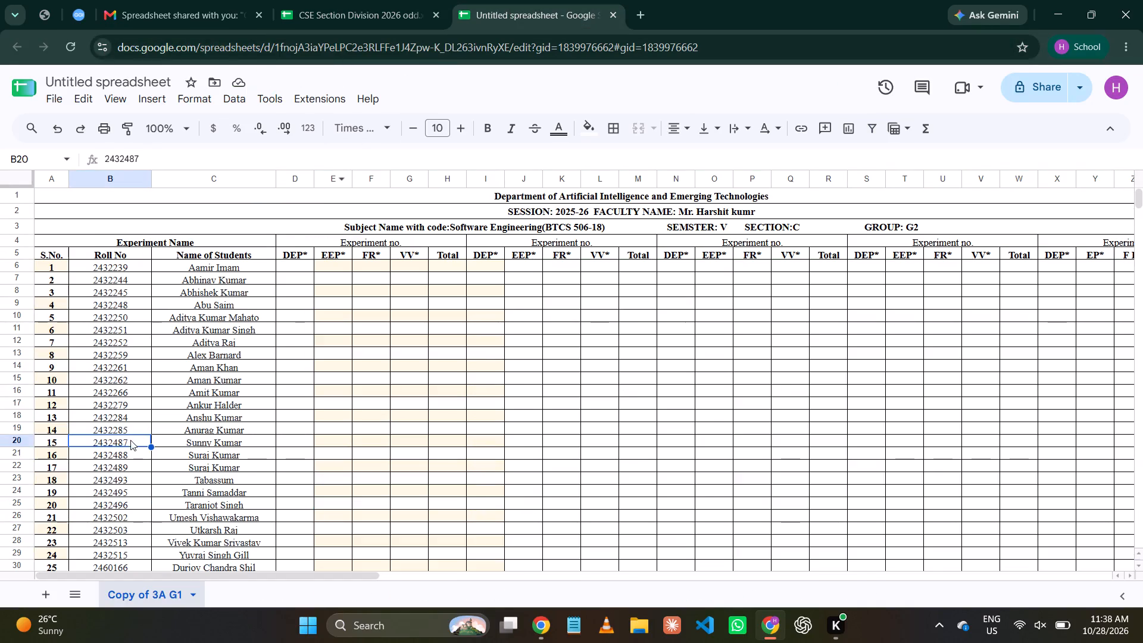
click(130, 440)
key(ctrl+v)
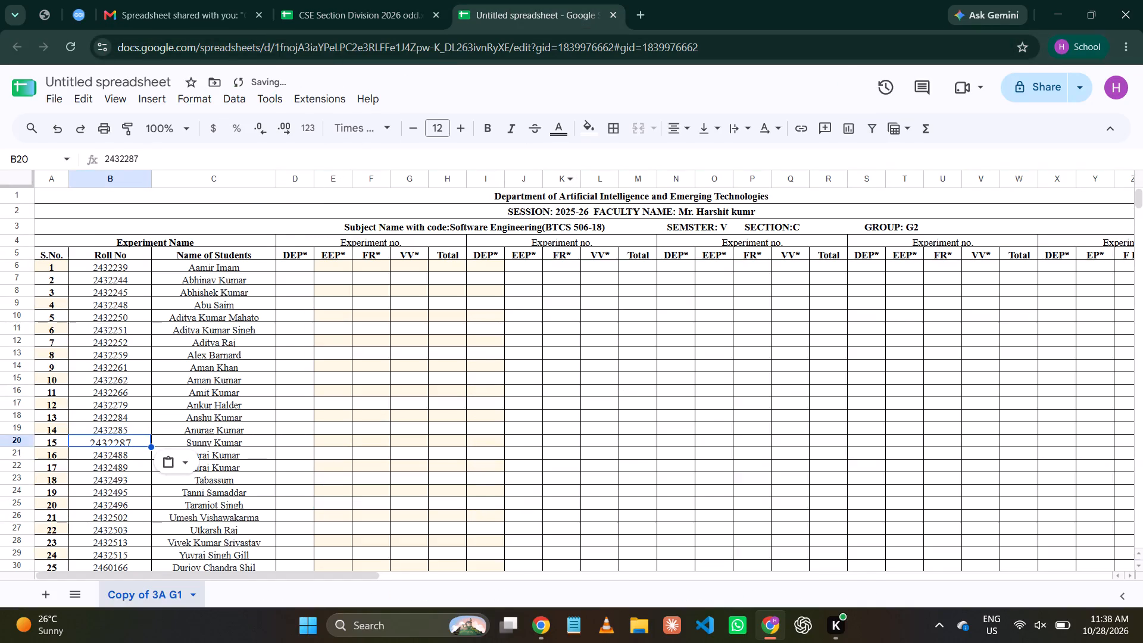
Copy the fifteenth student's name from C20 of 5D_CSE into C20 of "Copy of 3A G1", at font size 10 and centred.
click(378, 15)
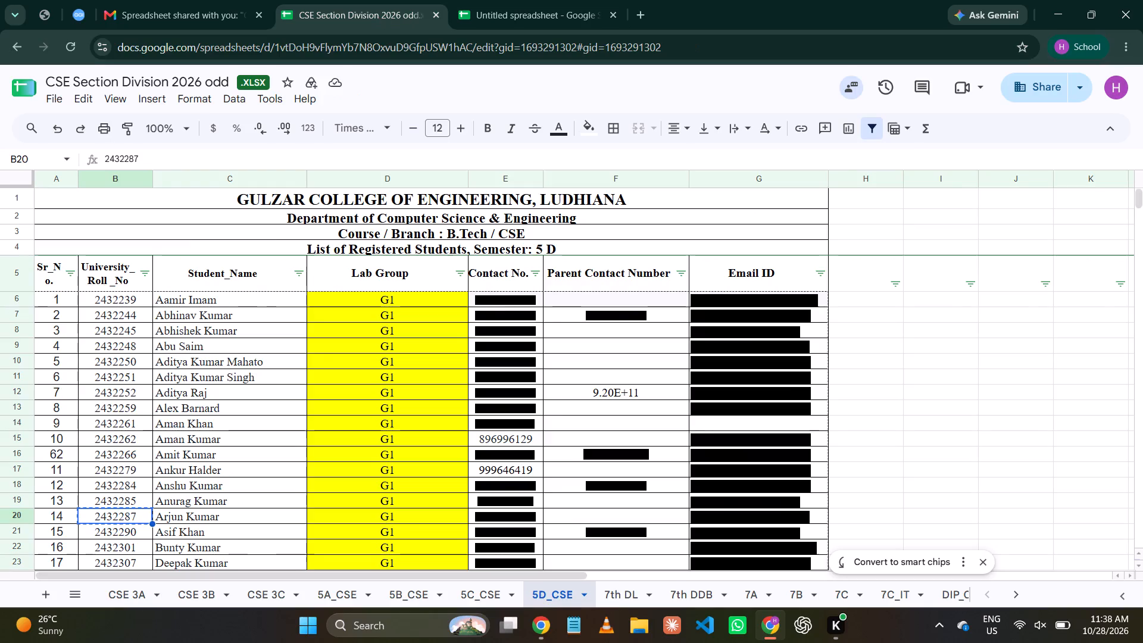
click(210, 516)
key(ctrl+c)
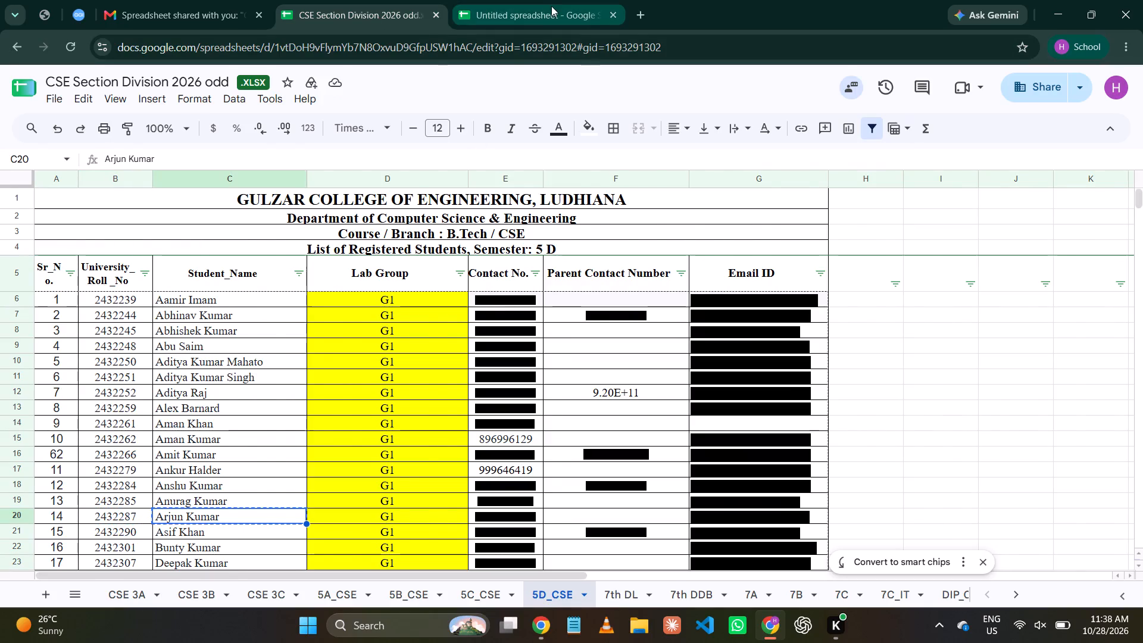
click(551, 6)
click(188, 439)
key(ctrl+v)
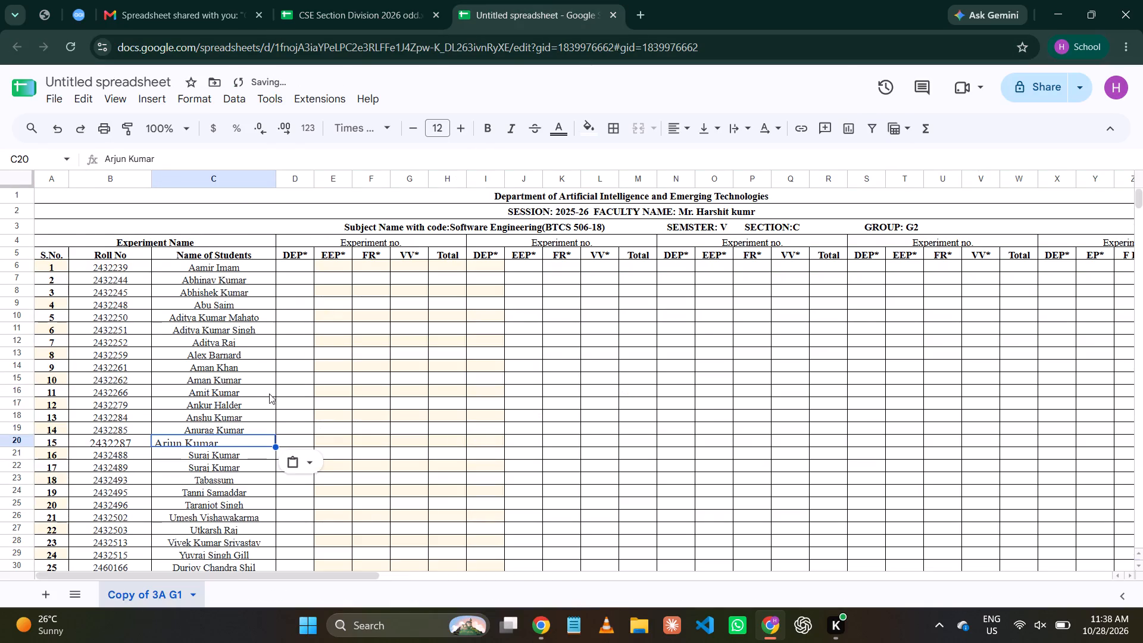
double_click(417, 127)
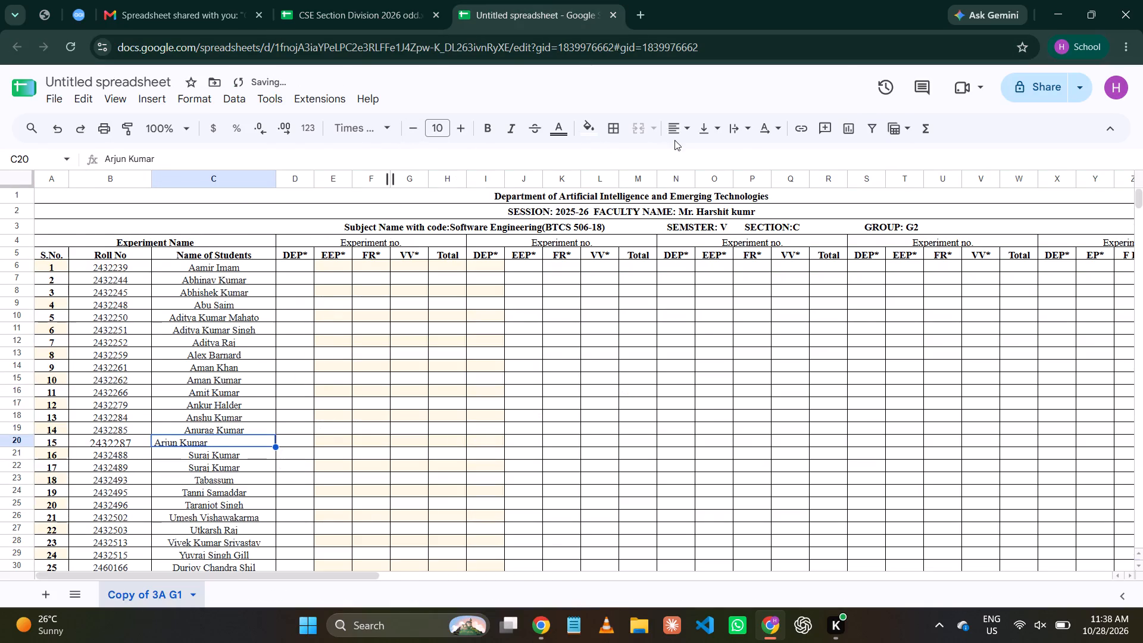
click(685, 123)
drag(702, 150, 702, 155)
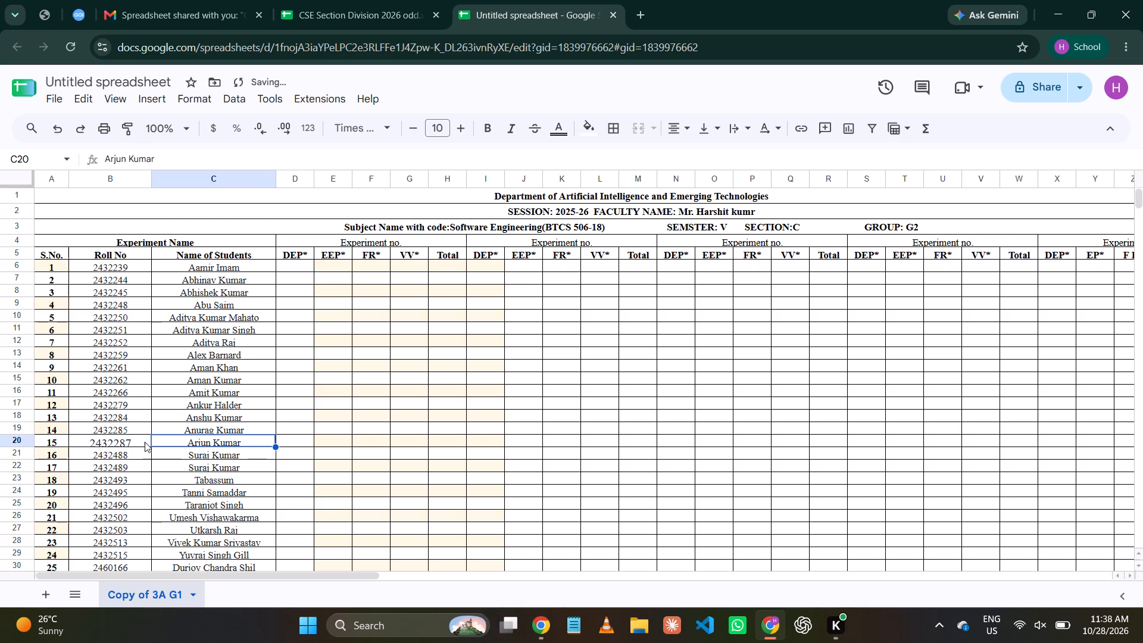
Centre the fifteenth student's roll number in B20 and set its font size to 10.
click(132, 452)
click(136, 443)
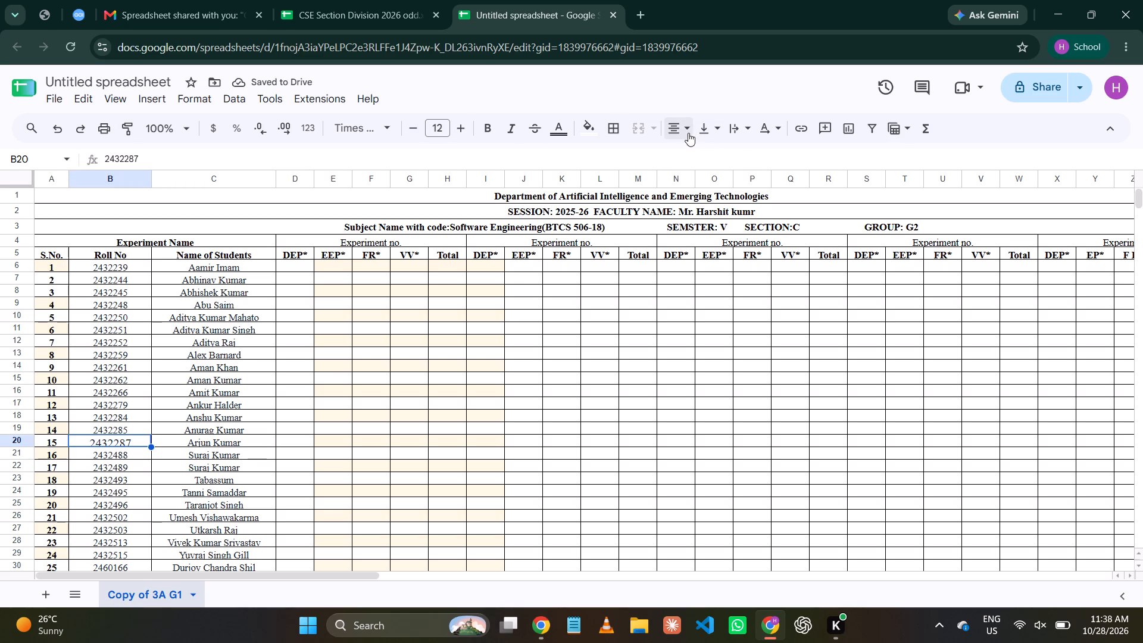
click(688, 133)
click(691, 157)
double_click(420, 127)
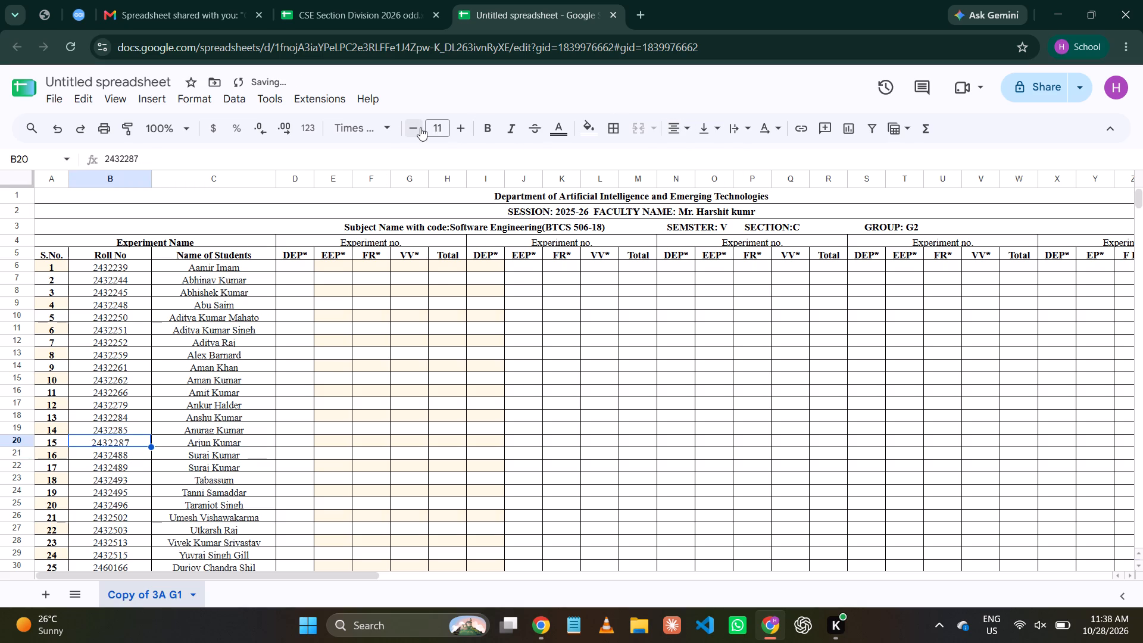
key(ctrl+s)
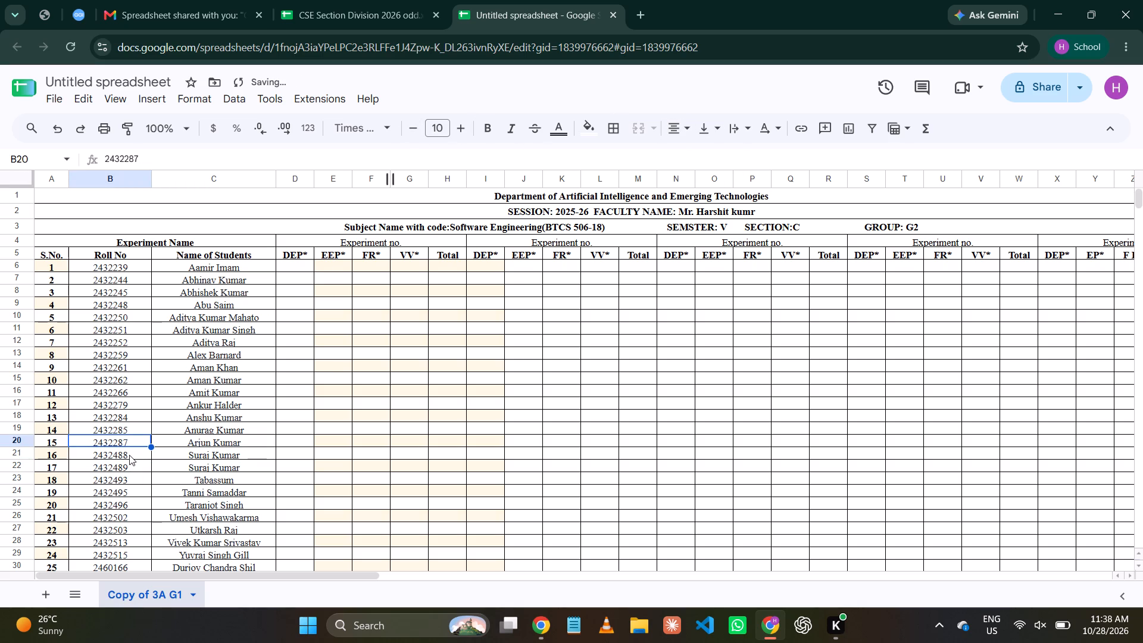
Copy the sixteenth student's roll number from B21 of 5D_CSE into B21 of "Copy of 3A G1", at font size 10.
click(129, 455)
click(291, 12)
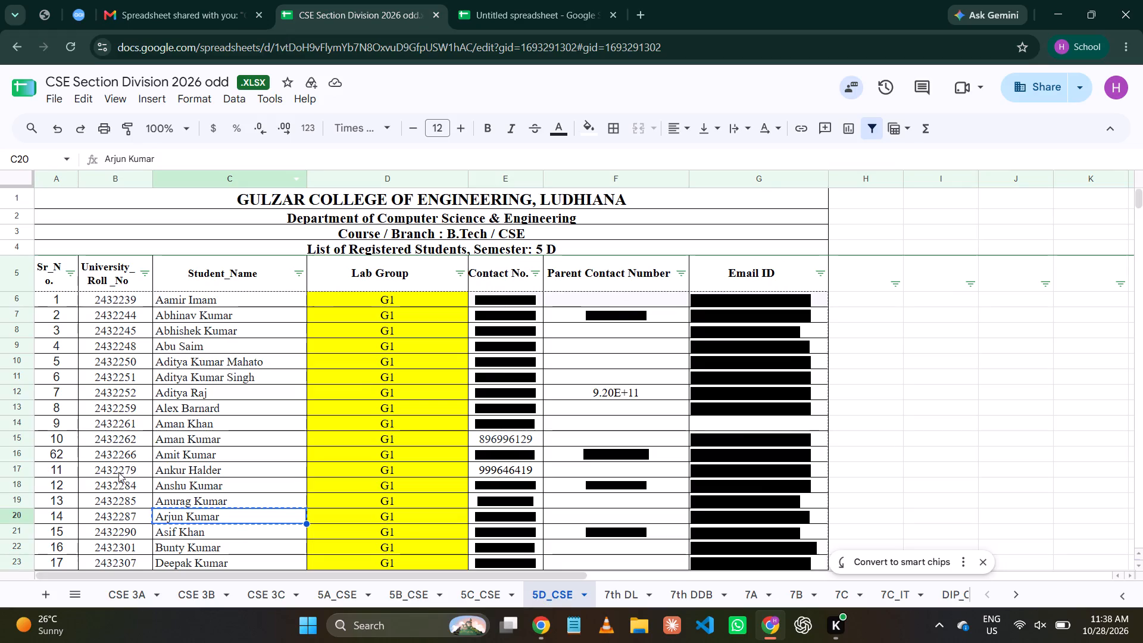
click(111, 532)
key(ctrl+c)
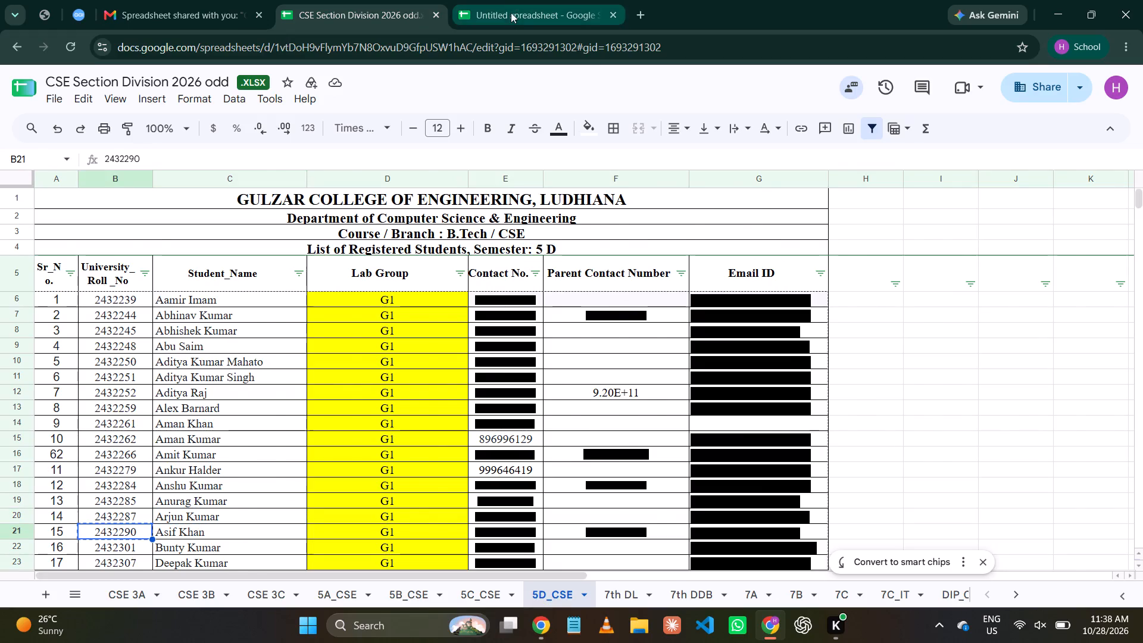
click(509, 23)
click(126, 475)
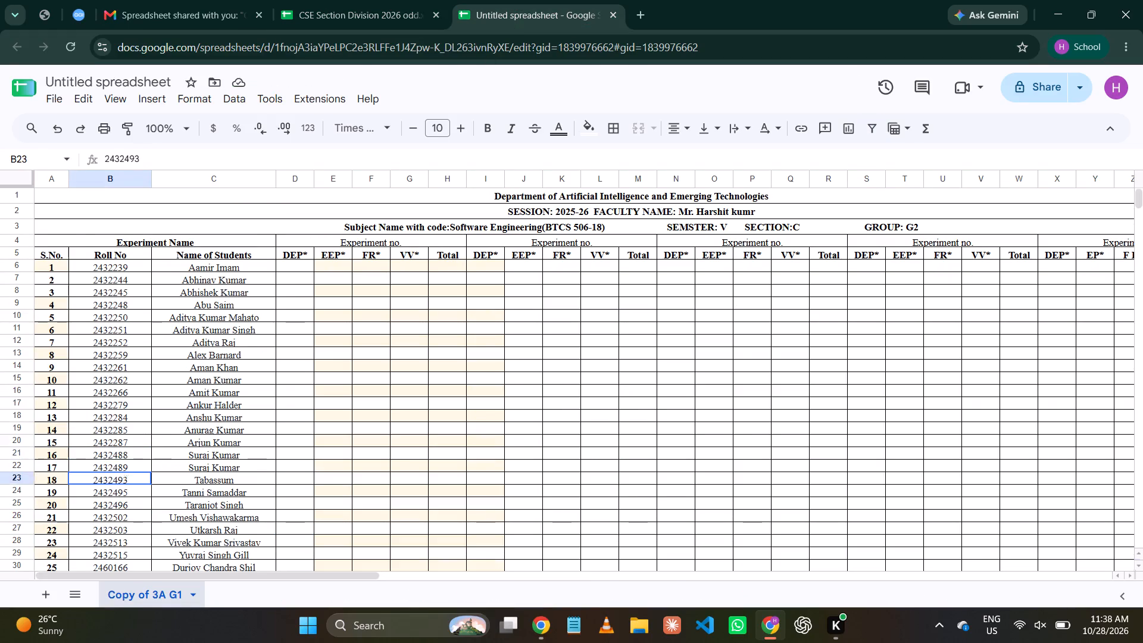
click(134, 460)
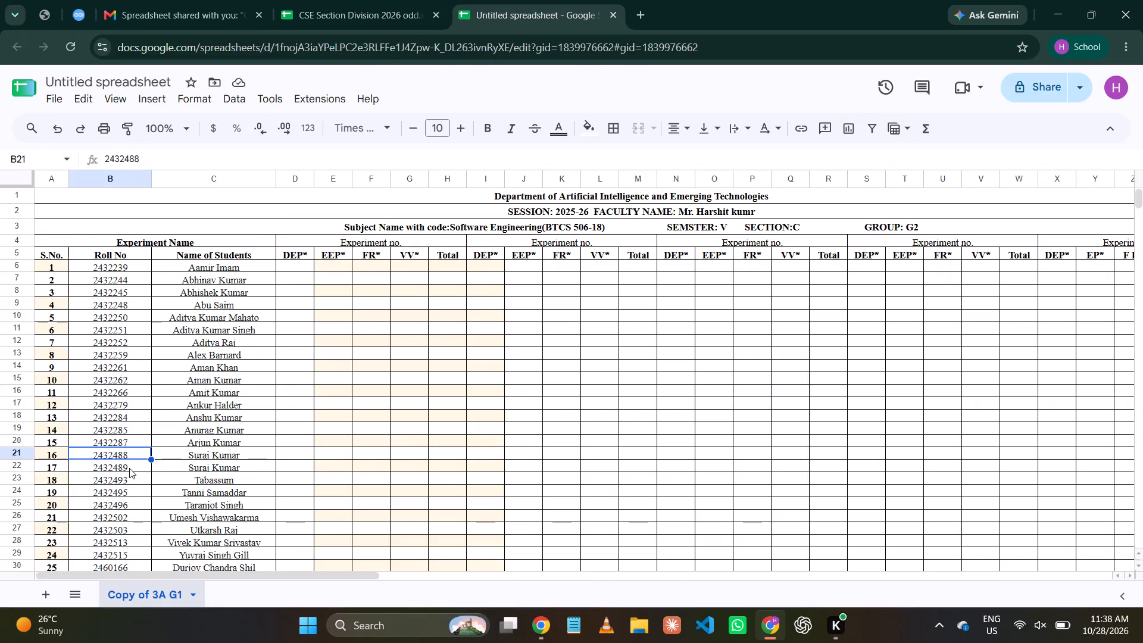
key(ctrl+v)
click(416, 126)
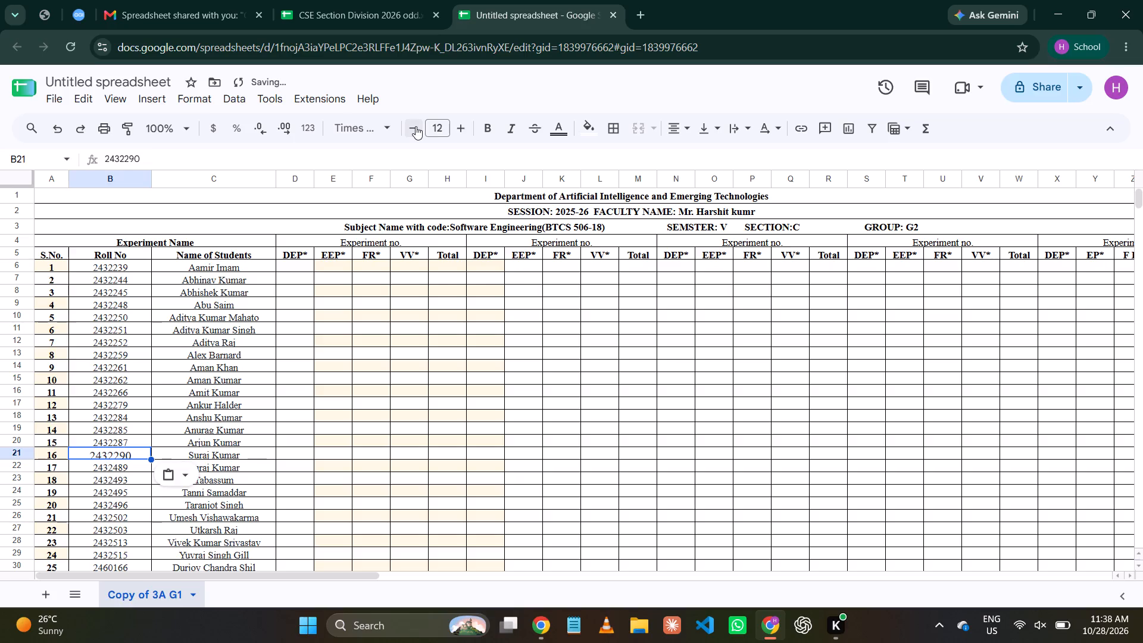
click(416, 126)
Copy the sixteenth student's name from C21 of 5D_CSE into C21 of "Copy of 3A G1", at font size 10 and centred.
click(213, 454)
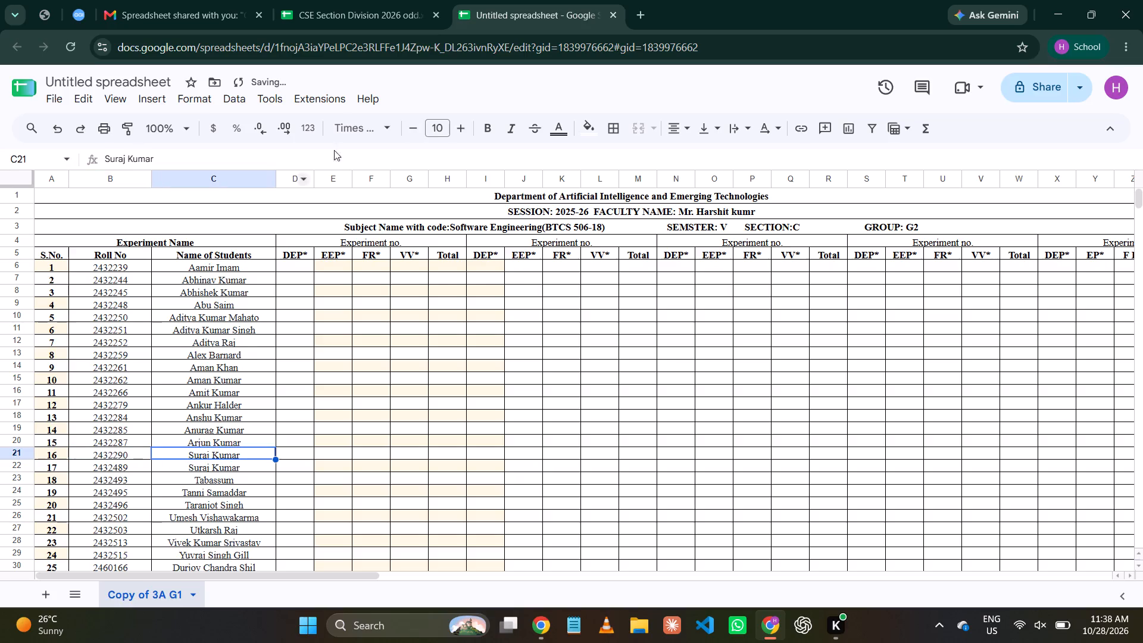
click(384, 24)
click(201, 536)
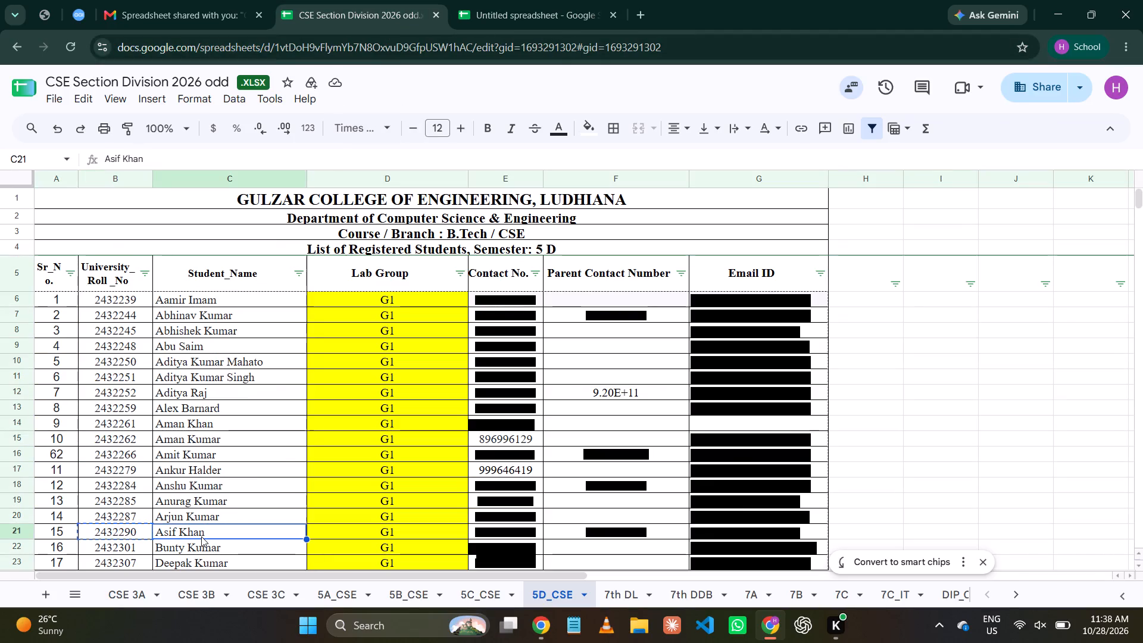
key(ctrl+c)
click(494, 23)
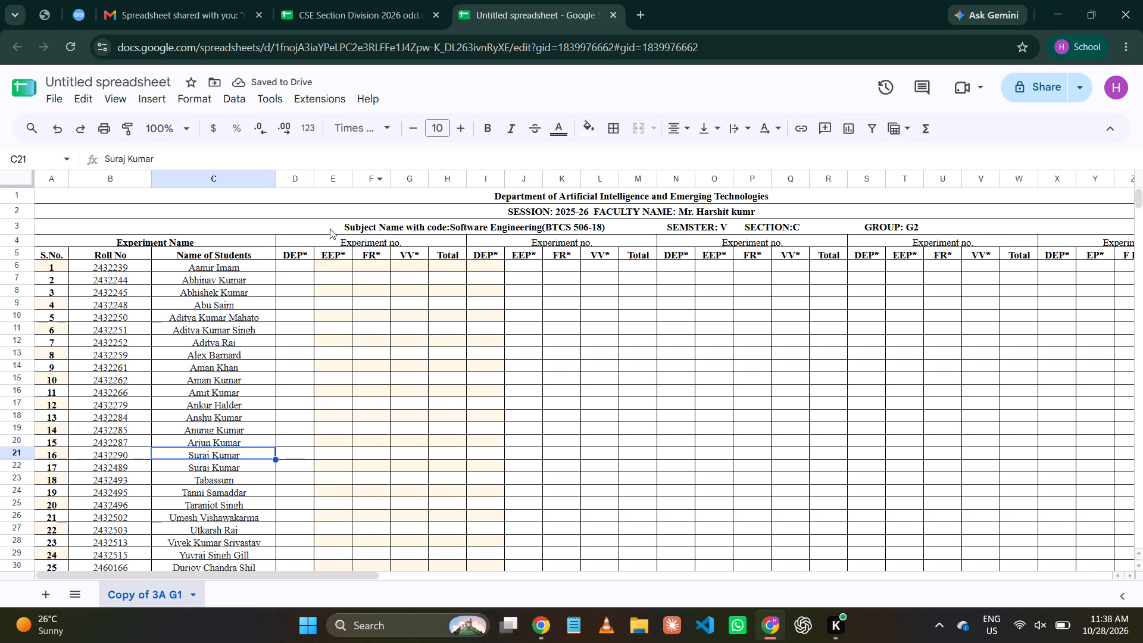
click(262, 454)
key(ctrl+v)
key(ctrl+s)
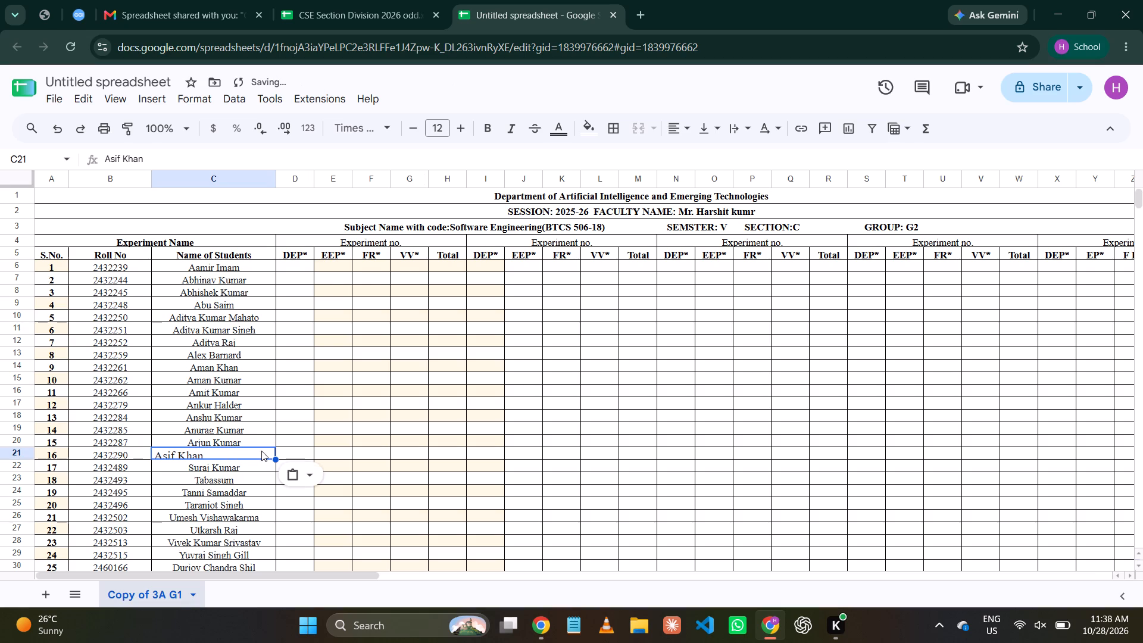
double_click(414, 127)
click(686, 124)
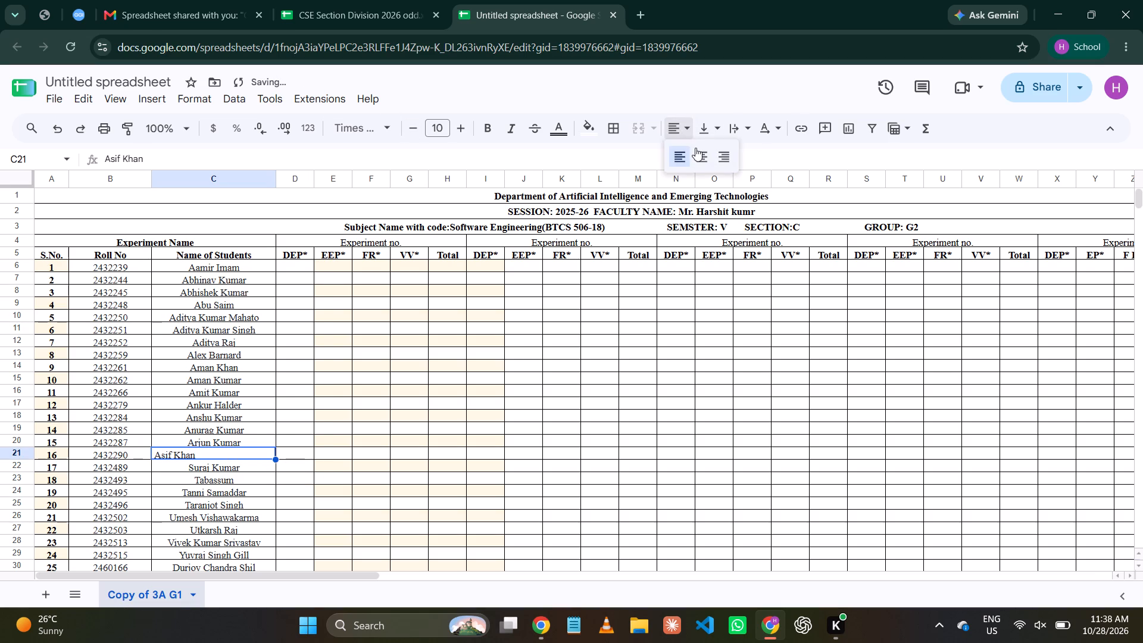
click(695, 153)
Copy the seventeenth student's roll number from B22 of 5D_CSE into B22 of "Copy of 3A G1", at font size 10.
click(135, 466)
click(345, 17)
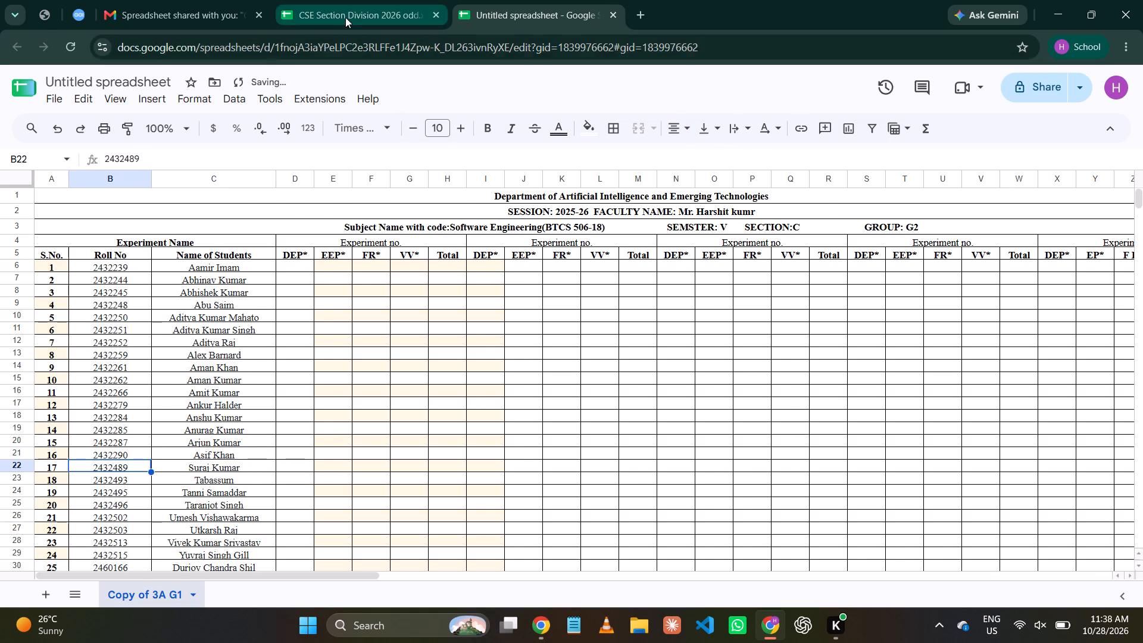
click(123, 550)
key(ctrl+c)
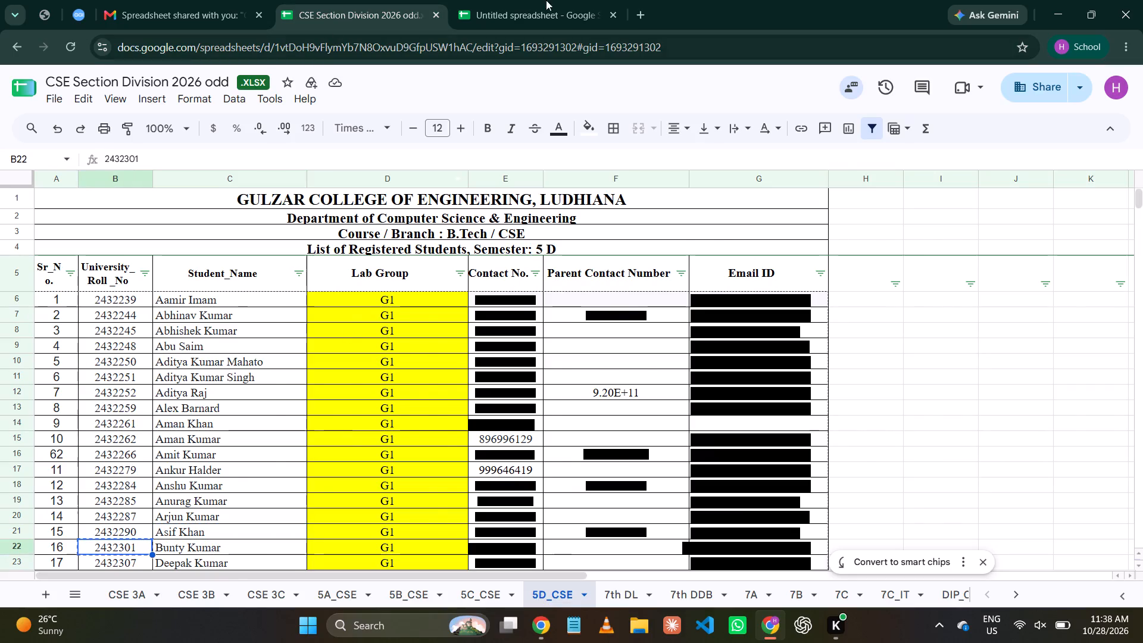
click(557, 2)
click(130, 467)
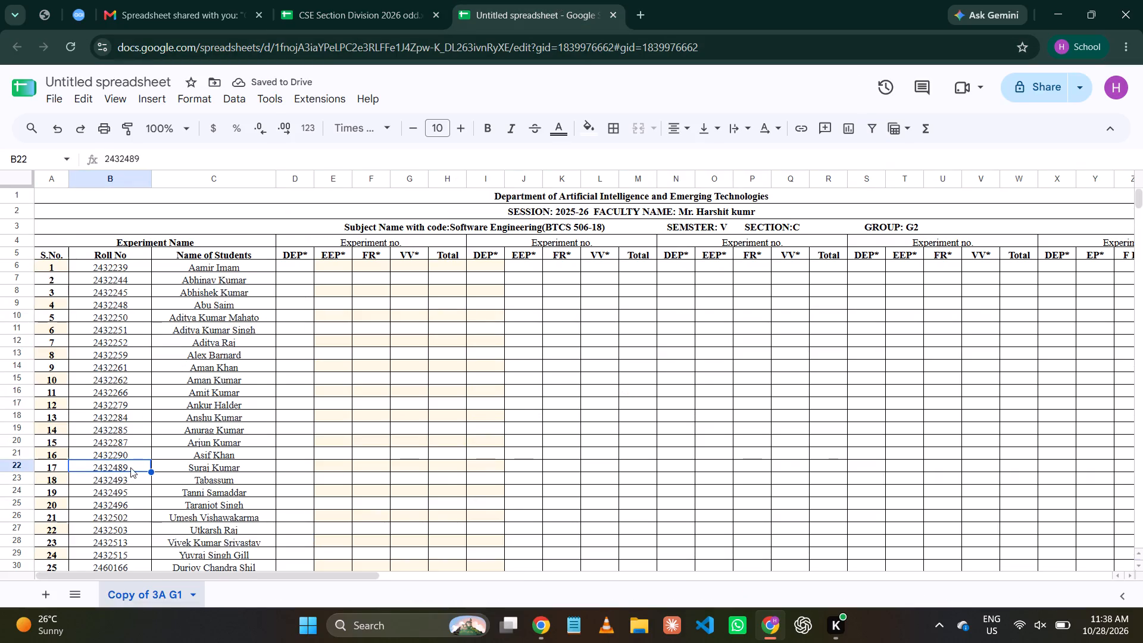
key(ctrl+v)
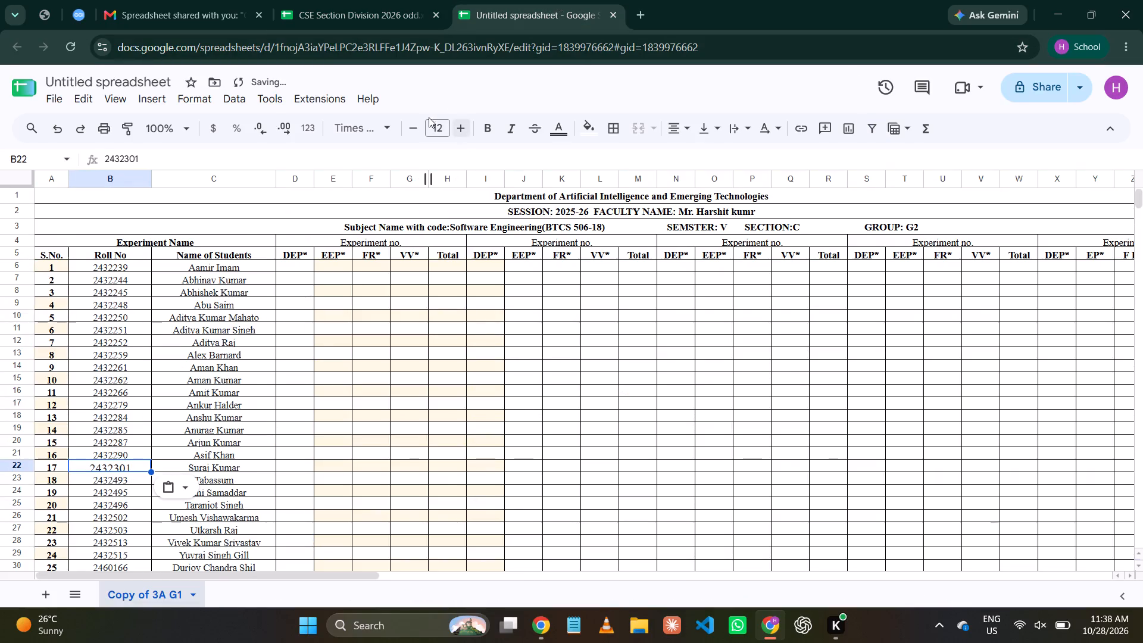
double_click(415, 127)
Copy the seventeenth student's name from C22 of 5D_CSE into C22 of "Copy of 3A G1", at font size 10 and centred.
click(195, 468)
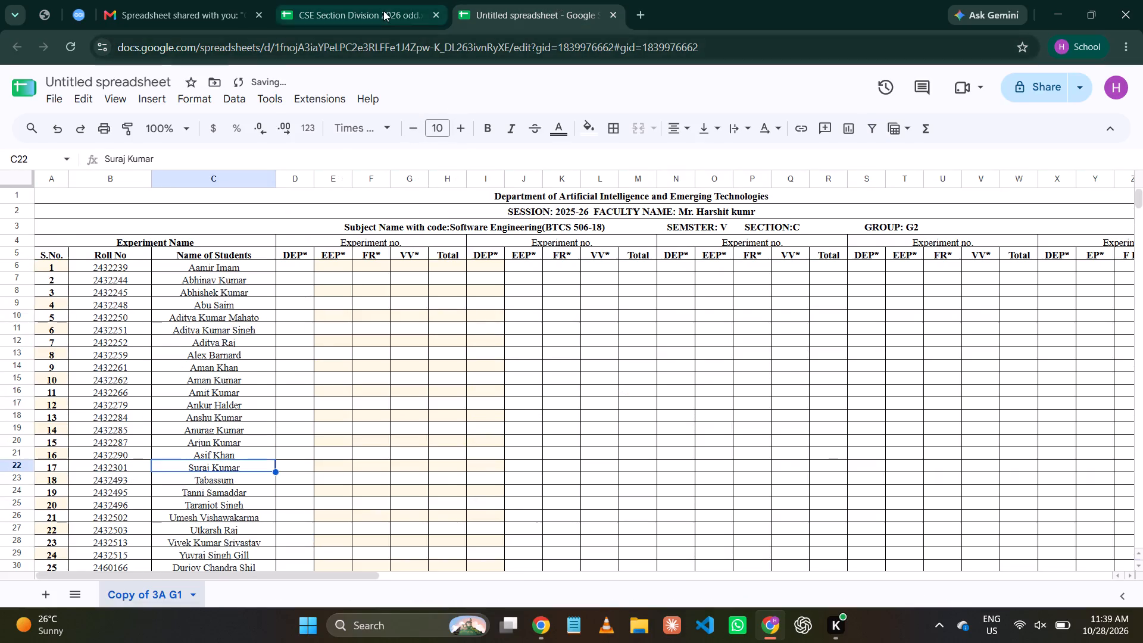
click(383, 11)
click(177, 545)
key(ctrl+c)
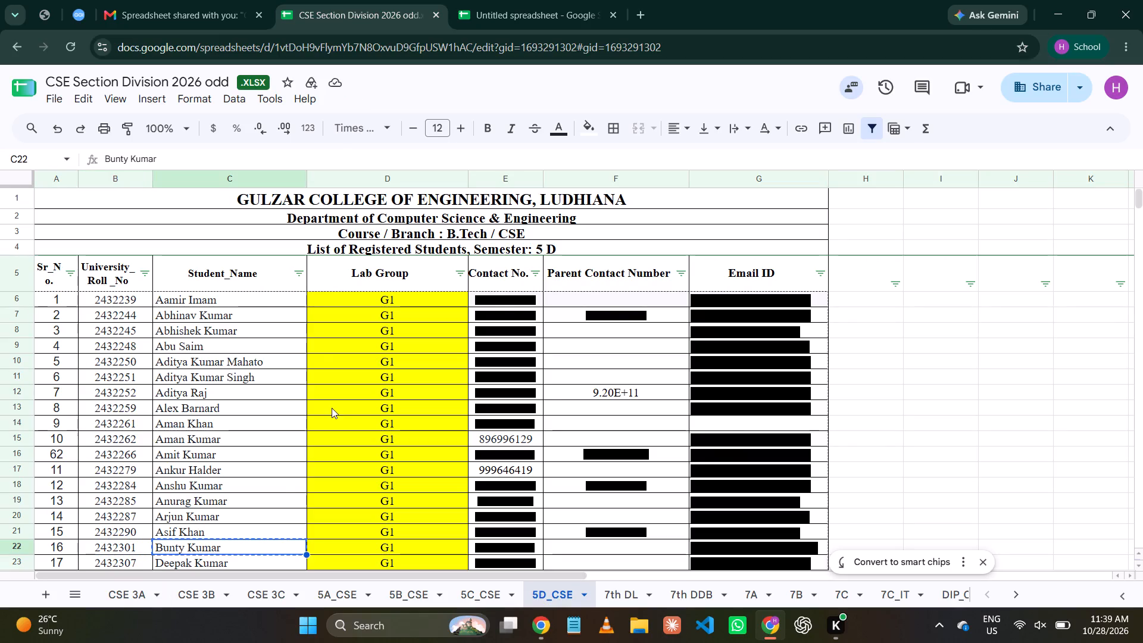
click(466, 19)
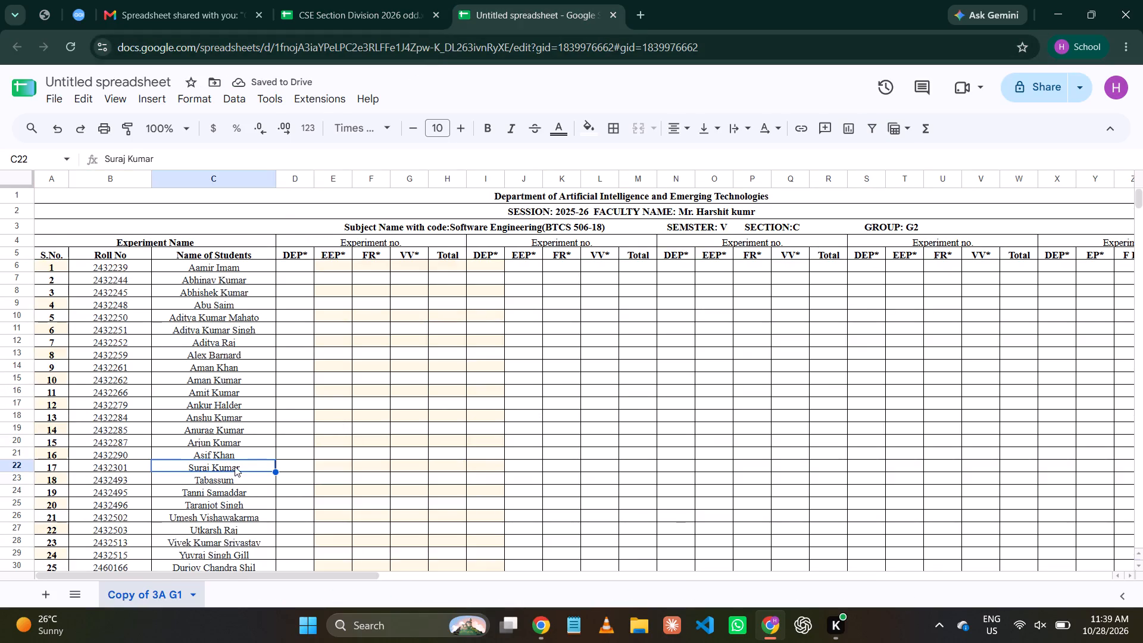
click(234, 467)
key(ctrl+v)
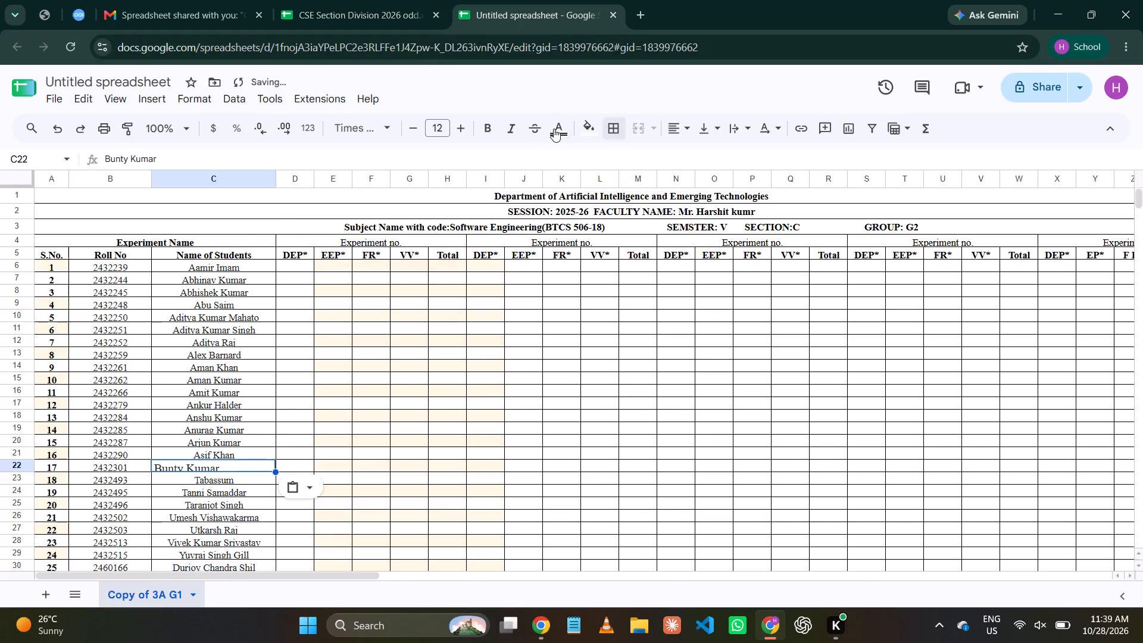
double_click(419, 136)
click(682, 127)
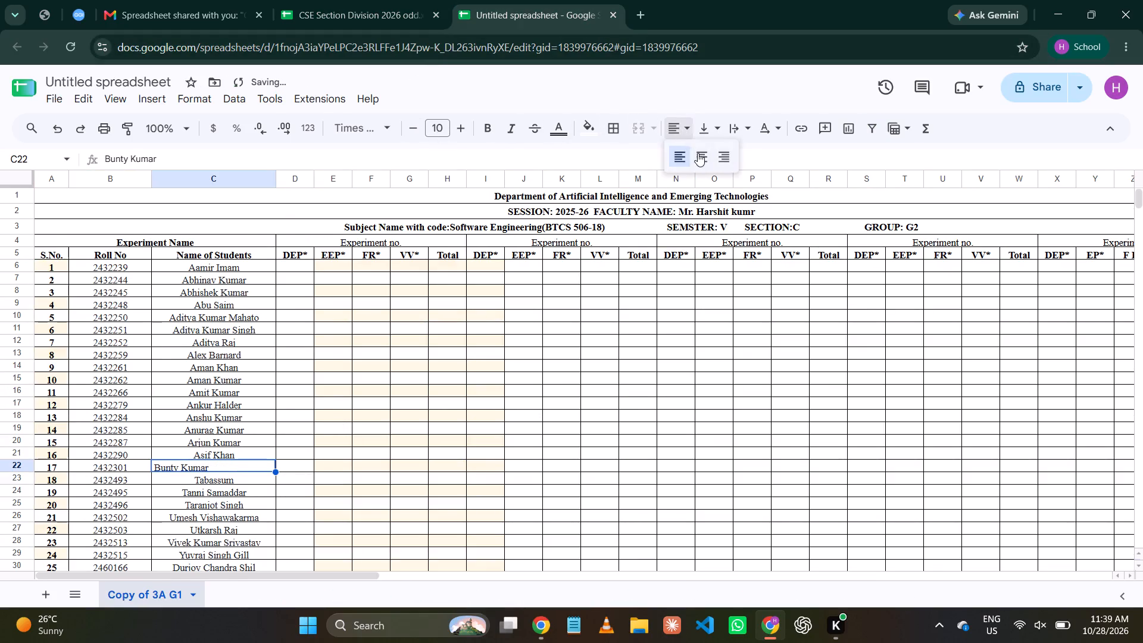
click(698, 155)
Copy the eighteenth student's roll number from B23 of 5D_CSE into B23 of "Copy of 3A G1", at font size 10 and centred.
click(133, 476)
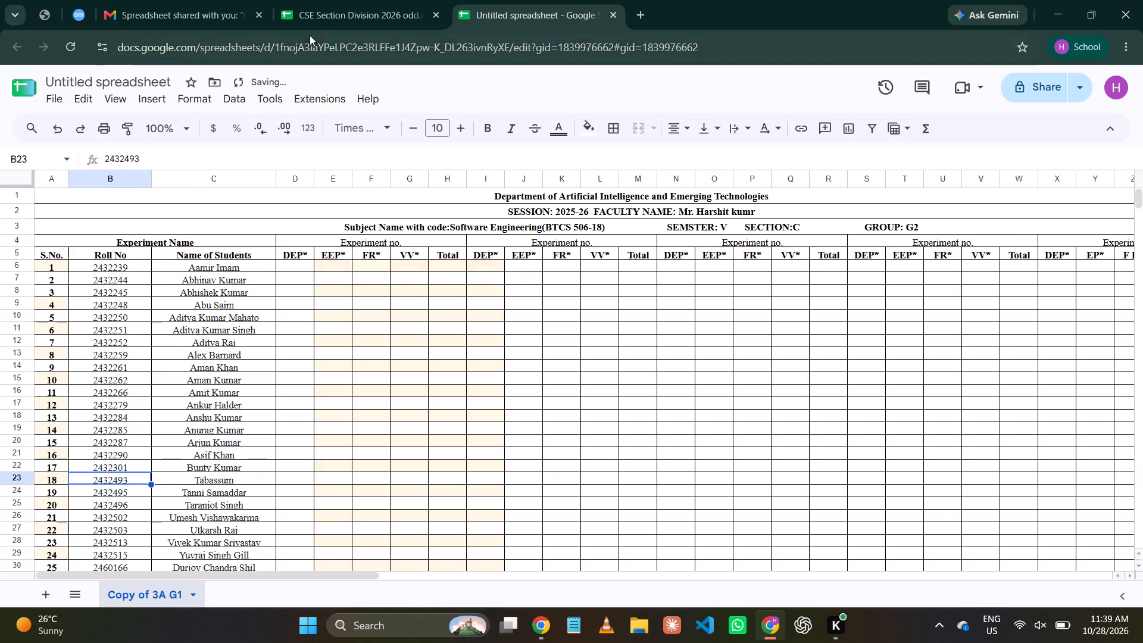
click(311, 26)
scroll(198, 410, down, 2)
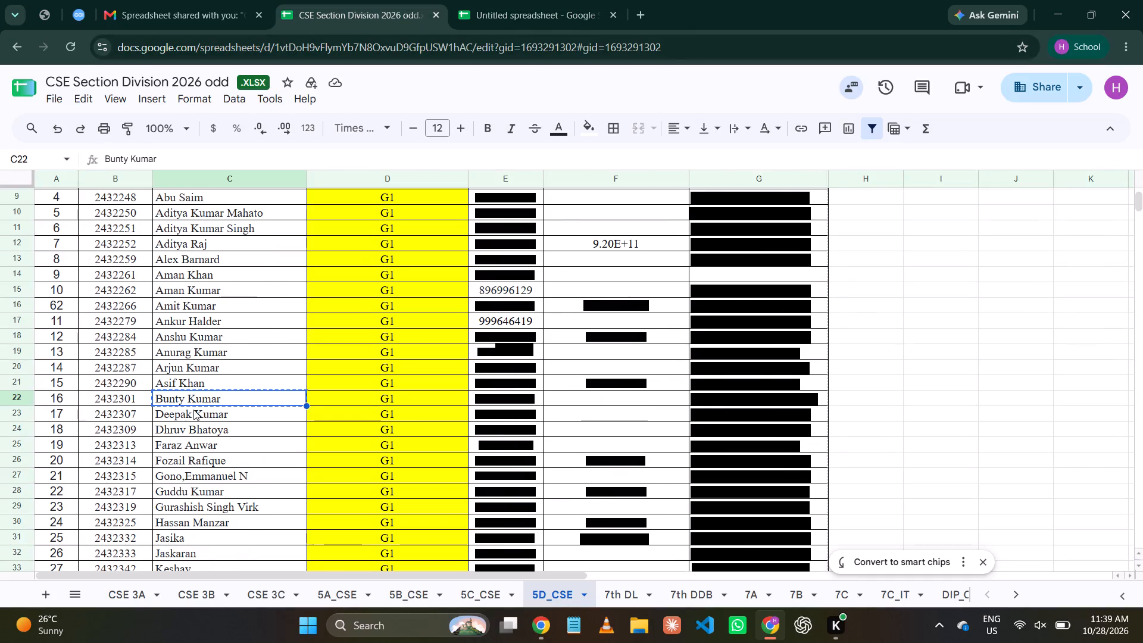
click(120, 417)
key(ctrl+c)
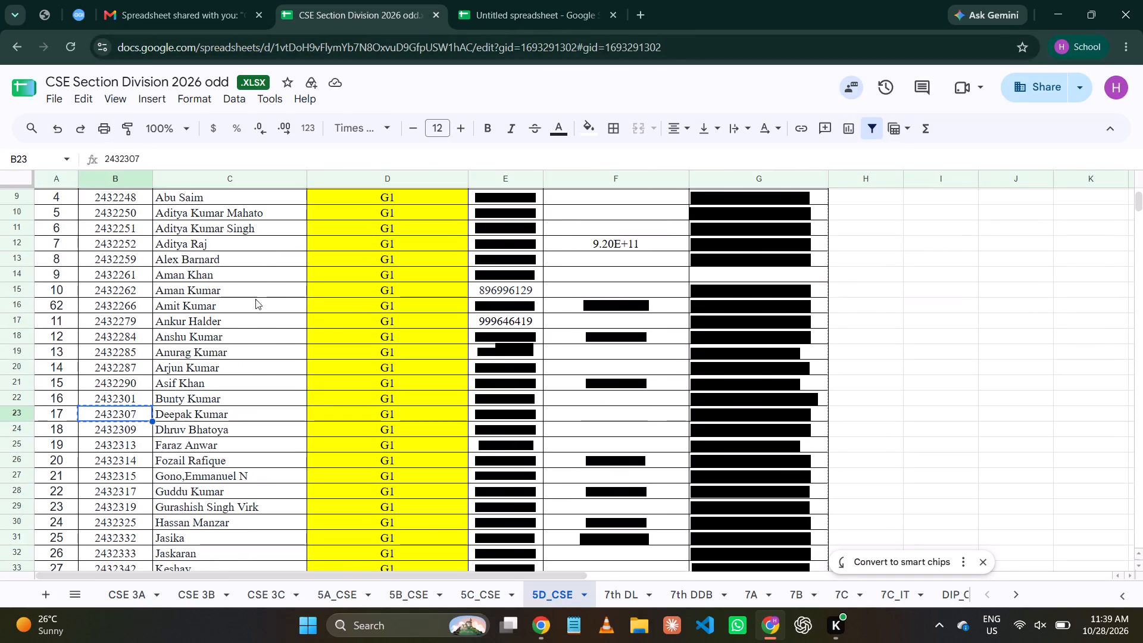
click(483, 24)
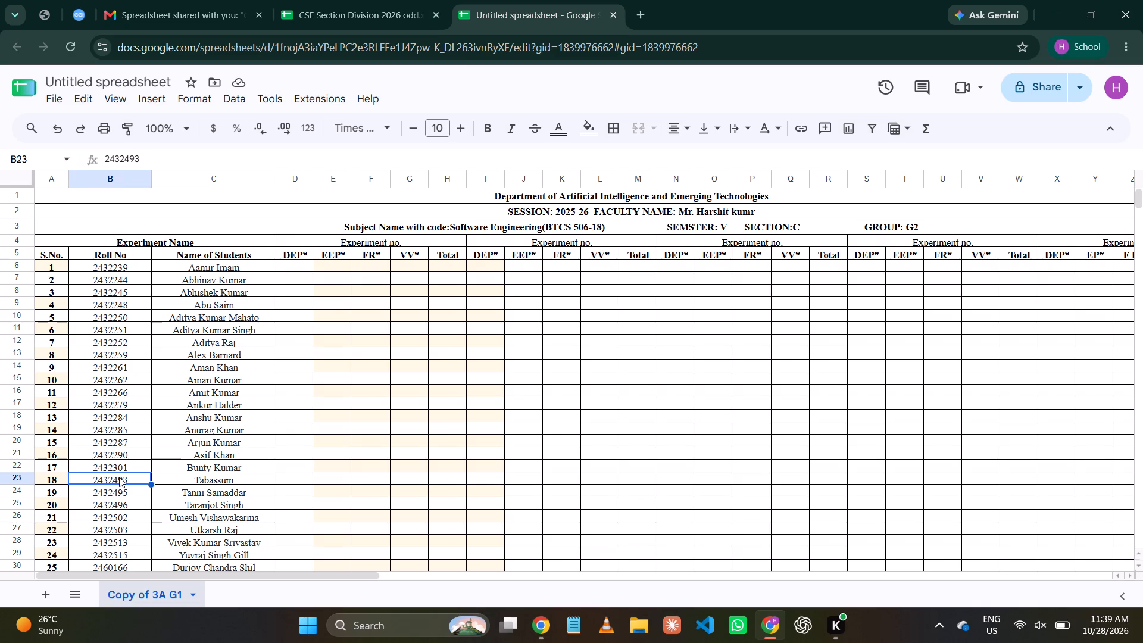
click(119, 477)
key(ctrl+v)
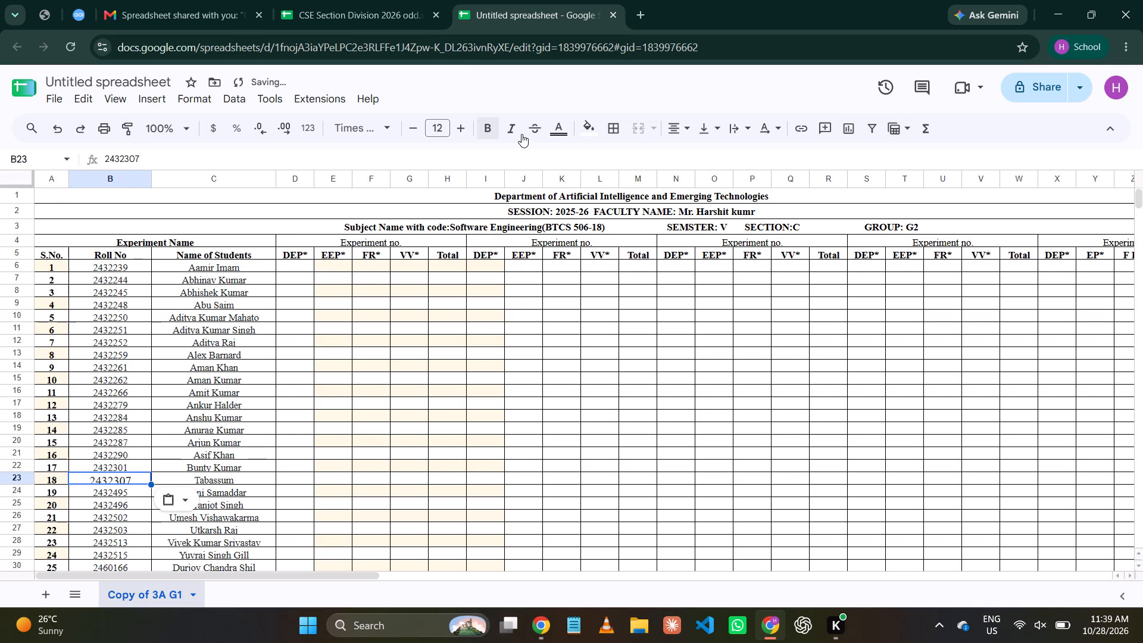
double_click(409, 130)
click(688, 123)
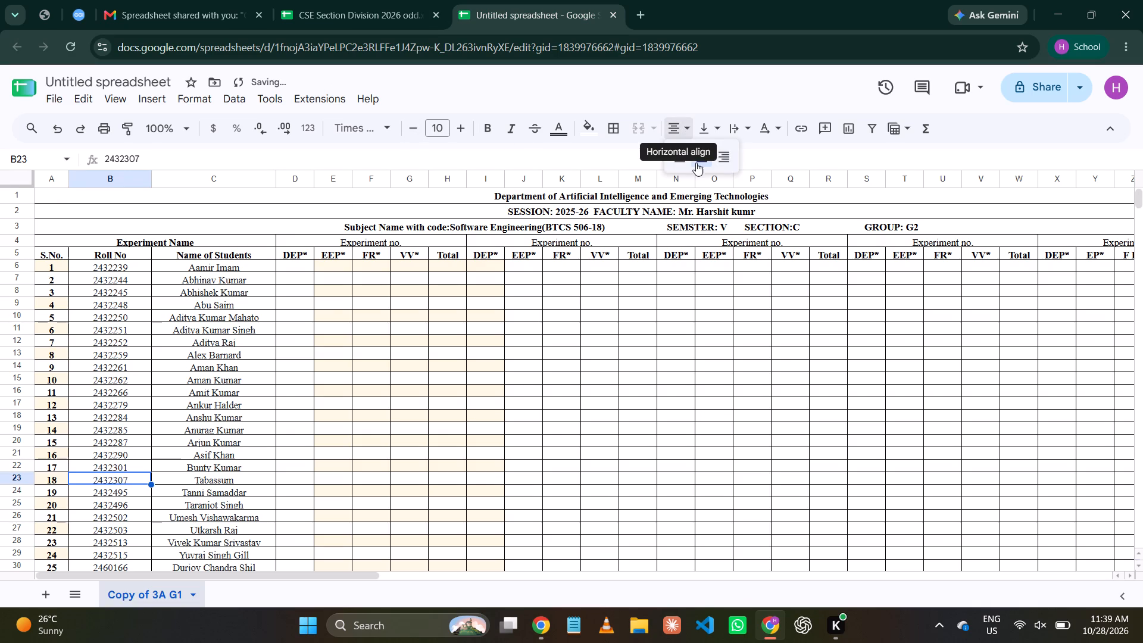
click(696, 163)
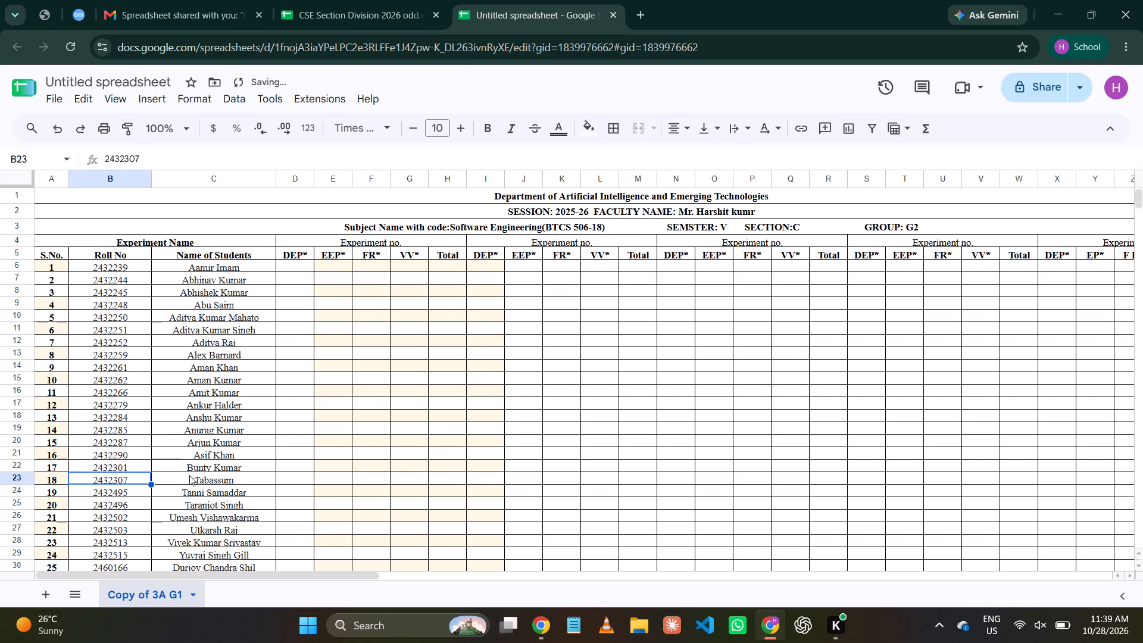
Copy the eighteenth student's name from C23 of 5D_CSE into C23 of "Copy of 3A G1", centred and at font size 10.
click(189, 475)
click(337, 18)
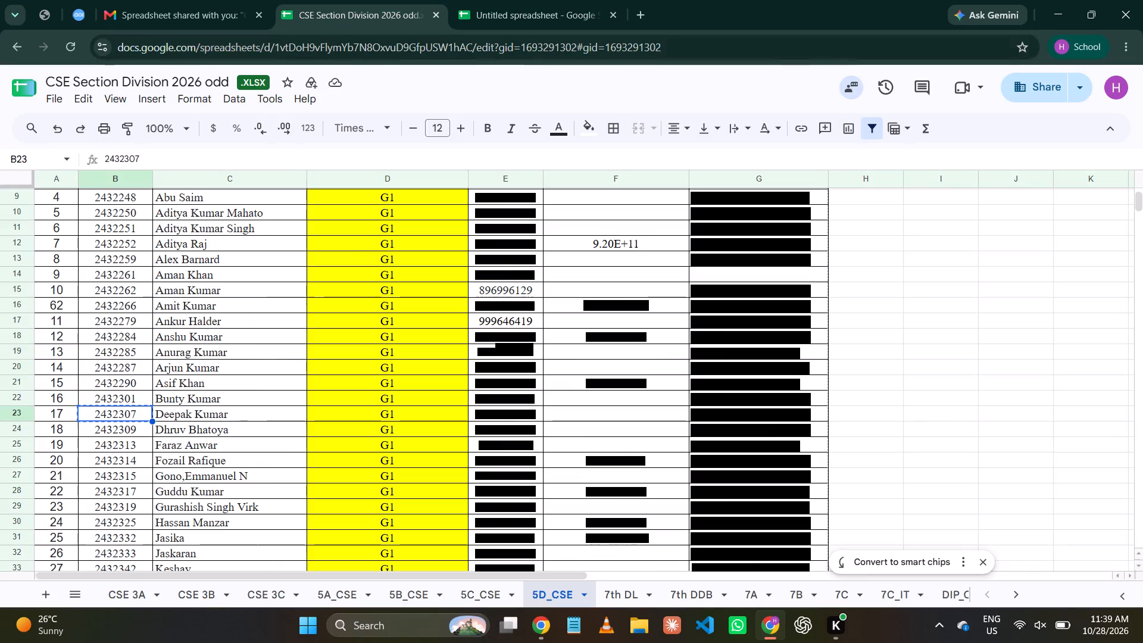
click(168, 411)
key(ctrl+c)
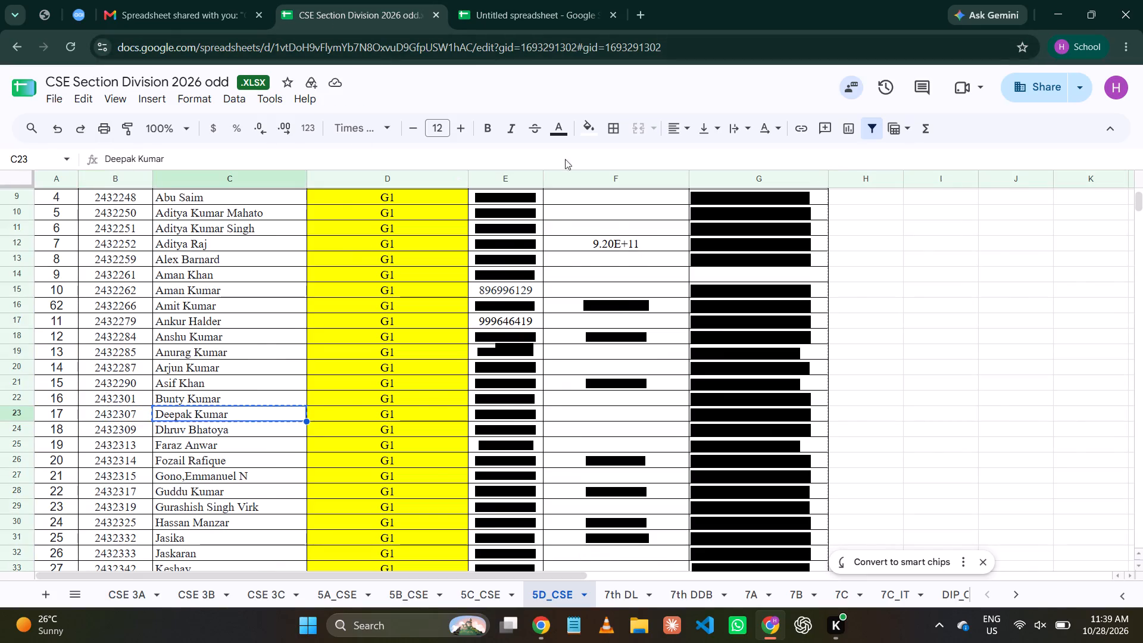
click(543, 7)
click(210, 479)
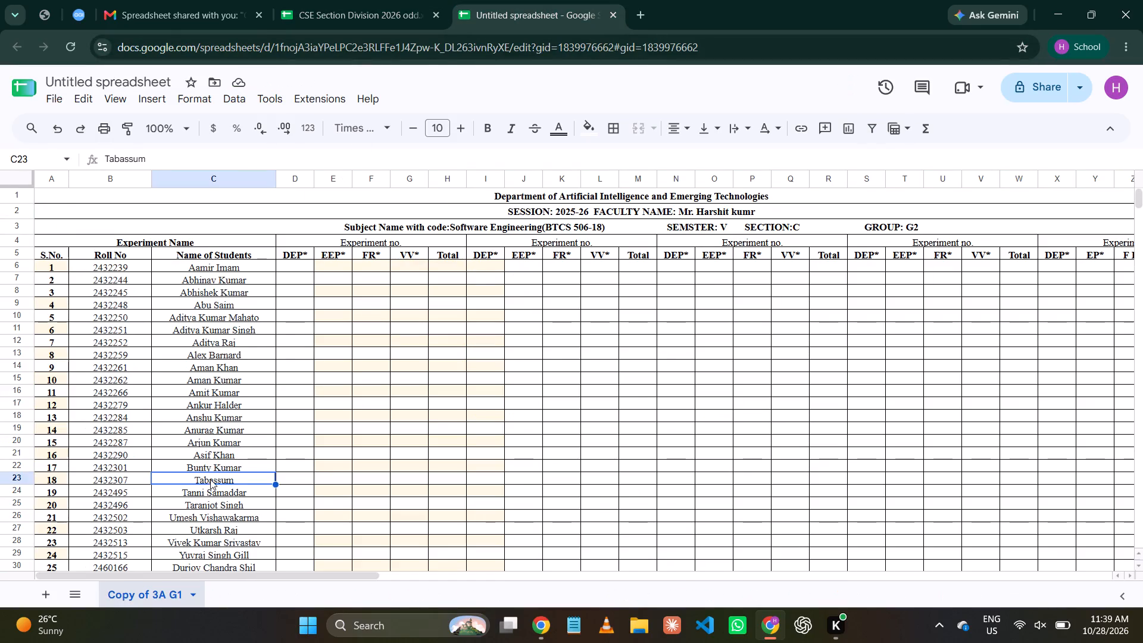
key(ctrl+v)
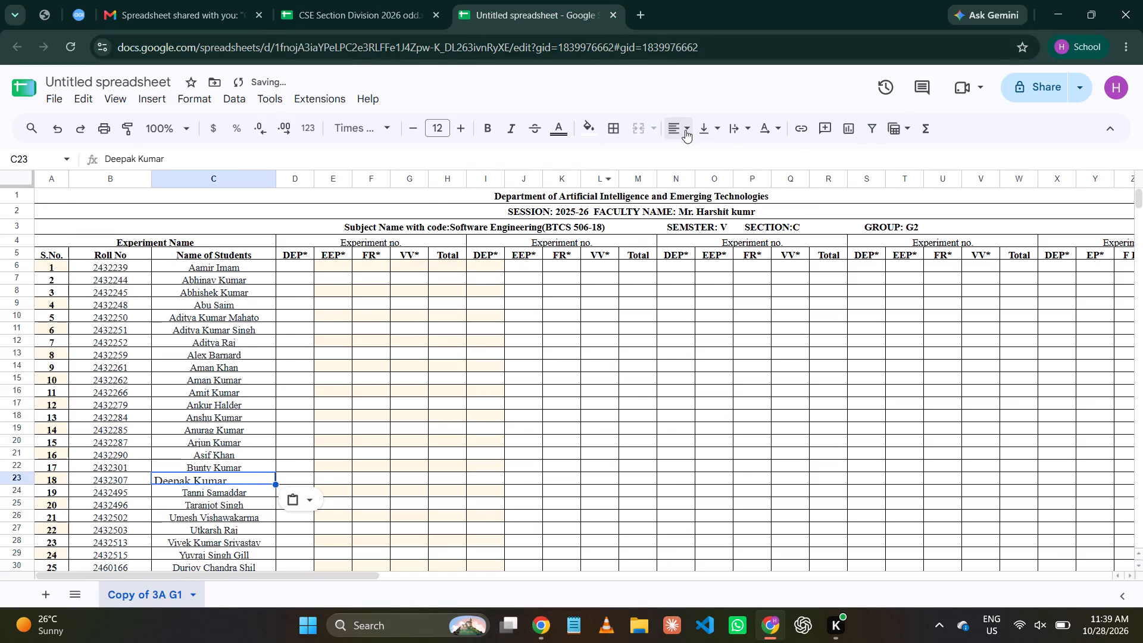
click(685, 130)
click(697, 152)
double_click(408, 136)
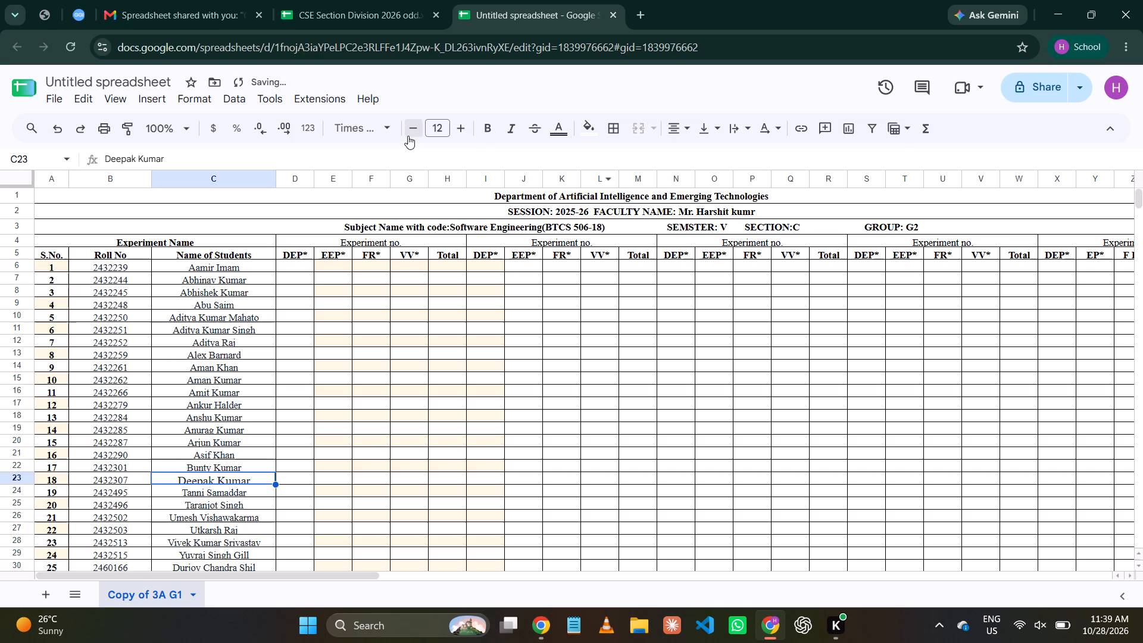
key(ctrl+s)
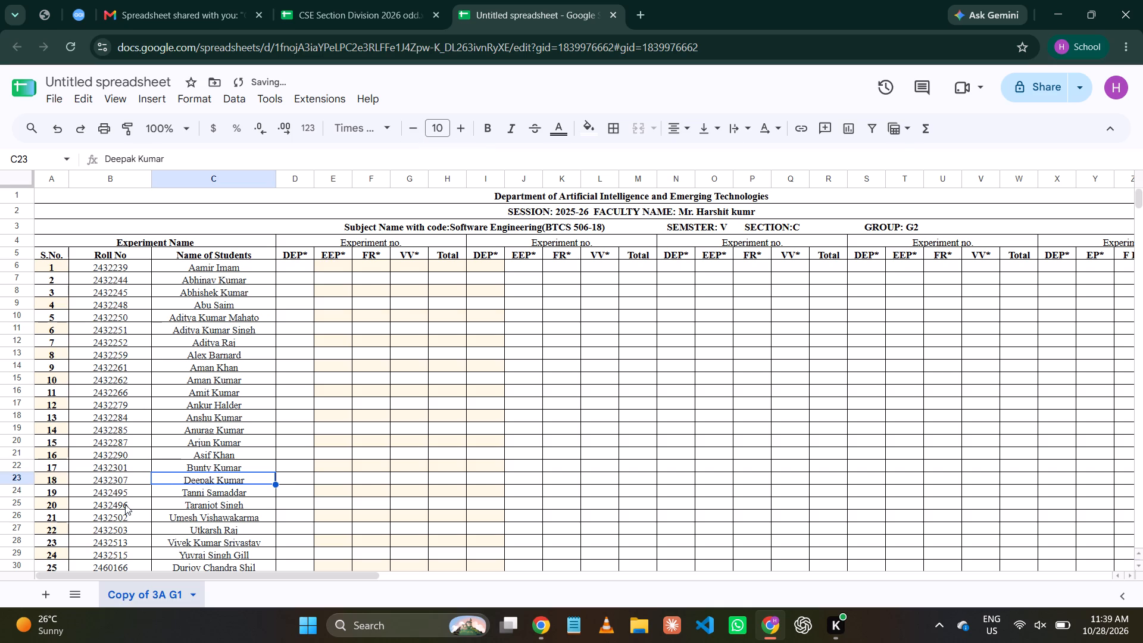
Copy the nineteenth student's roll number from B24 of 5D_CSE into B24 of "Copy of 3A G1", at font size 10 and centred.
click(123, 487)
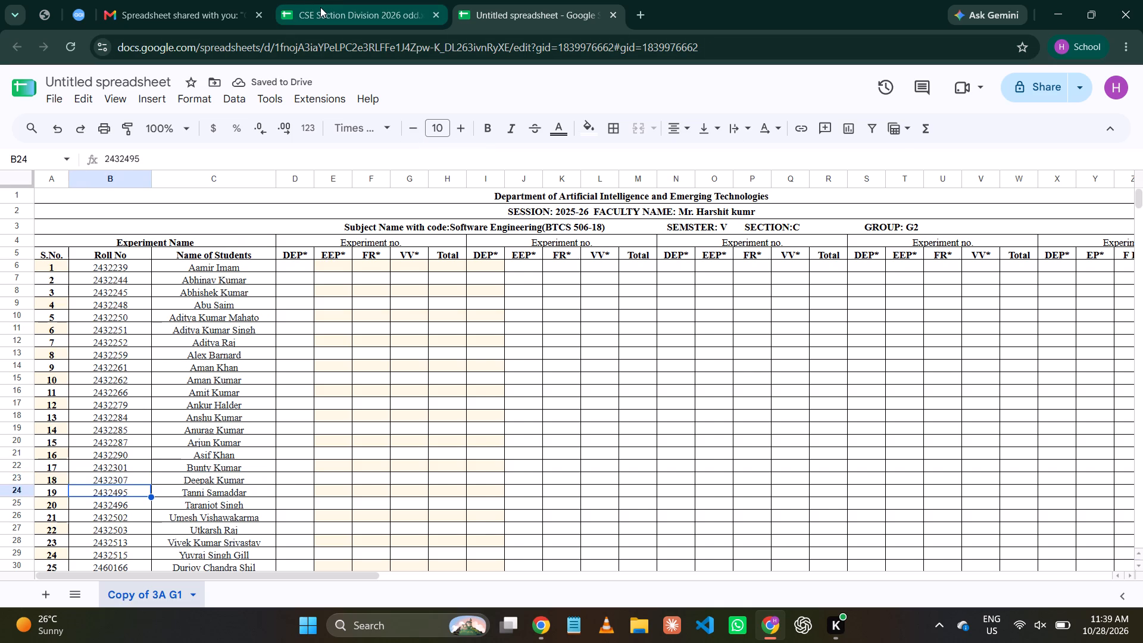
click(320, 7)
click(104, 434)
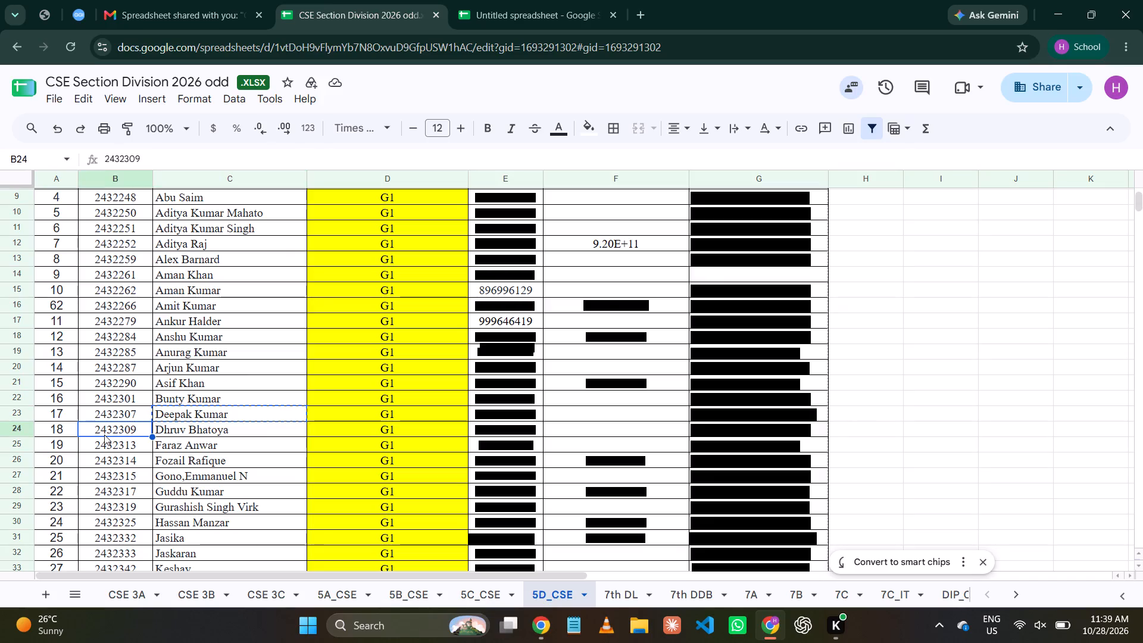
key(ctrl+c)
click(502, 11)
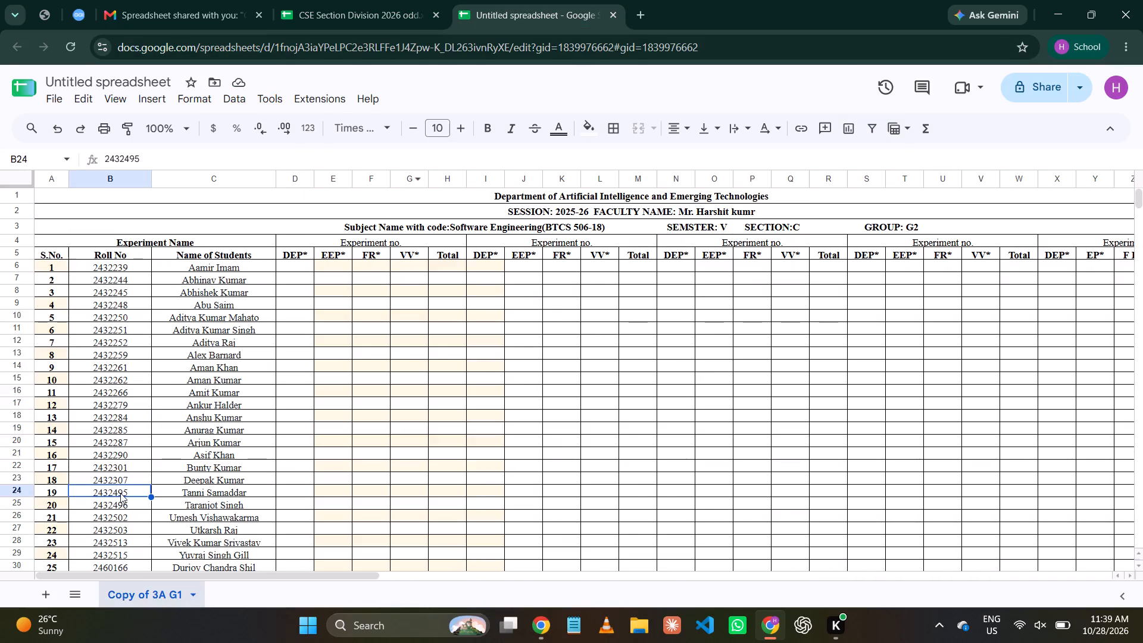
click(120, 493)
key(ctrl+v)
double_click(416, 134)
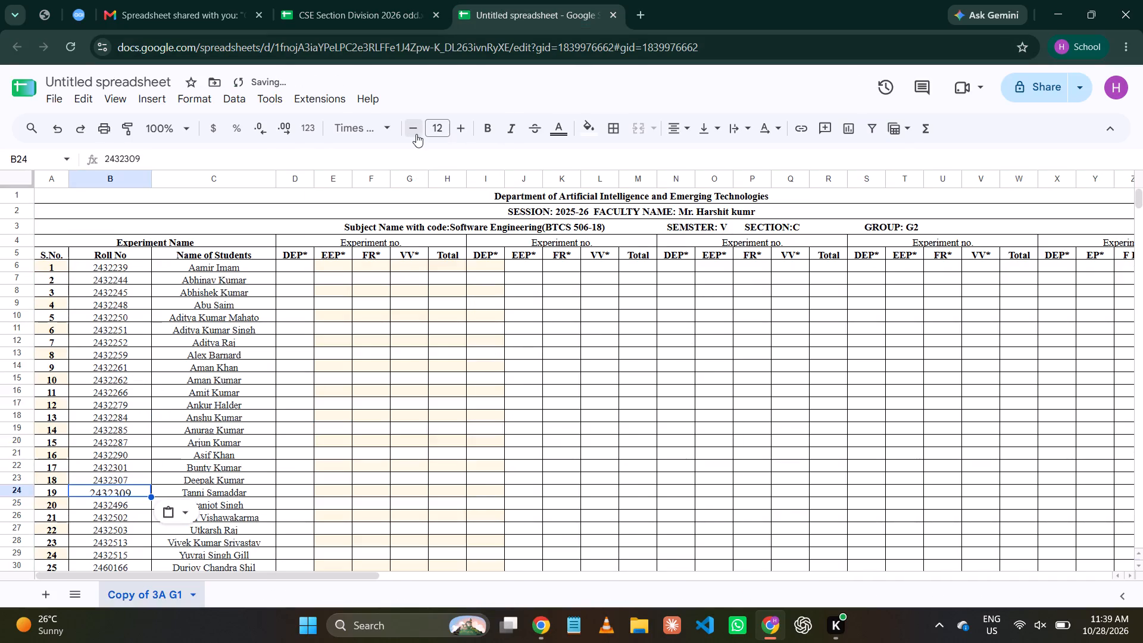
click(686, 130)
click(706, 155)
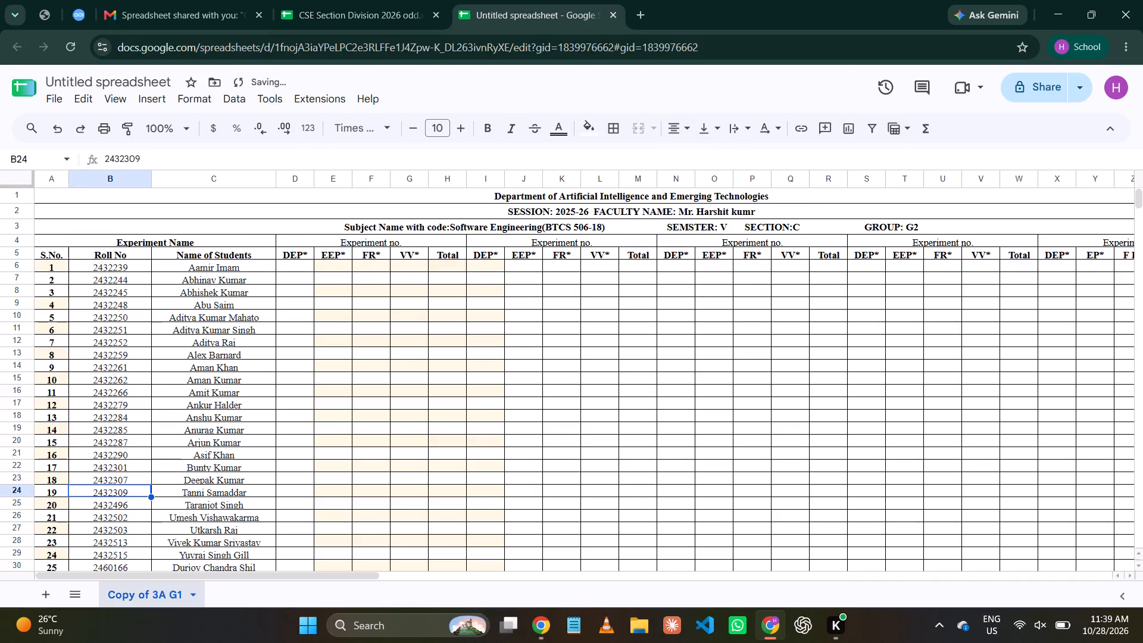
Copy the nineteenth student's name from C24 of 5D_CSE into C24 of "Copy of 3A G1", at font size 10 and centred.
click(189, 488)
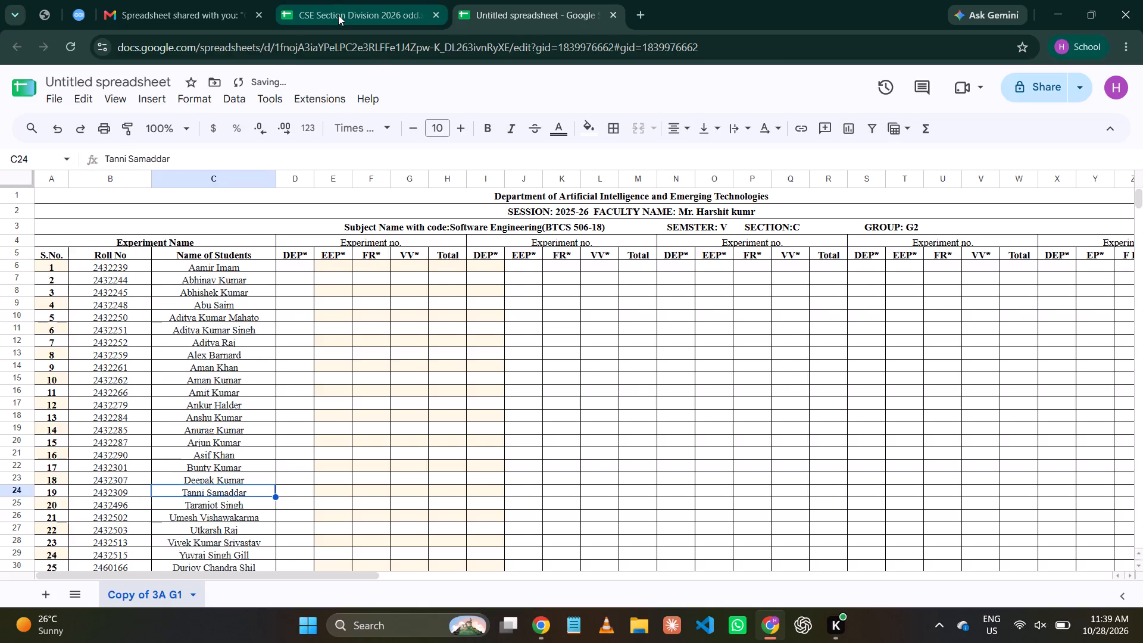
click(338, 15)
click(215, 436)
key(ctrl+c)
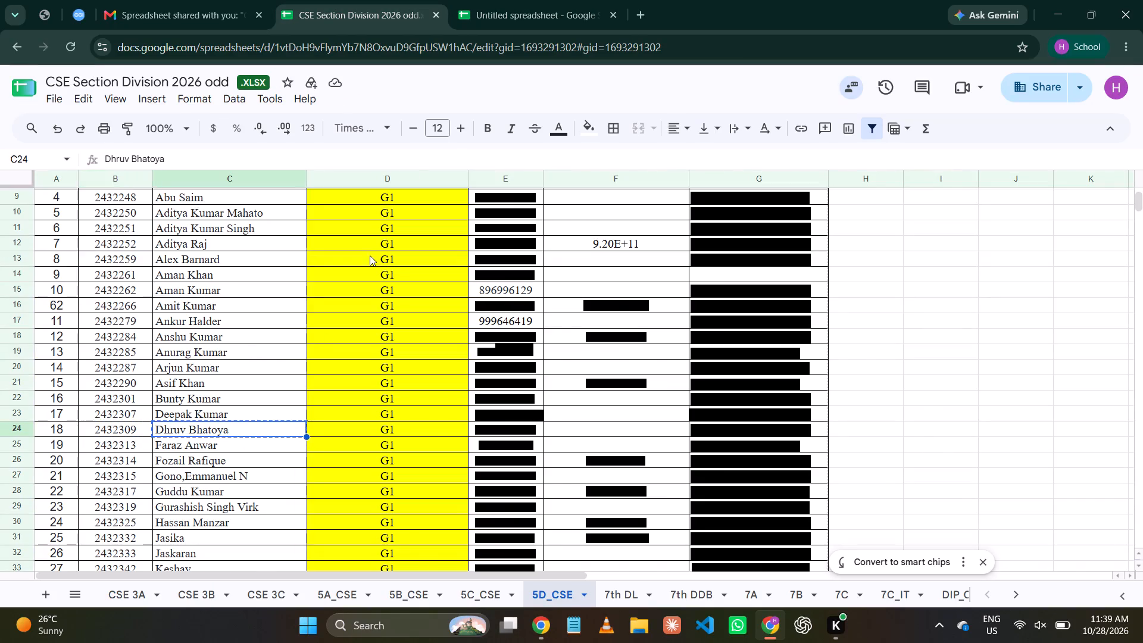
click(473, 22)
click(254, 495)
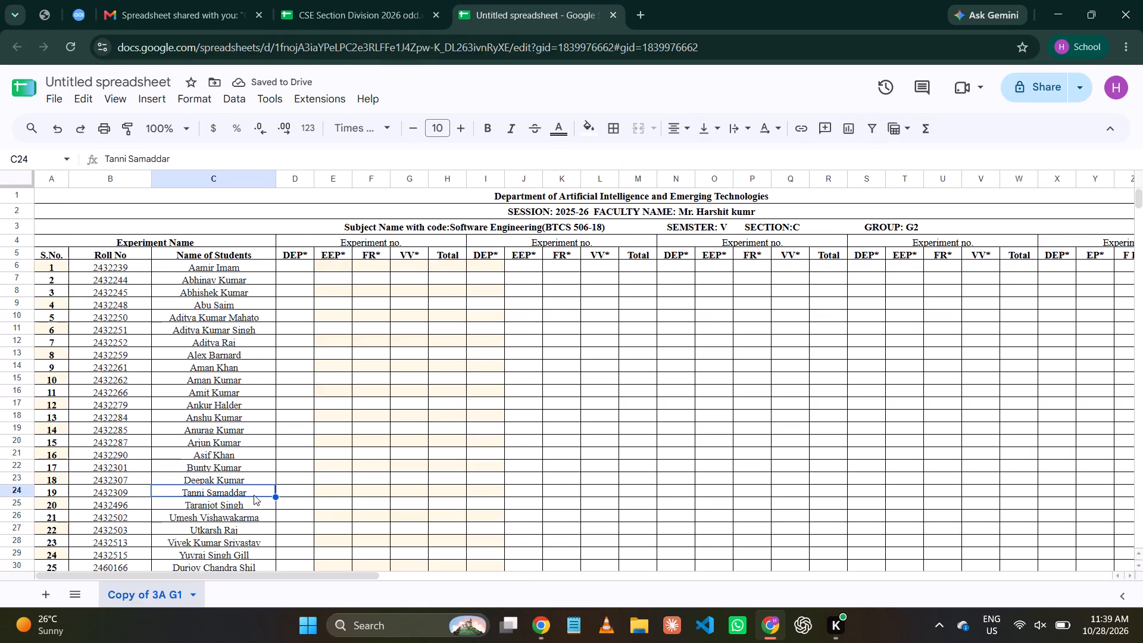
key(ctrl+v)
key(ctrl+s)
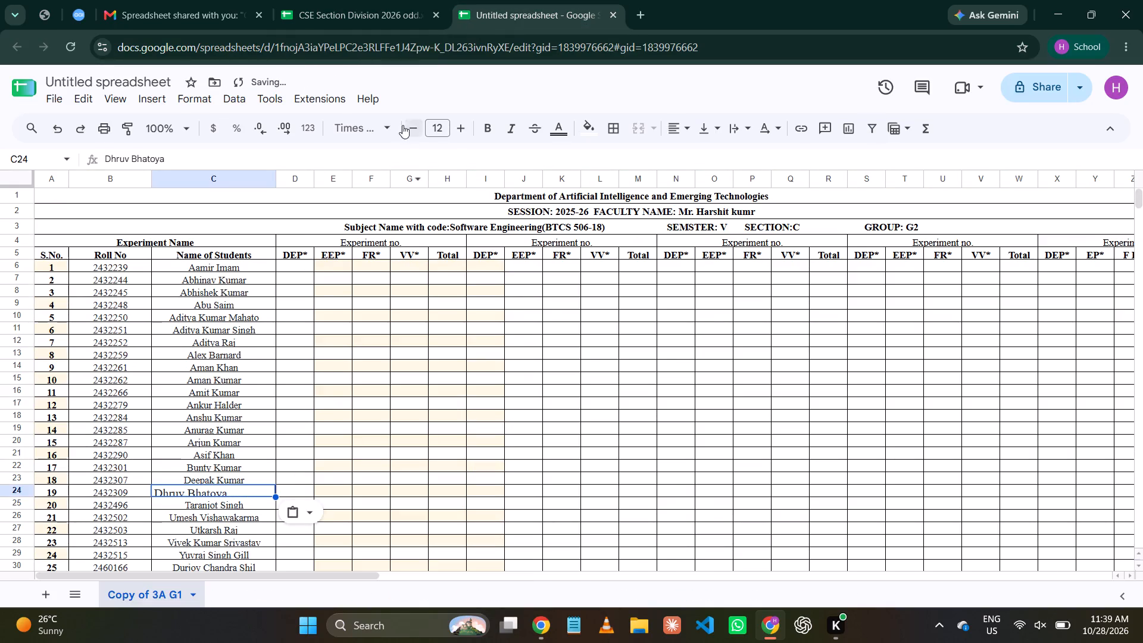
double_click(409, 121)
click(683, 121)
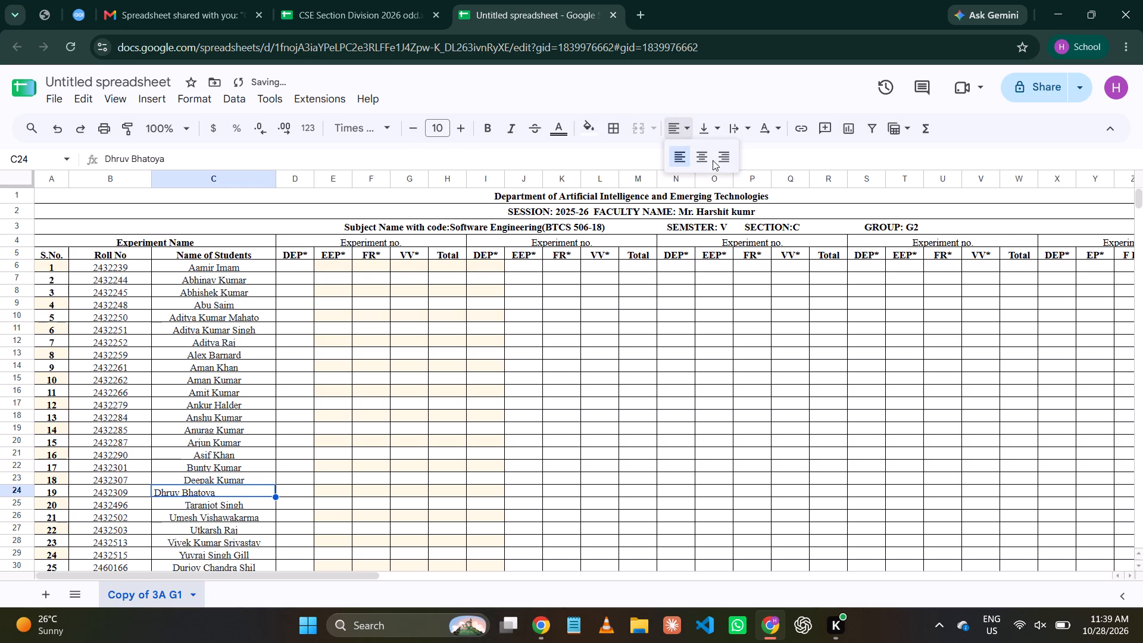
click(704, 159)
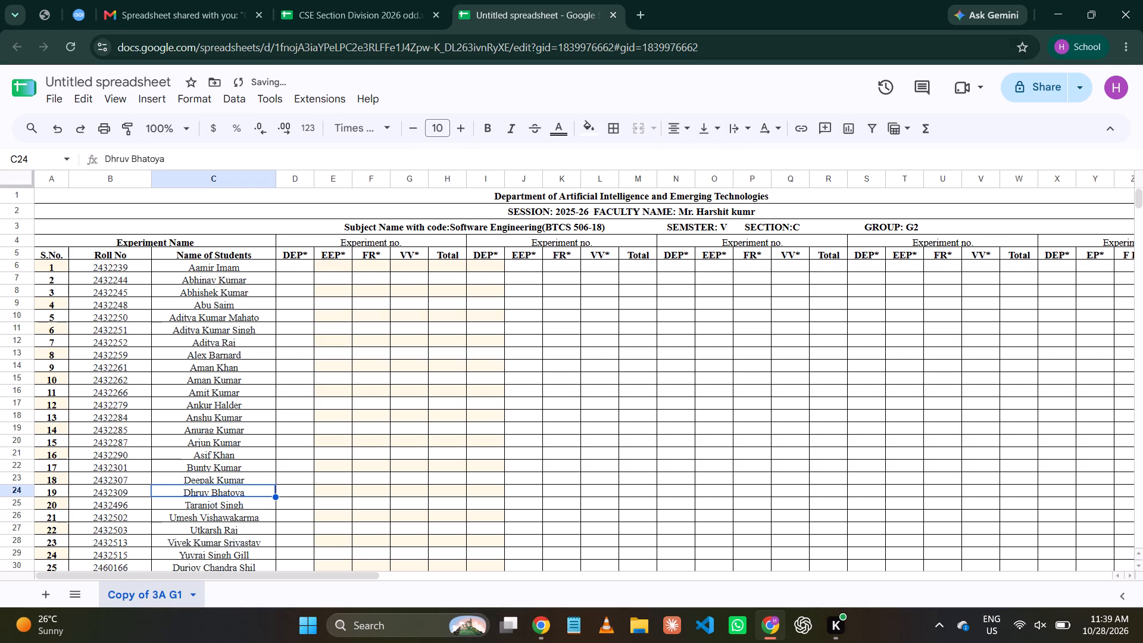
Copy the twentieth student's roll number from B25 of 5D_CSE into B25 of "Copy of 3A G1", at font size 10.
click(377, 17)
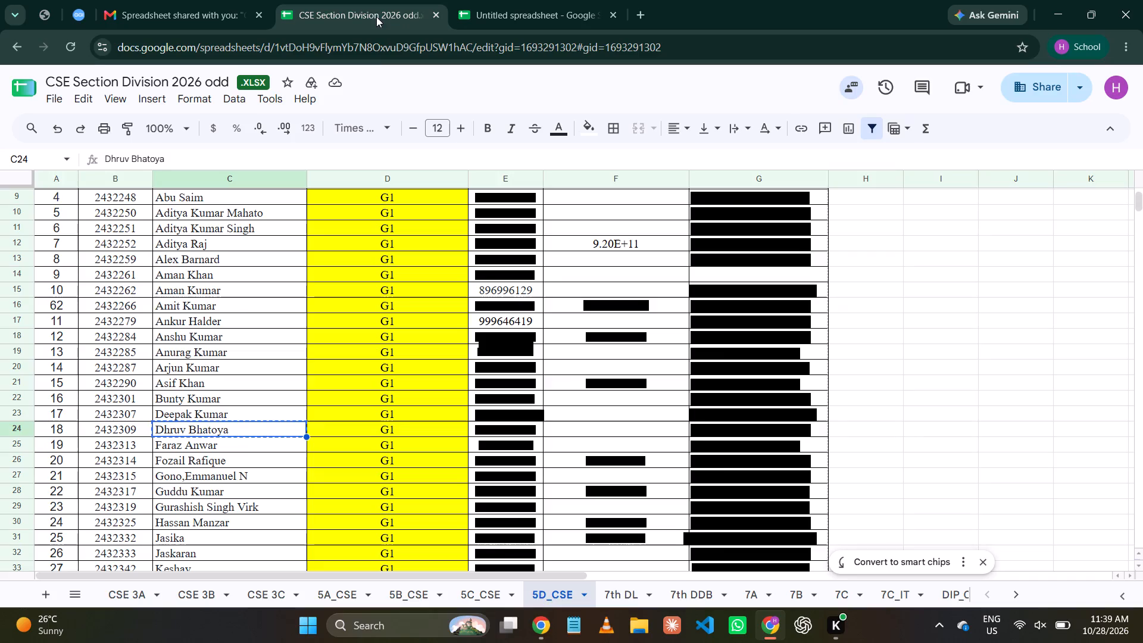
click(131, 444)
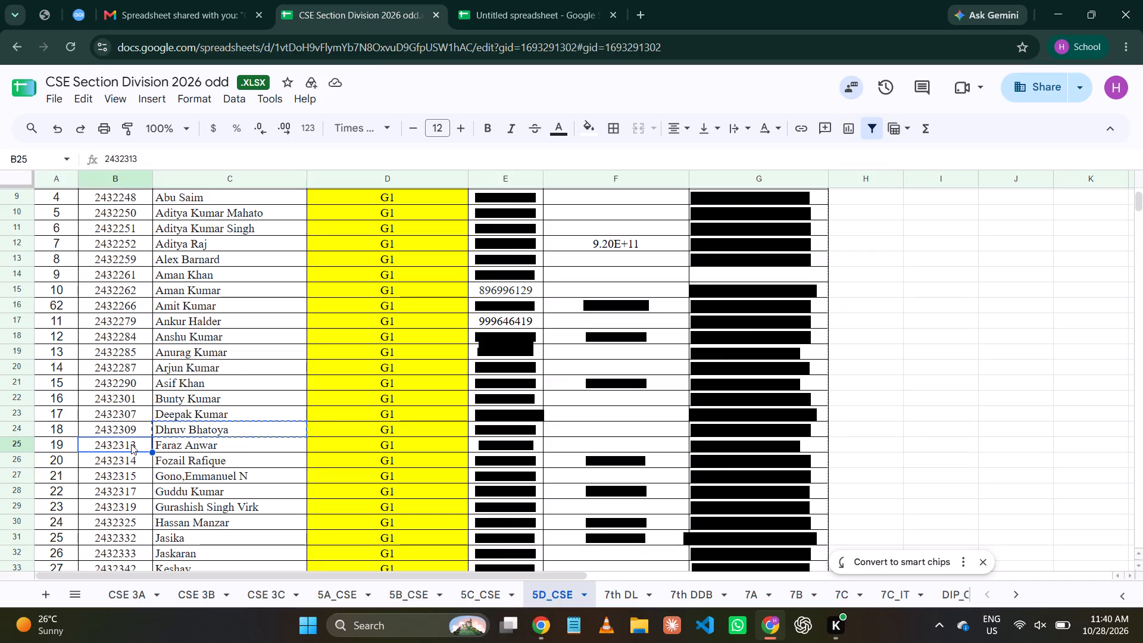
key(ctrl+c)
click(496, 19)
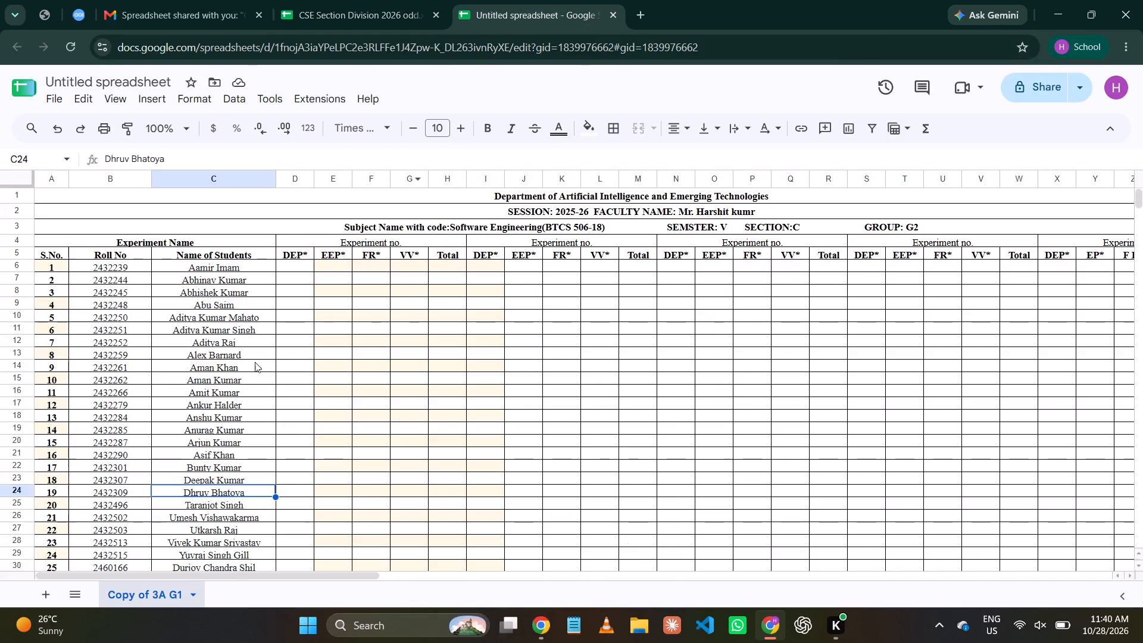
click(132, 503)
key(ctrl+c)
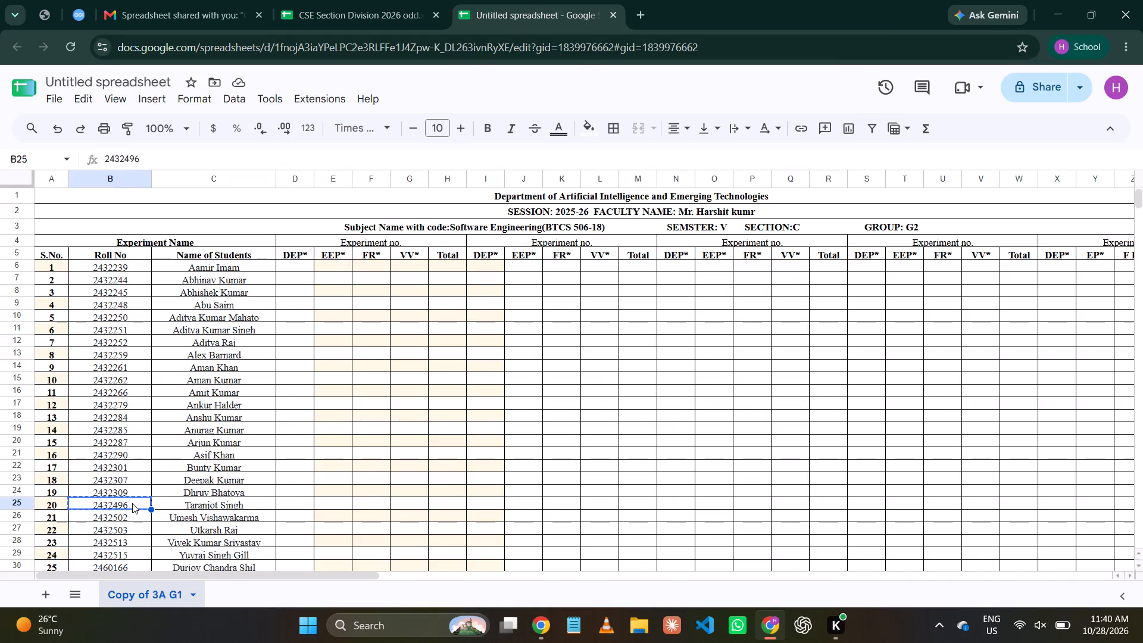
click(405, 15)
click(129, 445)
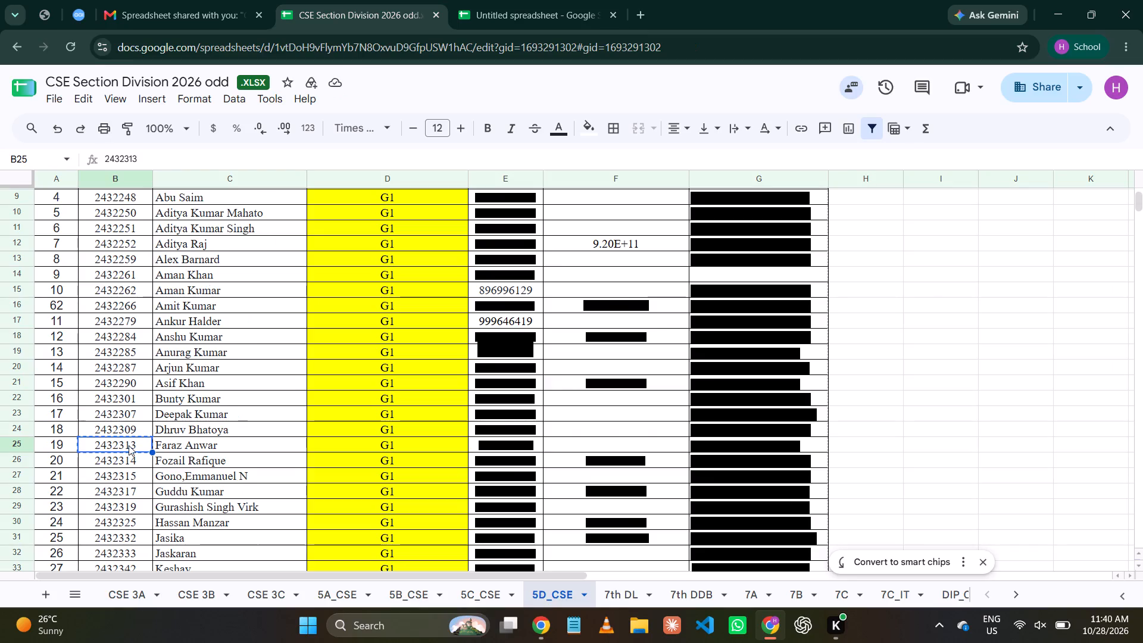
key(ctrl+c)
click(500, 21)
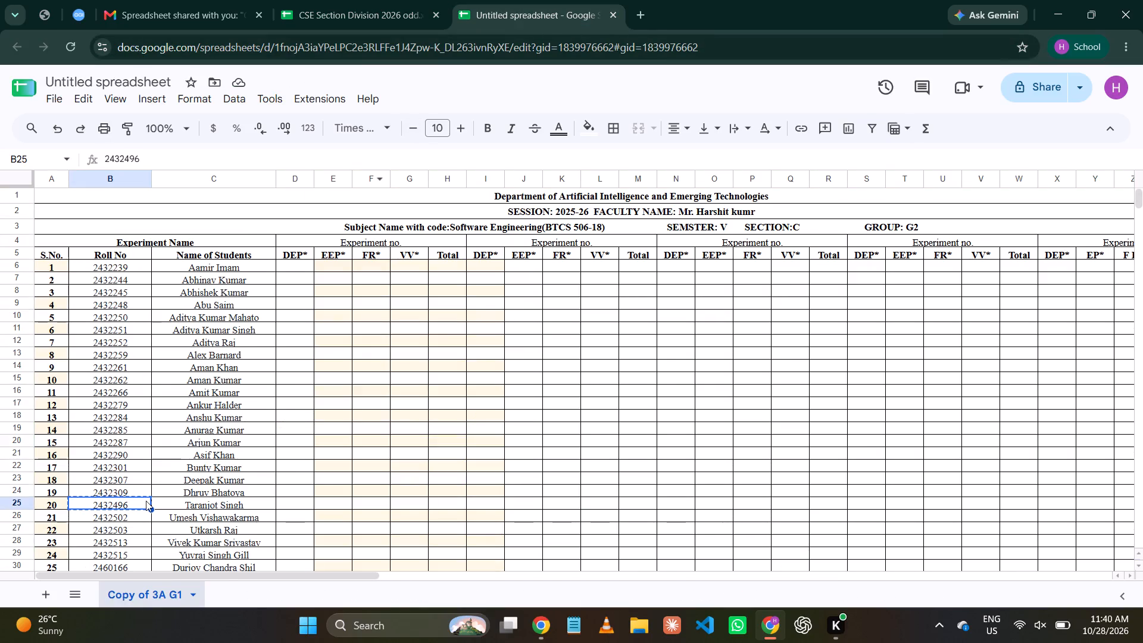
click(146, 501)
key(ctrl+v)
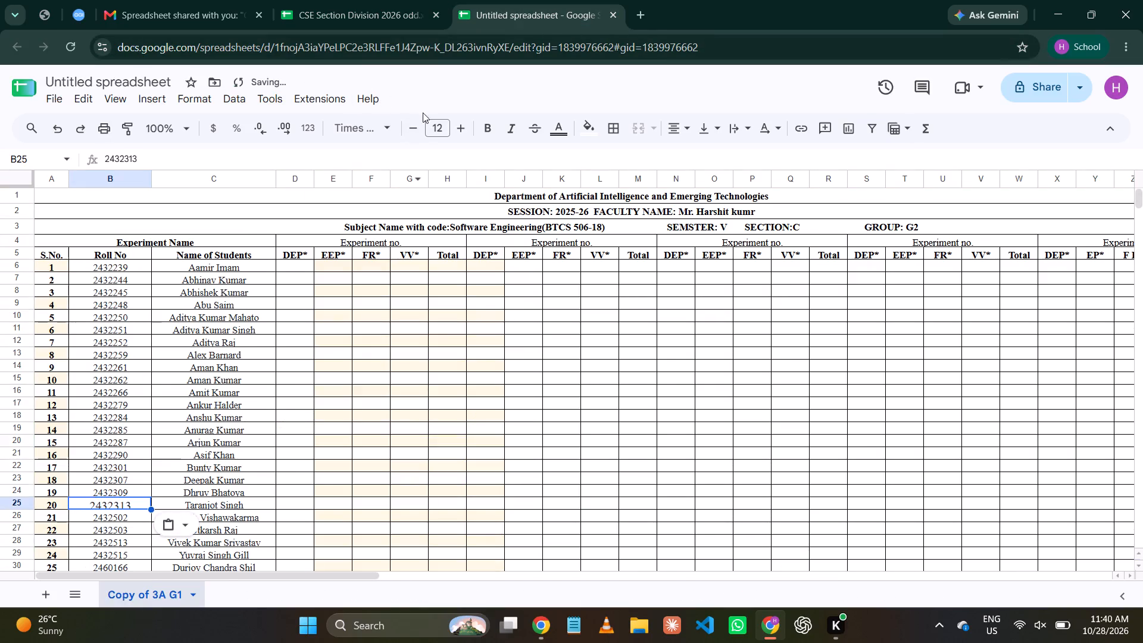
double_click(415, 120)
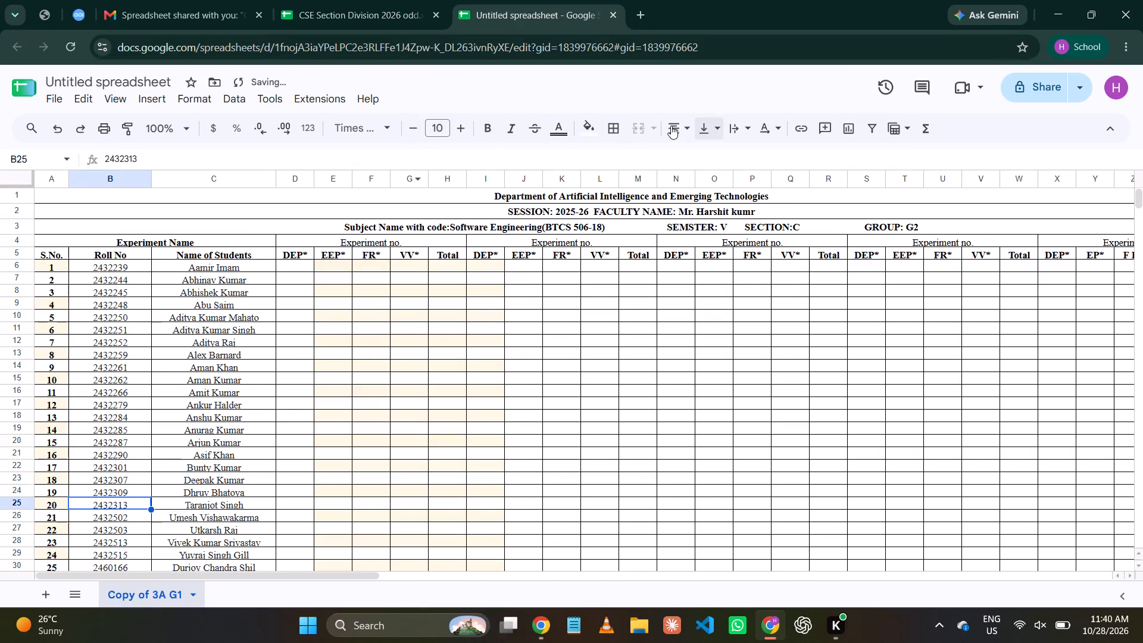
Copy the twentieth student's name from C25 of 5D_CSE into C25 of "Copy of 3A G1", at font size 10 and centred.
click(235, 501)
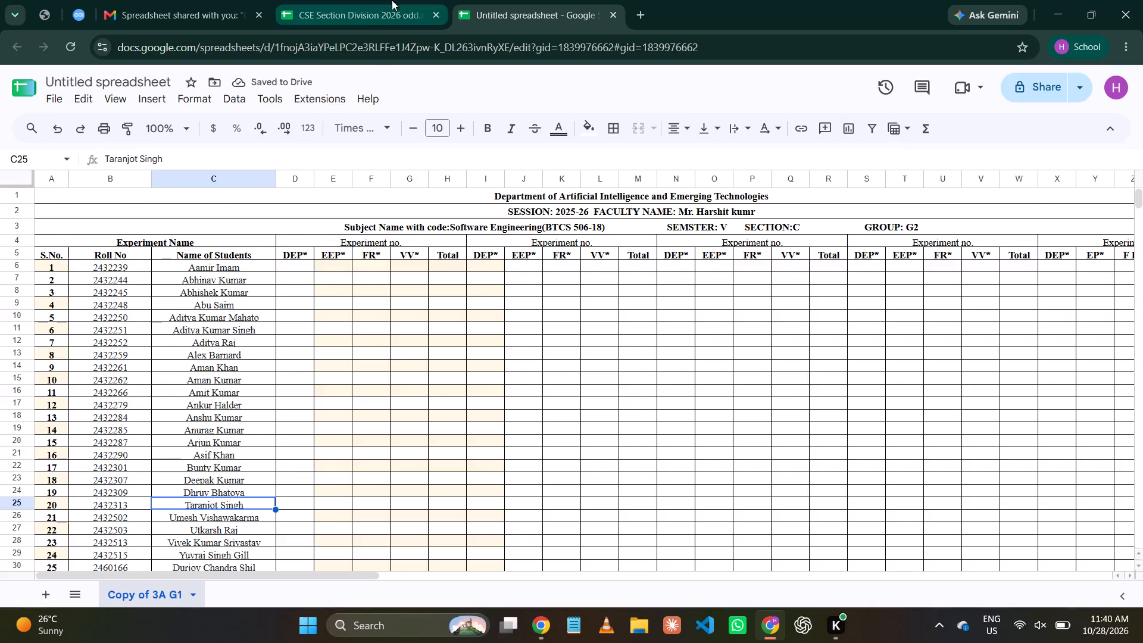
click(382, 16)
click(196, 438)
click(203, 445)
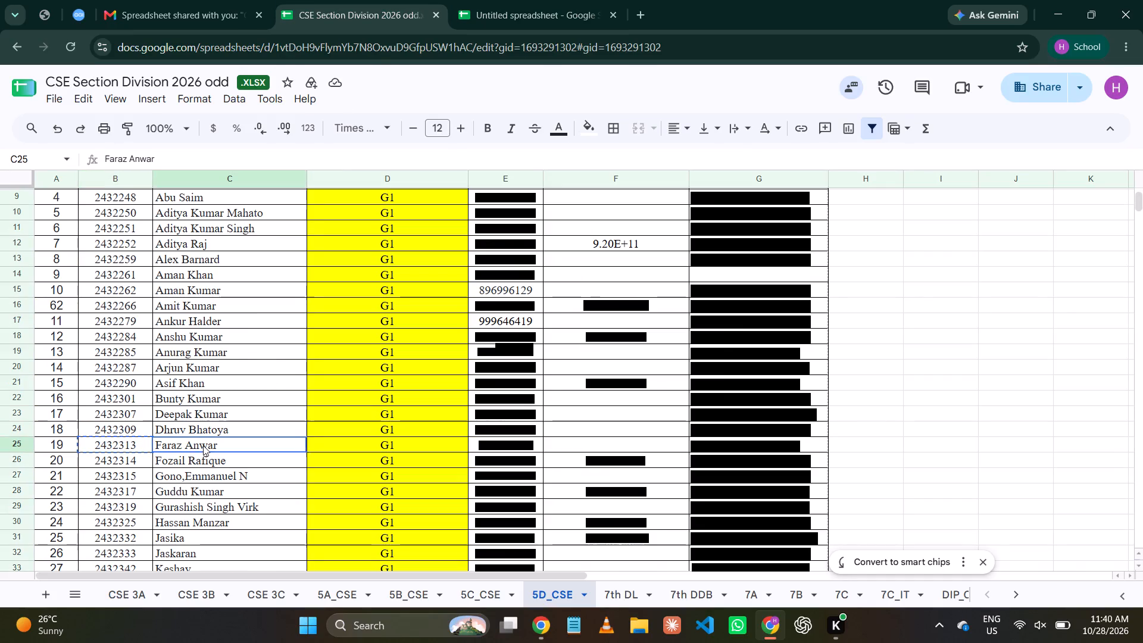
key(ctrl+c)
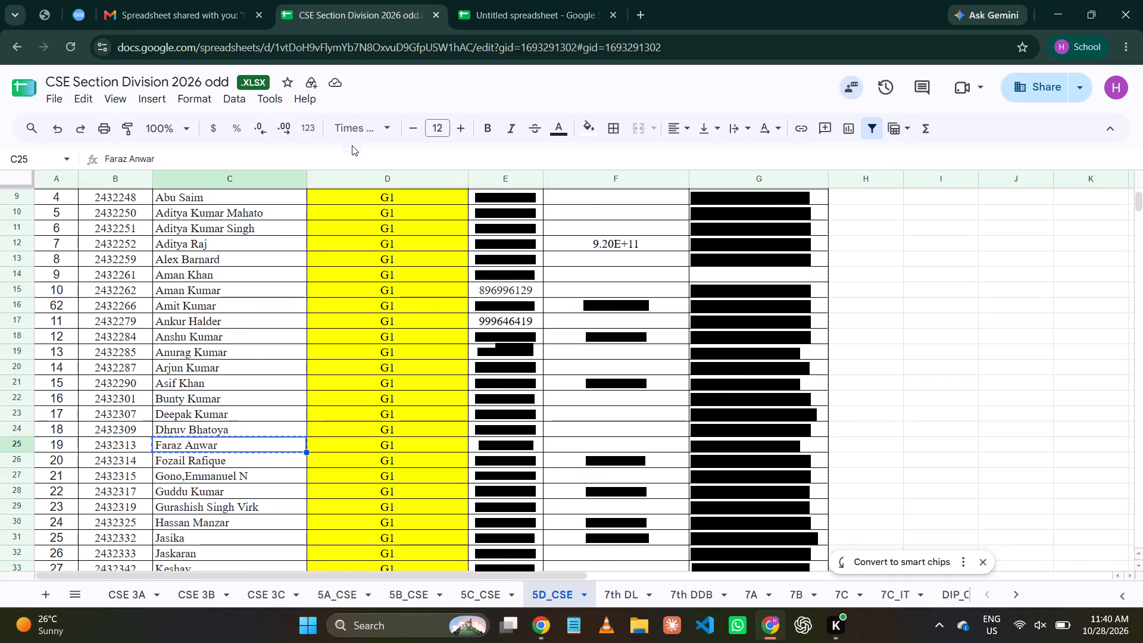
click(514, 13)
click(236, 501)
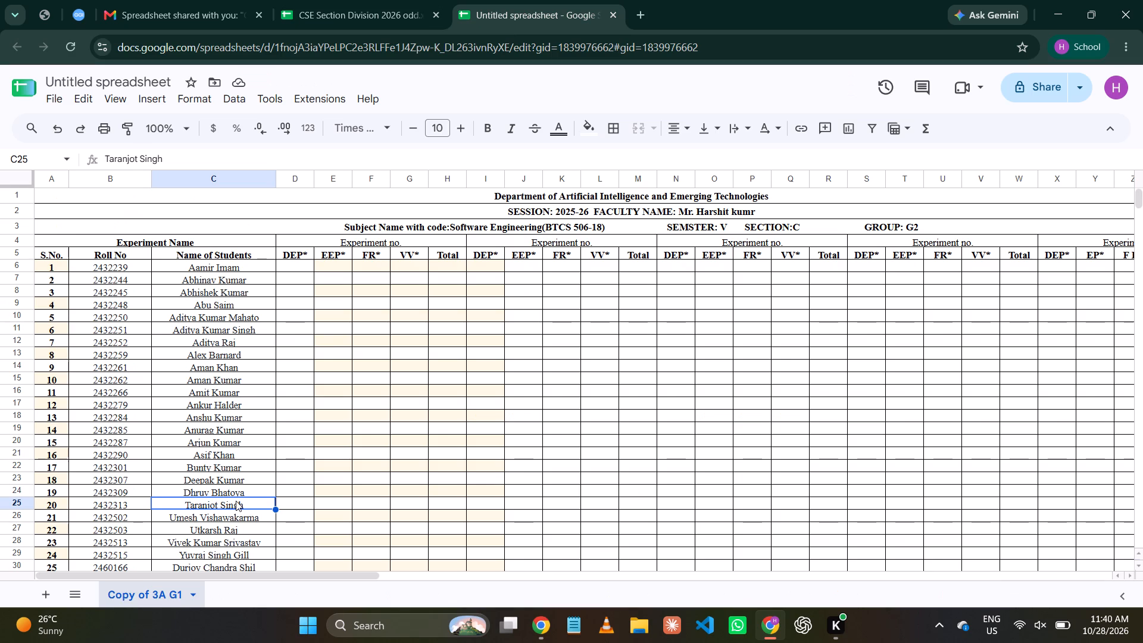
key(ctrl+v)
key(ctrl+s)
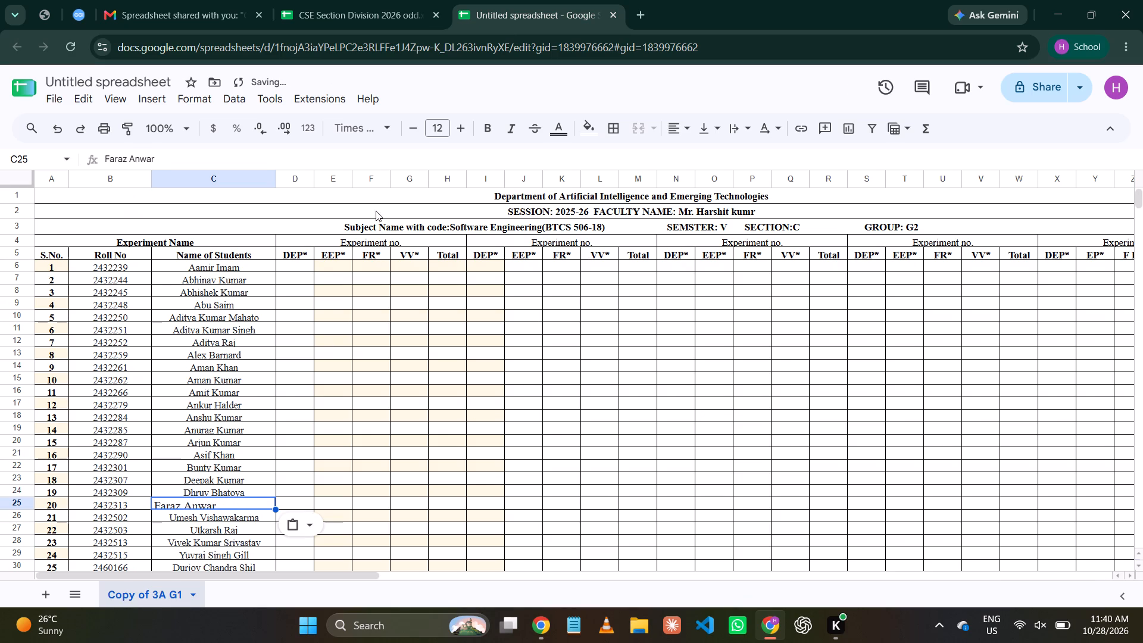
double_click(417, 125)
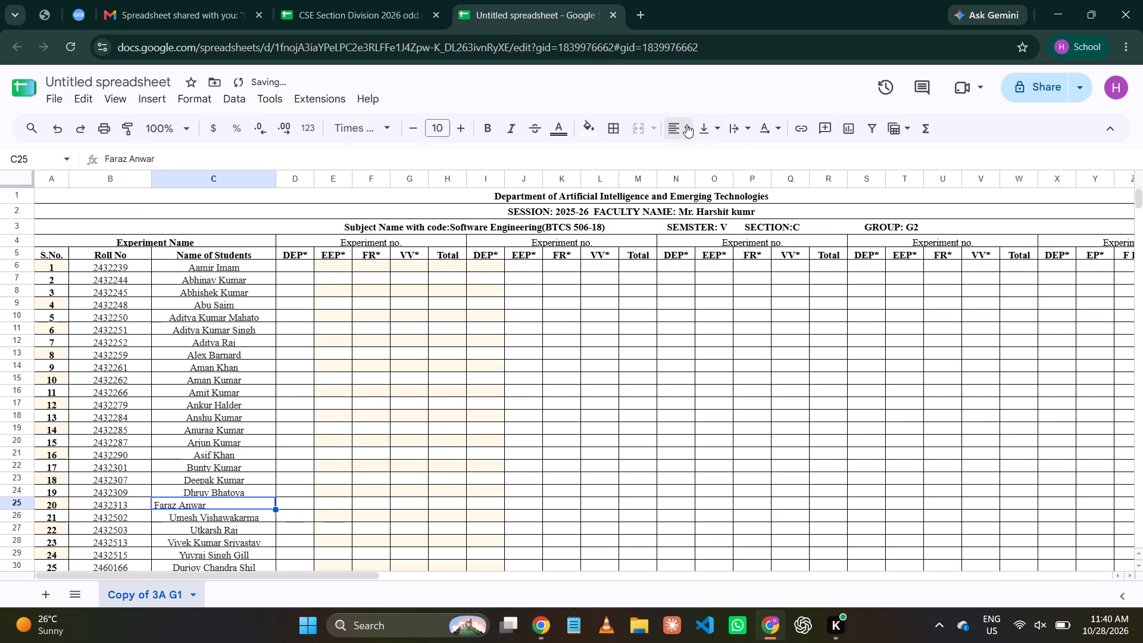
click(686, 124)
click(698, 152)
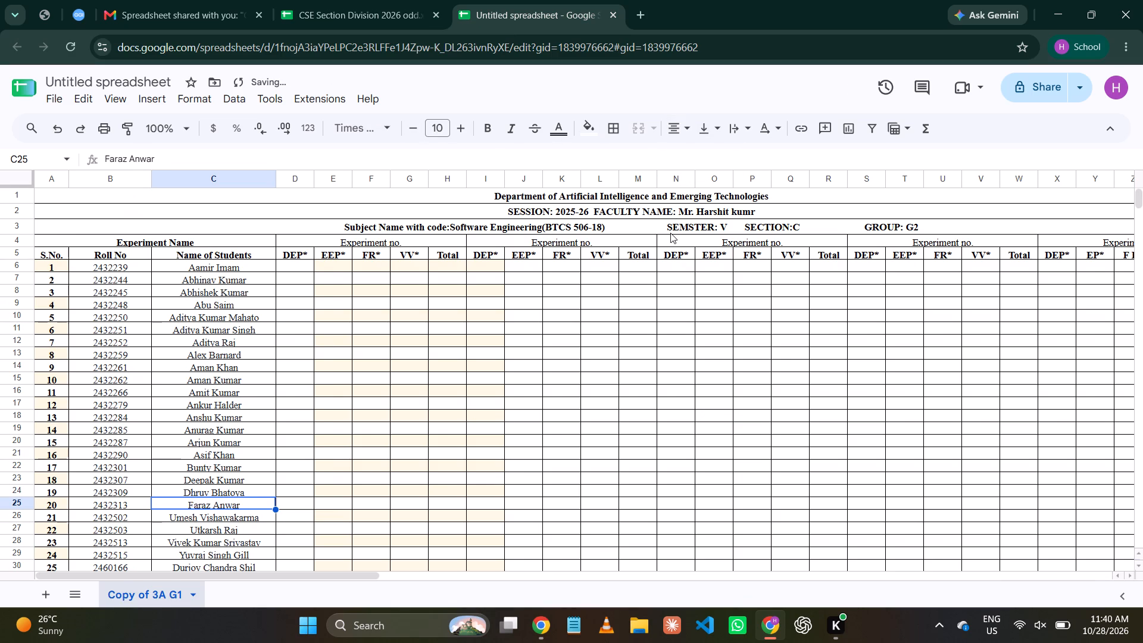
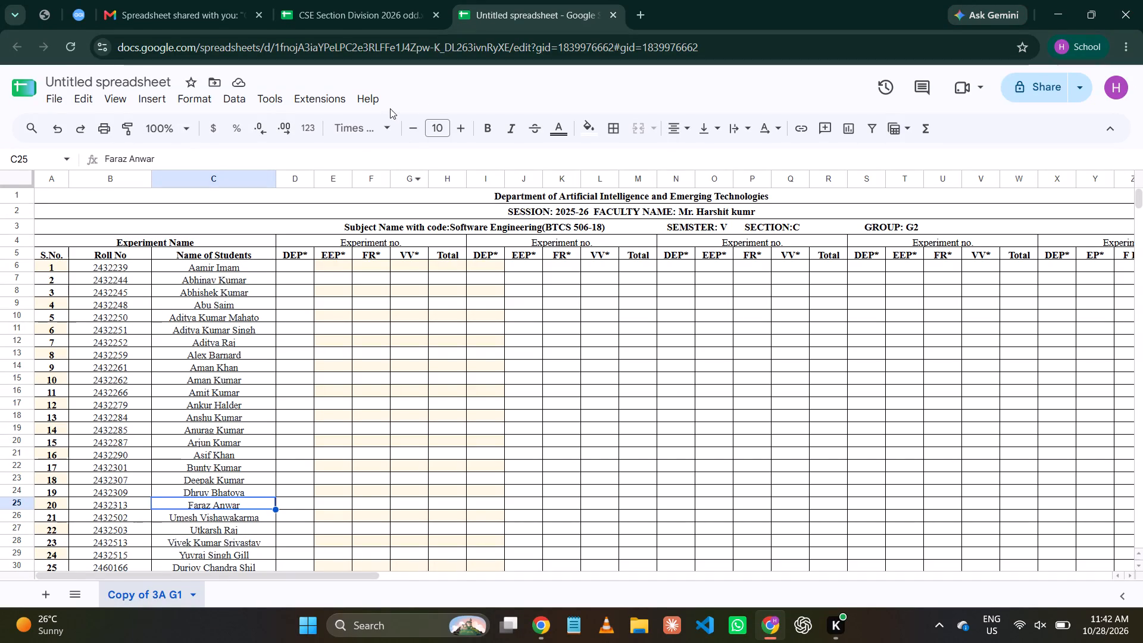
Copy the twenty-first student's roll number from B26 of 5D_CSE into B26 of "Copy of 3A G1", at font size 10.
scroll(193, 429, down, 2)
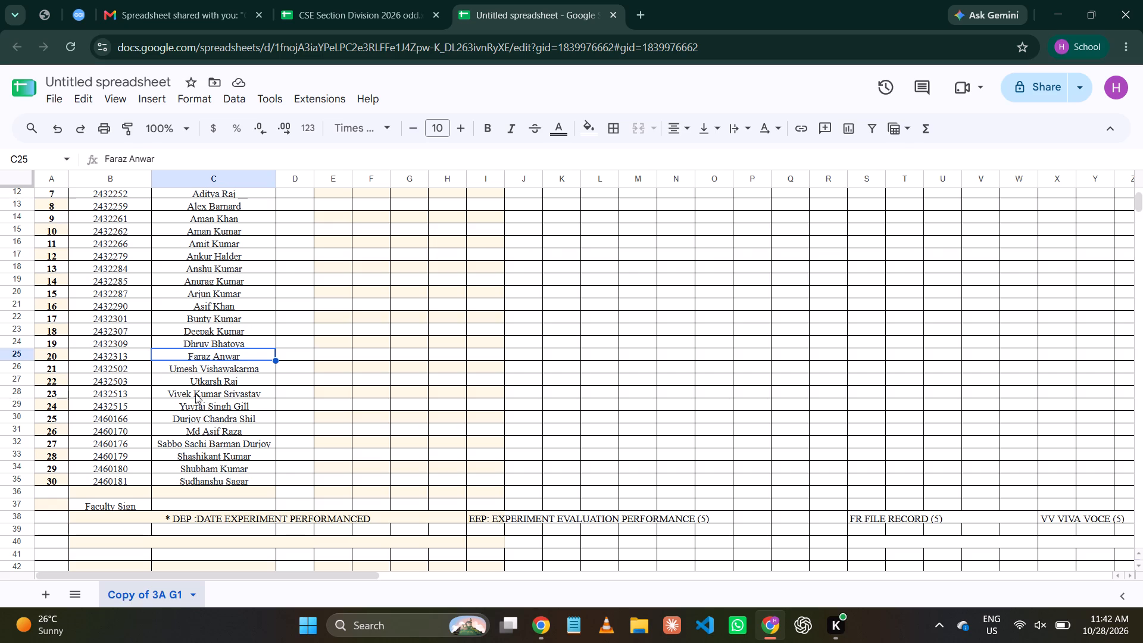
click(349, 12)
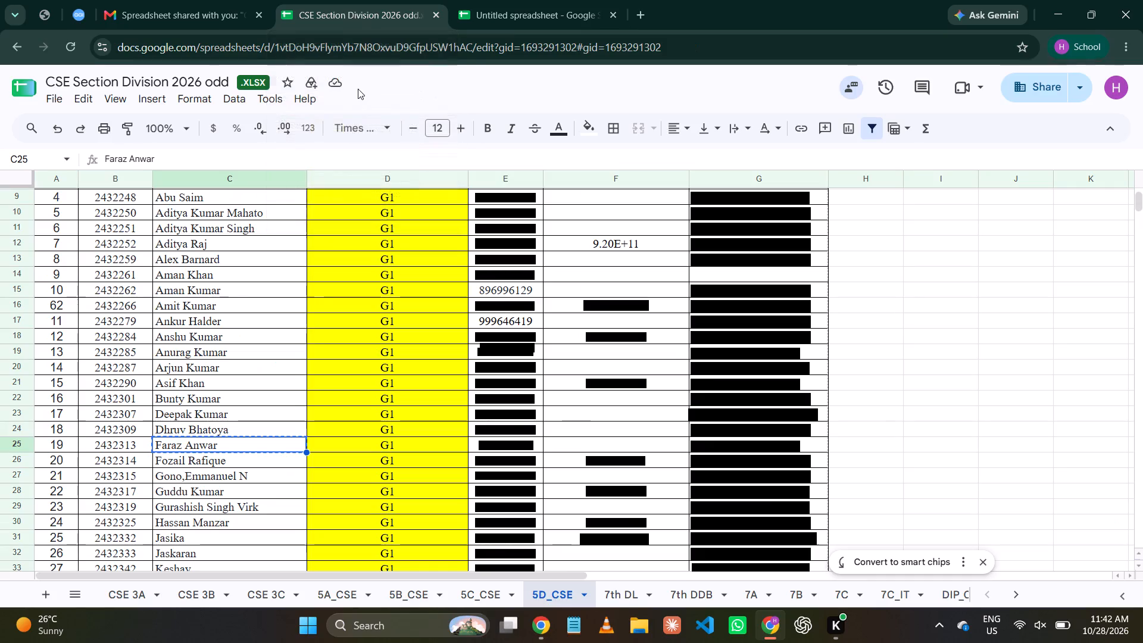
click(114, 451)
click(113, 459)
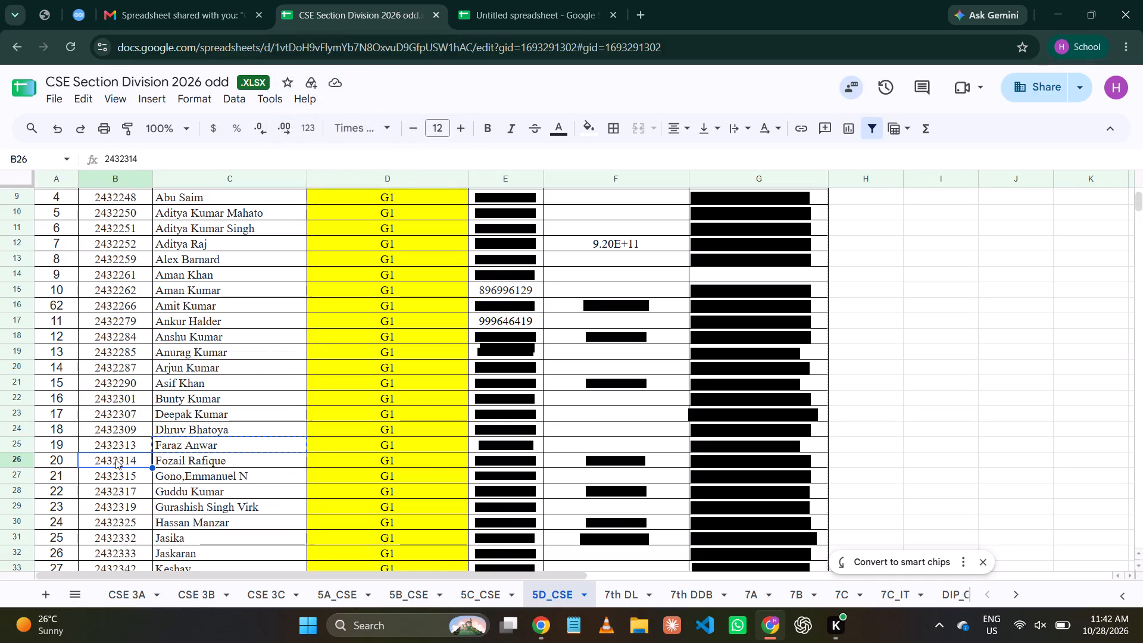
key(ctrl+c)
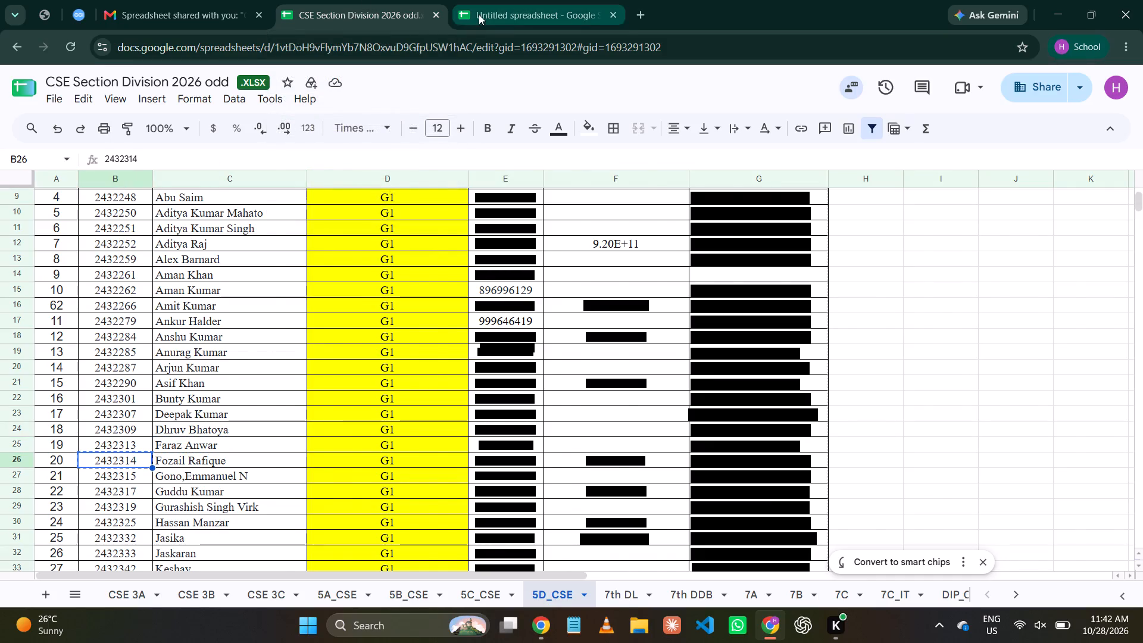
click(479, 14)
click(131, 365)
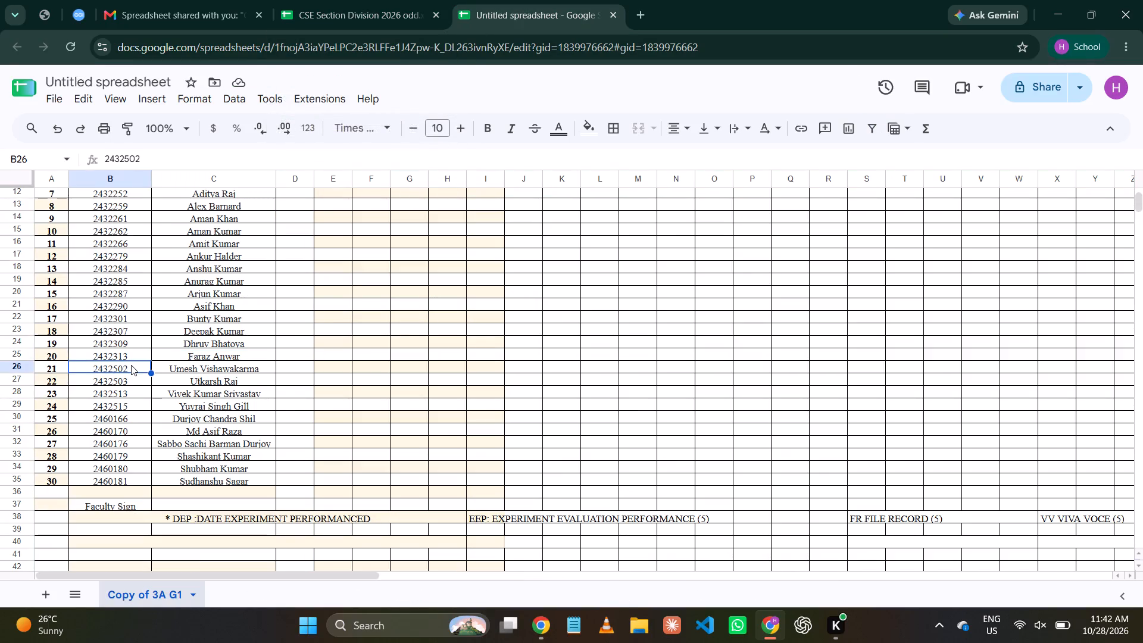
key(ctrl+v)
double_click(414, 133)
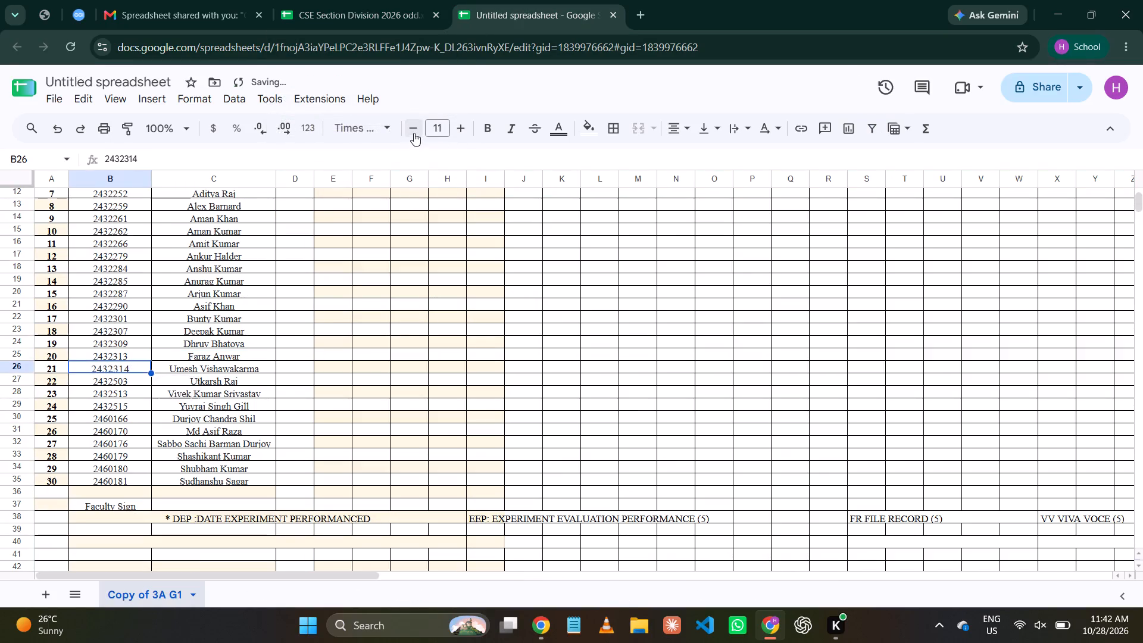
Copy the twenty-first student's name from C26 of 5D_CSE into C26 of "Copy of 3A G1", at font size 10 and centred.
click(213, 364)
click(365, 7)
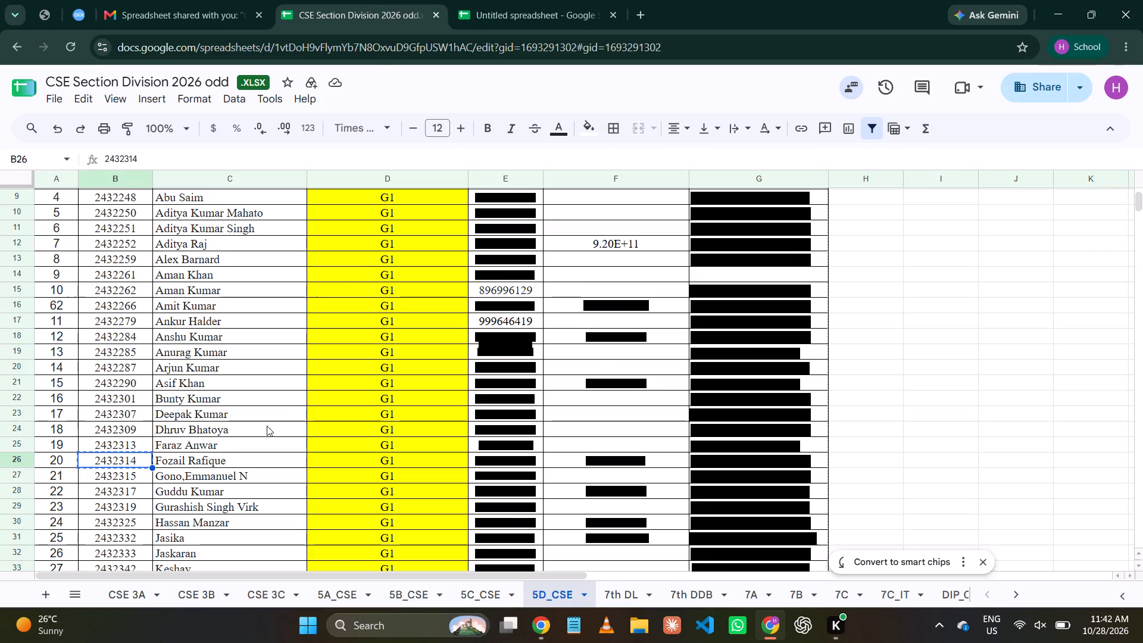
click(226, 461)
key(ctrl+c)
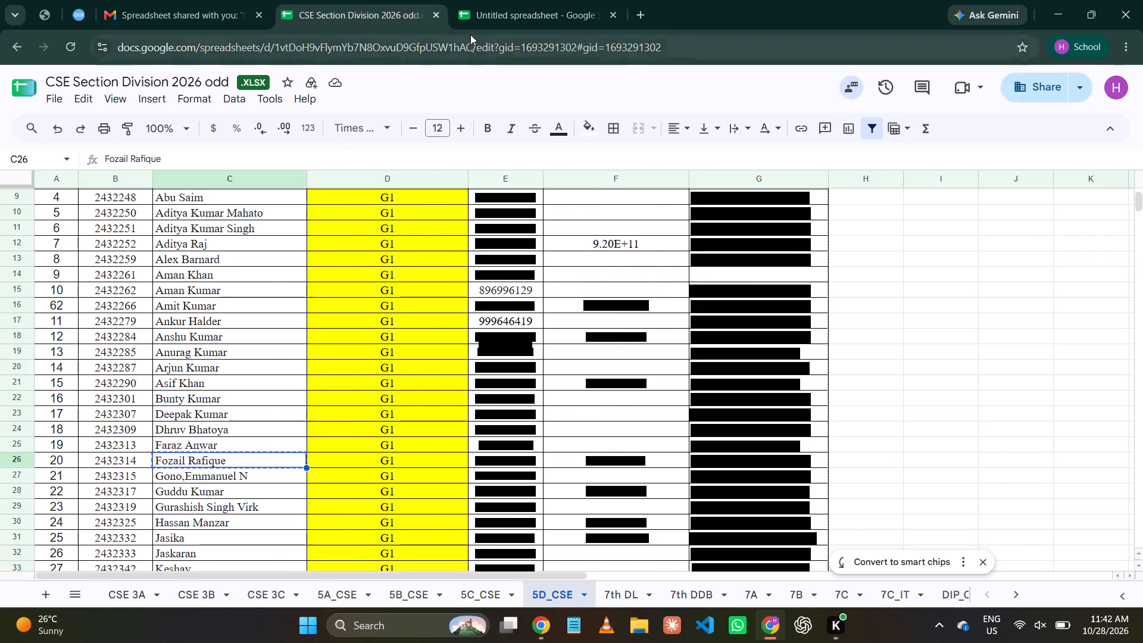
click(474, 22)
click(249, 368)
key(ctrl+v)
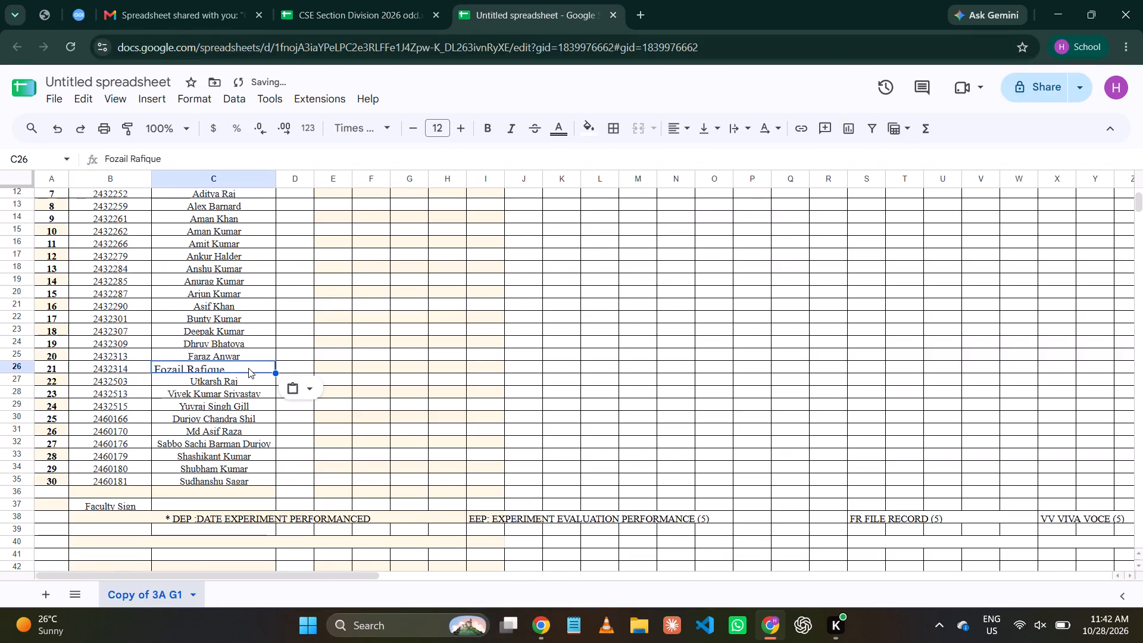
double_click(409, 130)
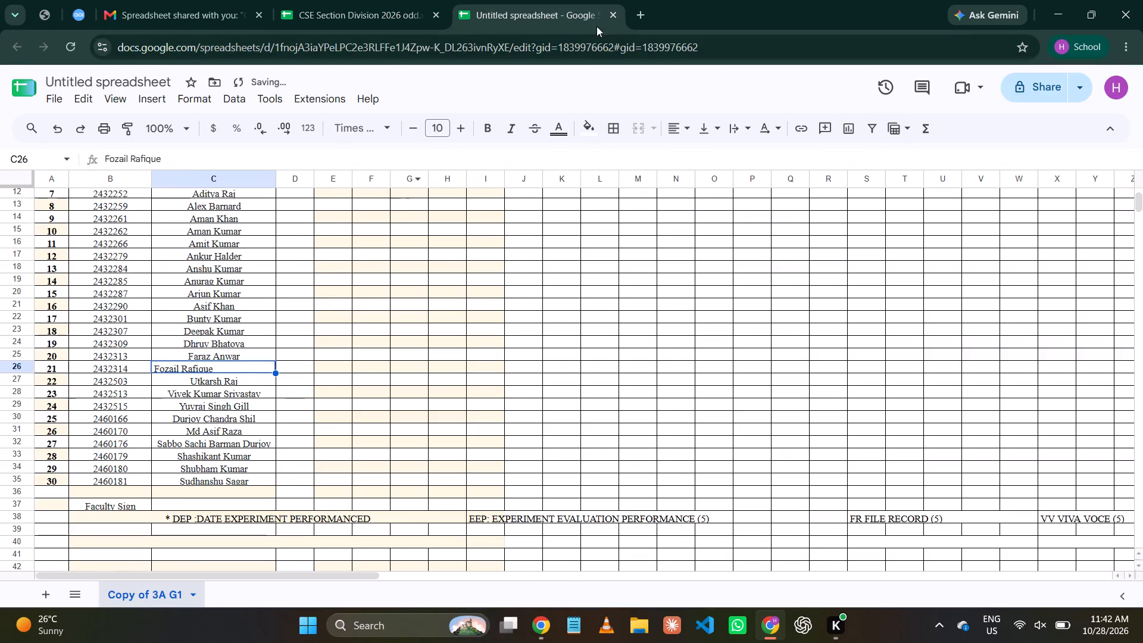
click(691, 123)
click(700, 152)
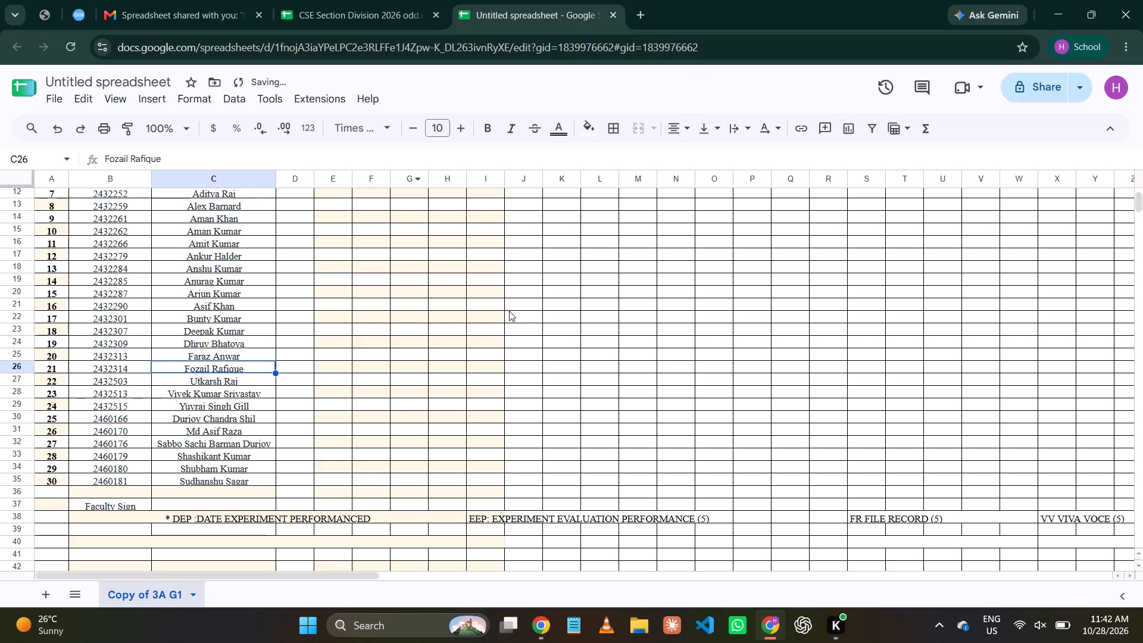
key(ctrl+s)
Copy the twenty-second student's roll number from B27 of 5D_CSE into B27 of "Copy of 3A G1", at font size 10.
click(100, 383)
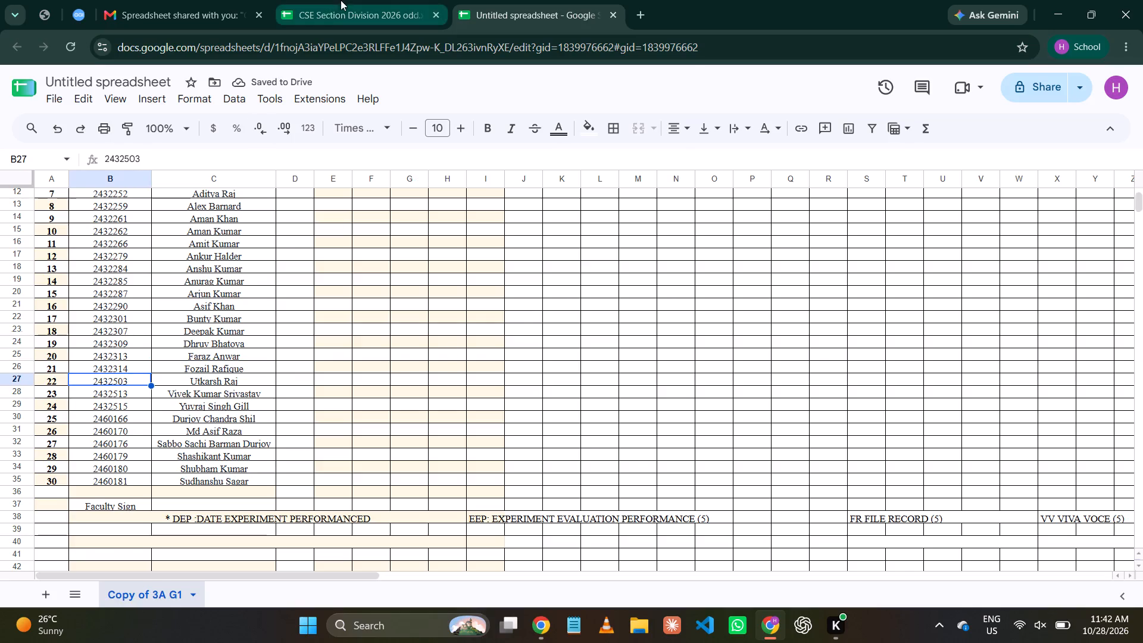
click(332, 11)
click(119, 466)
click(120, 472)
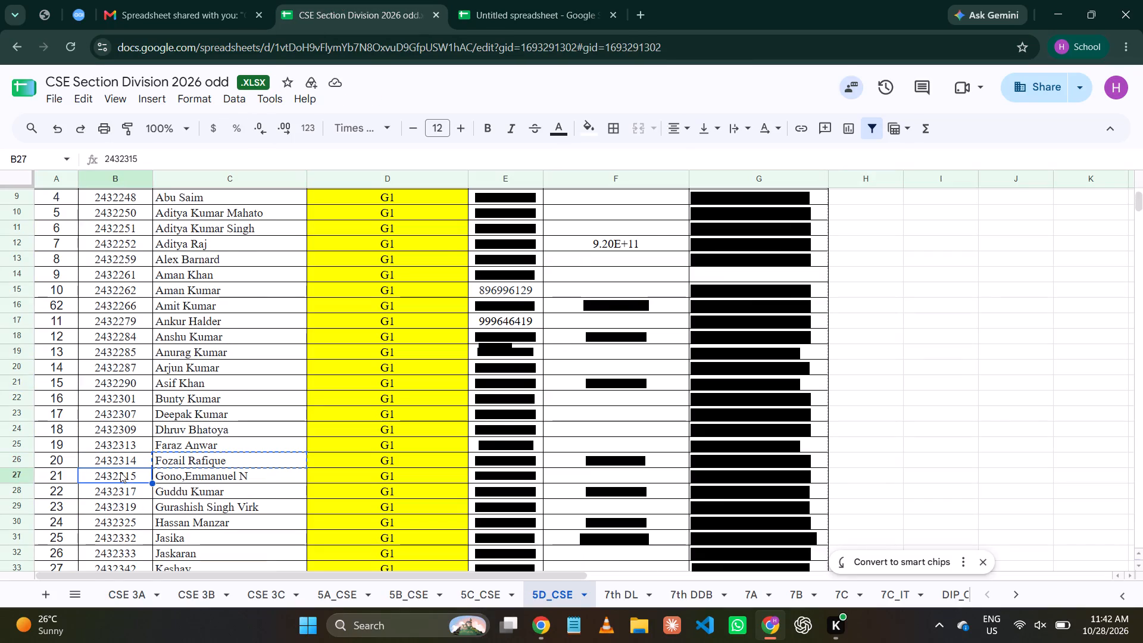
key(ctrl+c)
click(471, 15)
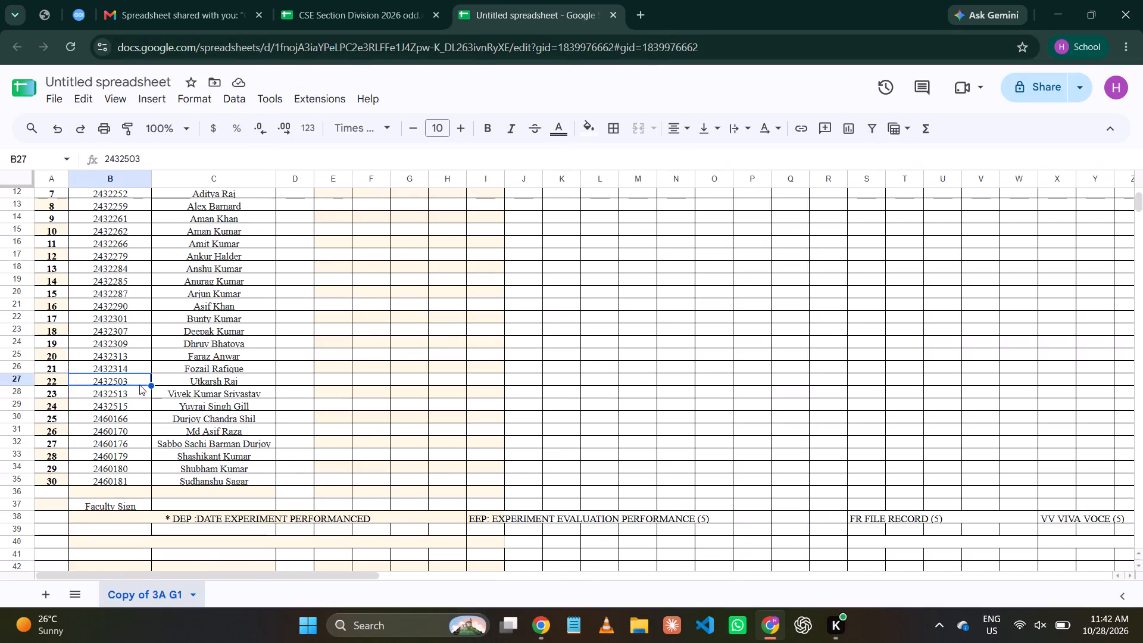
click(139, 385)
key(ctrl+v)
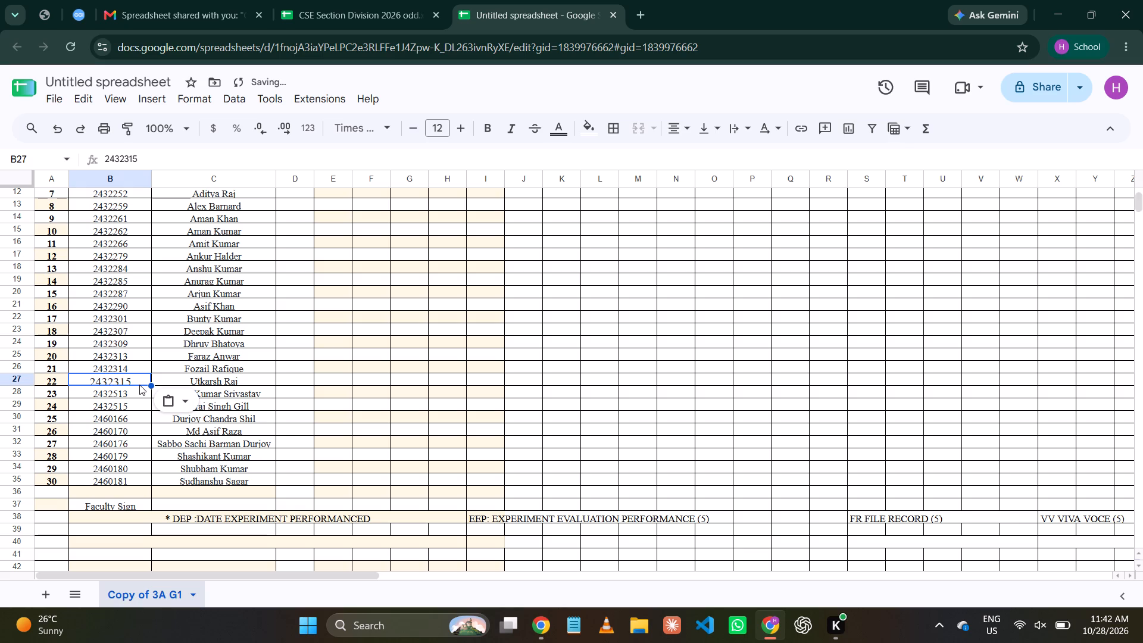
key(ctrl+s)
double_click(416, 123)
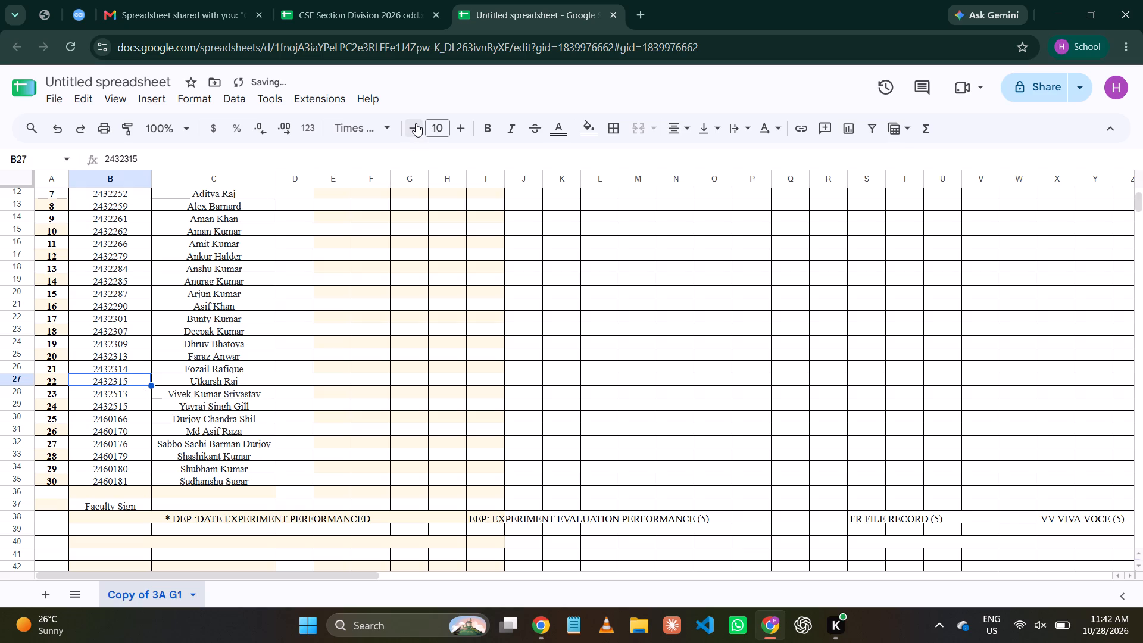
key(ctrl+s)
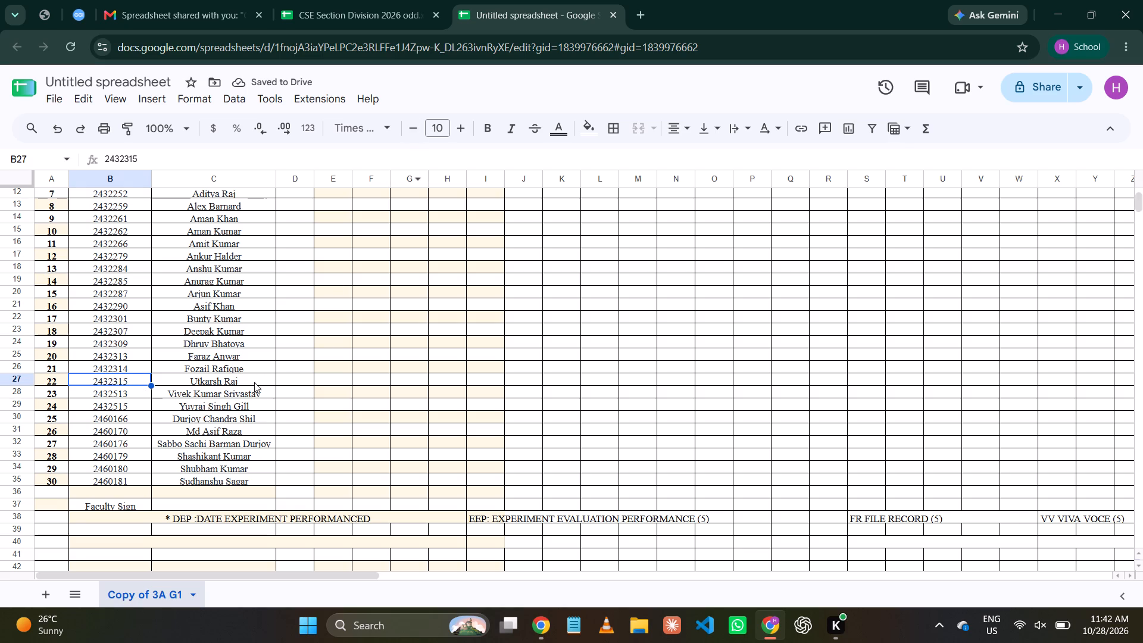
Copy the twenty-second student's name from C27 of 5D_CSE into C27 of "Copy of 3A G1", at font size 10 and centred.
click(254, 382)
click(384, 19)
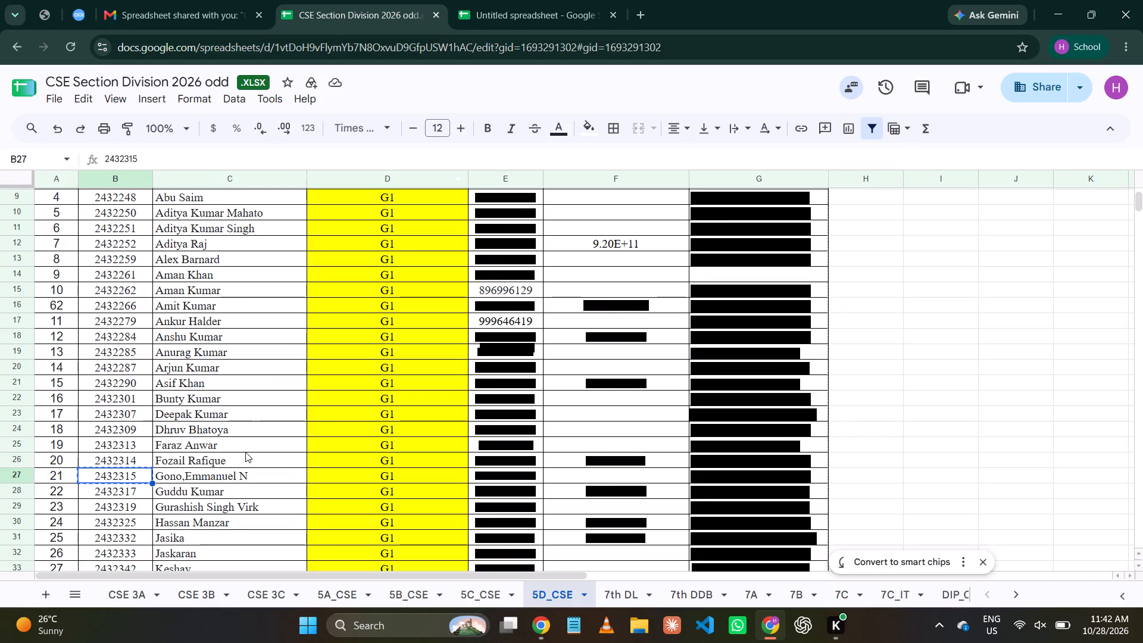
click(242, 477)
key(ctrl+c)
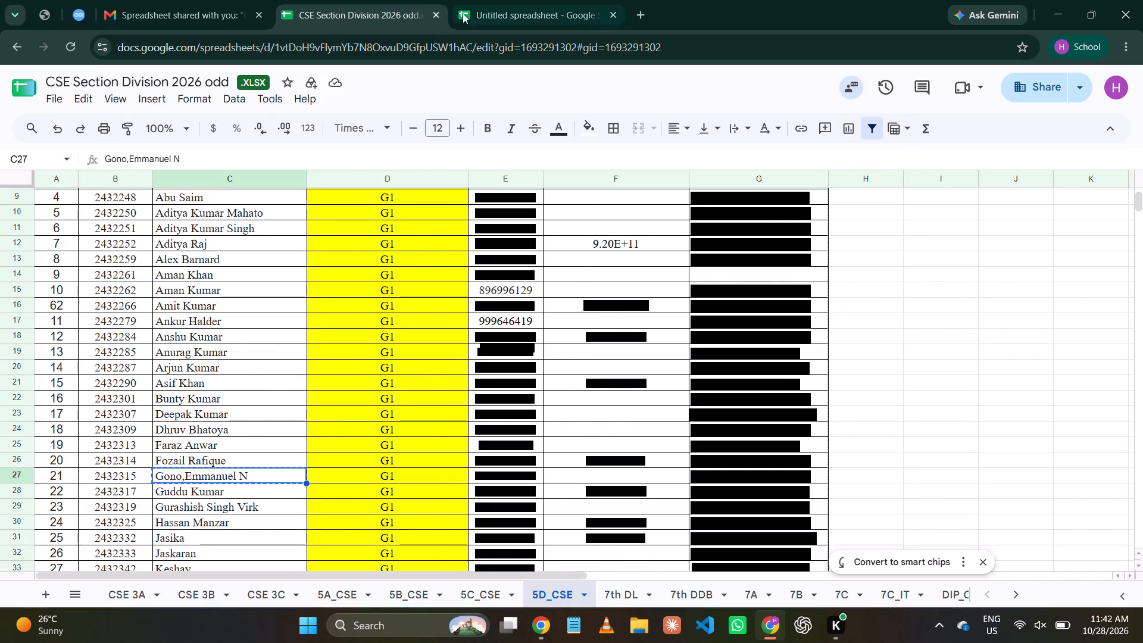
click(494, 23)
click(261, 379)
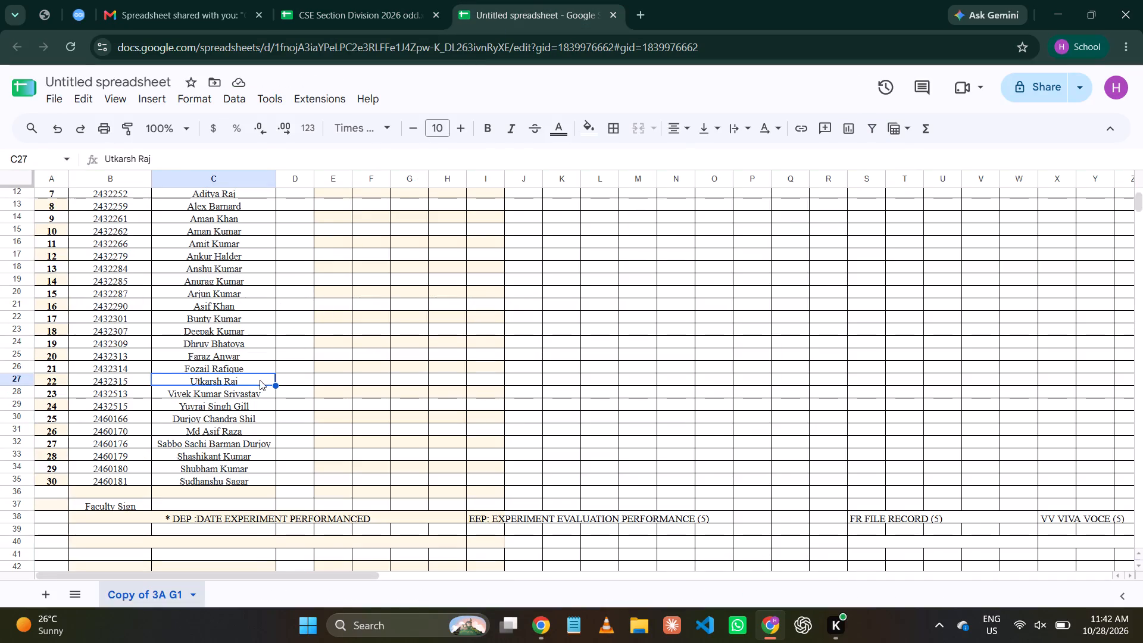
key(ctrl+v)
double_click(410, 129)
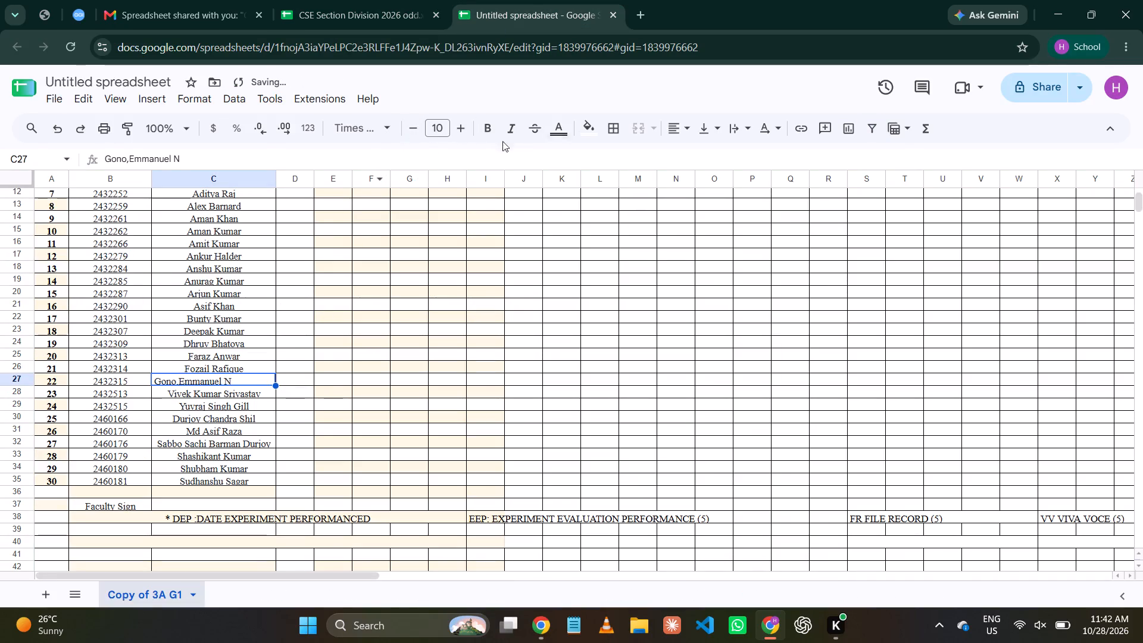
click(687, 121)
click(698, 154)
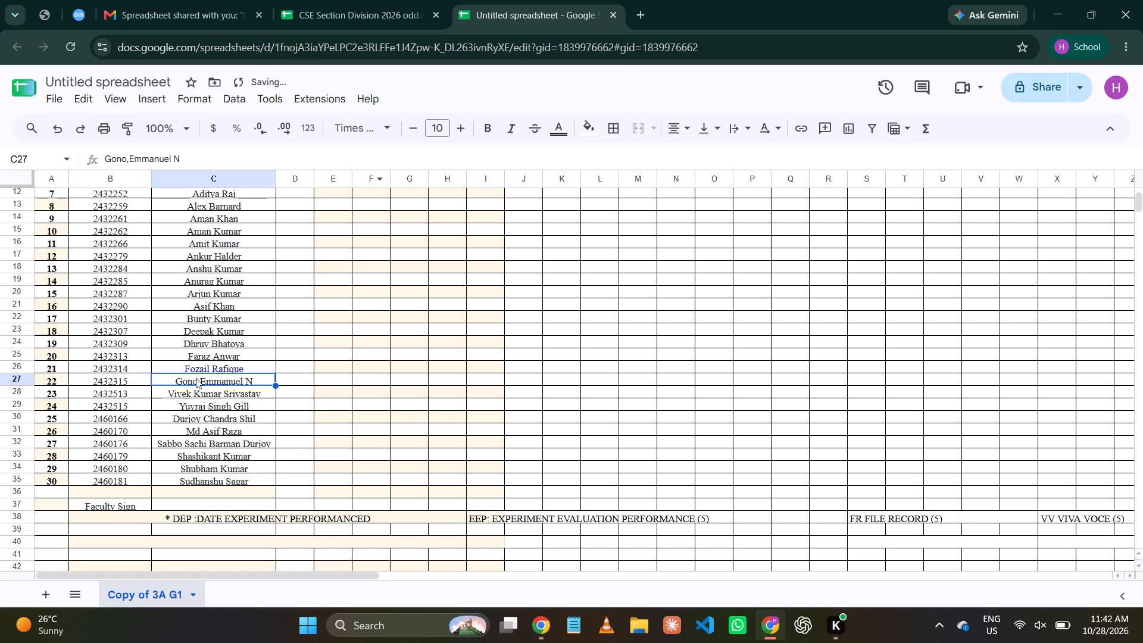
Copy the twenty-third student's roll number from B28 of 5D_CSE into B28 of "Copy of 3A G1", at font size 10.
click(140, 388)
drag(304, 11, 304, 17)
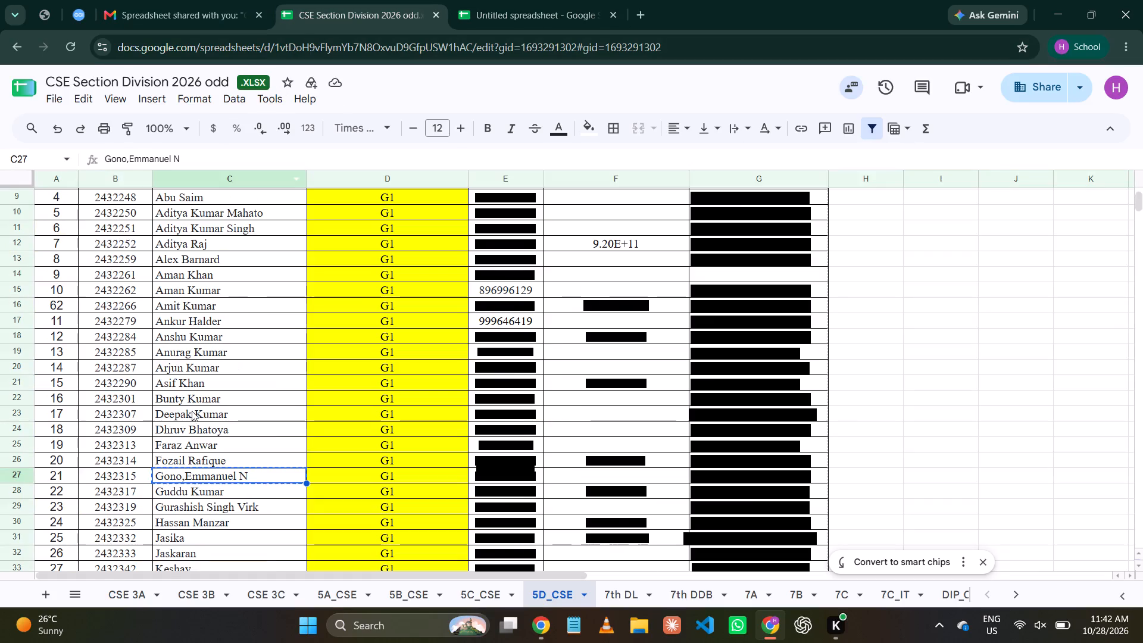
click(133, 486)
key(ctrl+c)
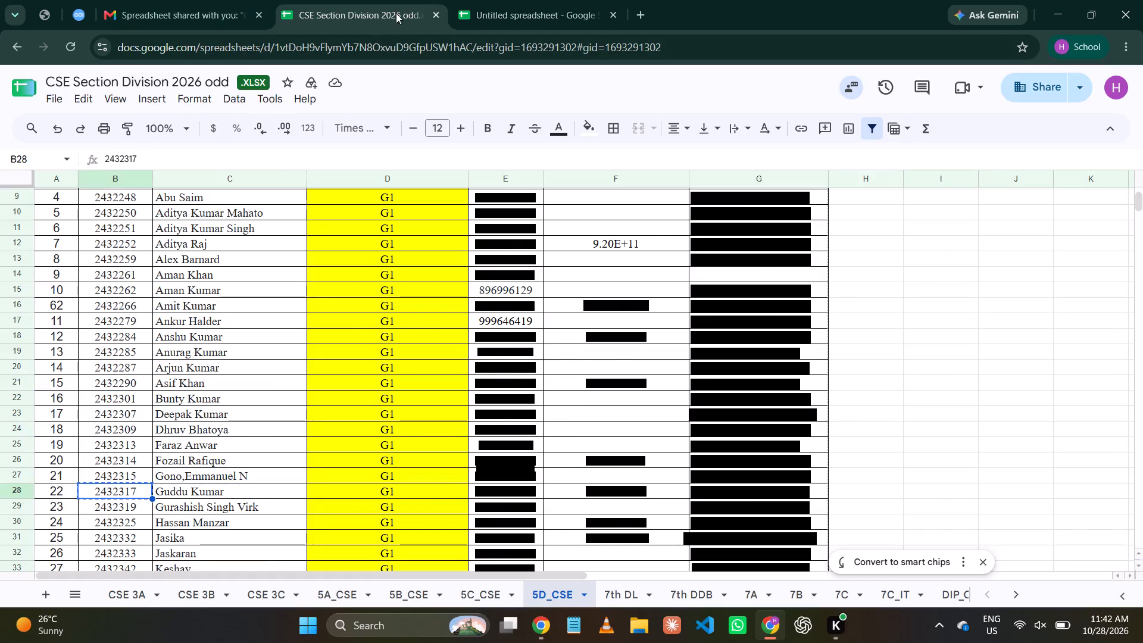
click(464, 14)
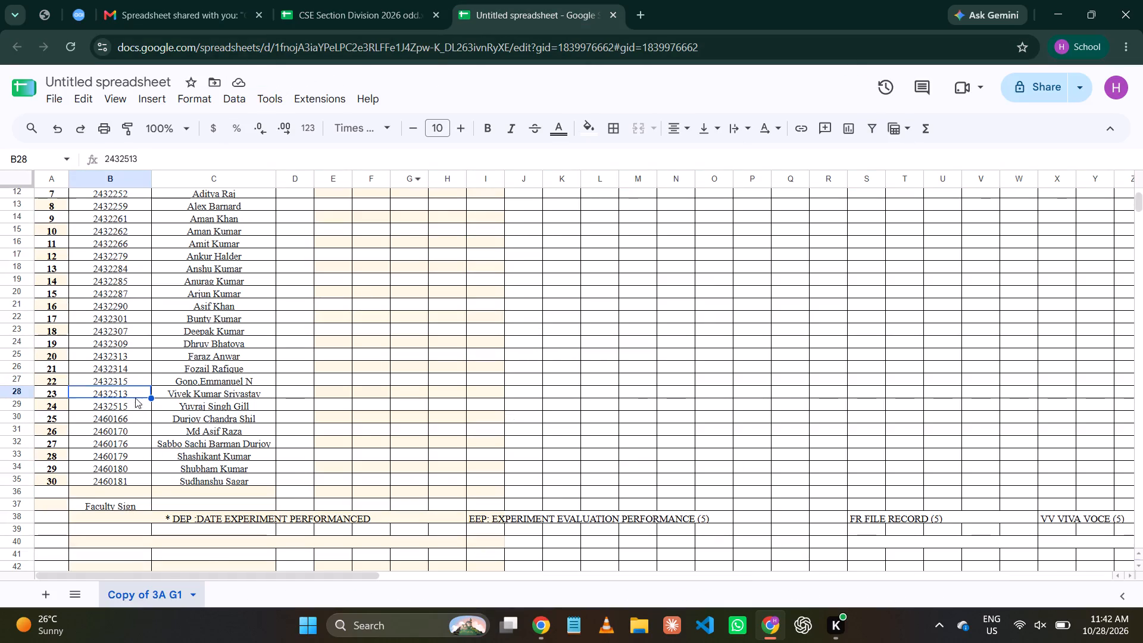
click(135, 391)
key(ctrl+v)
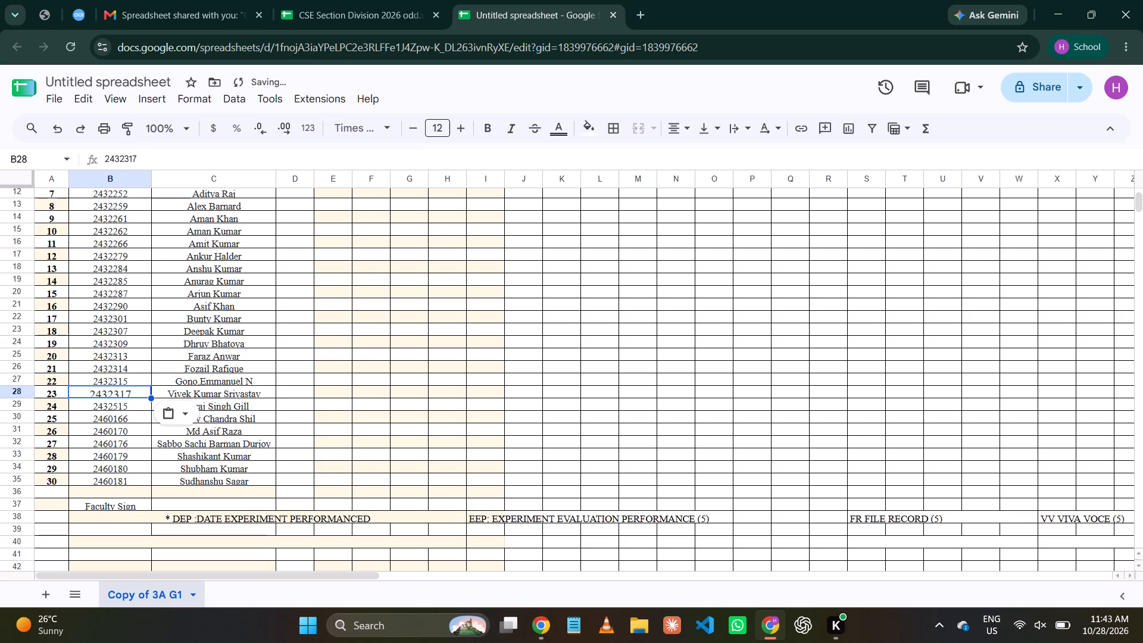
double_click(418, 130)
Copy the twenty-third student's name from C28 of 5D_CSE into C28 of "Copy of 3A G1", at font size 10 and centred.
click(235, 401)
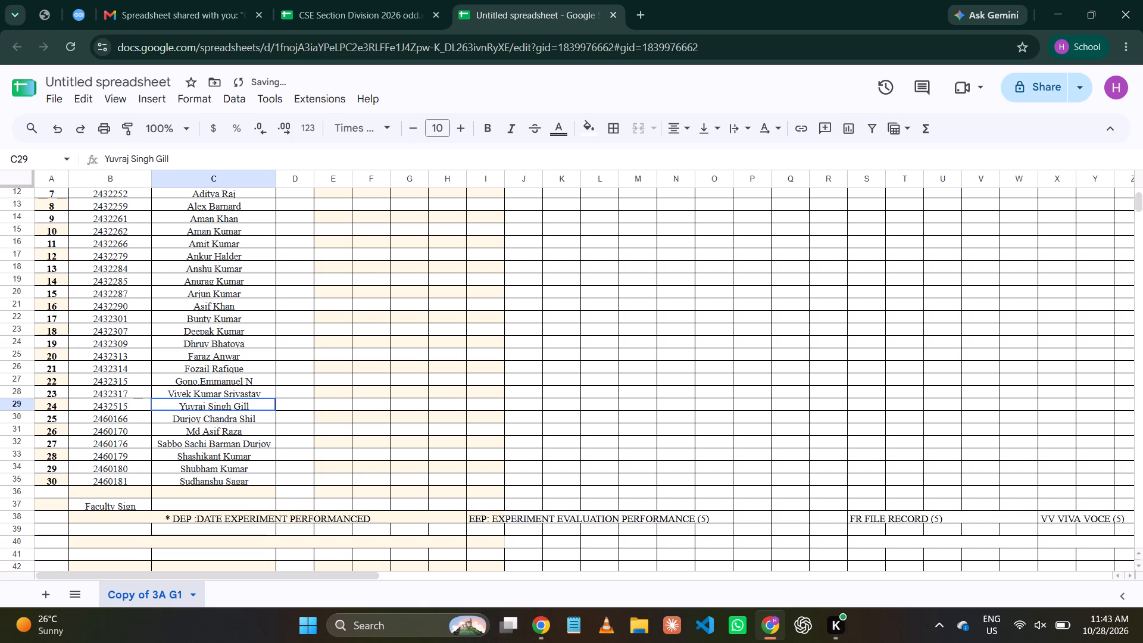
click(239, 391)
click(367, 24)
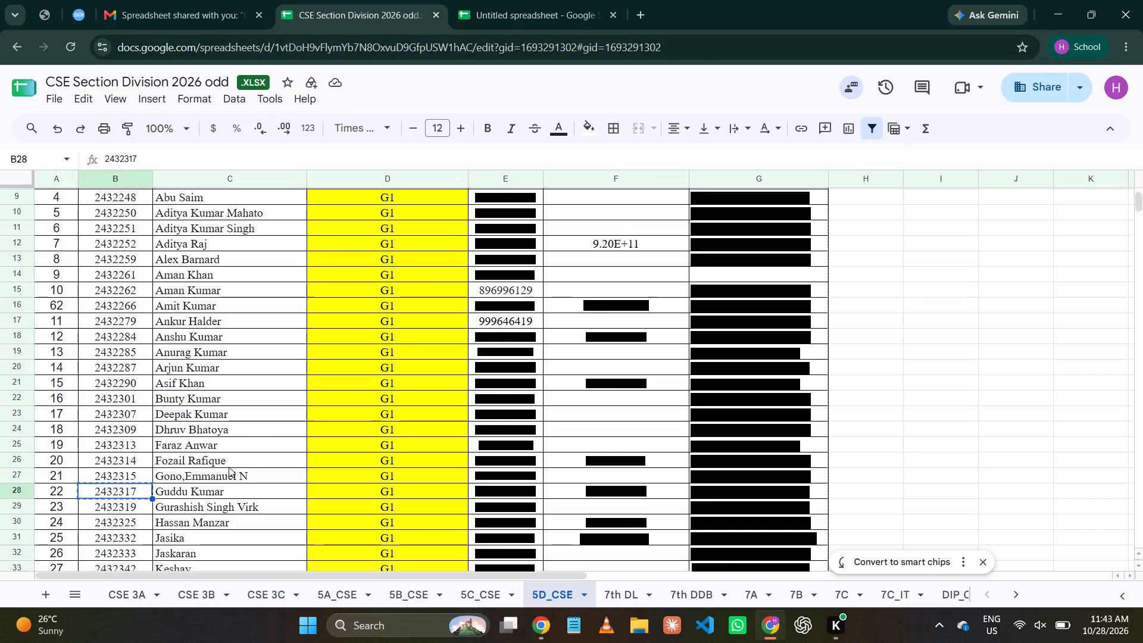
click(210, 488)
key(ctrl+c)
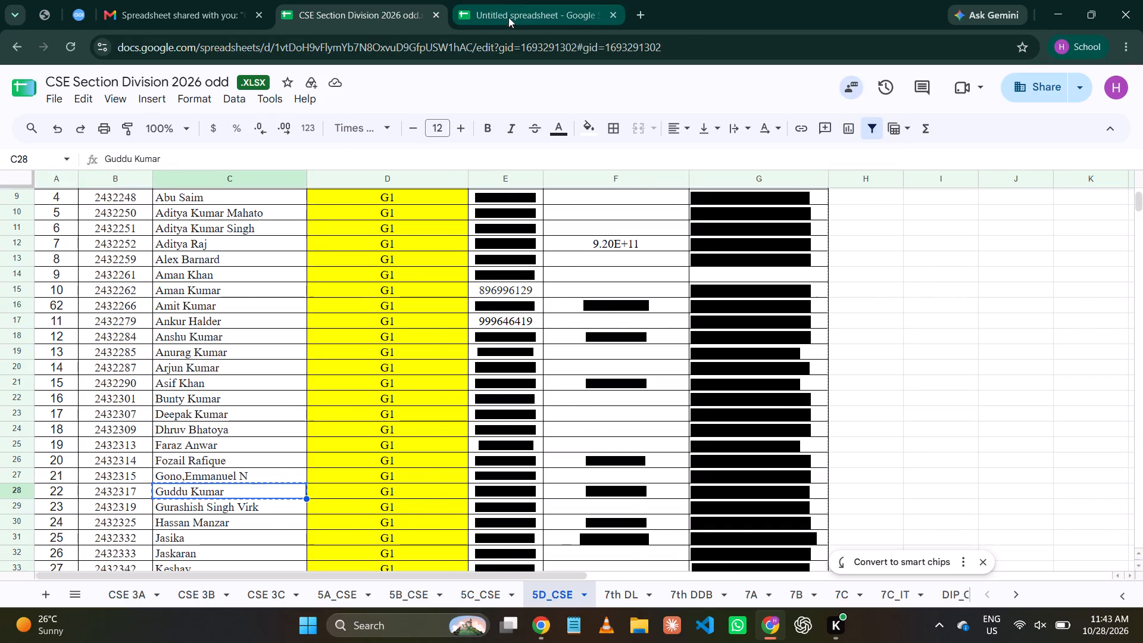
click(508, 26)
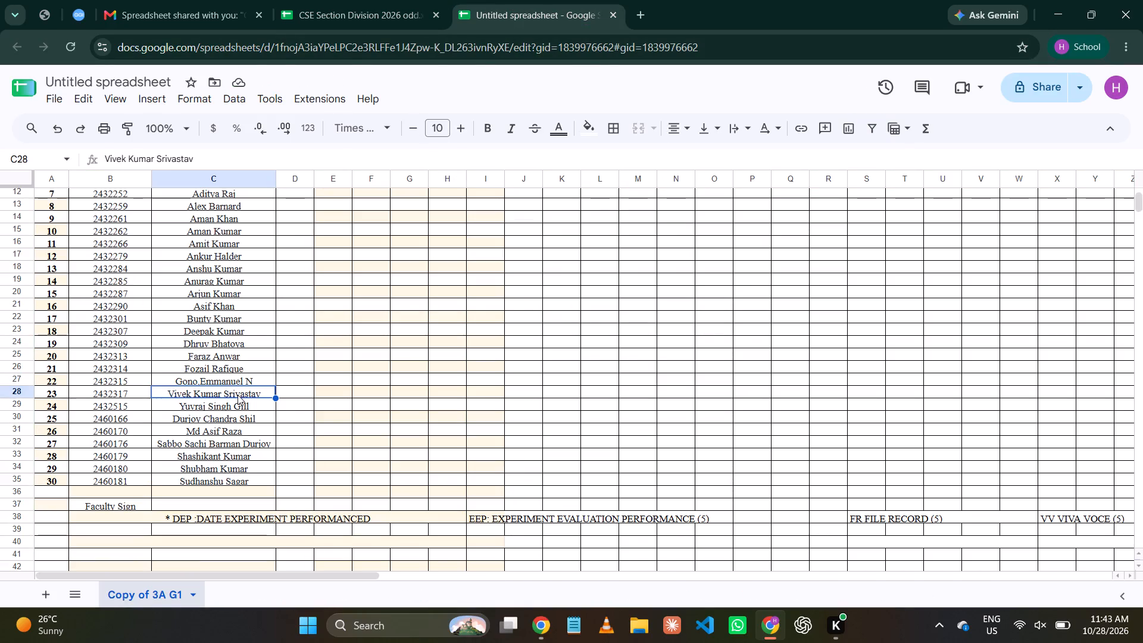
click(238, 395)
key(ctrl+v)
double_click(409, 127)
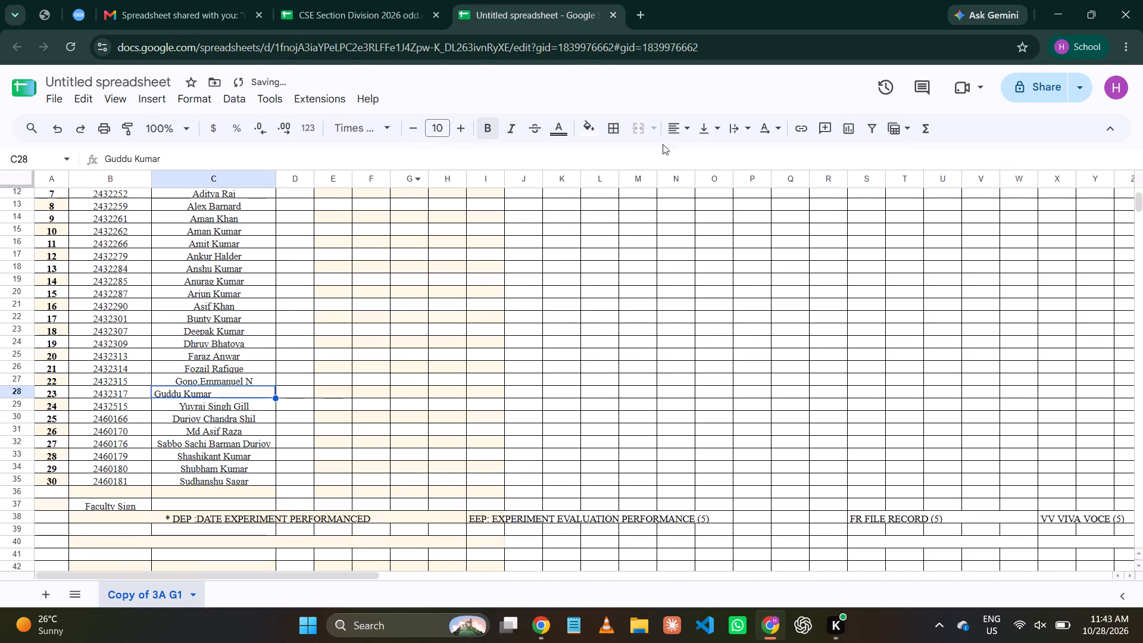
click(686, 124)
click(698, 162)
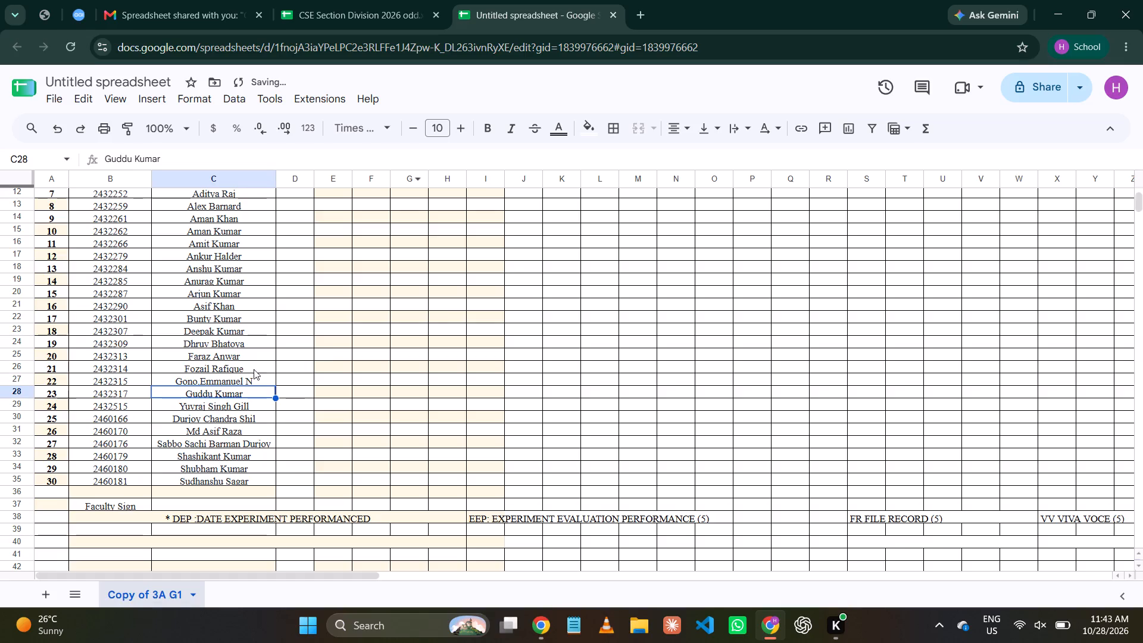
Copy the twenty-fourth student's roll number from B29 of 5D_CSE into B29 of "Copy of 3A G1", at font size 10.
click(127, 406)
click(358, 13)
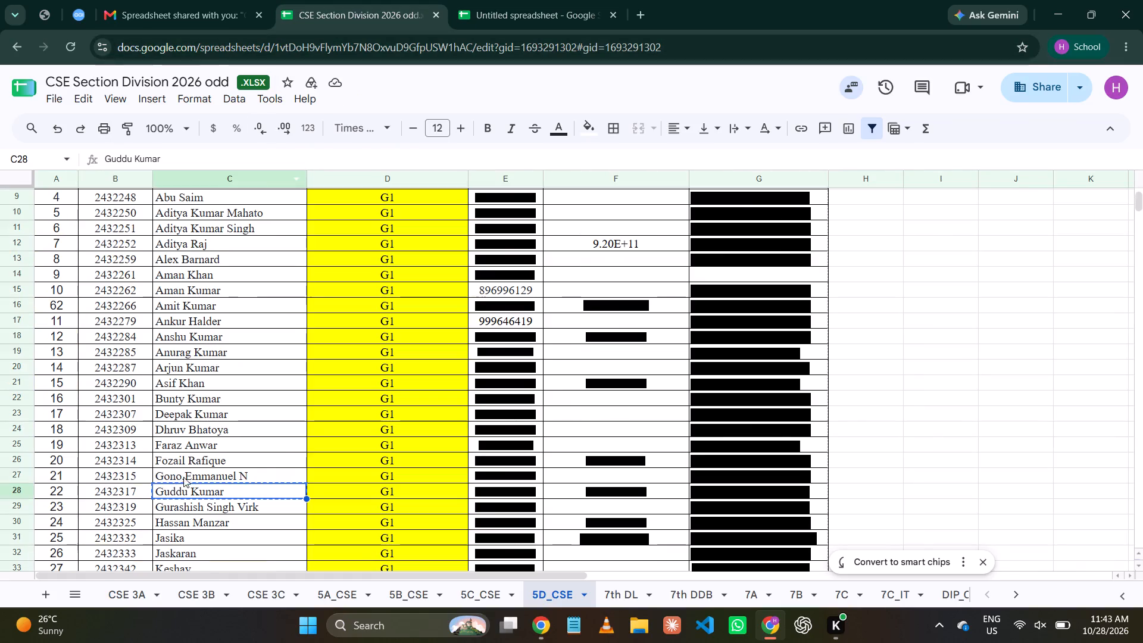
click(142, 512)
key(ctrl+c)
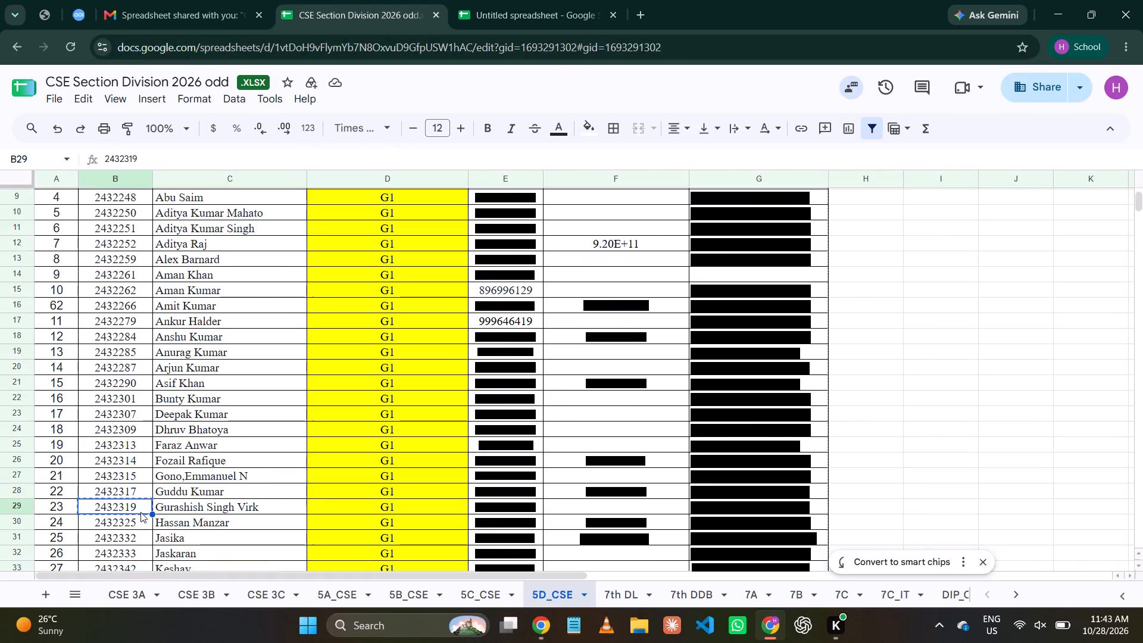
click(502, 13)
click(131, 404)
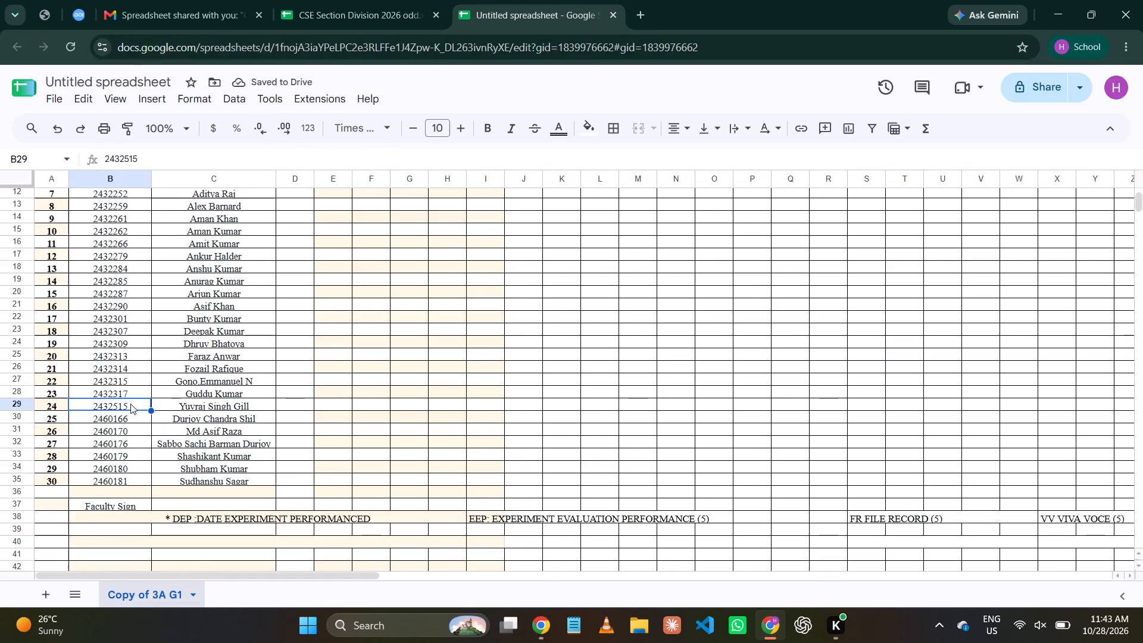
key(ctrl+v)
double_click(419, 127)
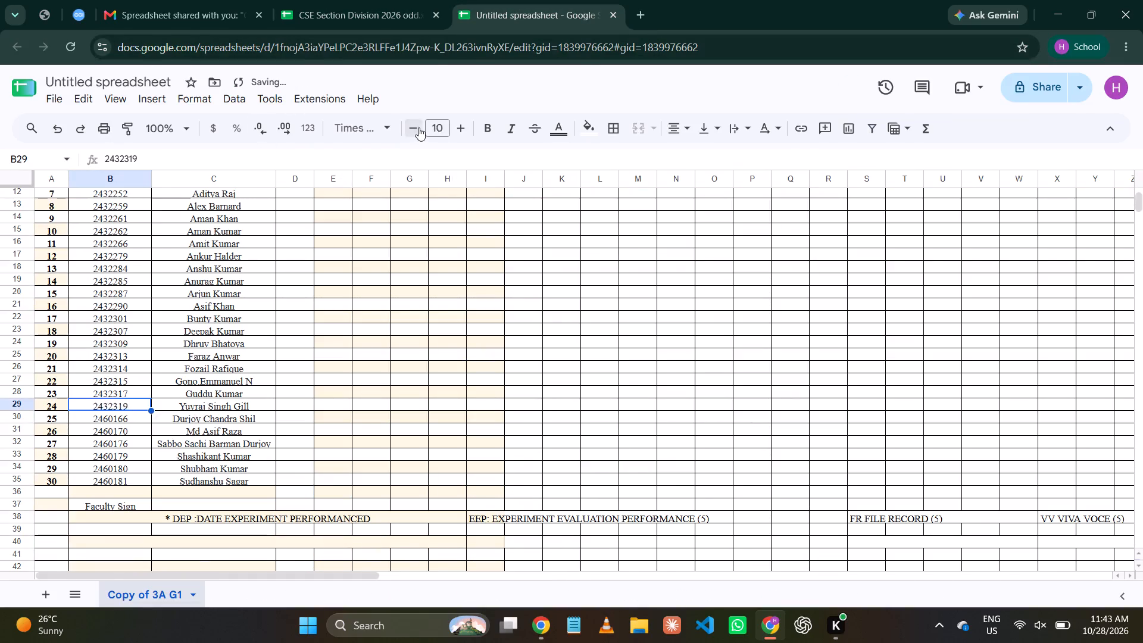
Copy the twenty-fourth student's name from C29 of 5D_CSE into C29 of "Copy of 3A G1", at font size 10 and centred.
click(193, 404)
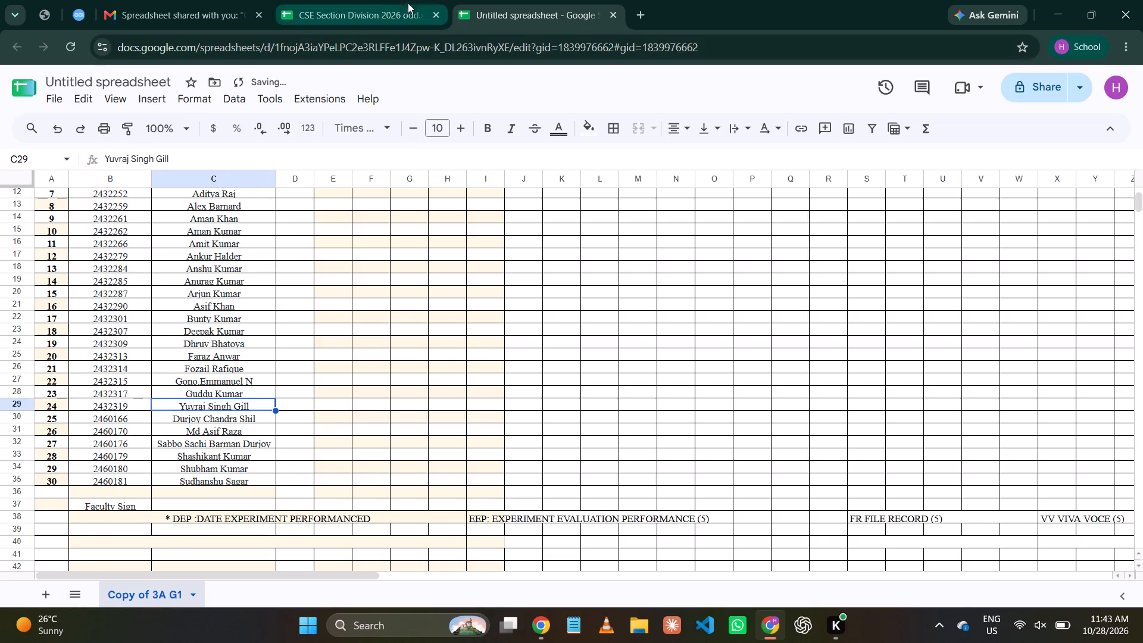
click(401, 9)
click(186, 507)
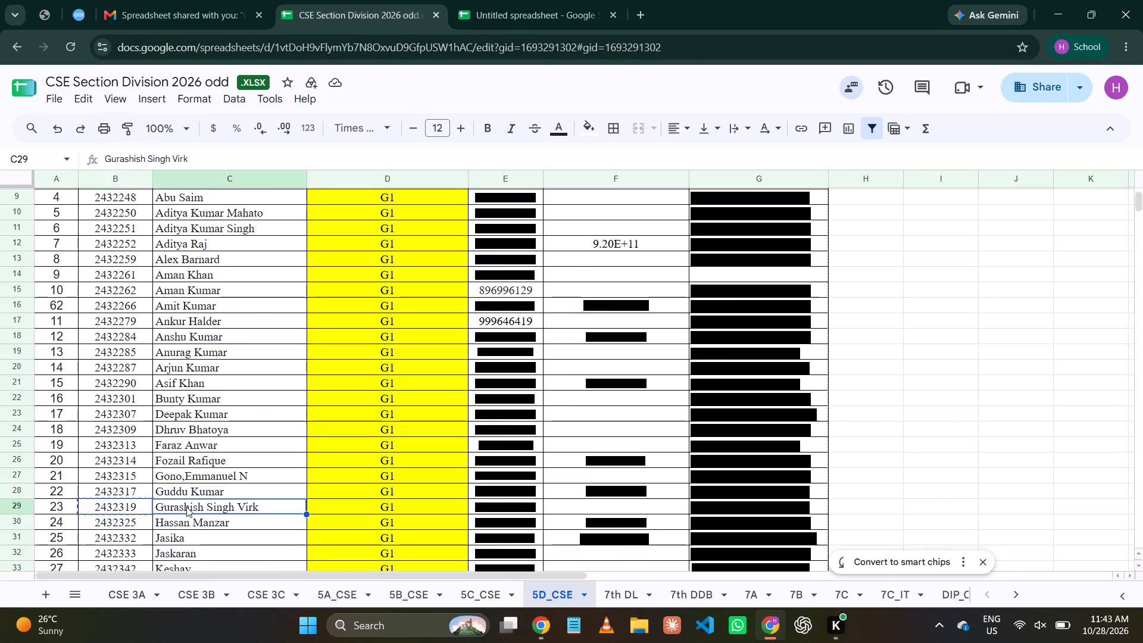
key(ctrl+c)
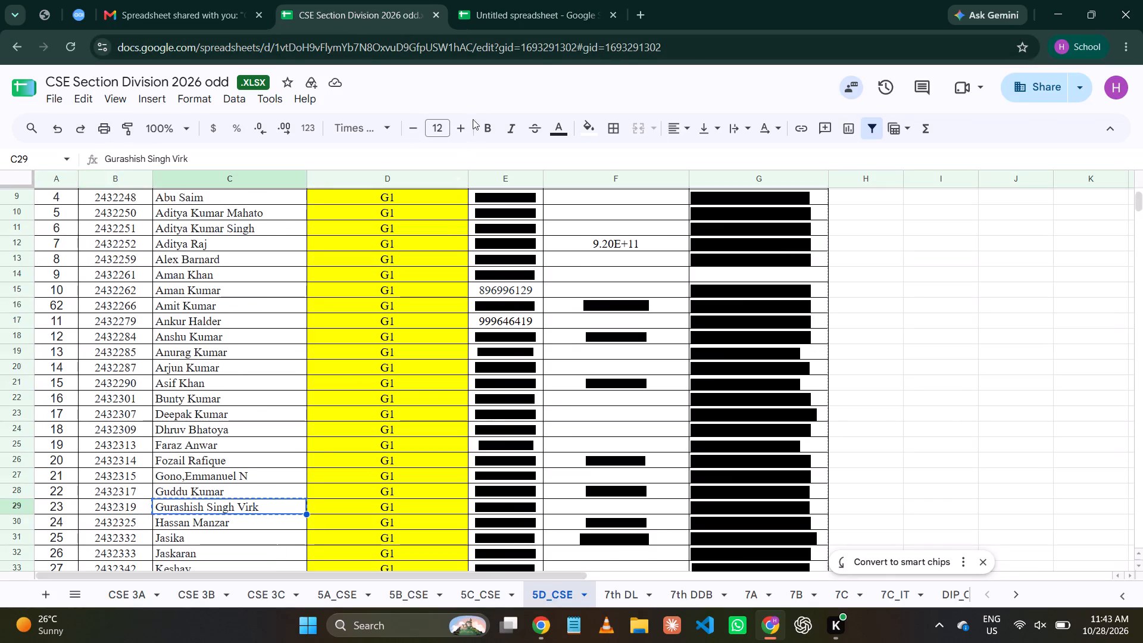
click(473, 10)
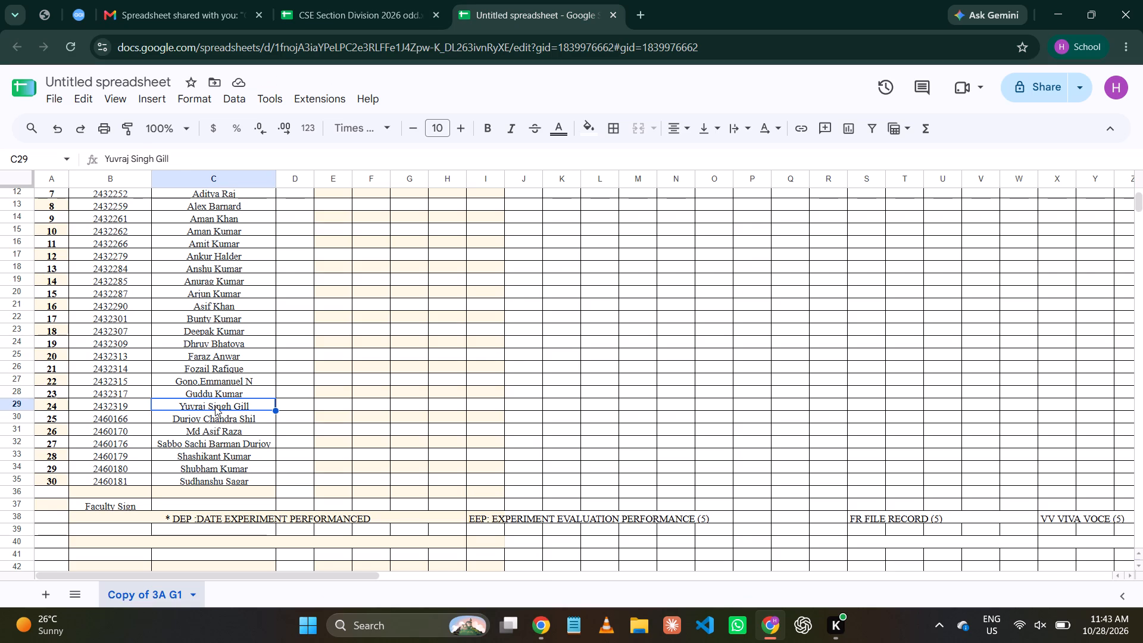
click(215, 405)
key(ctrl+v)
key(ctrl+s)
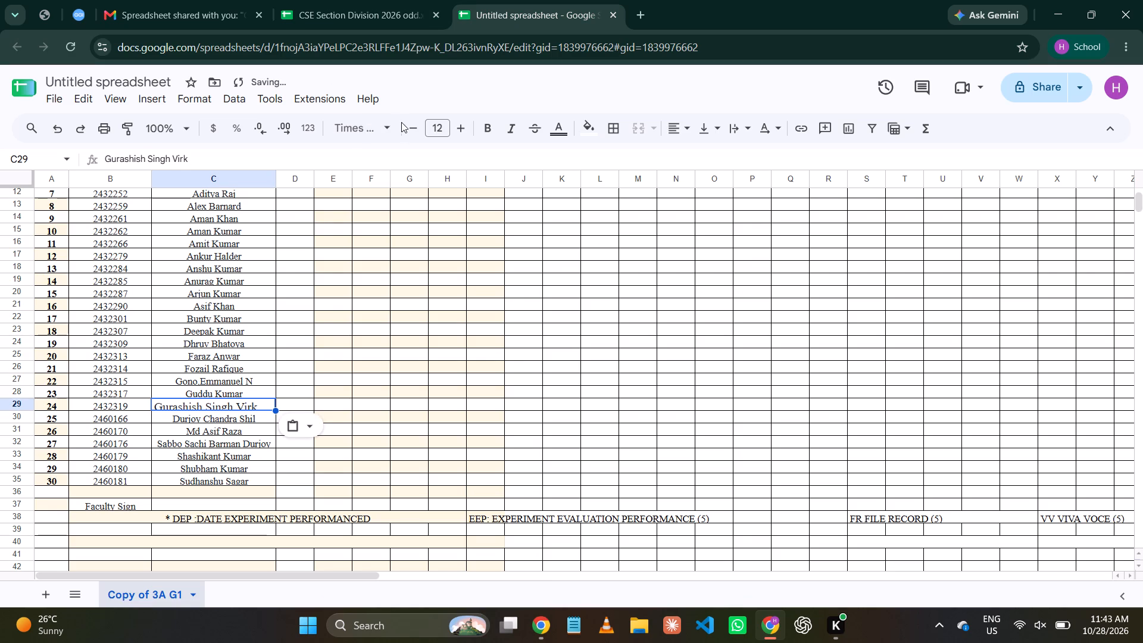
double_click(408, 124)
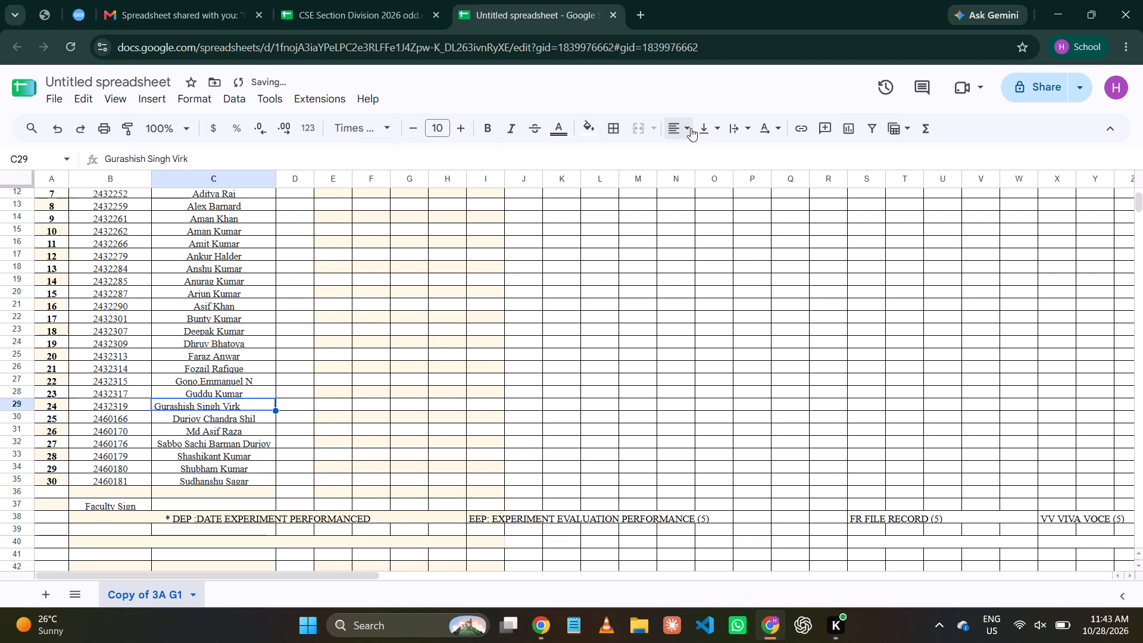
click(686, 127)
click(698, 154)
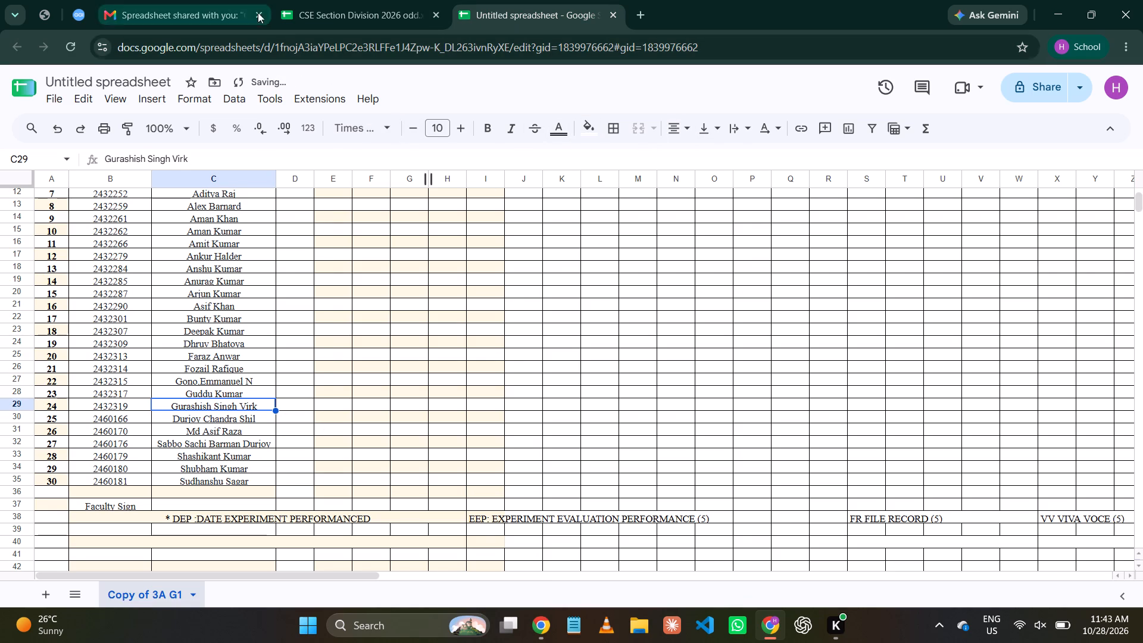
Copy the twenty-fifth student's roll number from B30 of 5D_CSE into B30 of "Copy of 3A G1", at font size 10.
click(296, 19)
click(106, 523)
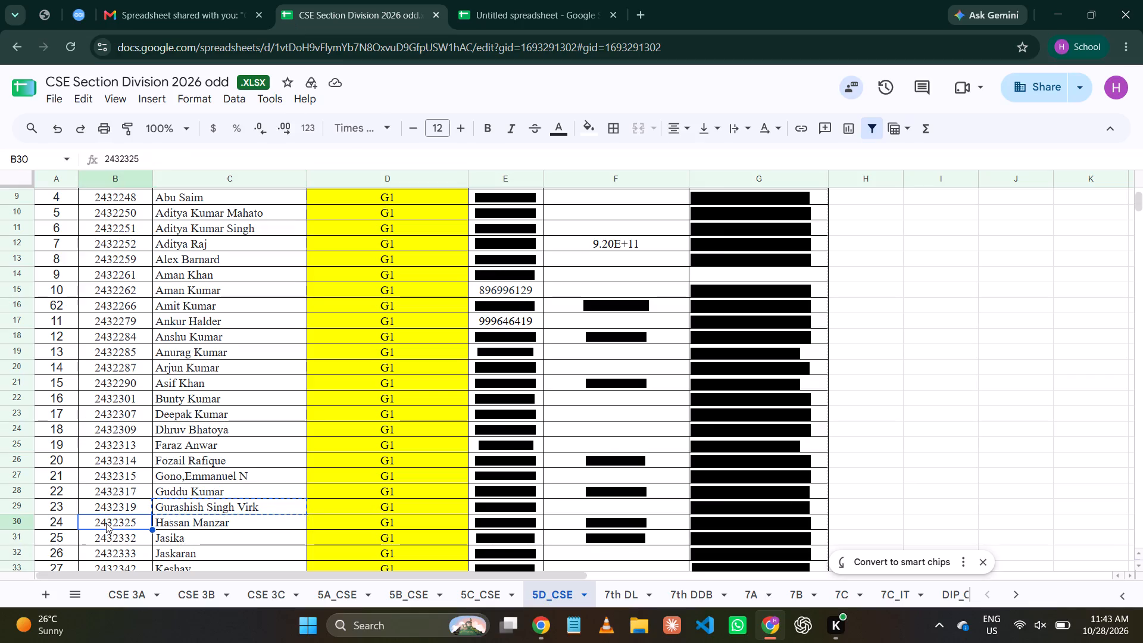
key(ctrl+c)
click(474, 9)
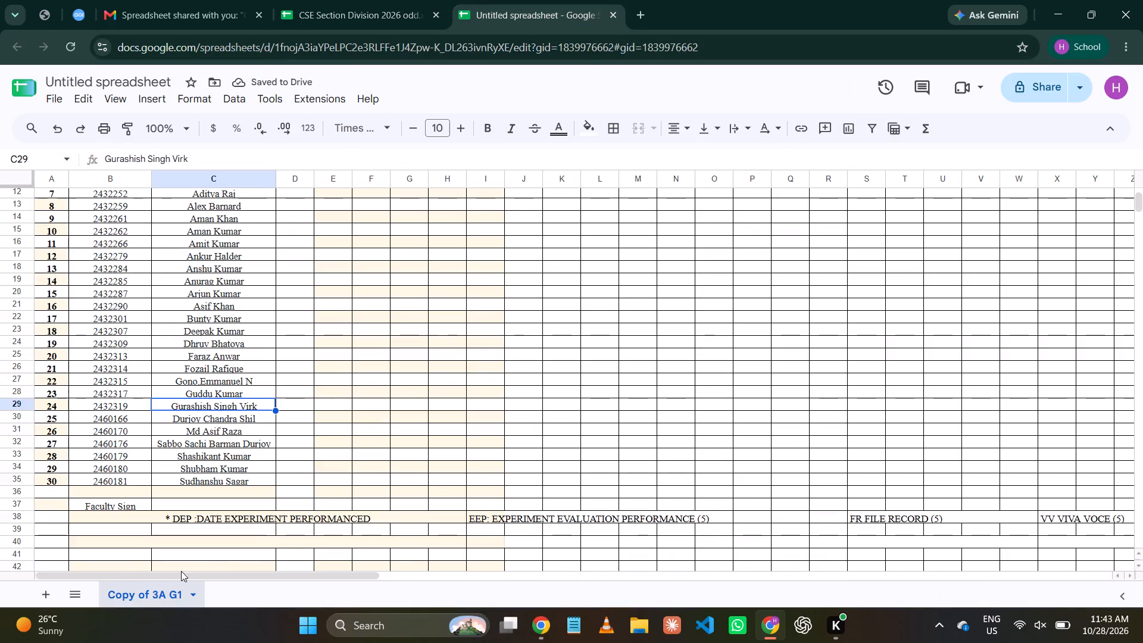
click(108, 418)
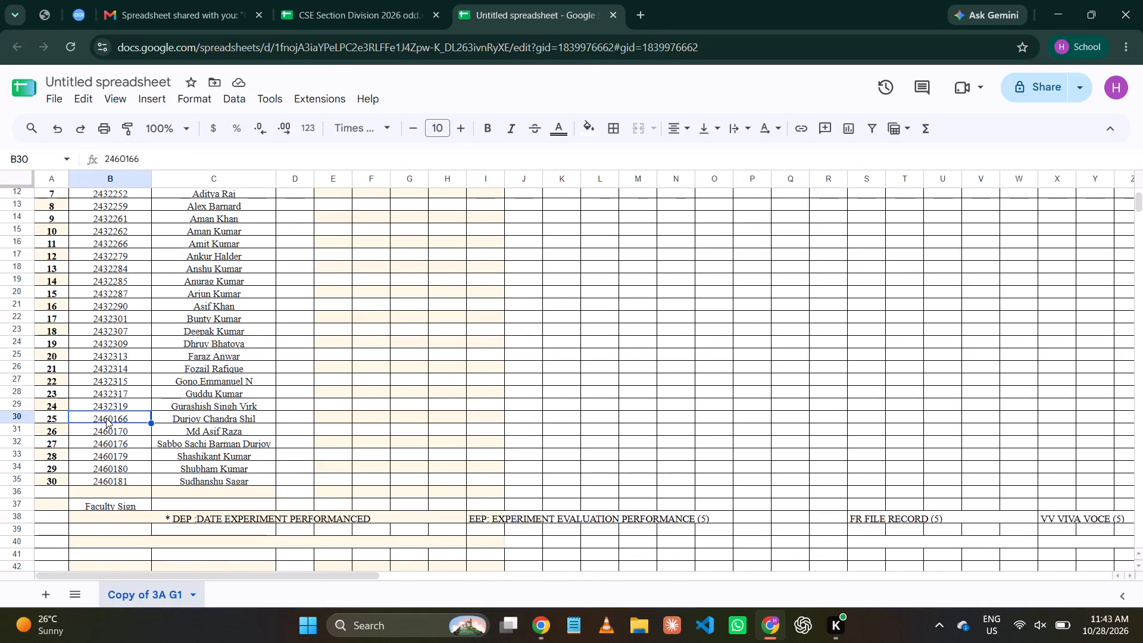
key(ctrl+v)
double_click(404, 130)
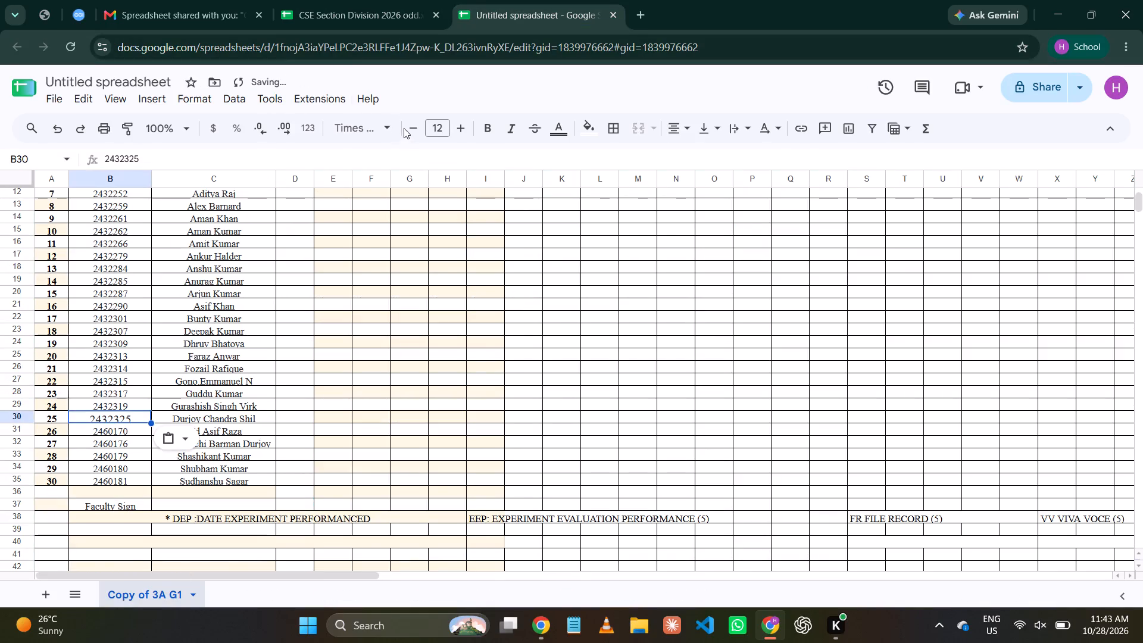
click(407, 126)
click(407, 126)
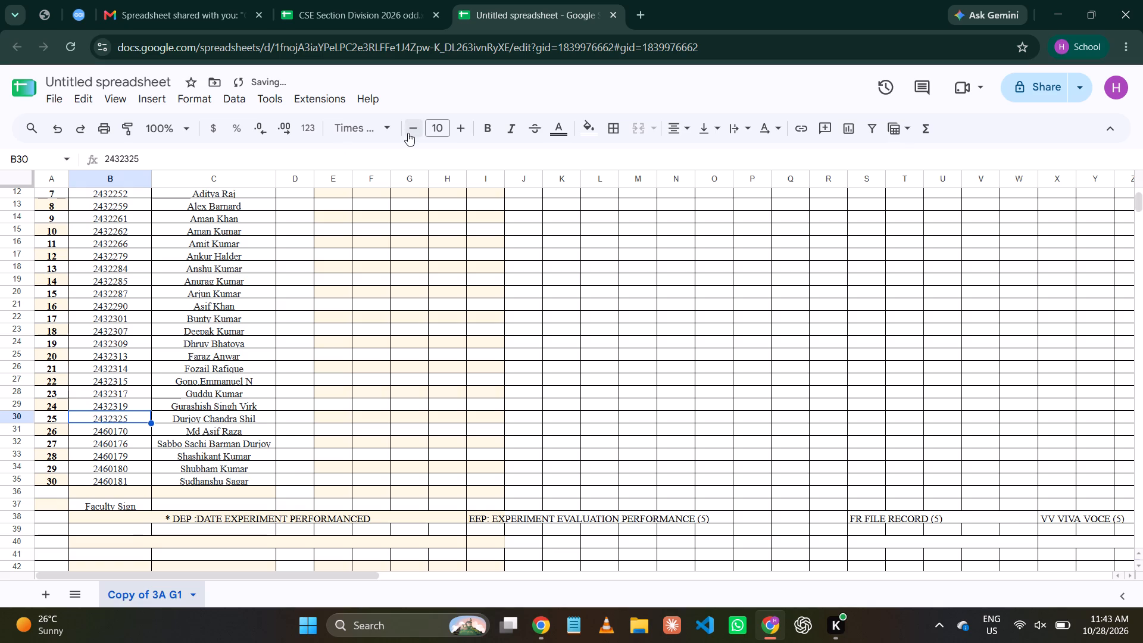
Copy the twenty-fifth student's name from C30 of 5D_CSE into C30 of "Copy of 3A G1", at font size 10 and centred.
click(195, 414)
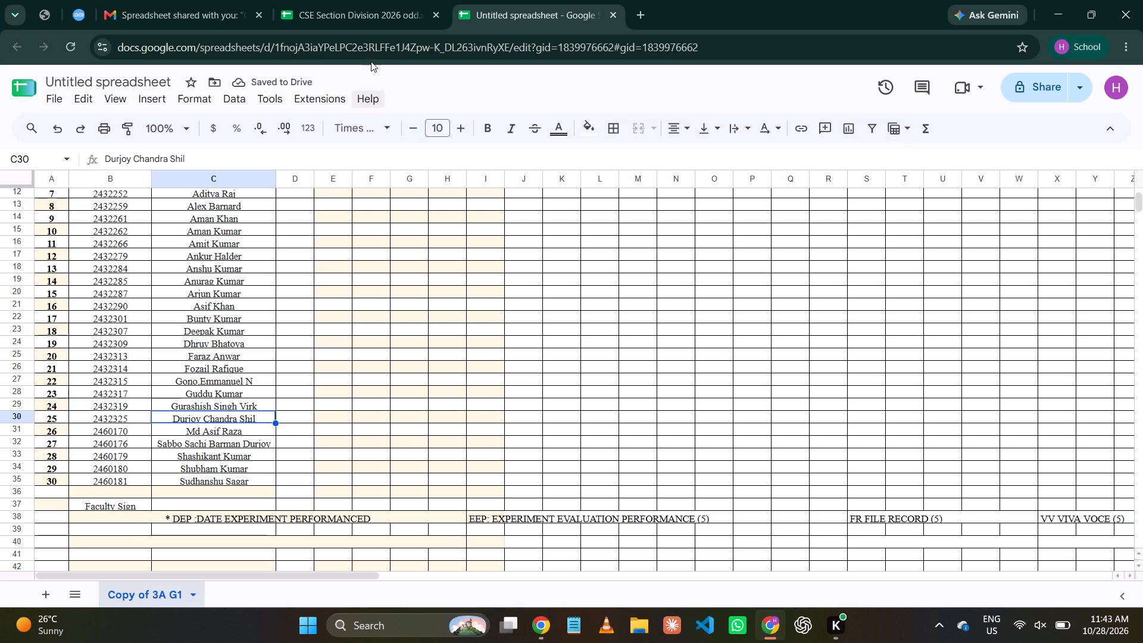
click(373, 23)
click(200, 524)
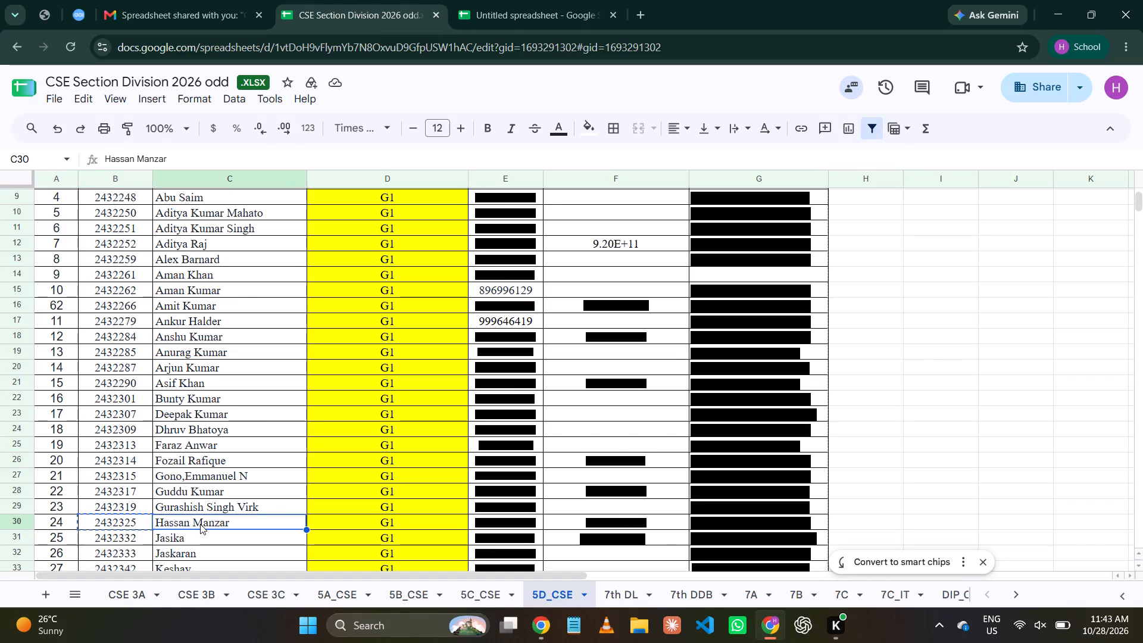
key(ctrl+c)
click(539, 15)
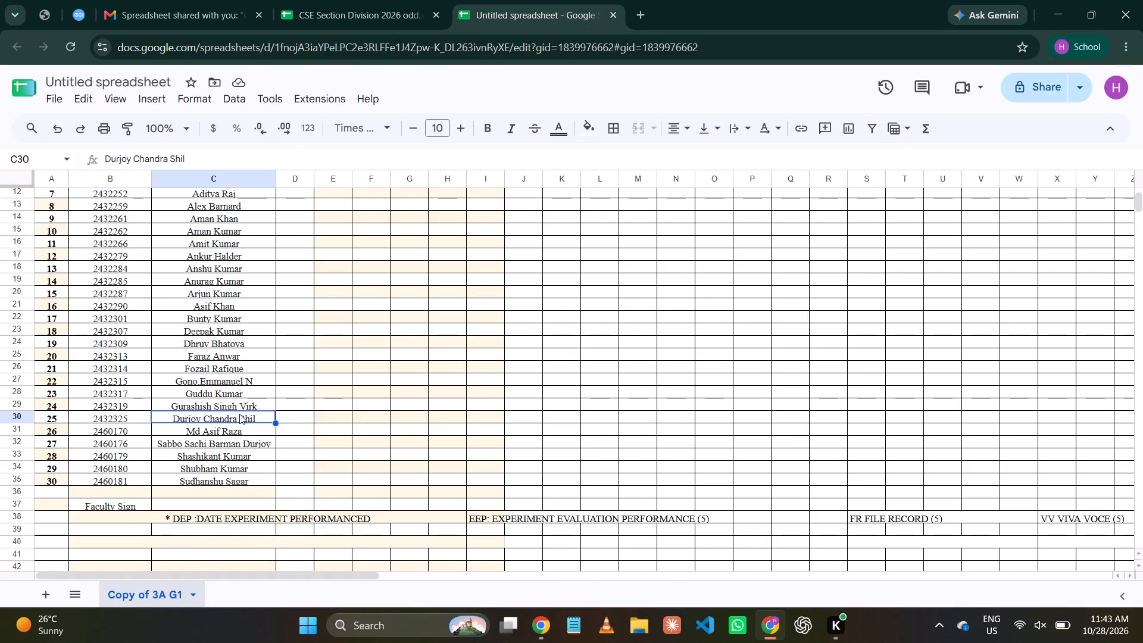
click(239, 414)
key(ctrl+v)
key(ctrl+s)
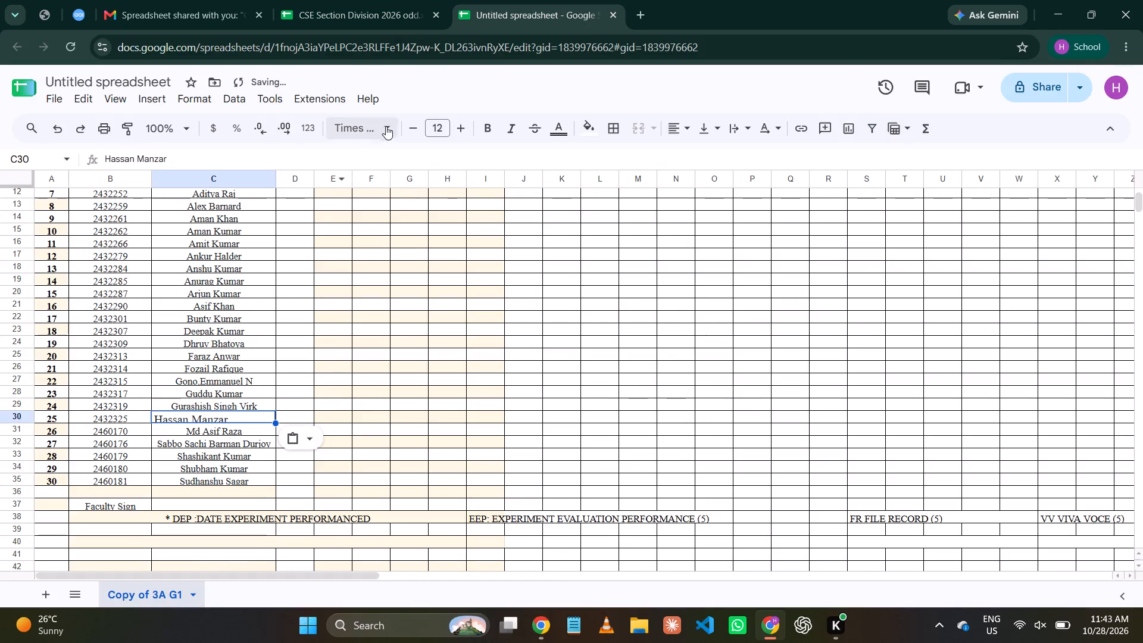
double_click(412, 126)
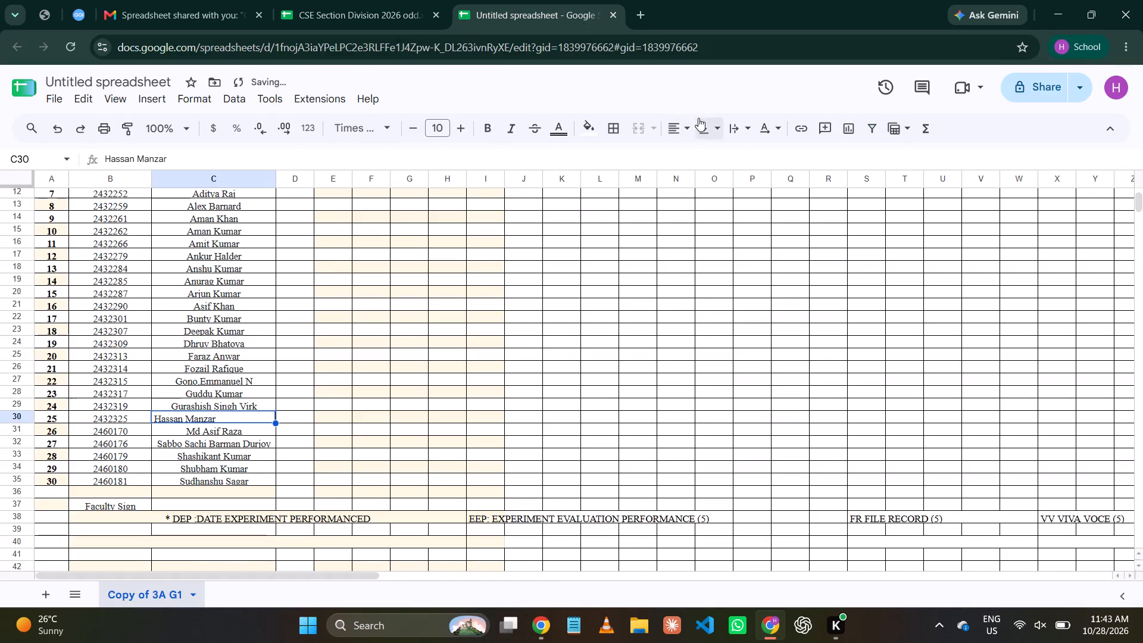
click(688, 130)
click(693, 163)
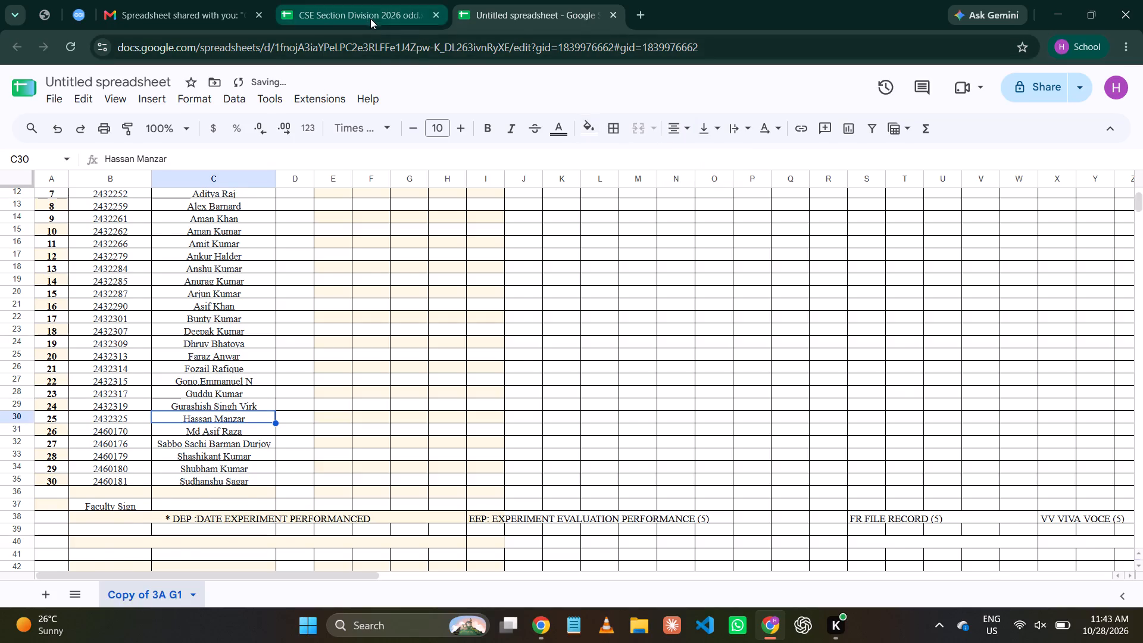
Copy the twenty-sixth student's roll number from B31 of 5D_CSE into B31 of "Copy of 3A G1", at font size 10.
click(370, 17)
scroll(123, 497, down, 2)
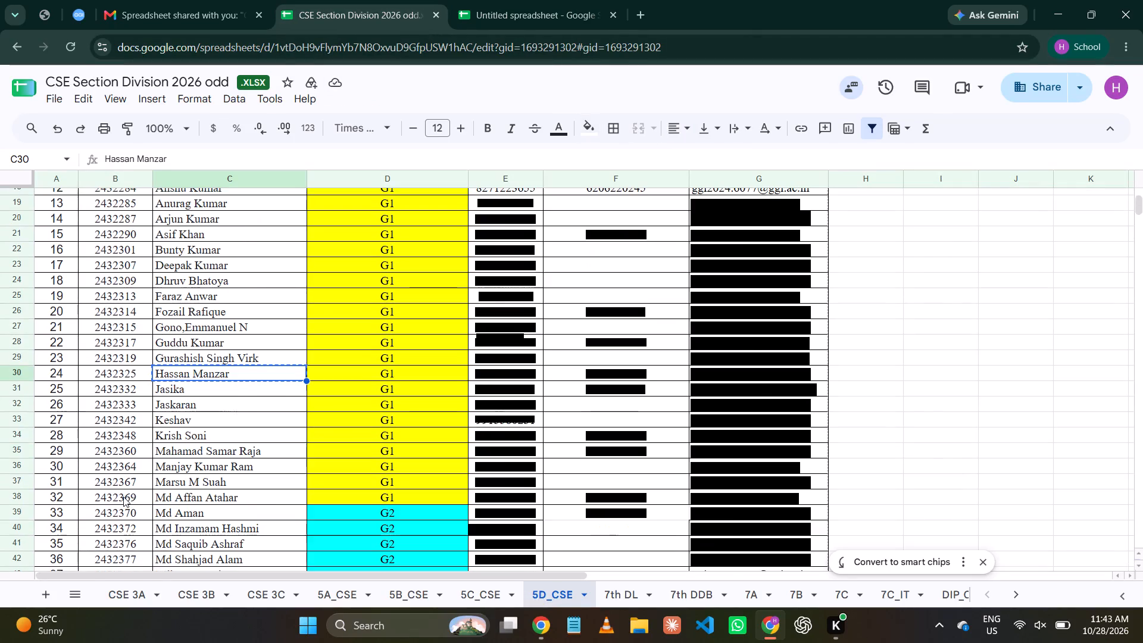
click(121, 387)
key(ctrl+c)
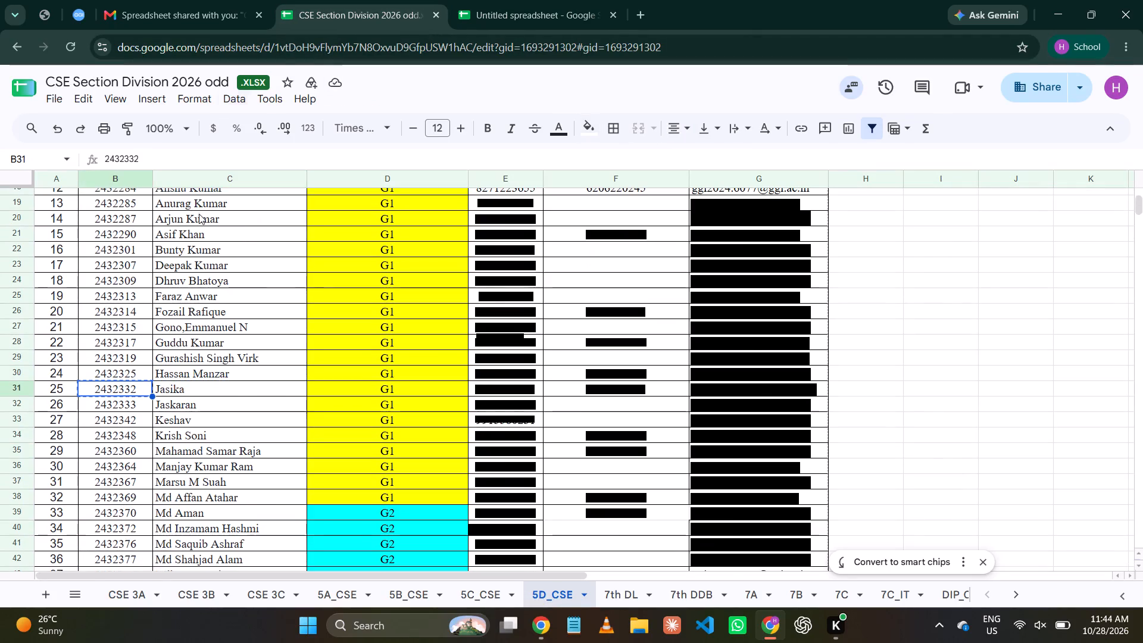
drag(475, 8, 474, 13)
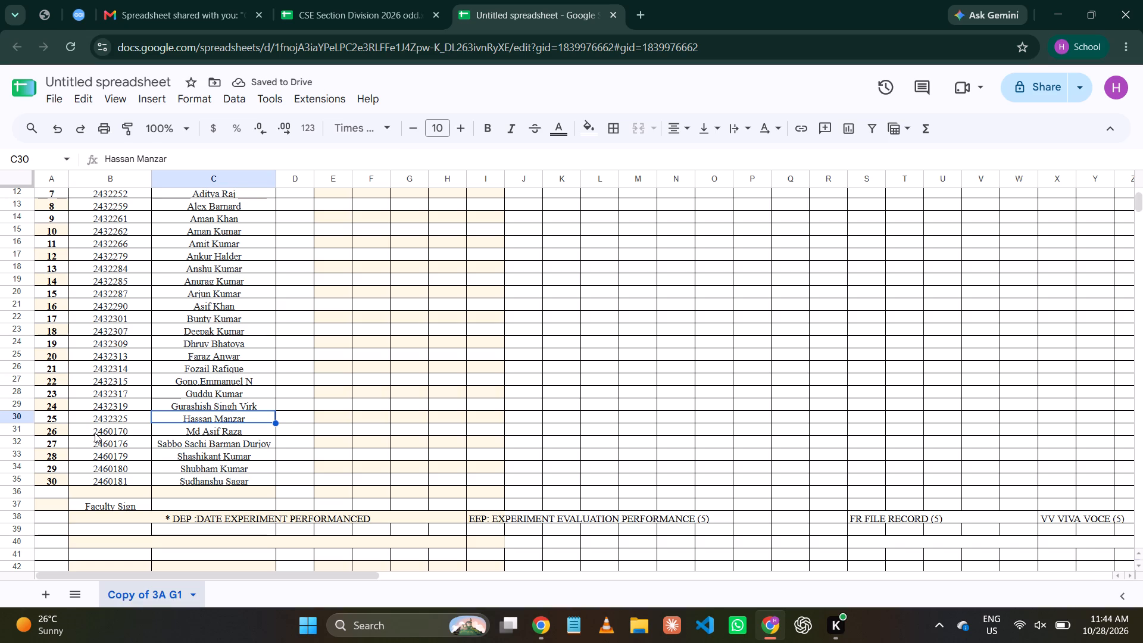
click(95, 432)
key(ctrl+v)
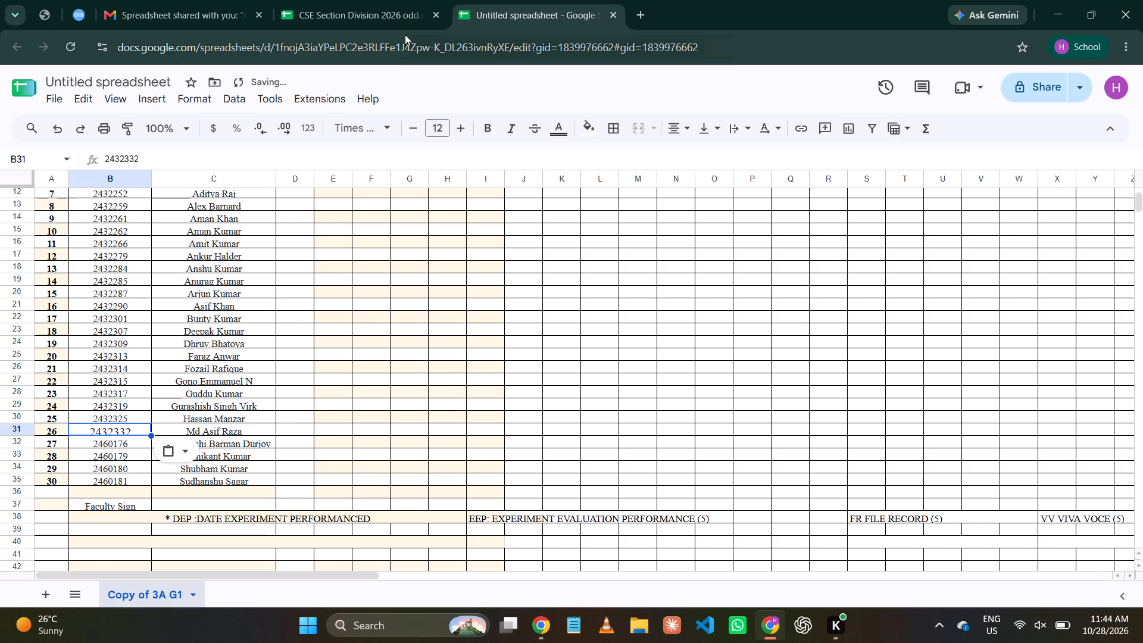
double_click(417, 131)
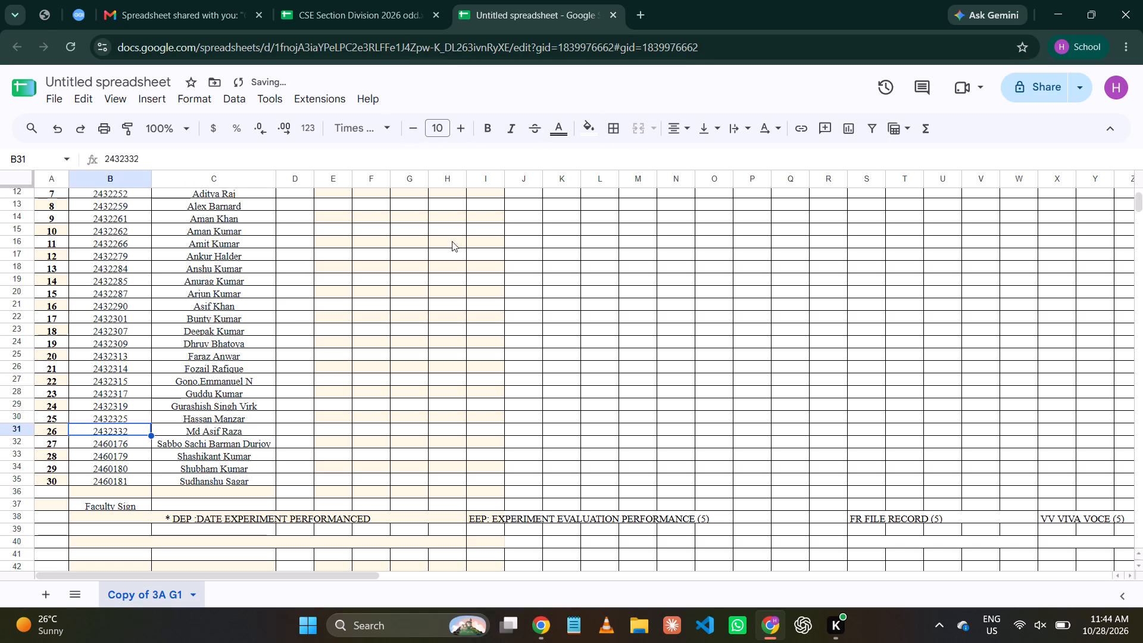
Copy the twenty-sixth student's name from C31 of 5D_CSE into C31 of "Copy of 3A G1", at font size 10 and centred.
click(199, 429)
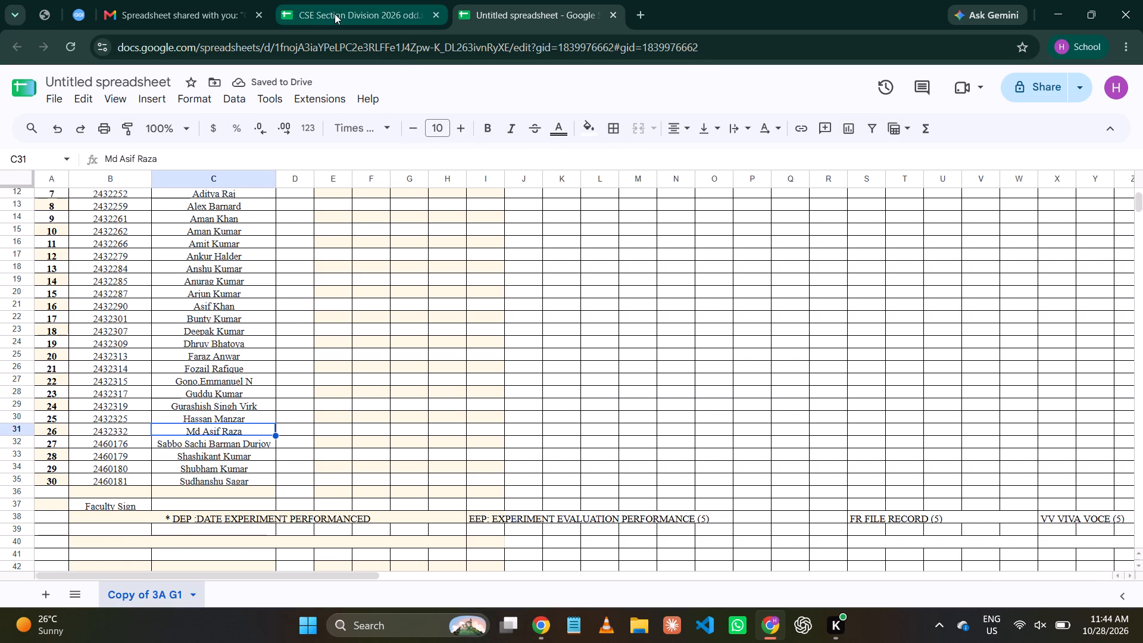
drag(336, 15, 329, 31)
click(192, 393)
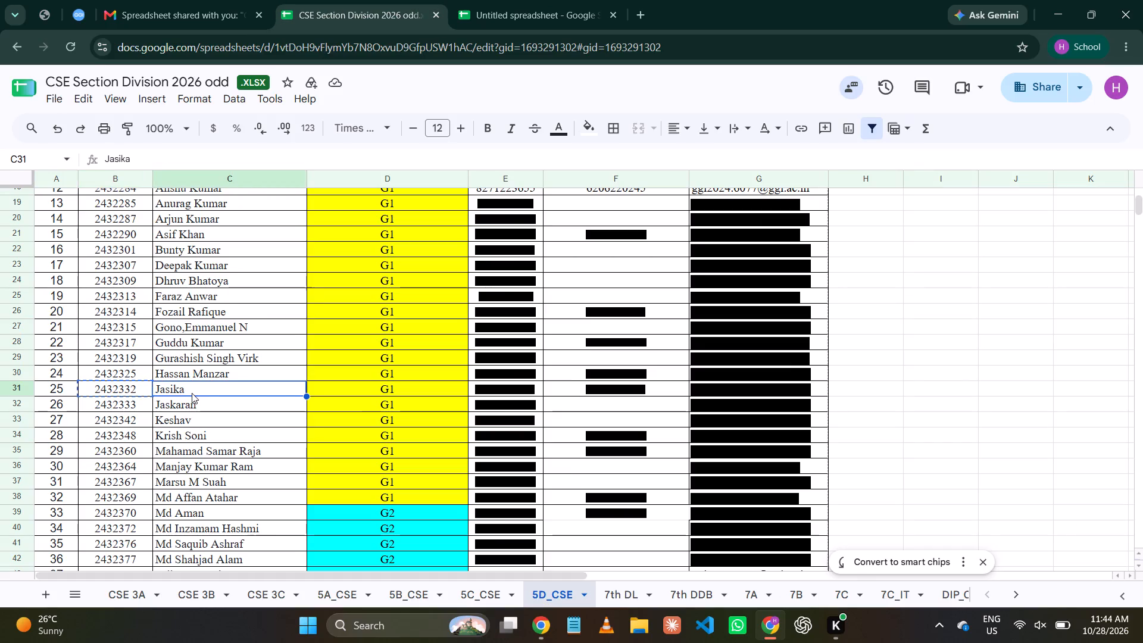
key(ctrl+c)
click(463, 22)
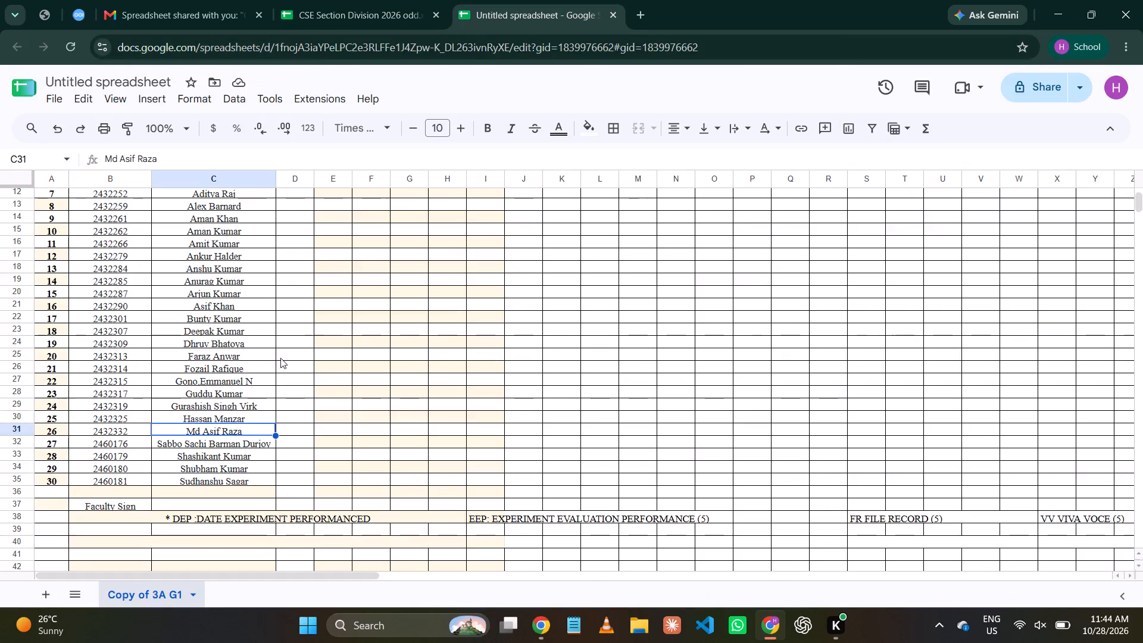
click(241, 431)
key(ctrl+v)
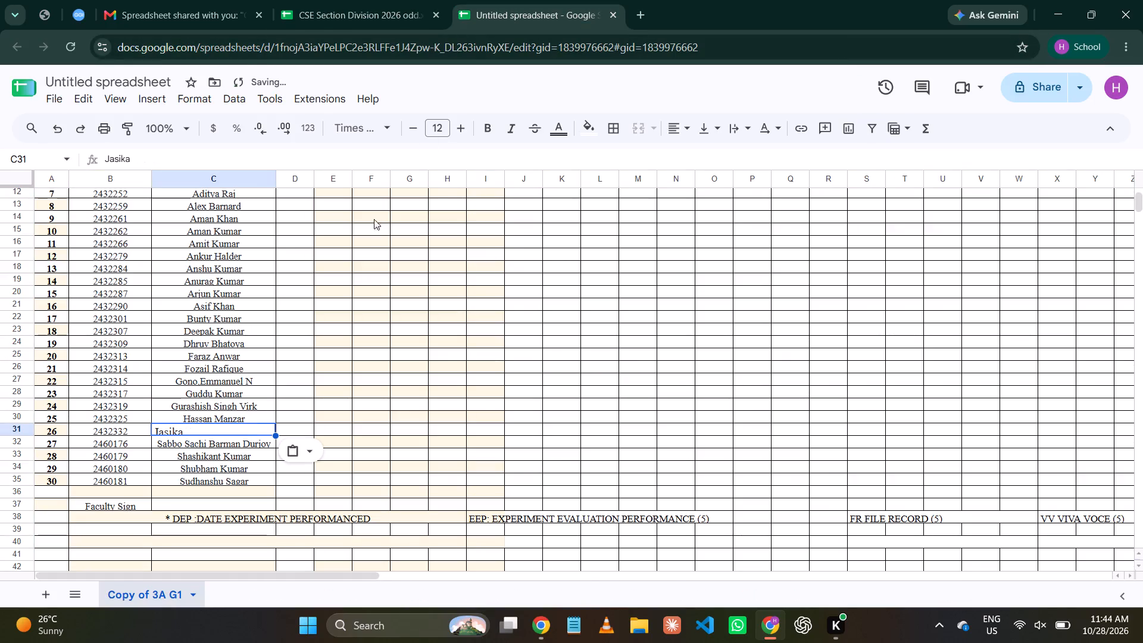
double_click(408, 130)
click(692, 123)
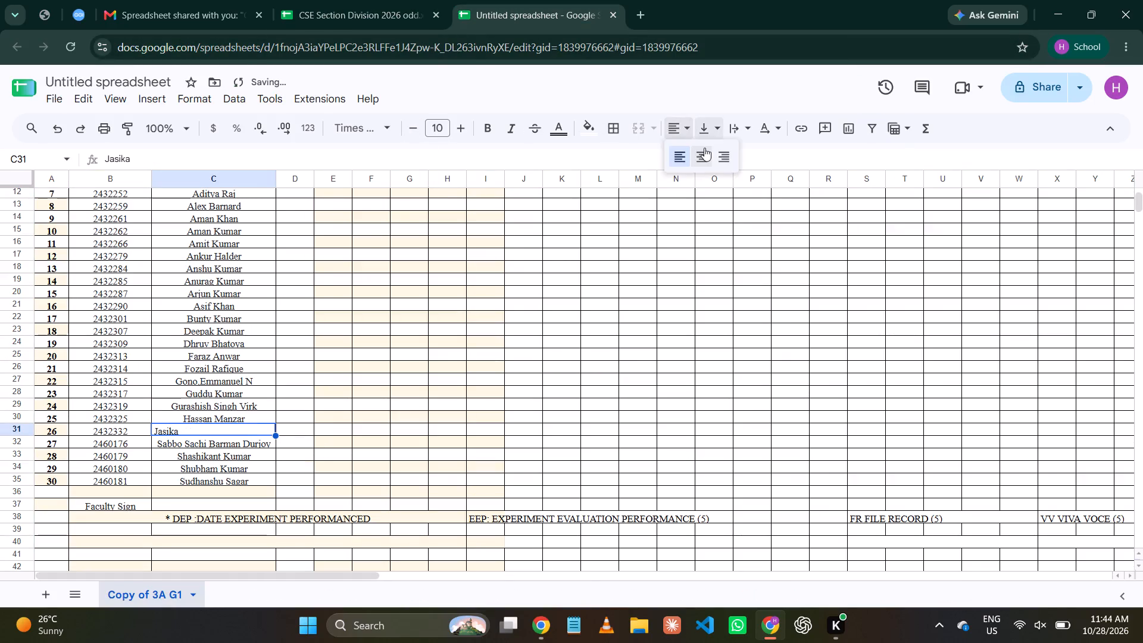
click(704, 148)
Copy the twenty-seventh student's roll number from B32 of 5D_CSE into B32 of "Copy of 3A G1", at font size 10.
click(96, 446)
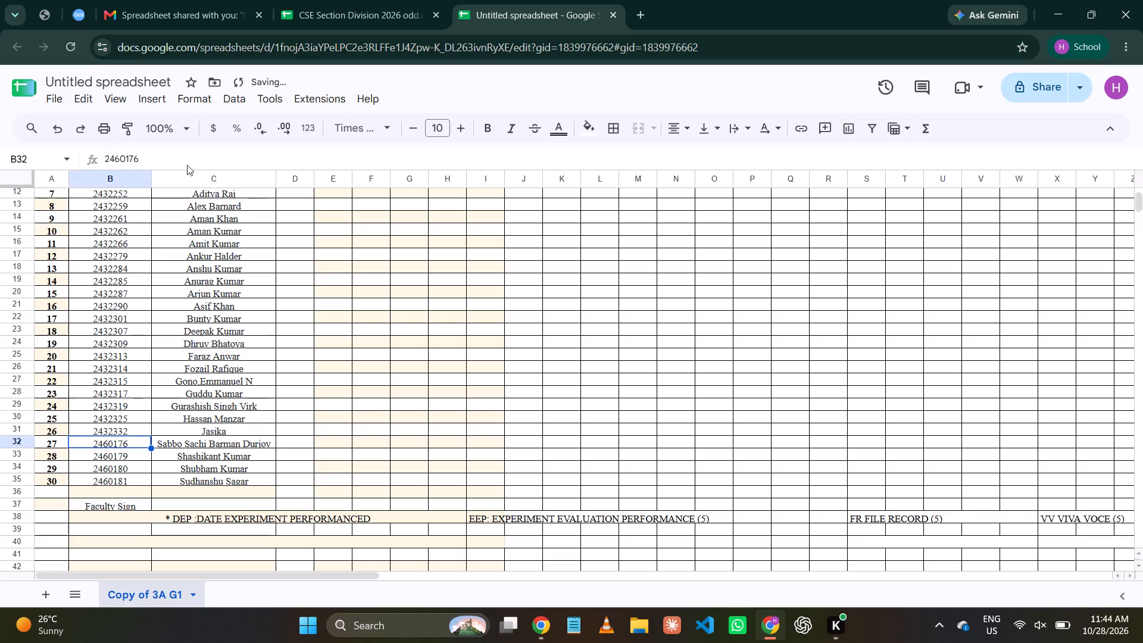
click(290, 15)
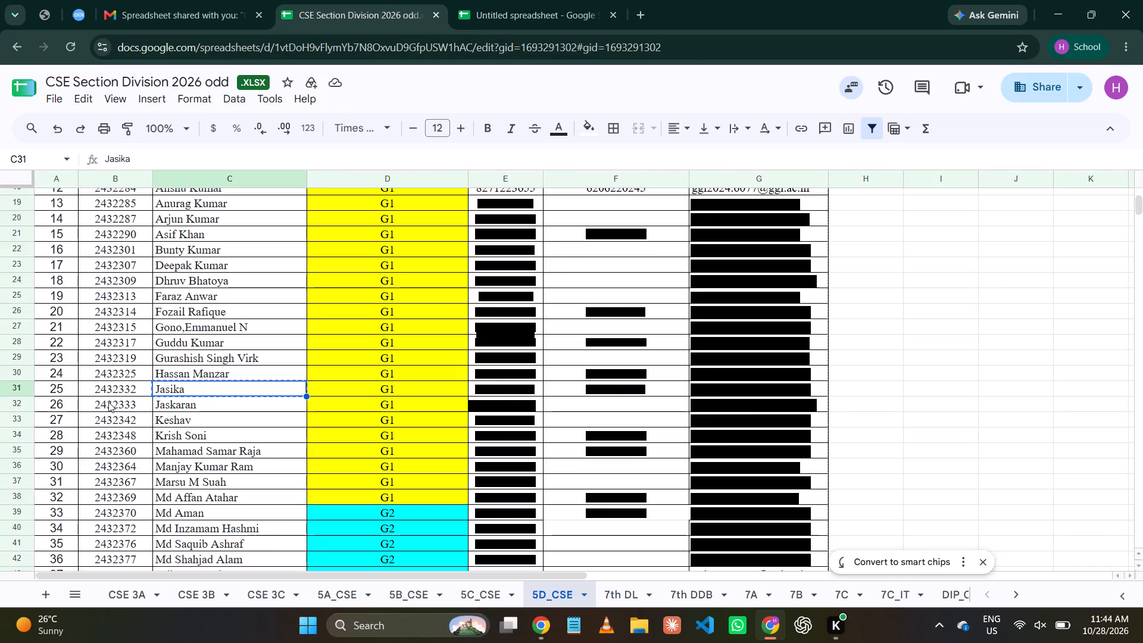
click(108, 402)
key(ctrl+c)
click(559, 1)
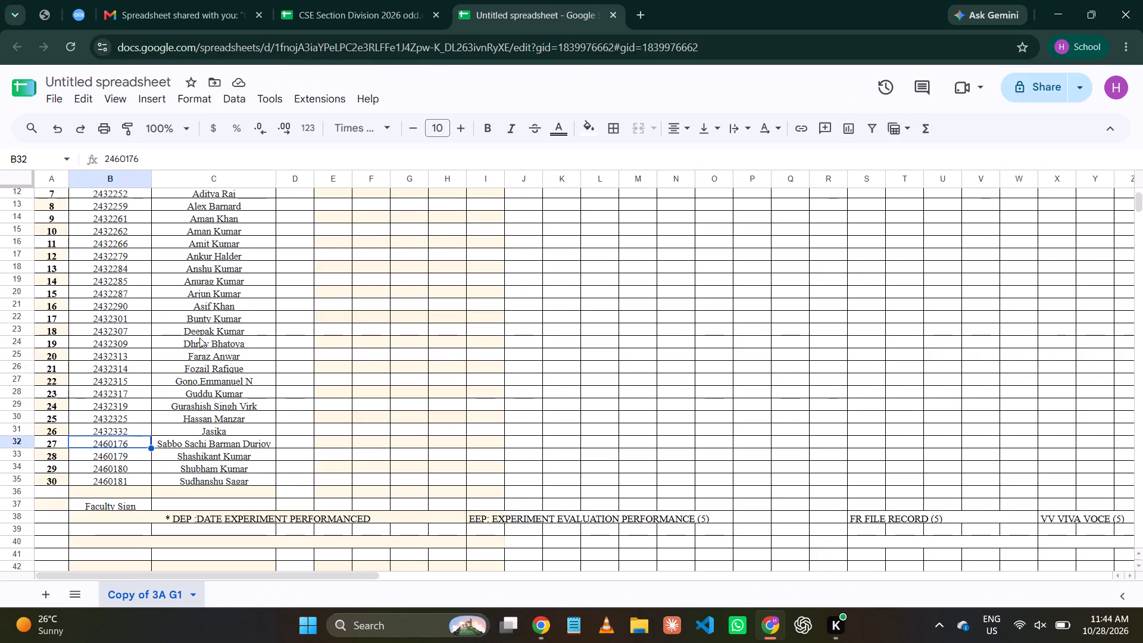
click(128, 444)
key(ctrl+v)
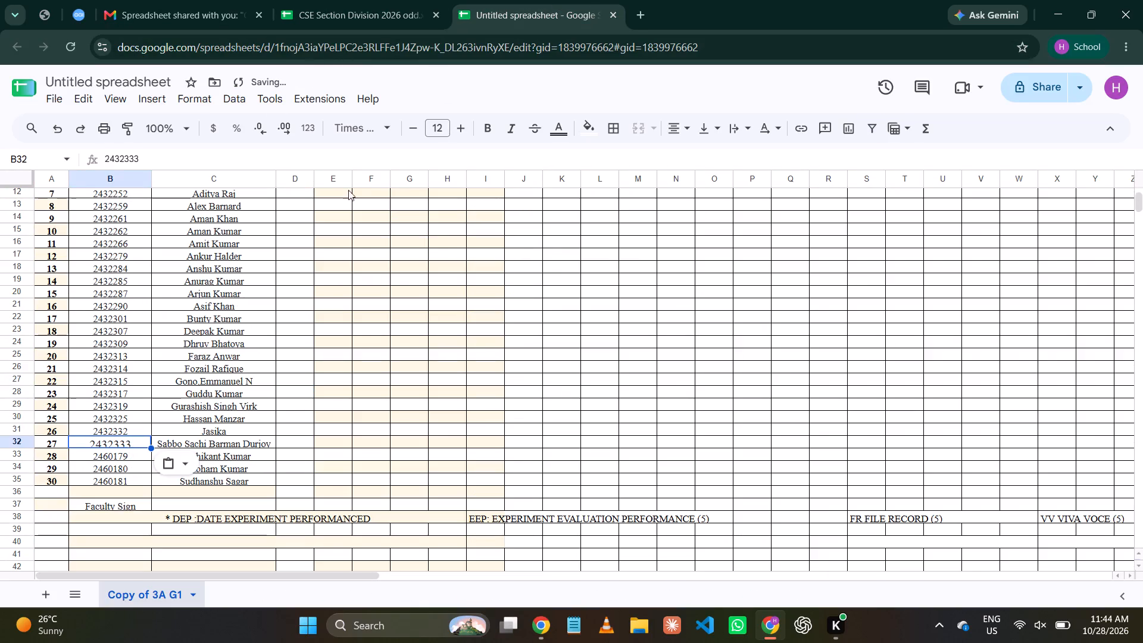
double_click(410, 135)
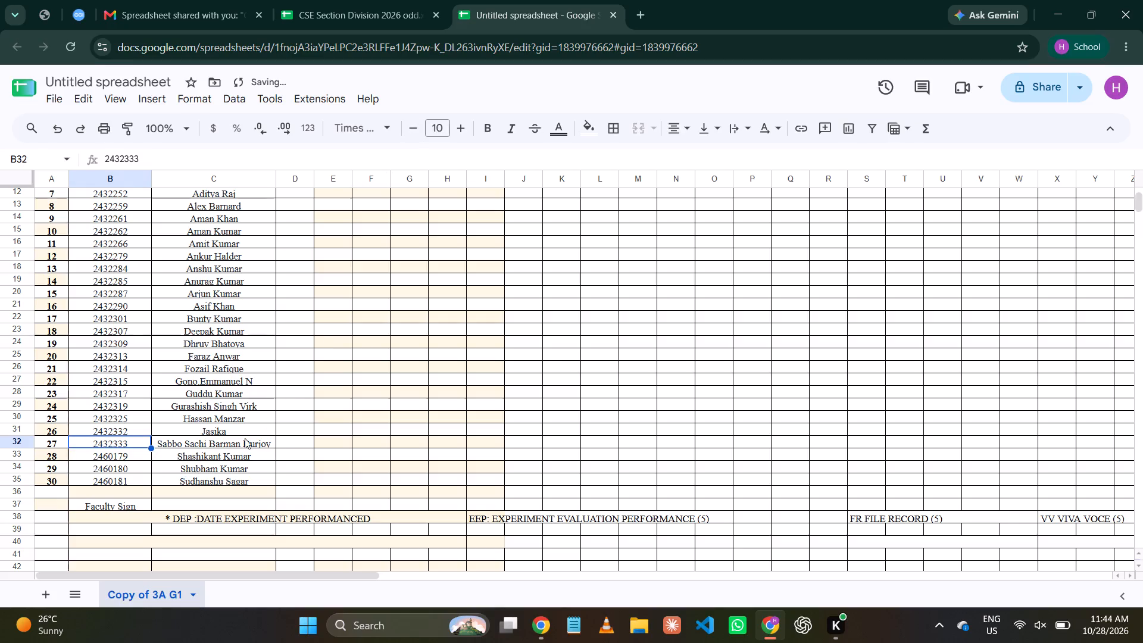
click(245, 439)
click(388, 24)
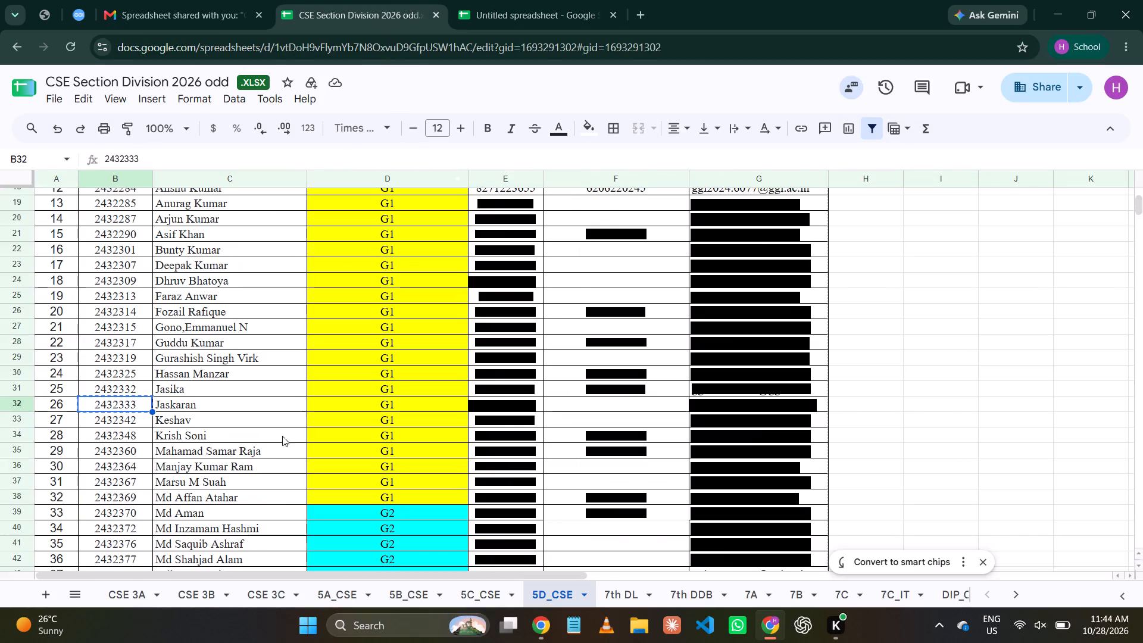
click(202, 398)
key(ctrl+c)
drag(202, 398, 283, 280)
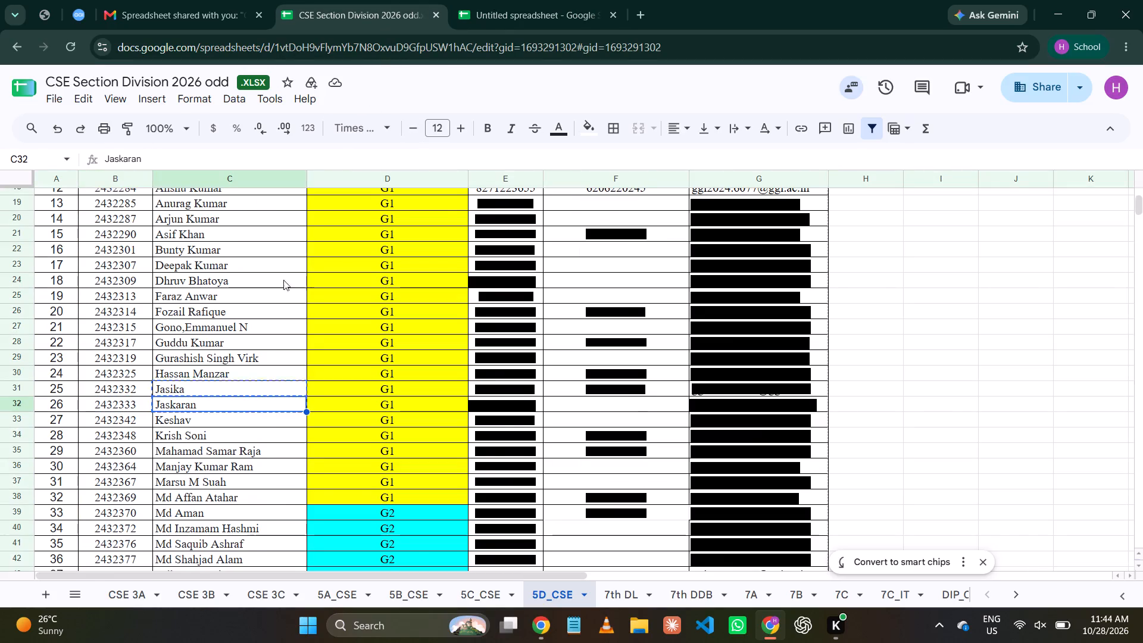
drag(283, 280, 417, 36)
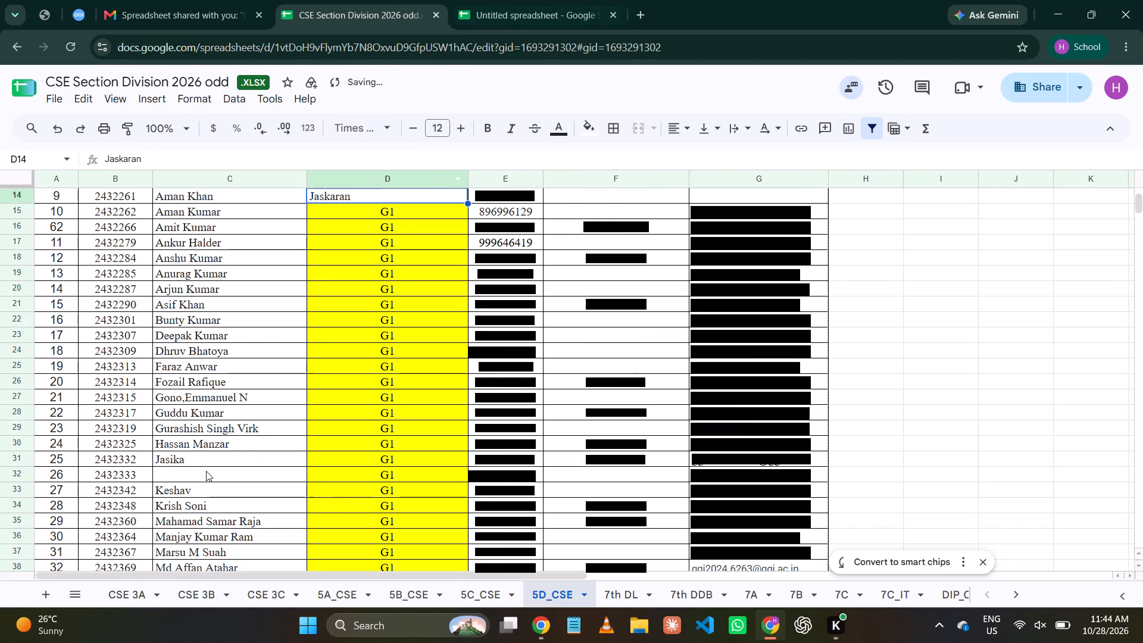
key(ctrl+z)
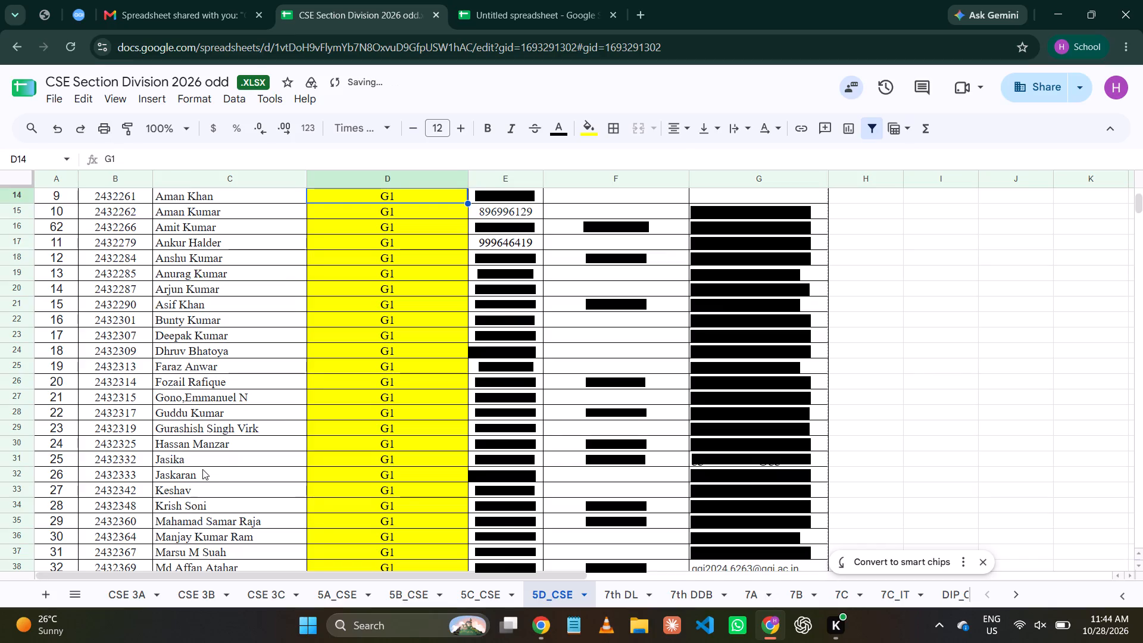
Copy the twenty-seventh student's name from C32 of 5D_CSE into C32 of "Copy of 3A G1", at font size 10 and centred.
click(200, 473)
key(ctrl+c)
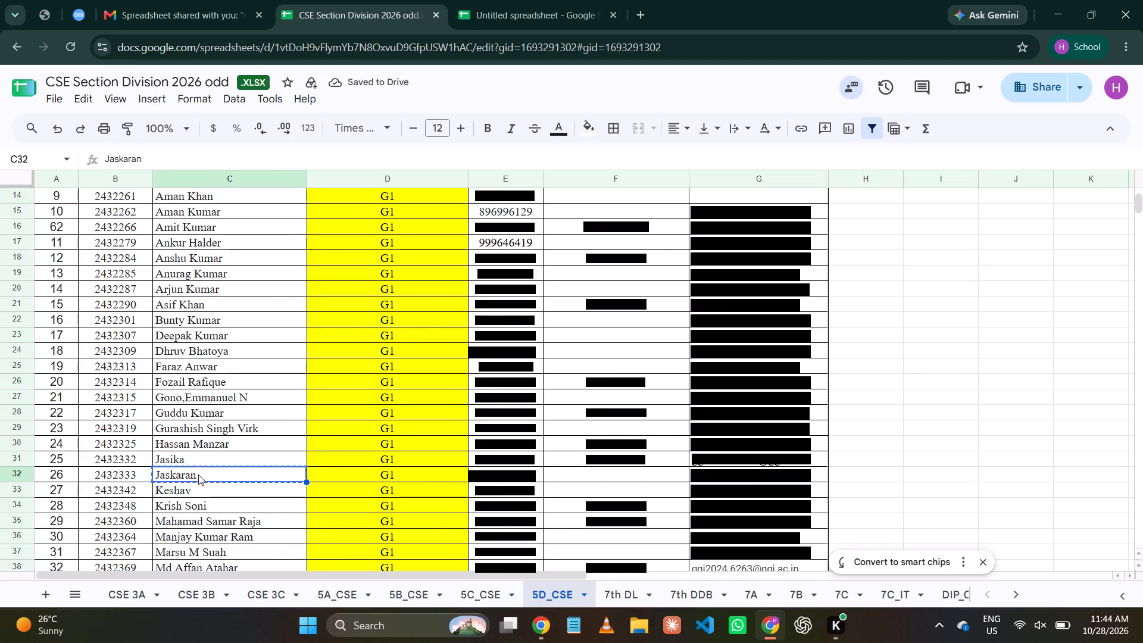
click(552, 13)
click(261, 444)
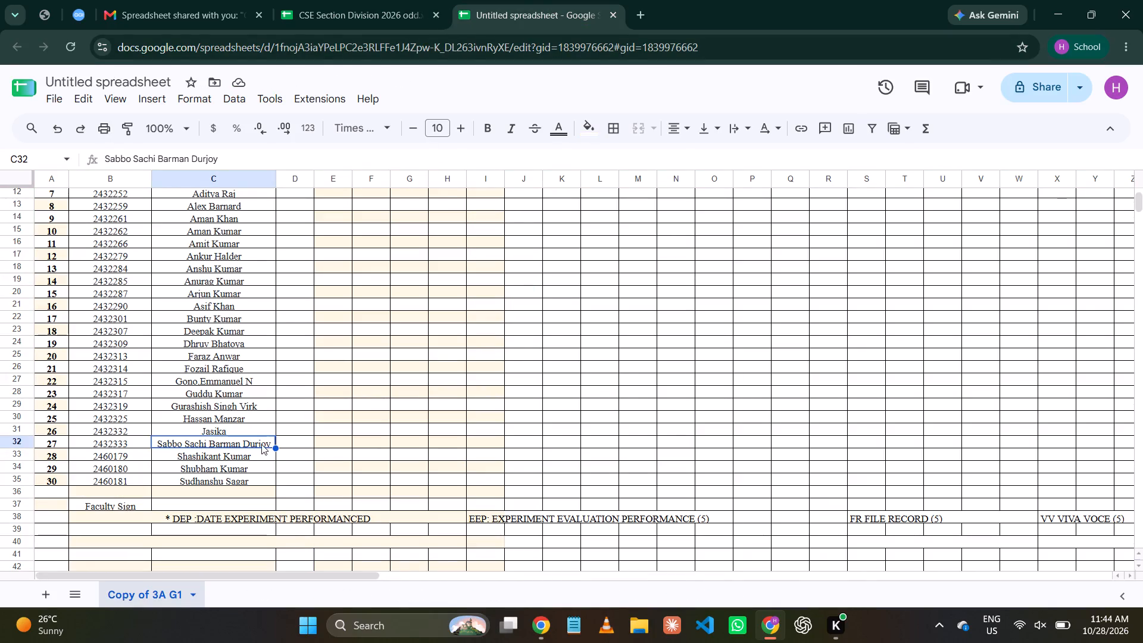
key(ctrl+v)
key(ctrl+s)
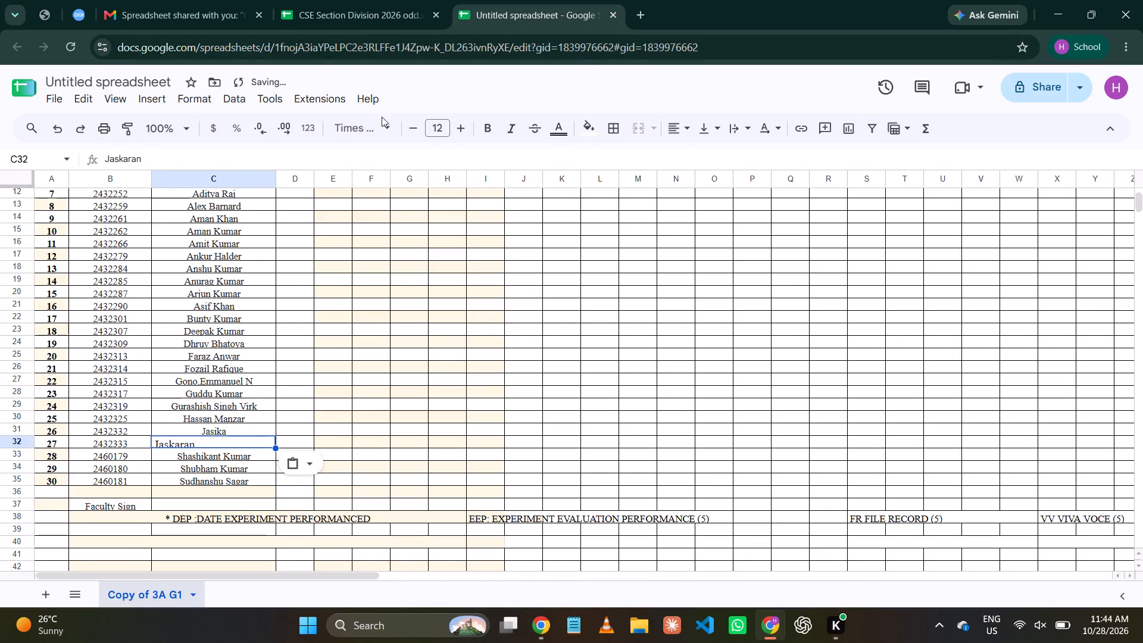
double_click(417, 122)
click(682, 127)
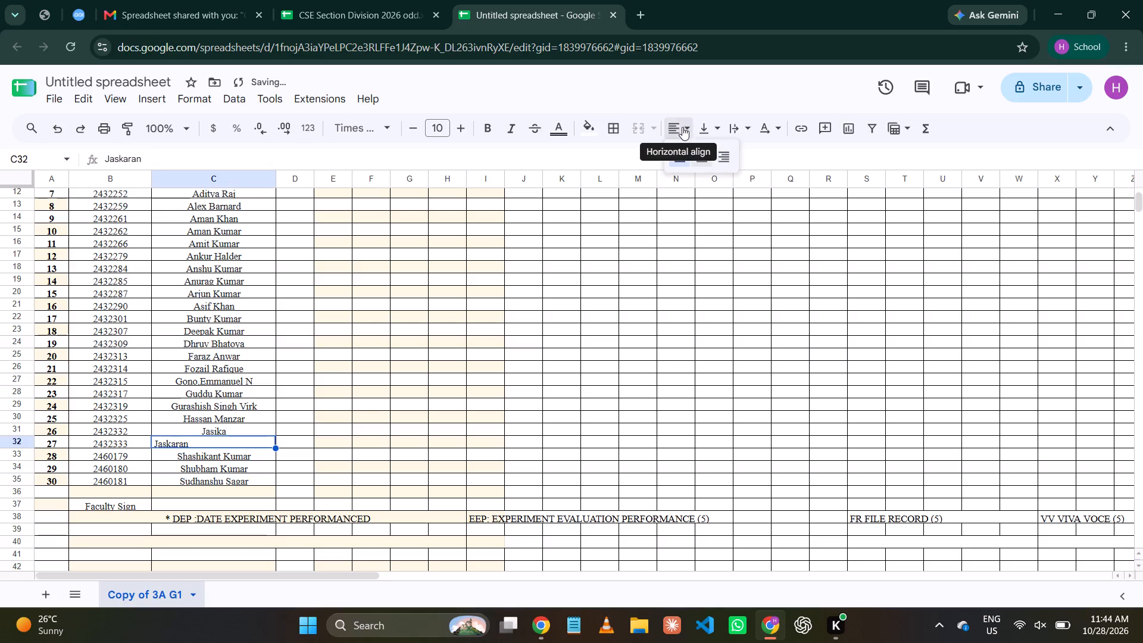
click(697, 151)
Copy the twenty-eighth student's roll number from B33 of 5D_CSE into B33 of "Copy of 3A G1", at font size 10.
click(133, 455)
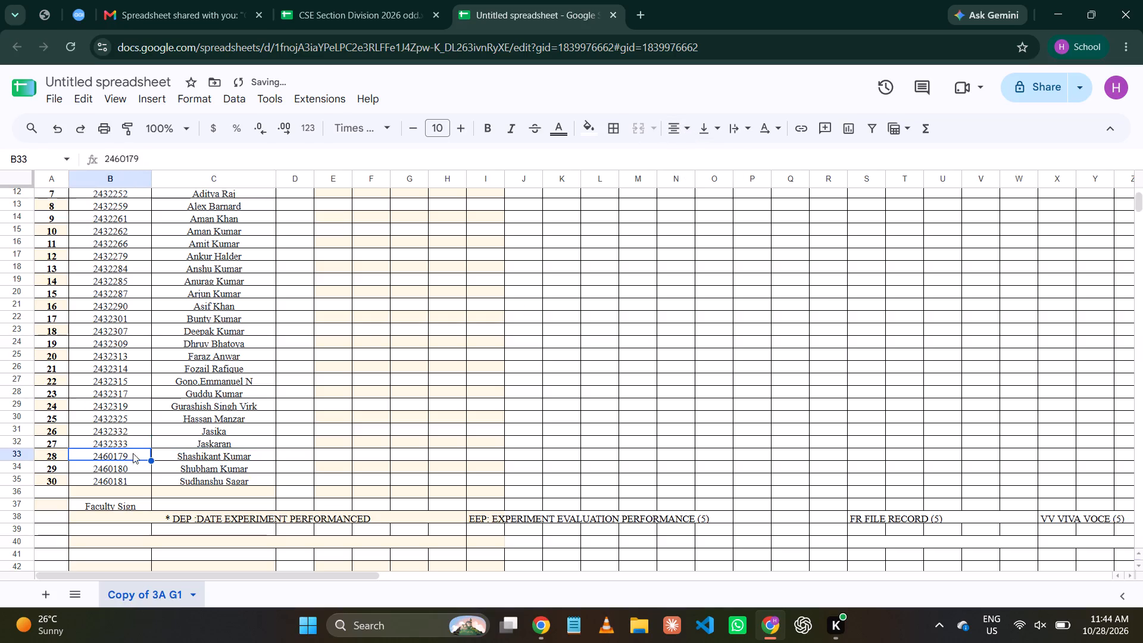
click(332, 13)
click(114, 490)
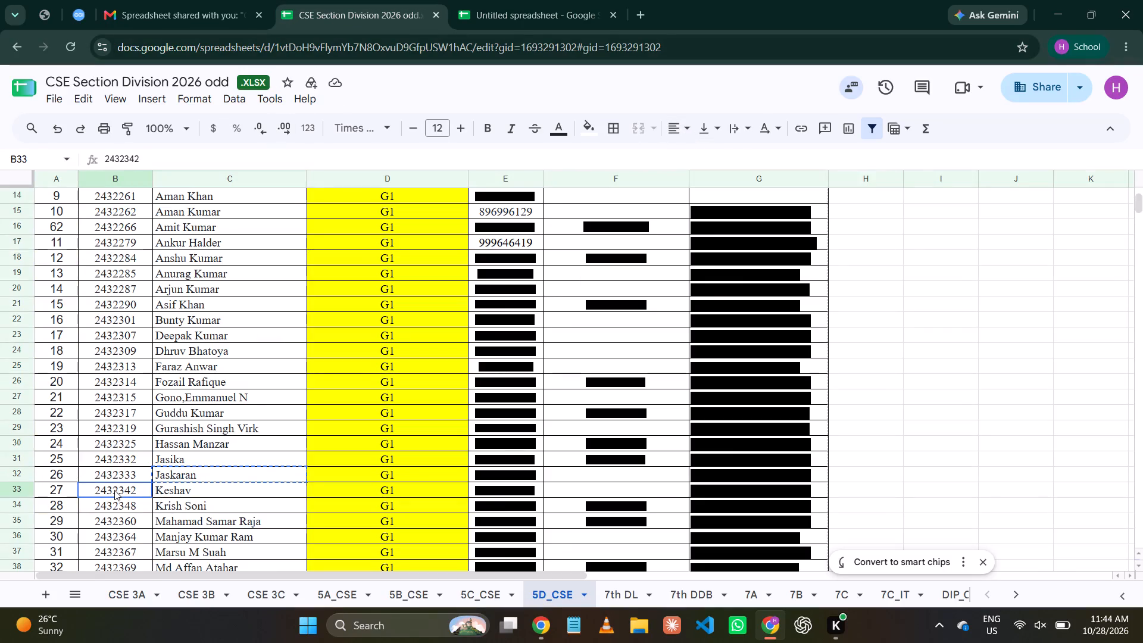
key(ctrl+c)
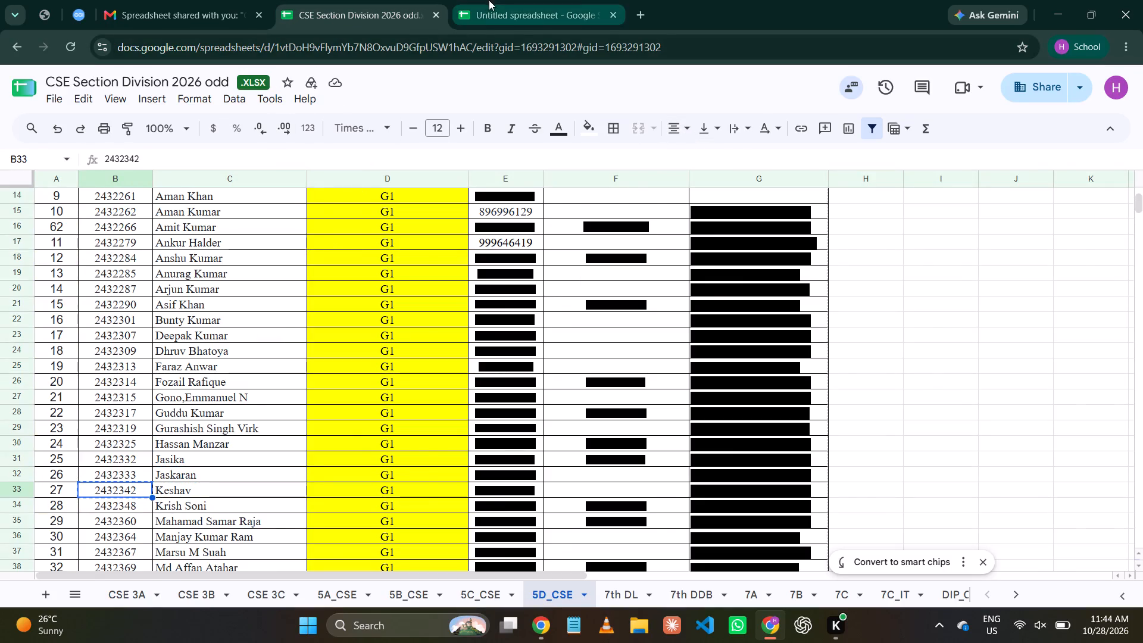
click(481, 18)
key(ctrl+v)
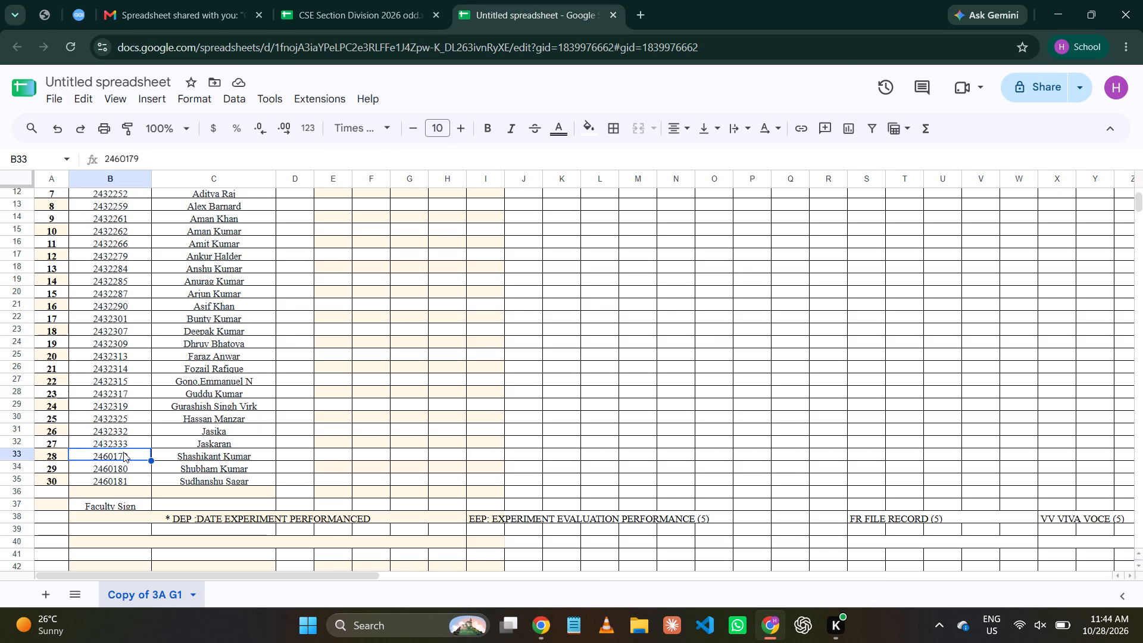
double_click(420, 123)
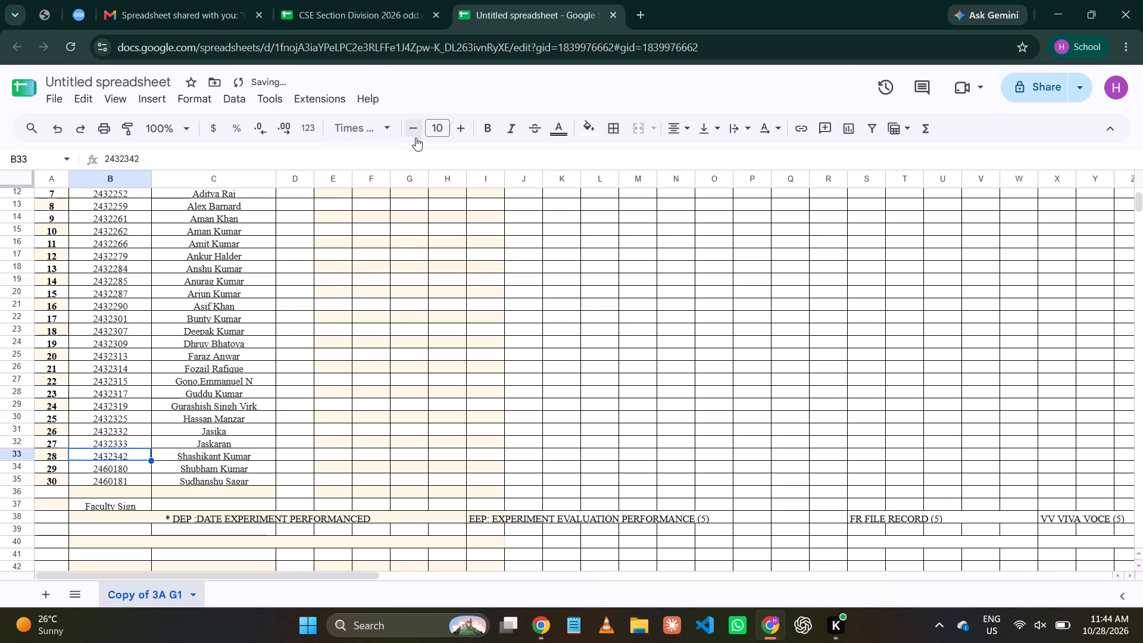
Copy the twenty-eighth student's name from C33 of 5D_CSE into C33 of "Copy of 3A G1", centred and at font size 10.
click(227, 452)
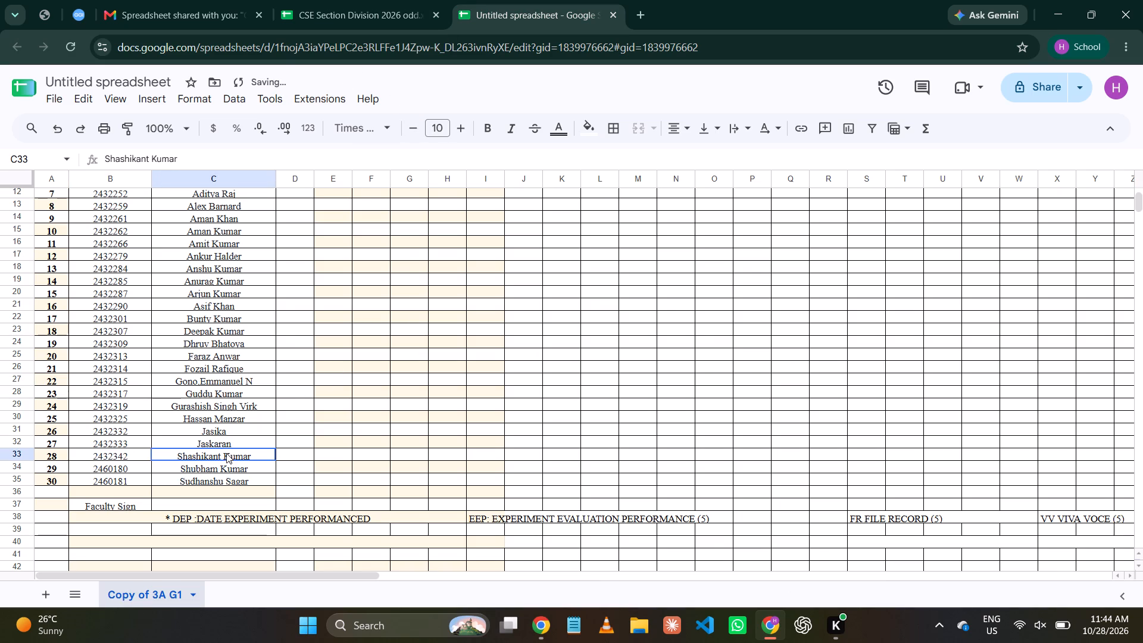
click(326, 11)
click(189, 492)
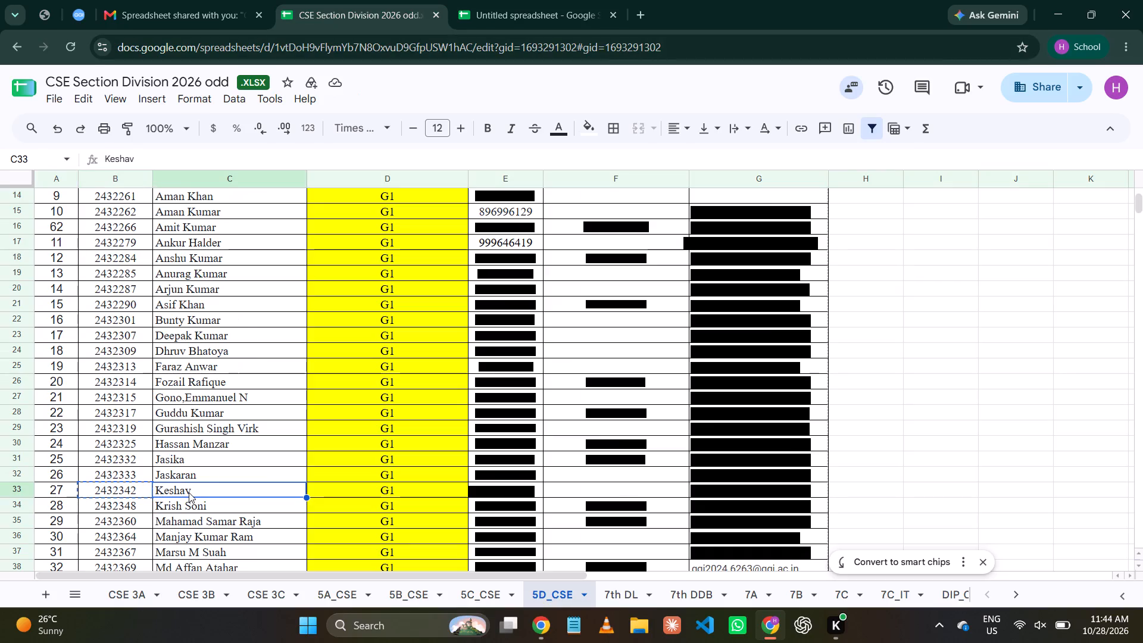
key(ctrl+c)
drag(514, 15, 505, 24)
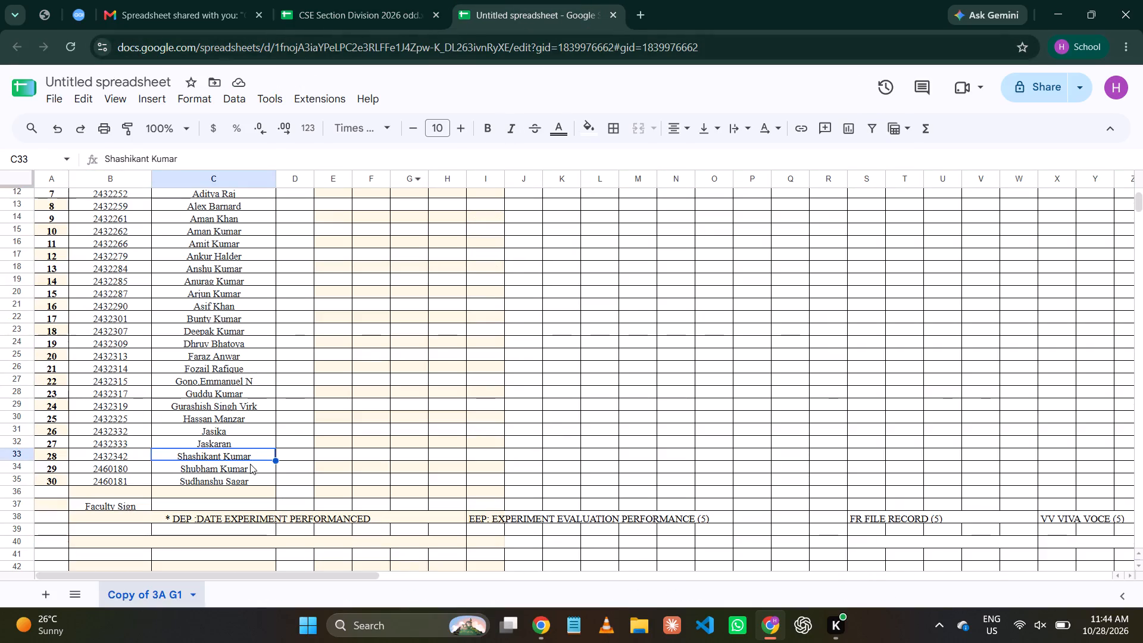
click(240, 457)
key(ctrl+v)
key(ctrl+s)
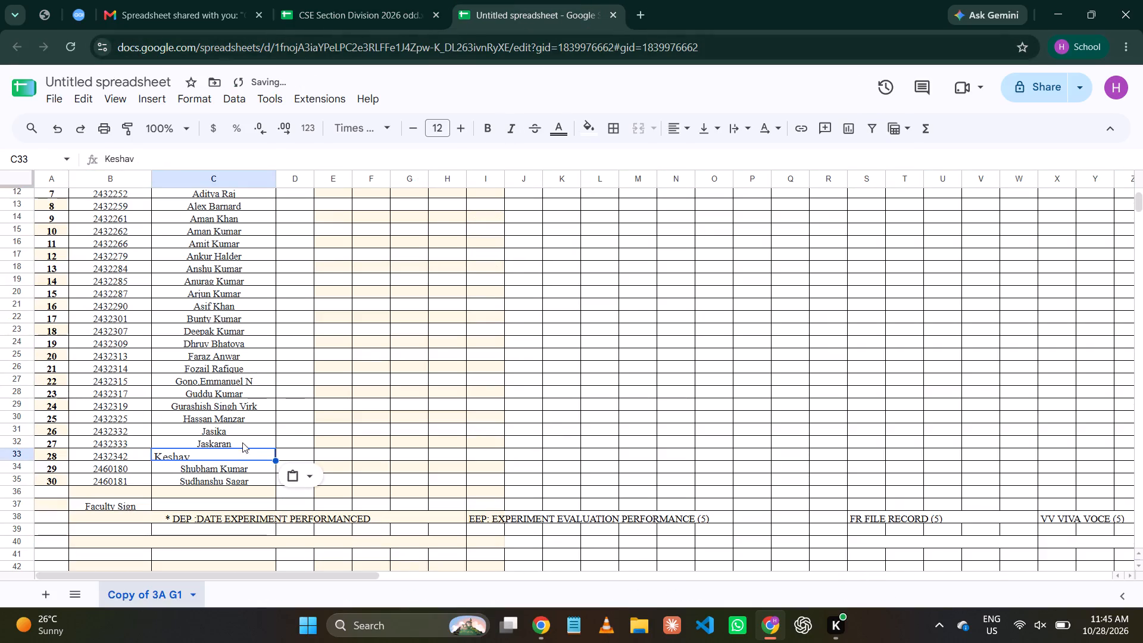
click(686, 129)
click(704, 148)
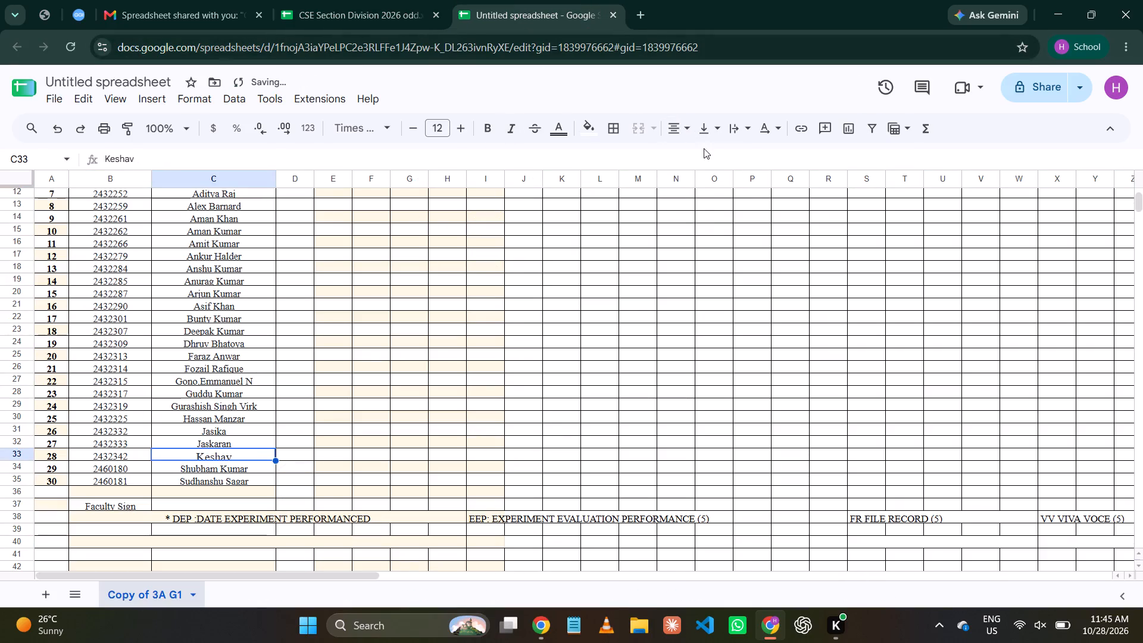
double_click(413, 132)
Copy the twenty-ninth student's roll number from B34 of 5D_CSE into B34 of "Copy of 3A G1", at font size 10.
click(387, 17)
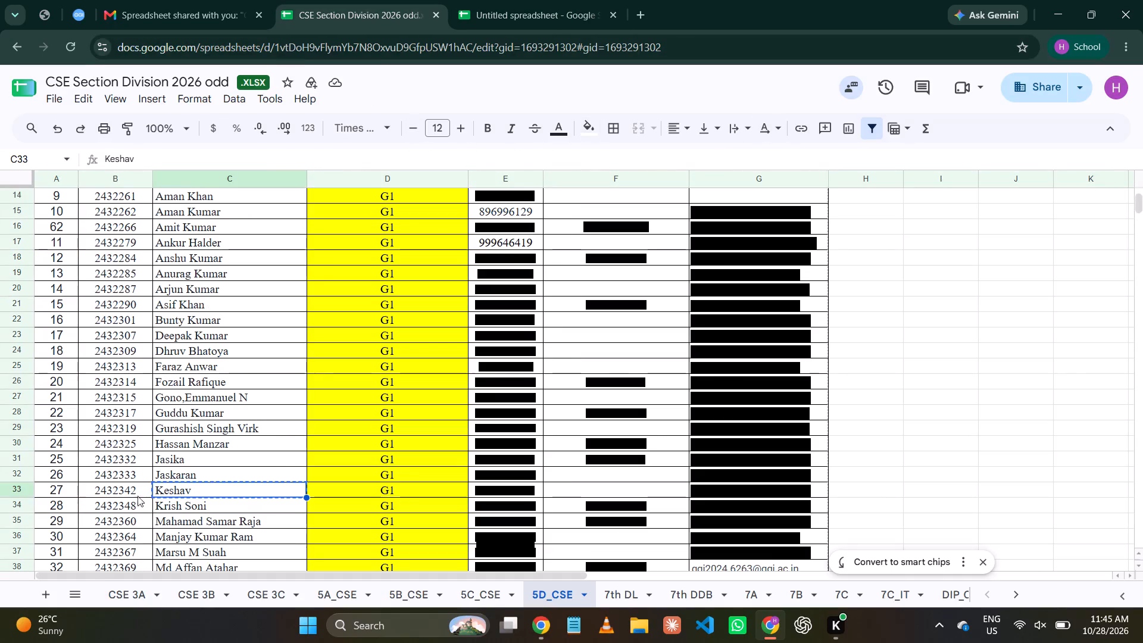
drag(135, 504, 126, 514)
key(ctrl+c)
click(476, 4)
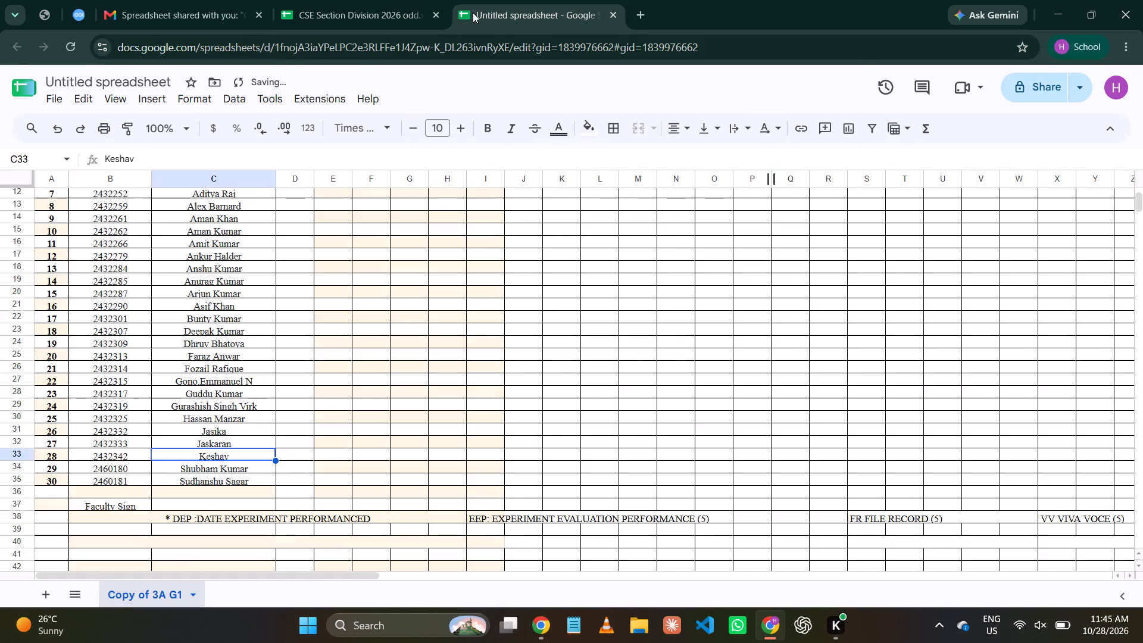
click(117, 467)
key(ctrl+v)
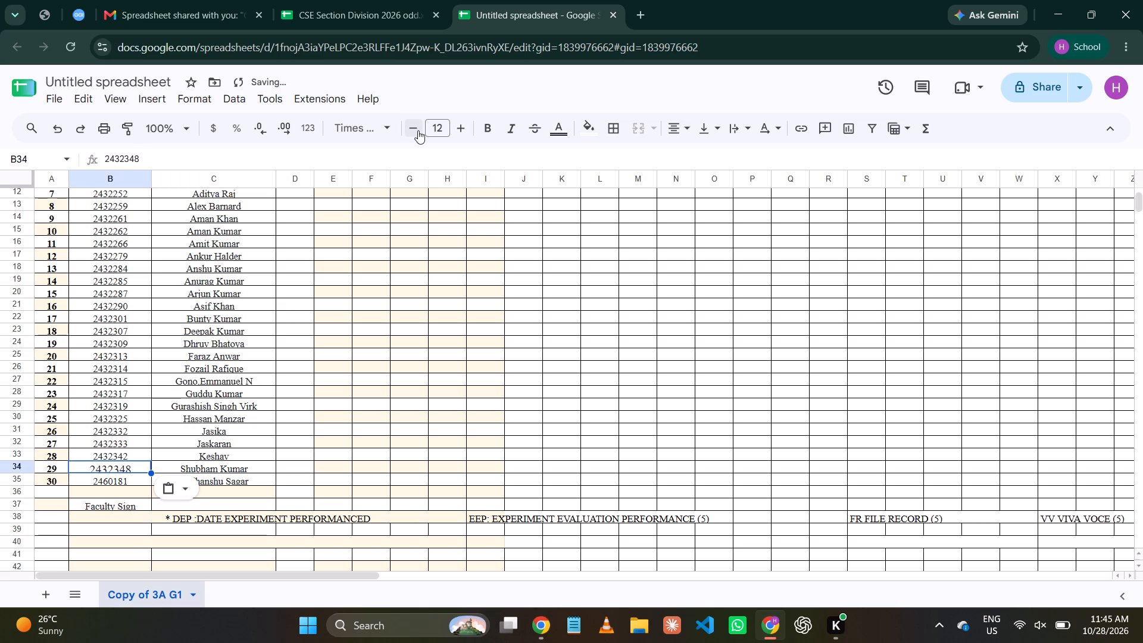
double_click(418, 130)
Copy the twenty-ninth student's name from C34 of 5D_CSE into C34 of "Copy of 3A G1", at font size 10 and centred.
click(252, 466)
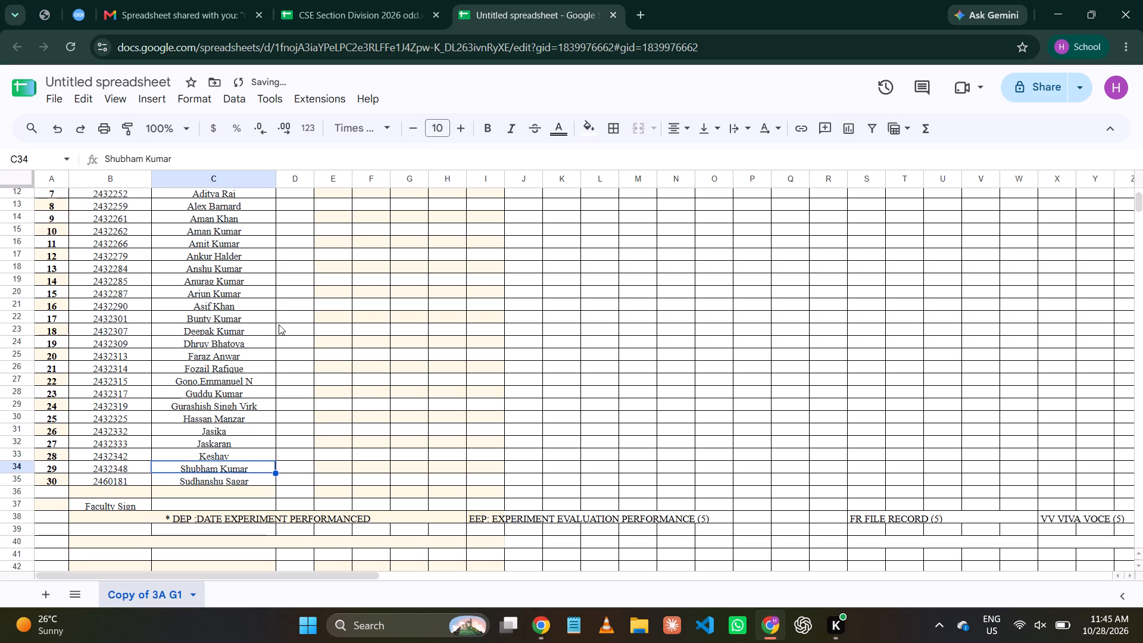
click(387, 20)
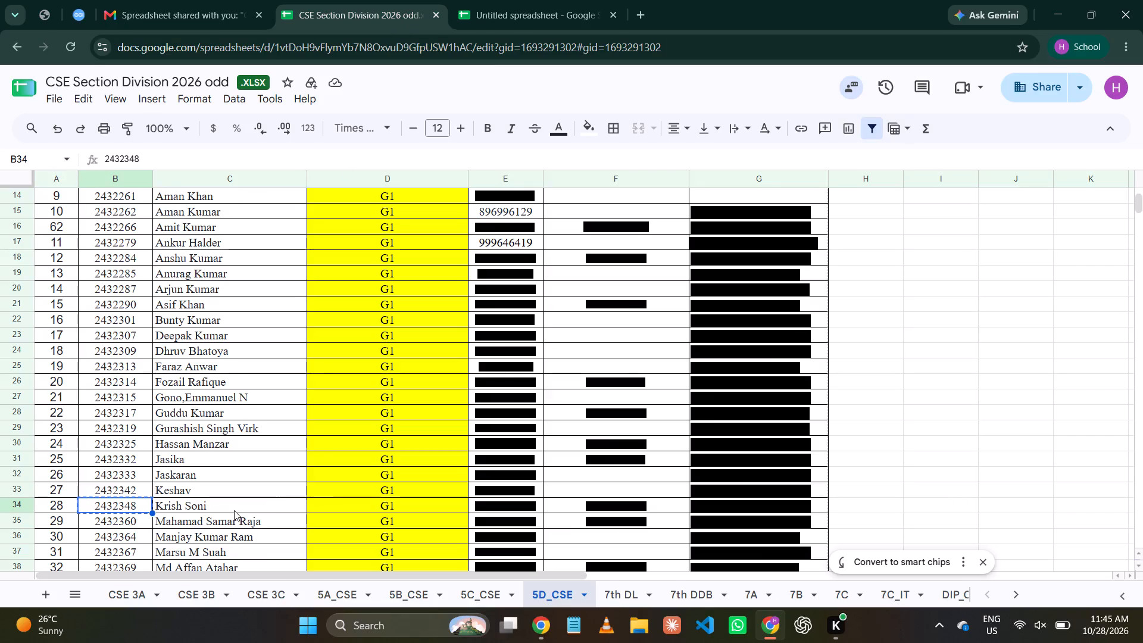
click(234, 510)
key(ctrl+c)
drag(529, 0, 529, 6)
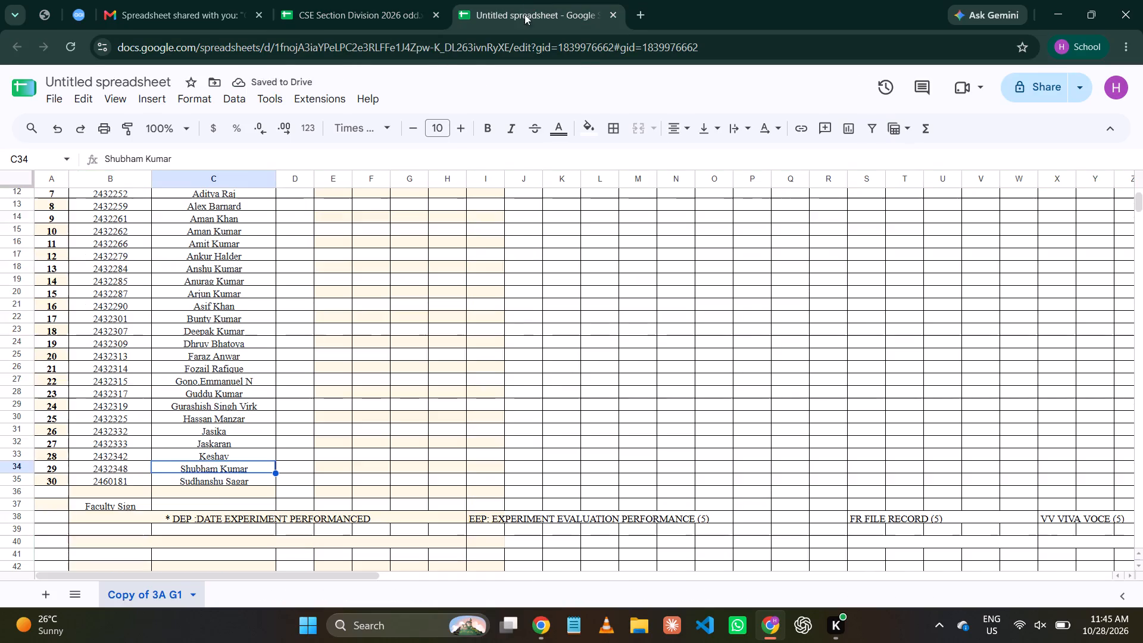
key(ctrl+v)
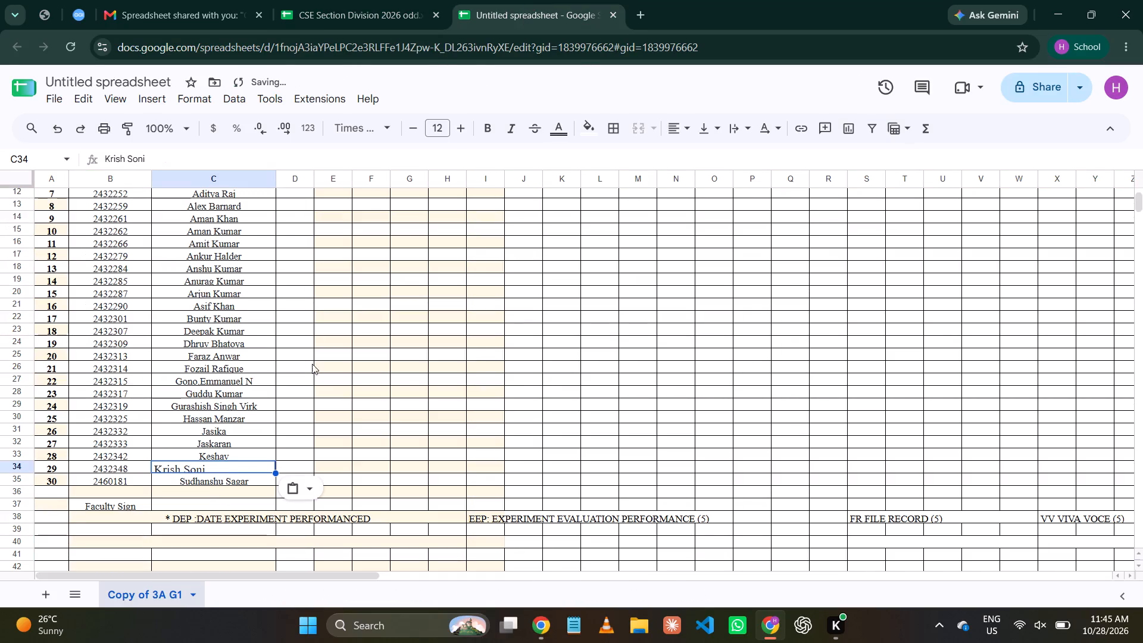
double_click(405, 132)
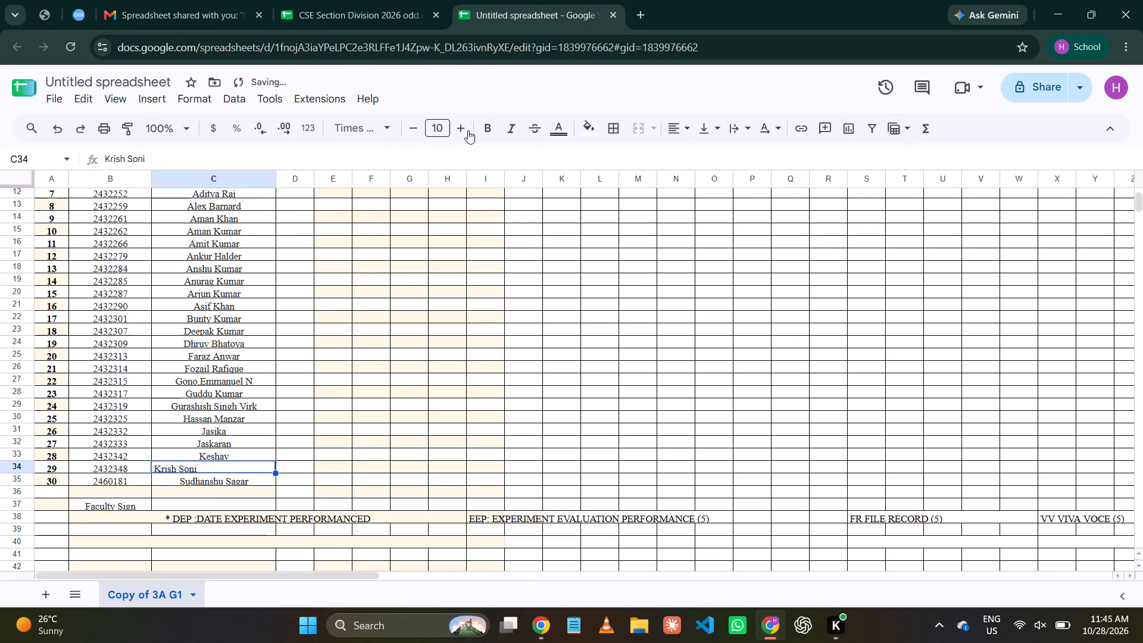
click(686, 128)
drag(698, 152, 695, 160)
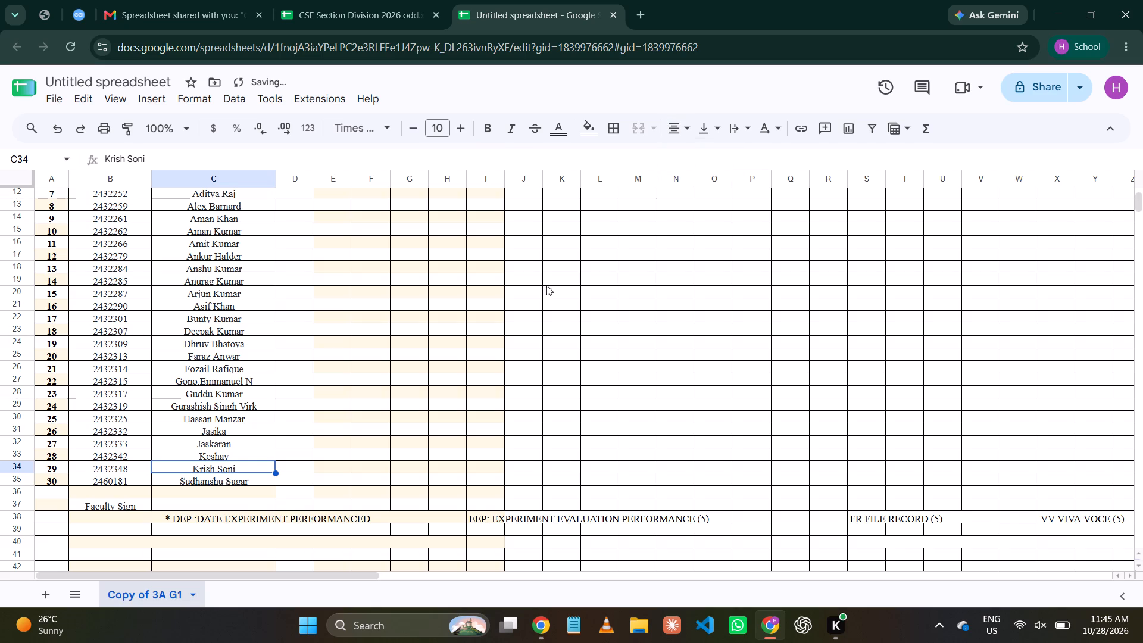
Copy the thirtieth student's roll number from B35 of 5D_CSE into B35 of "Copy of 3A G1", at font size 10.
click(114, 473)
click(119, 478)
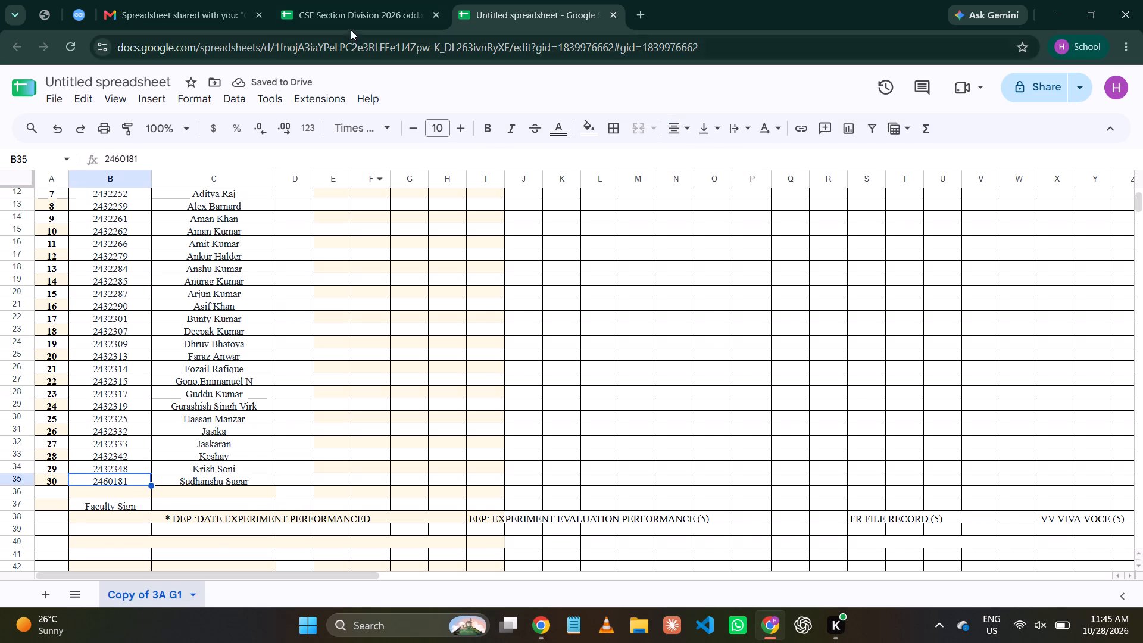
click(346, 21)
click(126, 518)
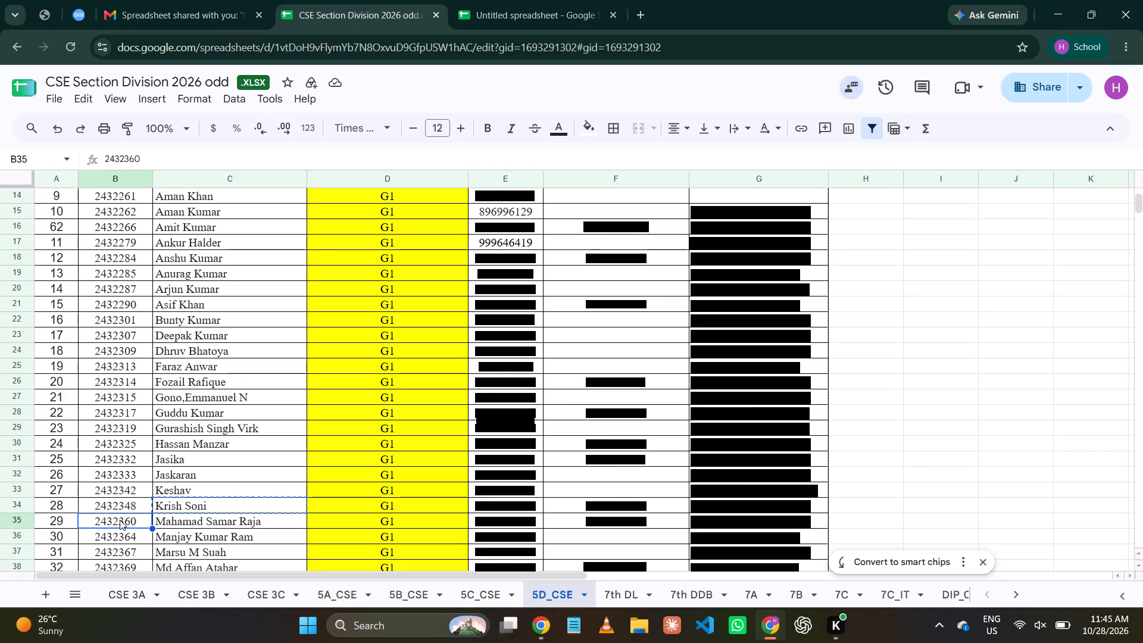
ctrl+drag(120, 520, 214, 444)
key(ctrl+c)
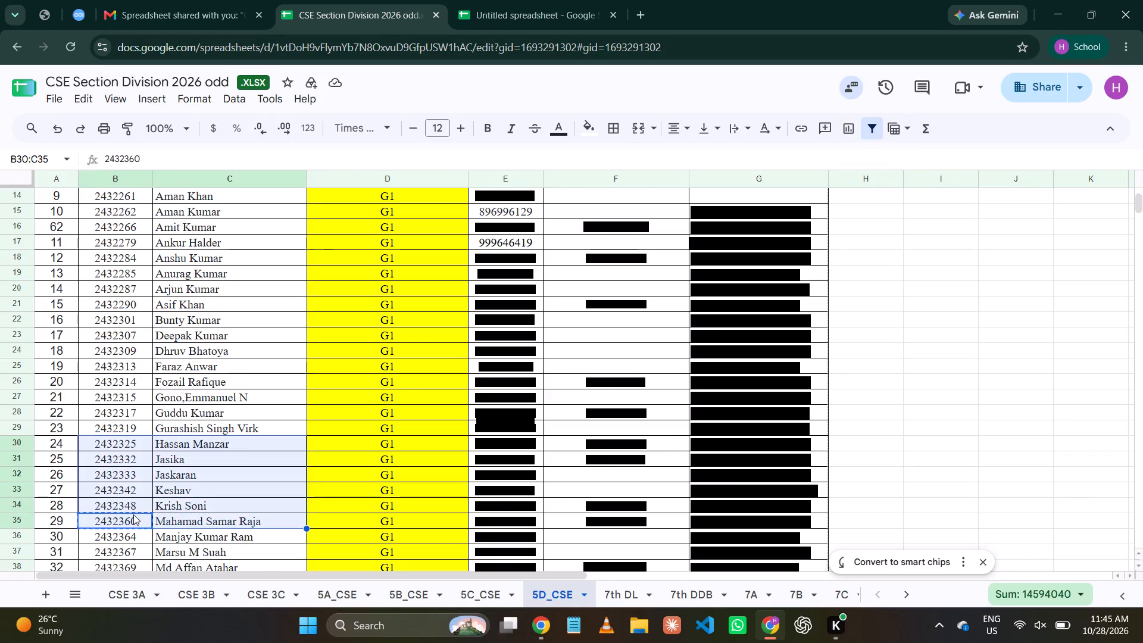
click(133, 519)
key(ctrl+c)
click(520, 21)
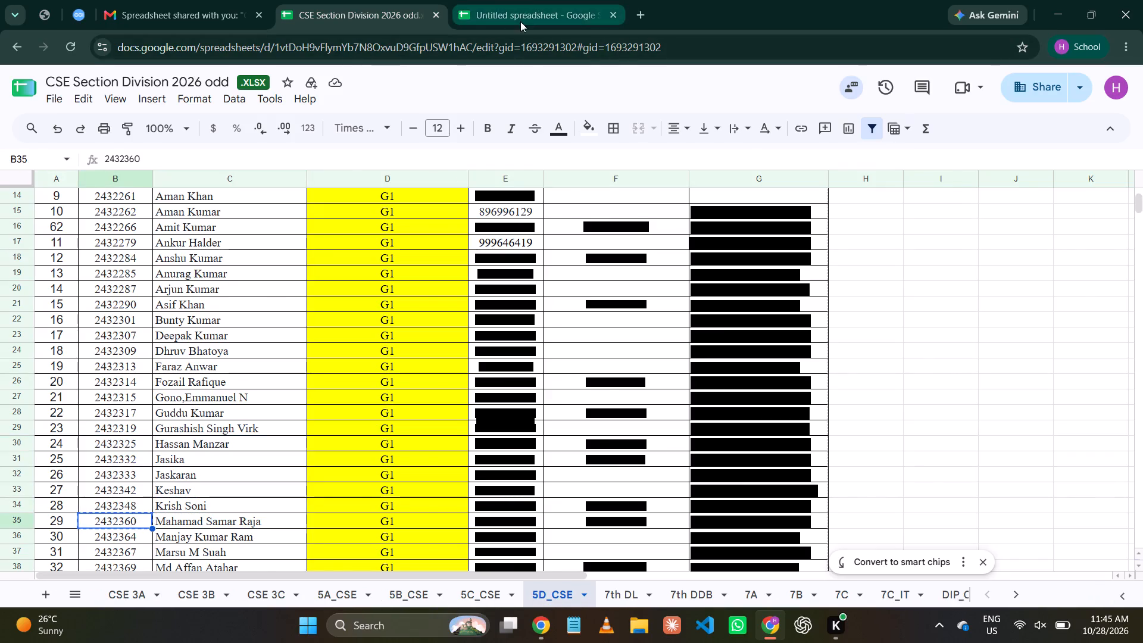
click(136, 479)
key(ctrl+v)
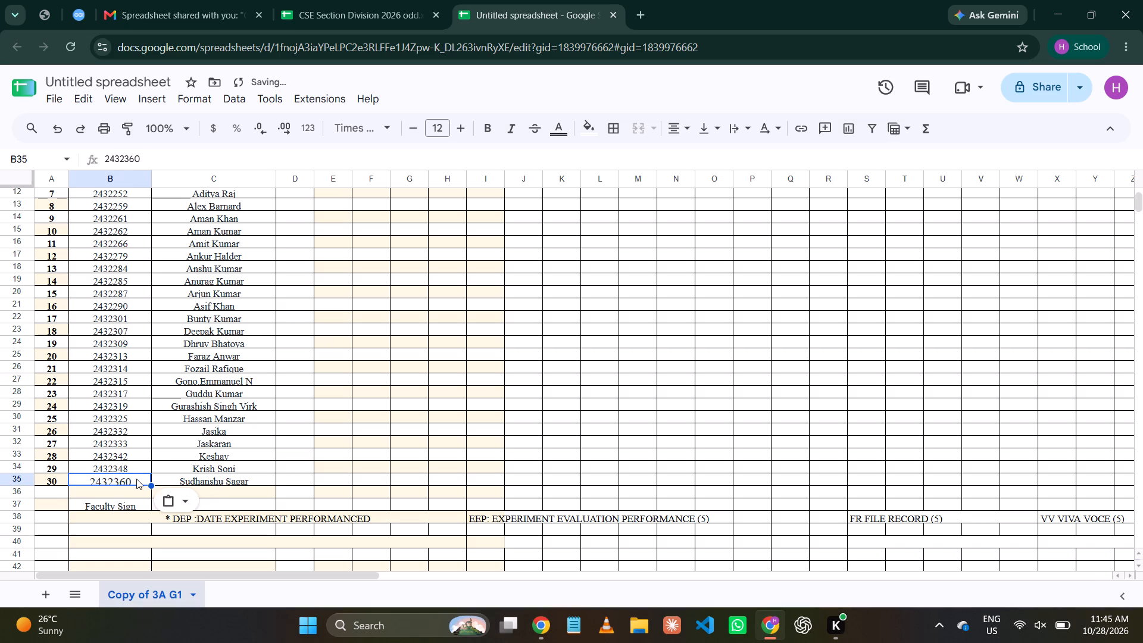
double_click(407, 129)
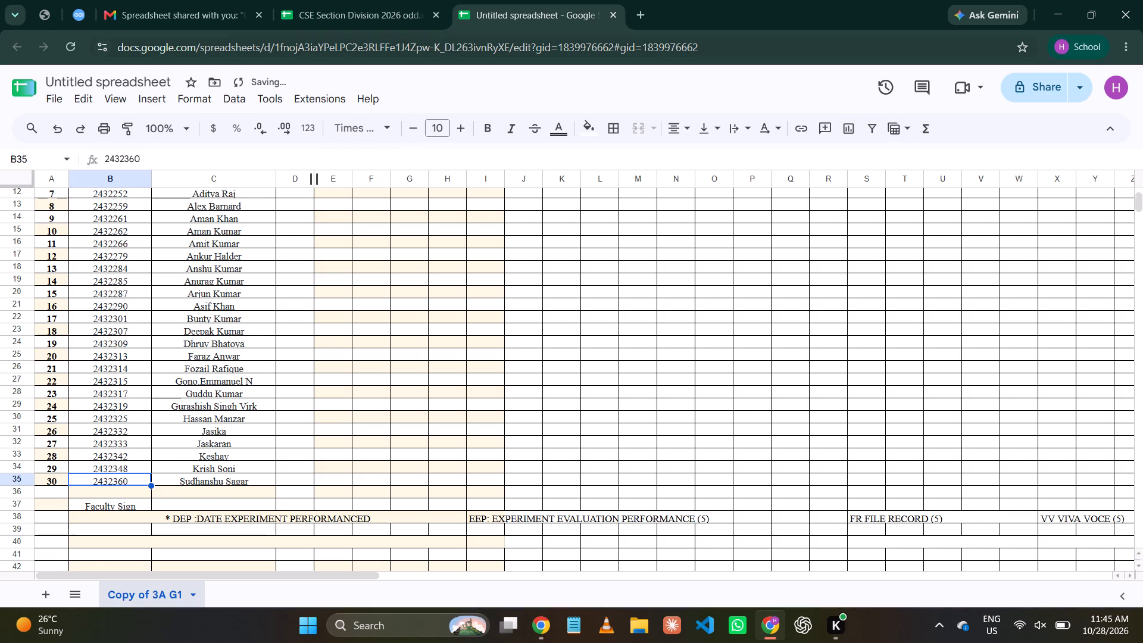
Copy the thirtieth student's name from C35 of 5D_CSE into C35 of "Copy of 3A G1", at font size 10 and centred.
click(394, 18)
click(183, 524)
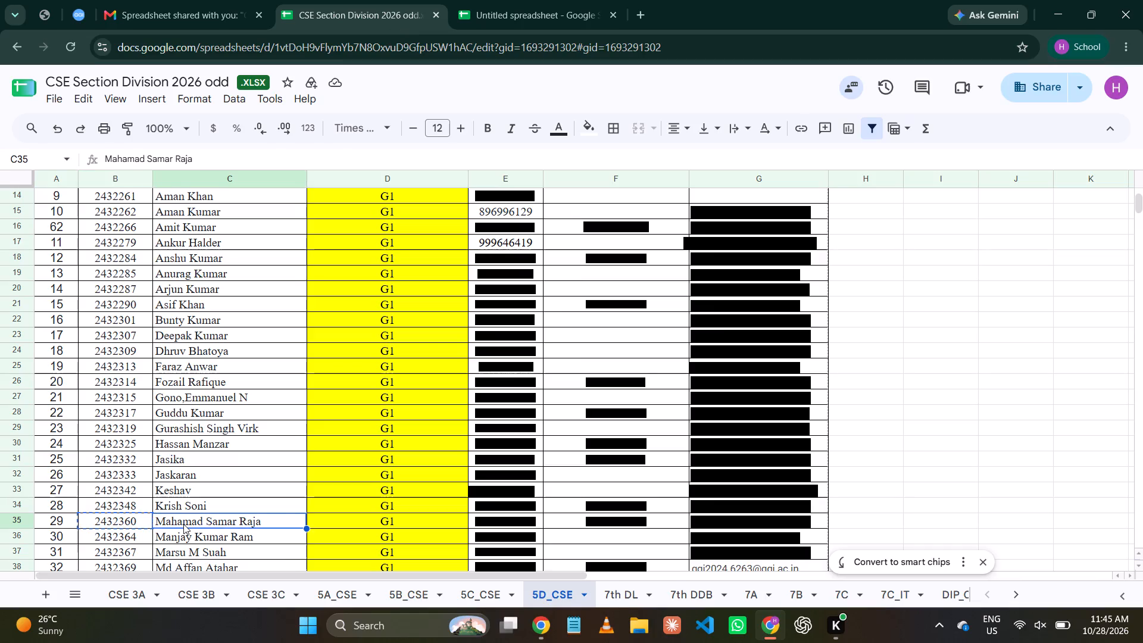
key(ctrl+c)
click(496, 14)
click(180, 477)
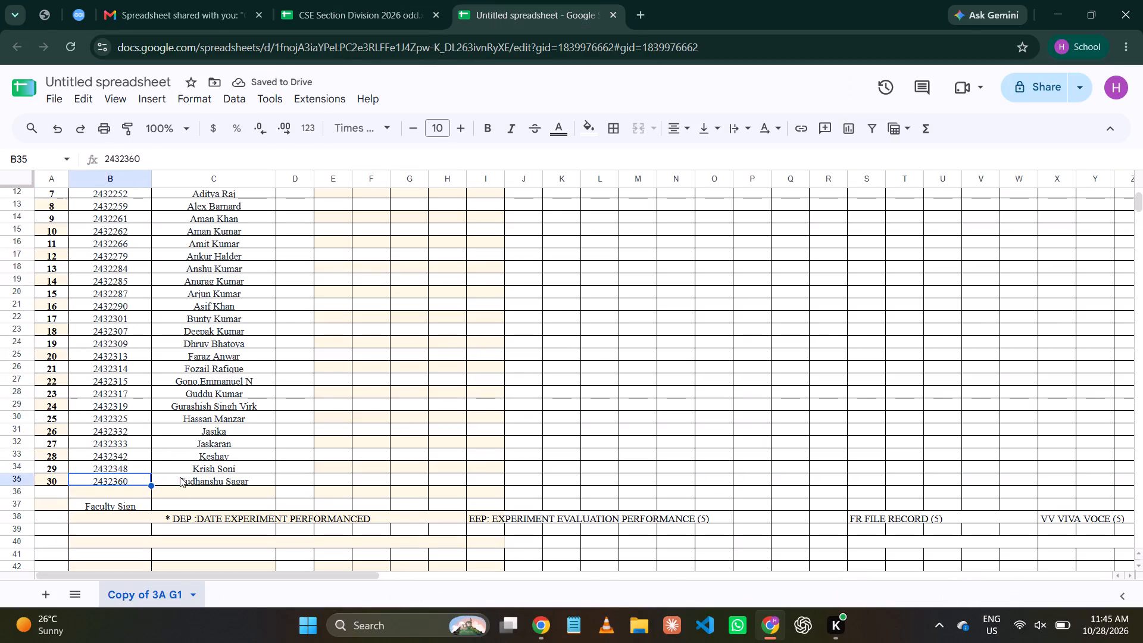
key(ctrl+v)
double_click(410, 124)
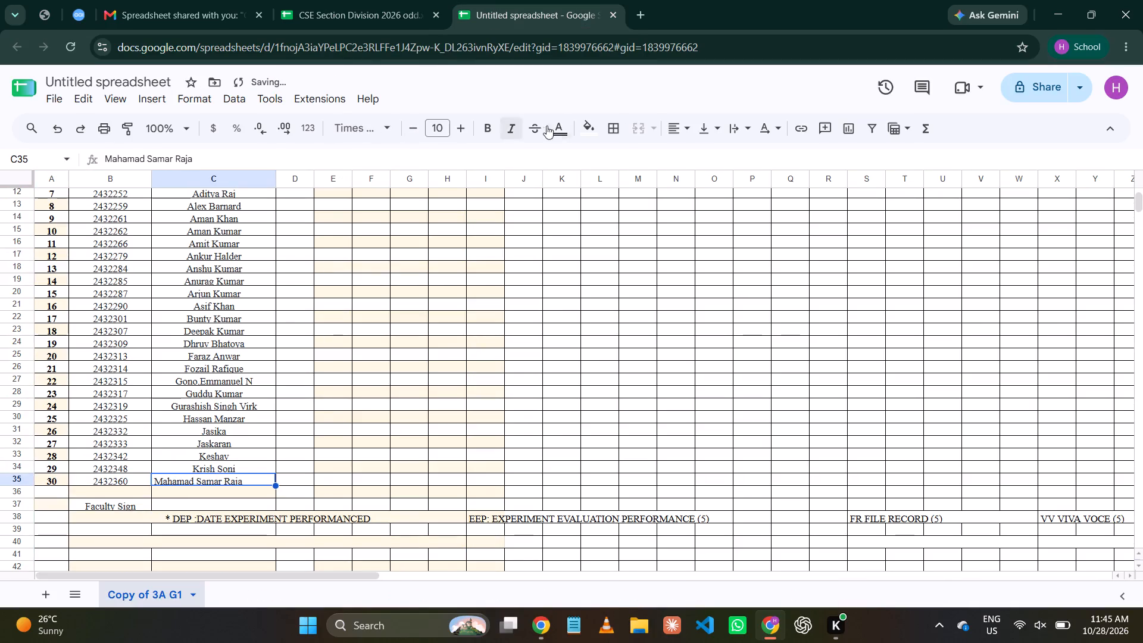
click(682, 126)
click(699, 161)
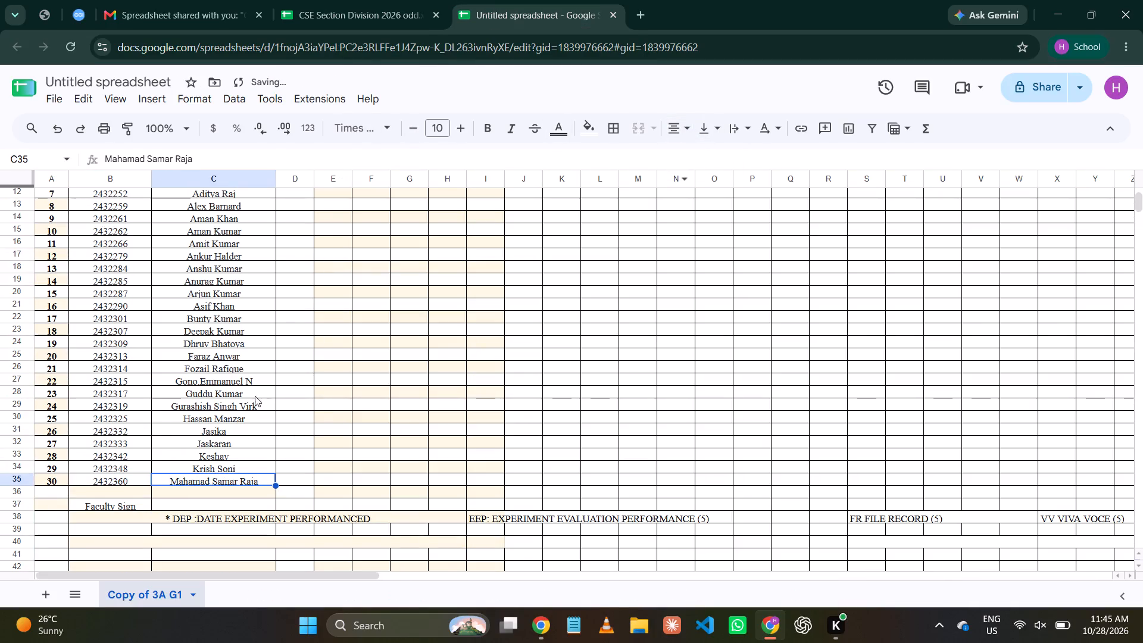
Enter serial number 31 in A36 of "Copy of 3A G1".
click(51, 495)
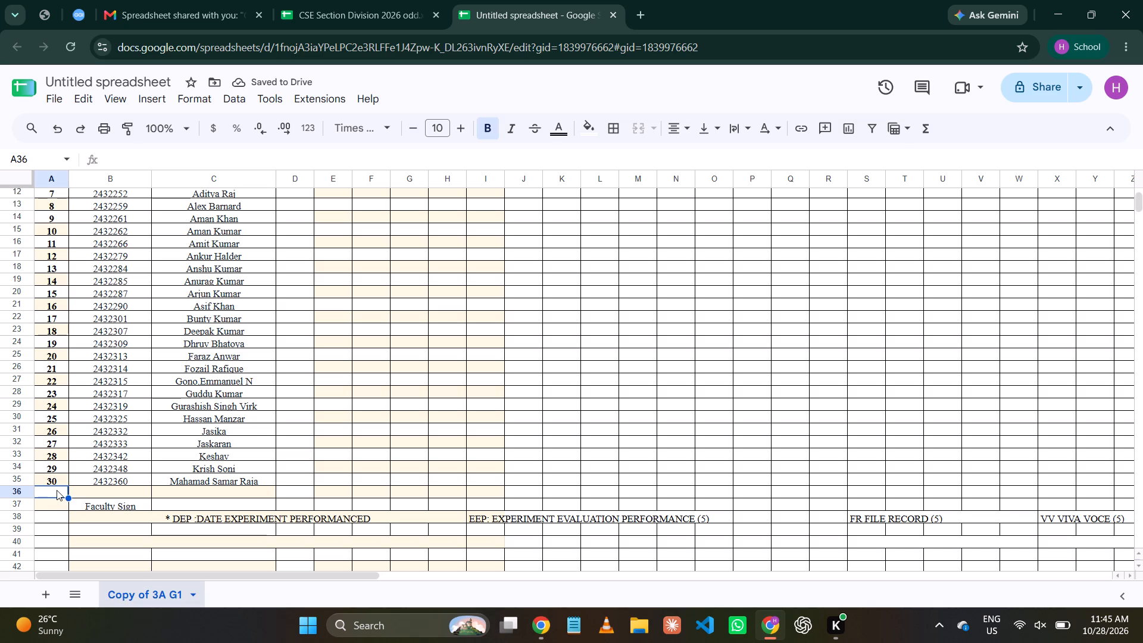
click(57, 490)
text(31)
key(Right)
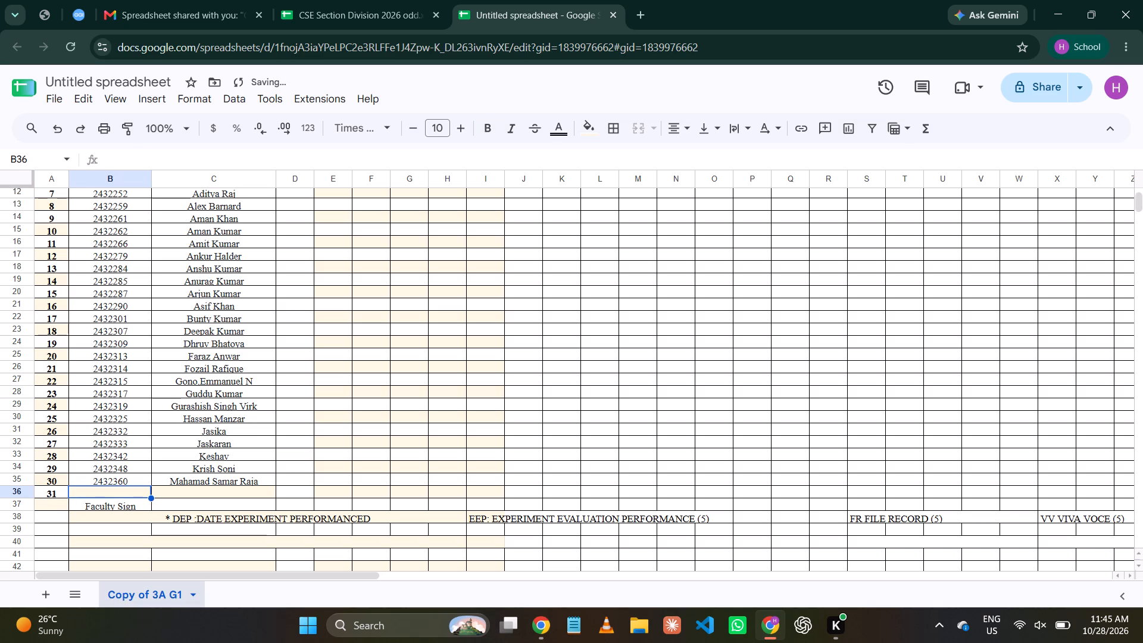
Copy the thirty-first student's roll number from B36 of 5D_CSE into B36 of "Copy of 3A G1".
click(373, 6)
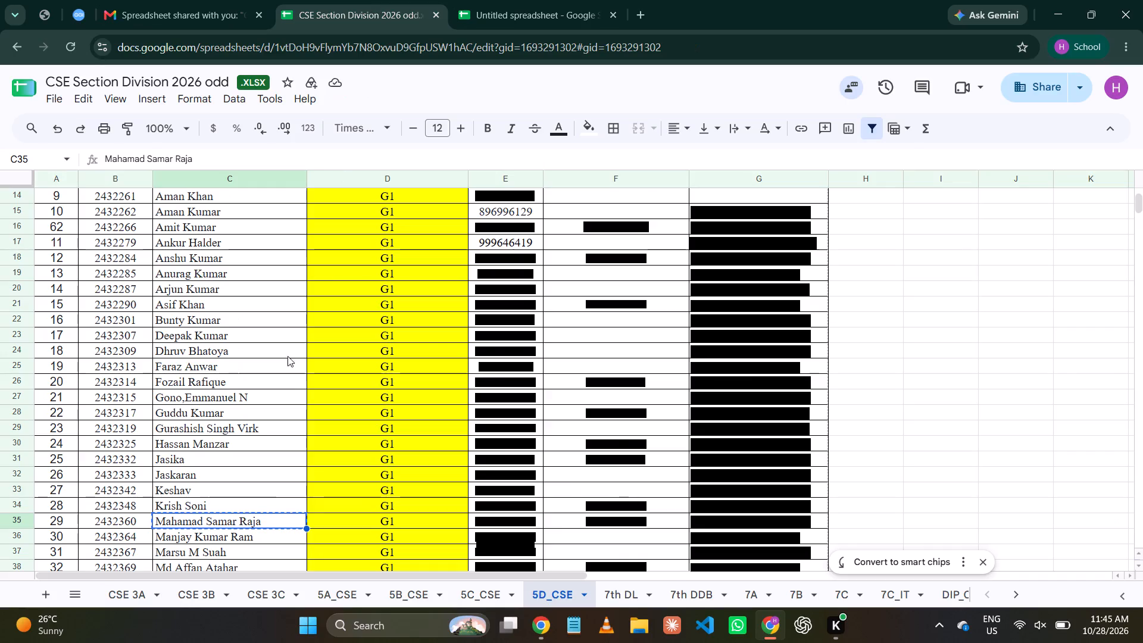
click(124, 539)
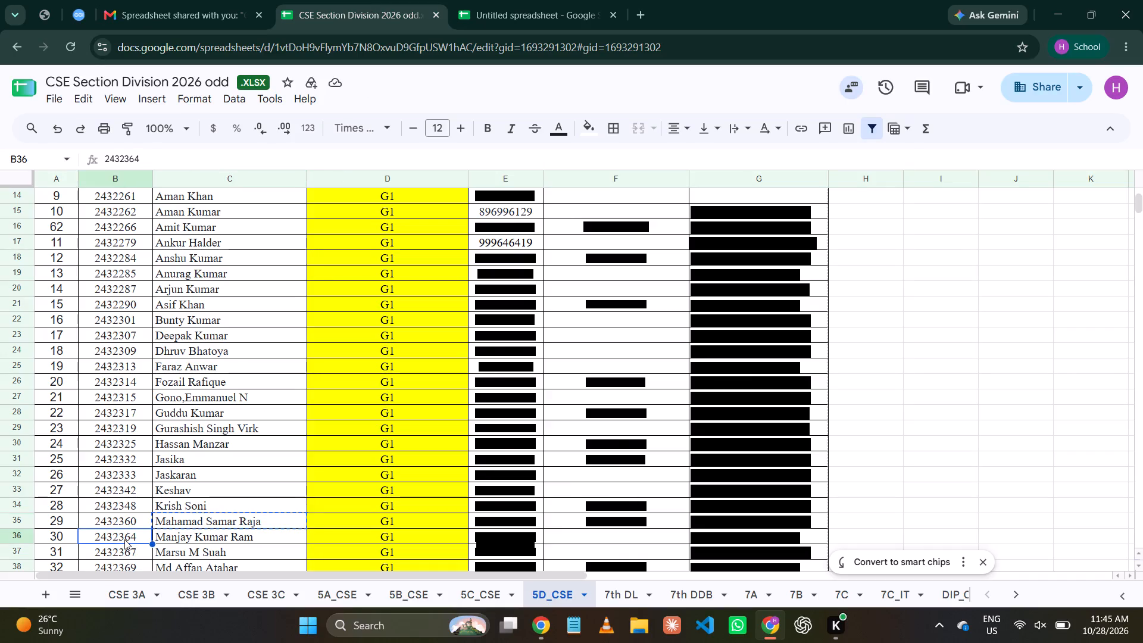
key(ctrl+c)
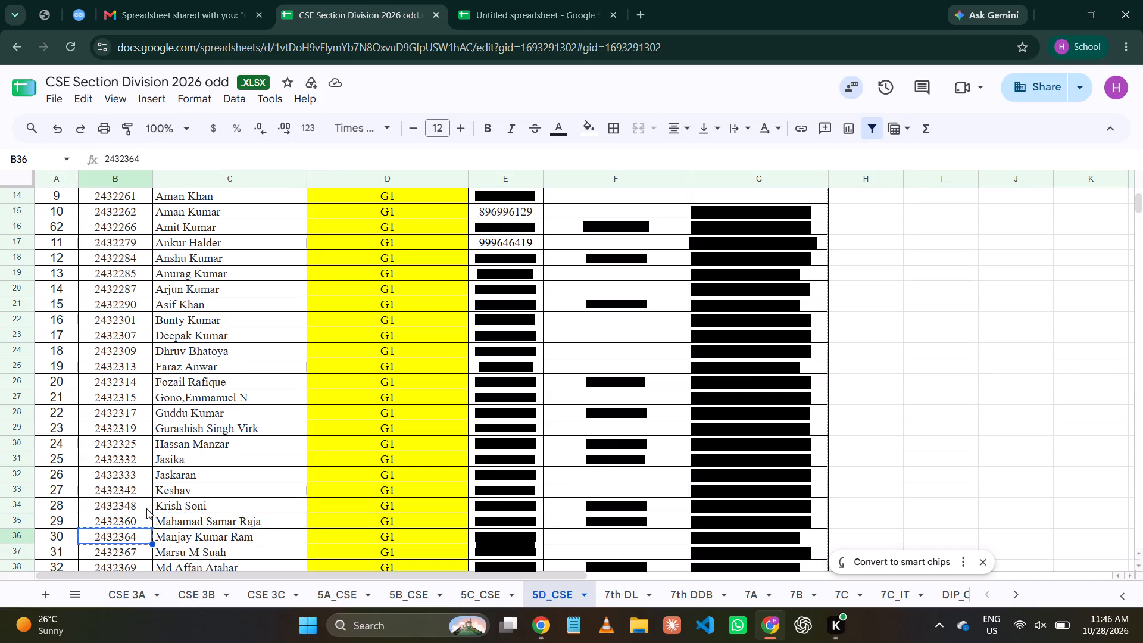
click(486, 17)
click(102, 496)
key(ctrl+v)
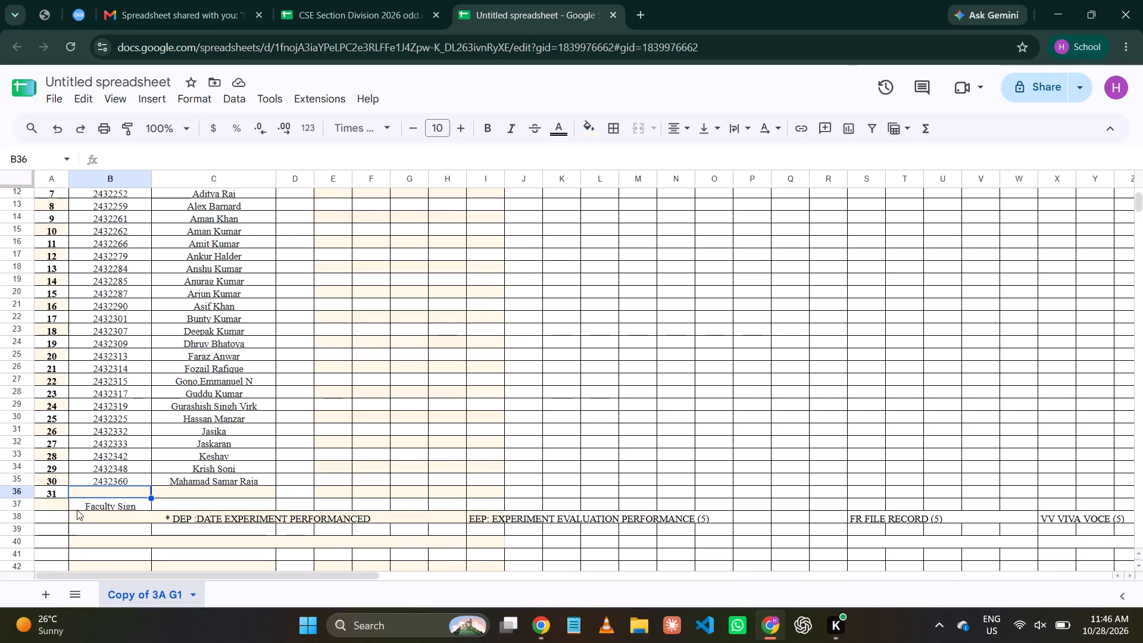
Copy the thirty-first student's name from C36 of 5D_CSE into C36 of "Copy of 3A G1".
click(406, 17)
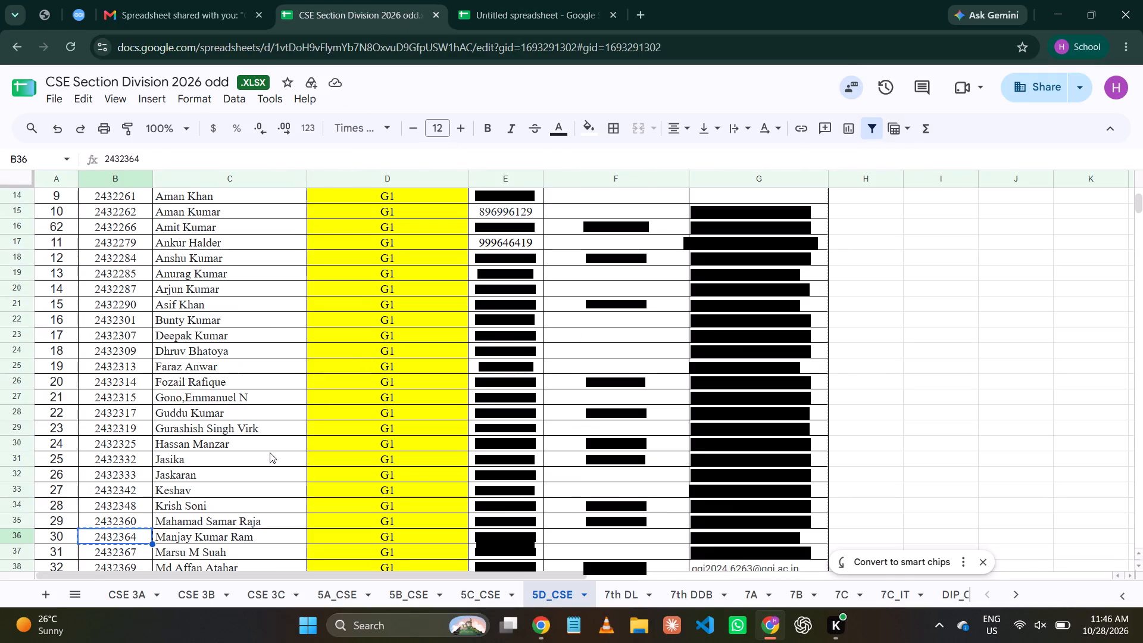
click(207, 539)
ctrl+click(207, 539)
key(ctrl+v)
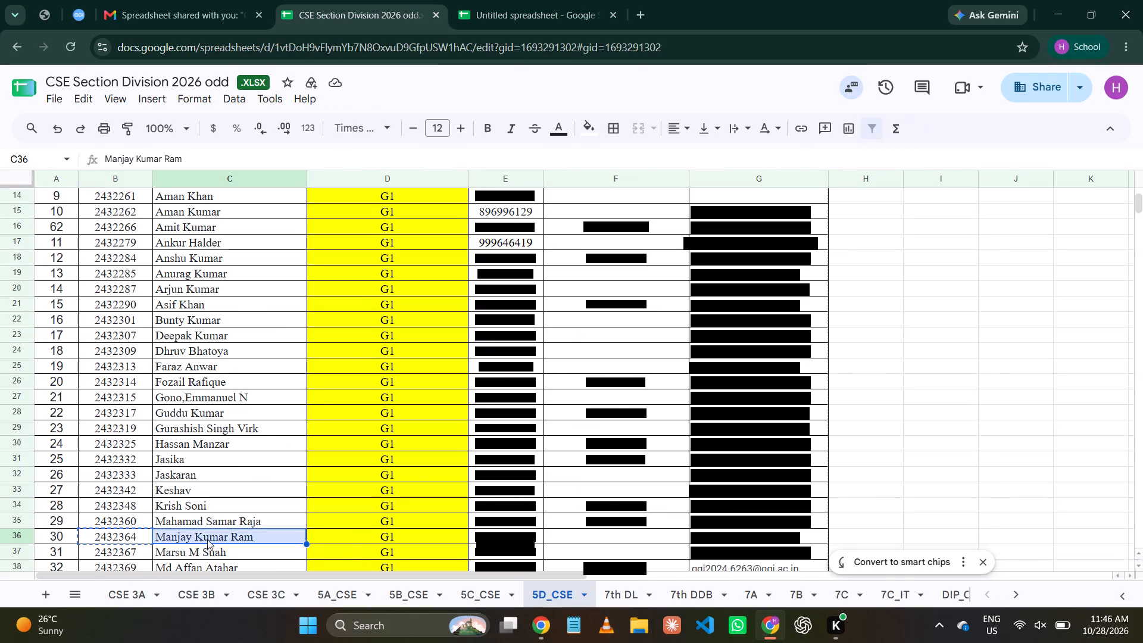
key(ctrl+z)
key(ctrl+c)
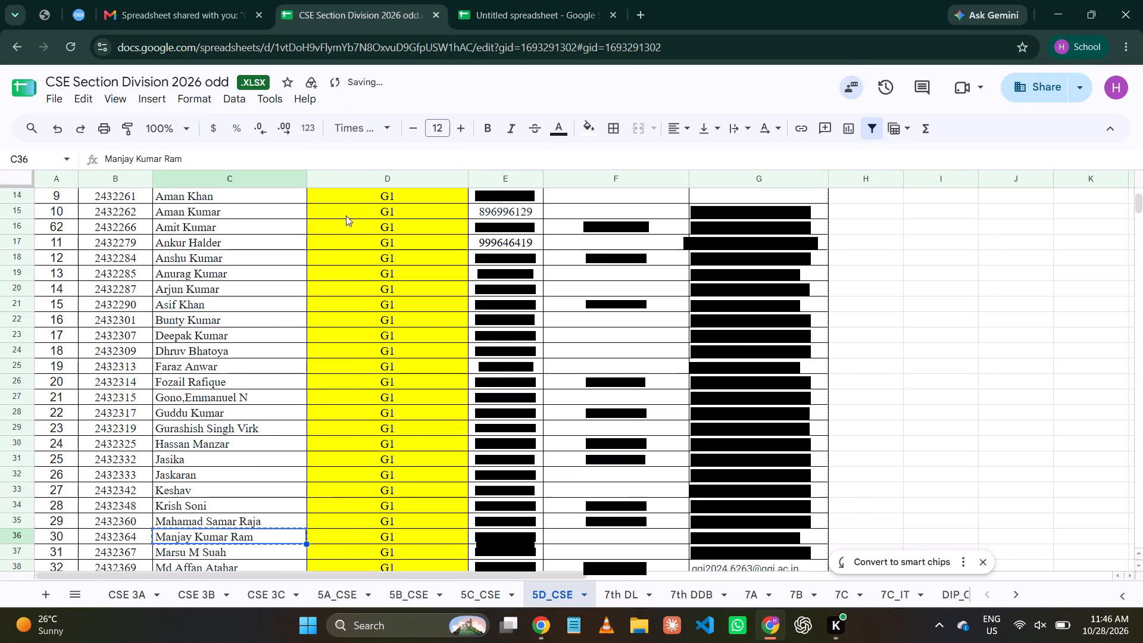
click(488, 7)
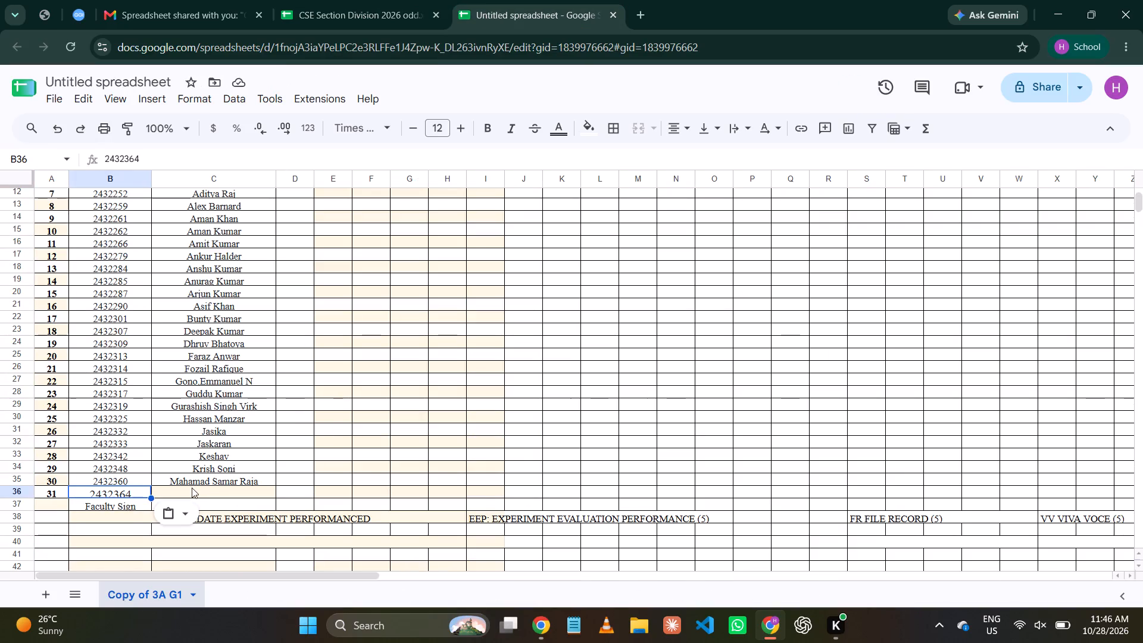
click(192, 488)
key(ctrl+v)
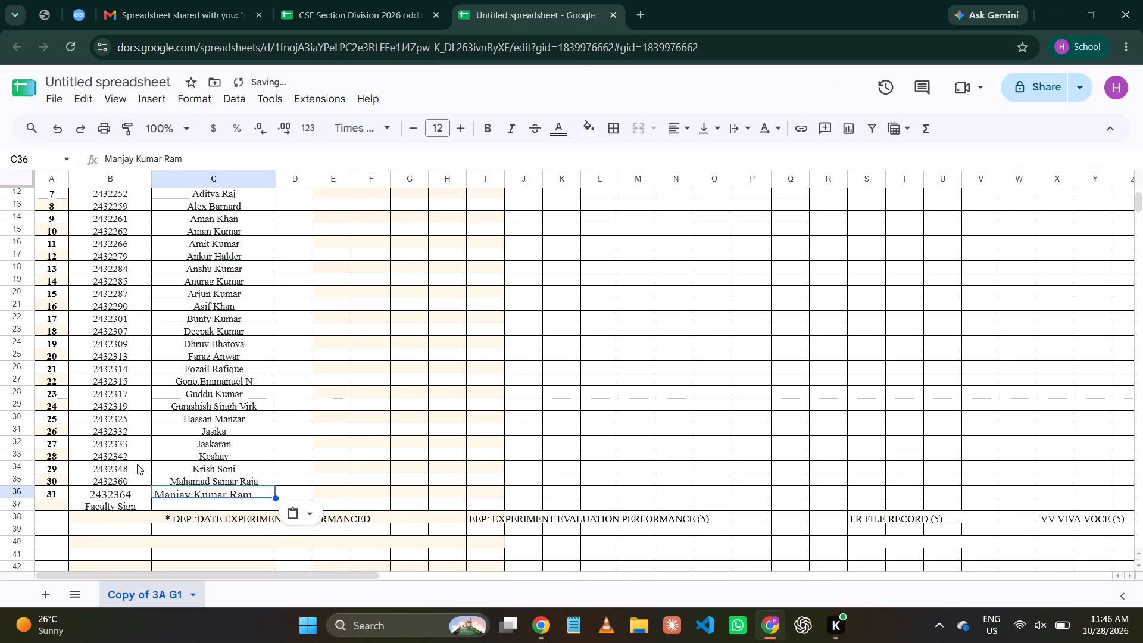
Set the thirty-first student's roll number and name in B36 and C36 to font size 10, and centre the name.
click(129, 490)
double_click(412, 130)
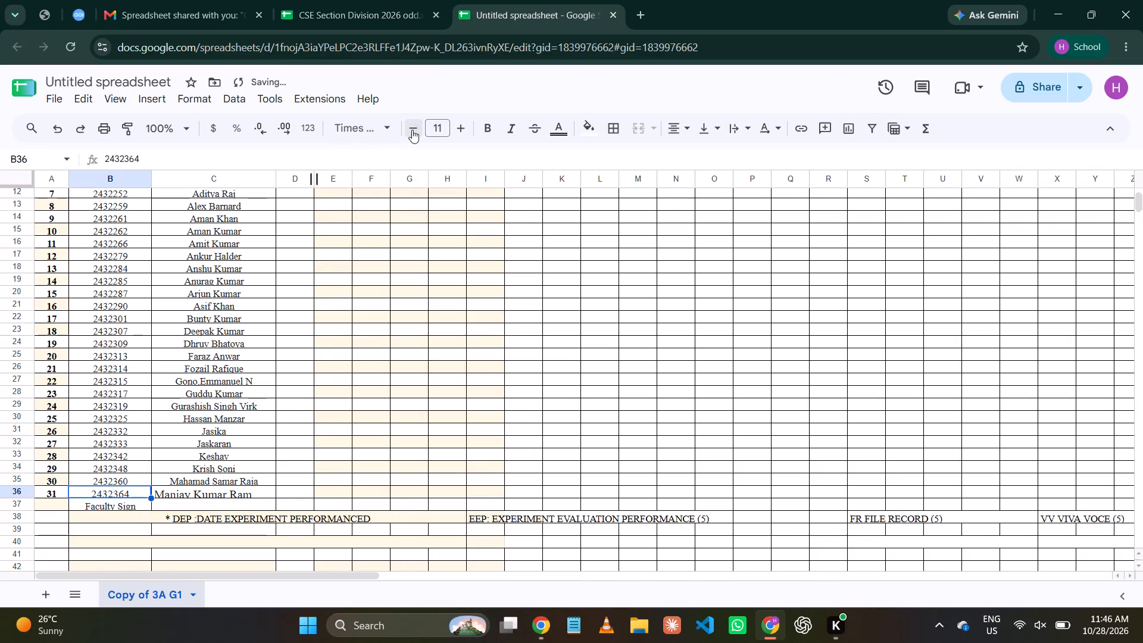
click(243, 492)
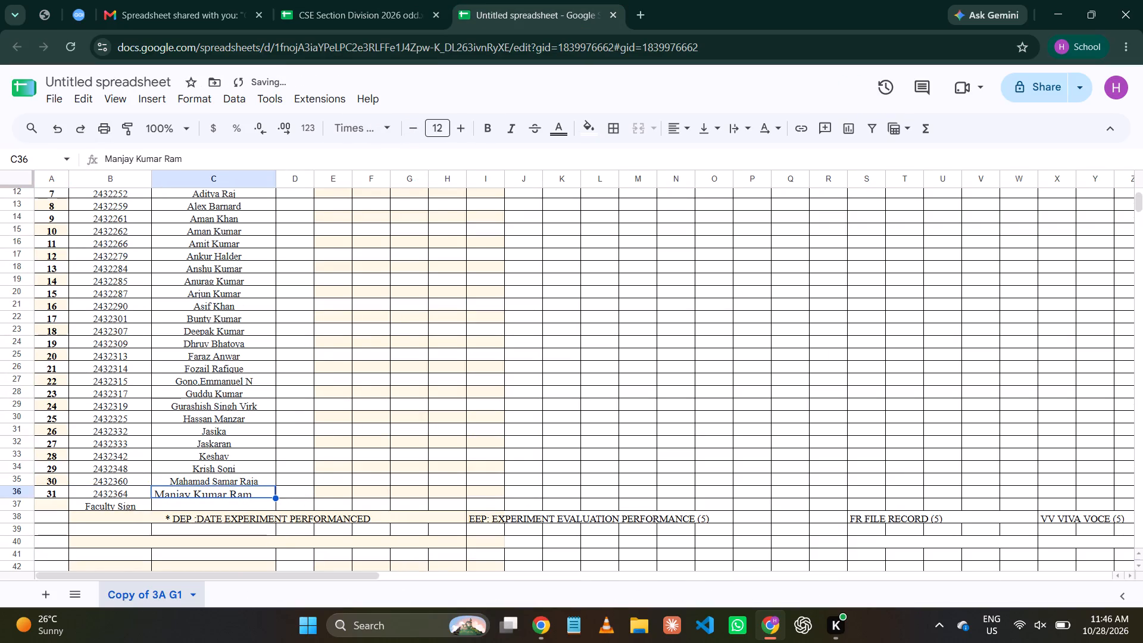
double_click(417, 127)
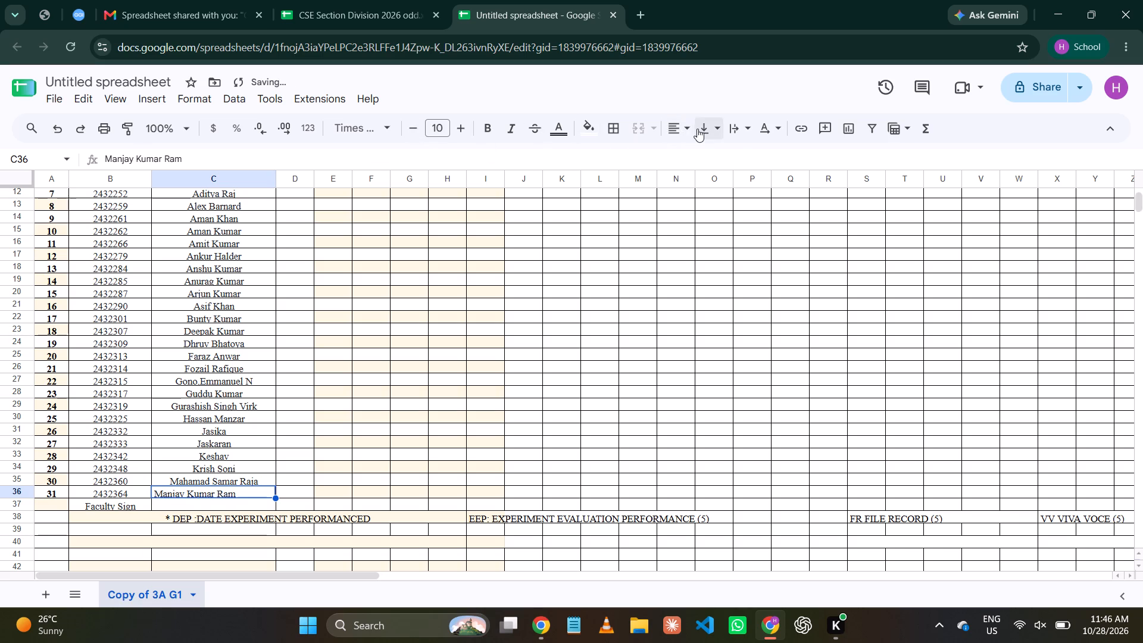
click(686, 133)
click(695, 152)
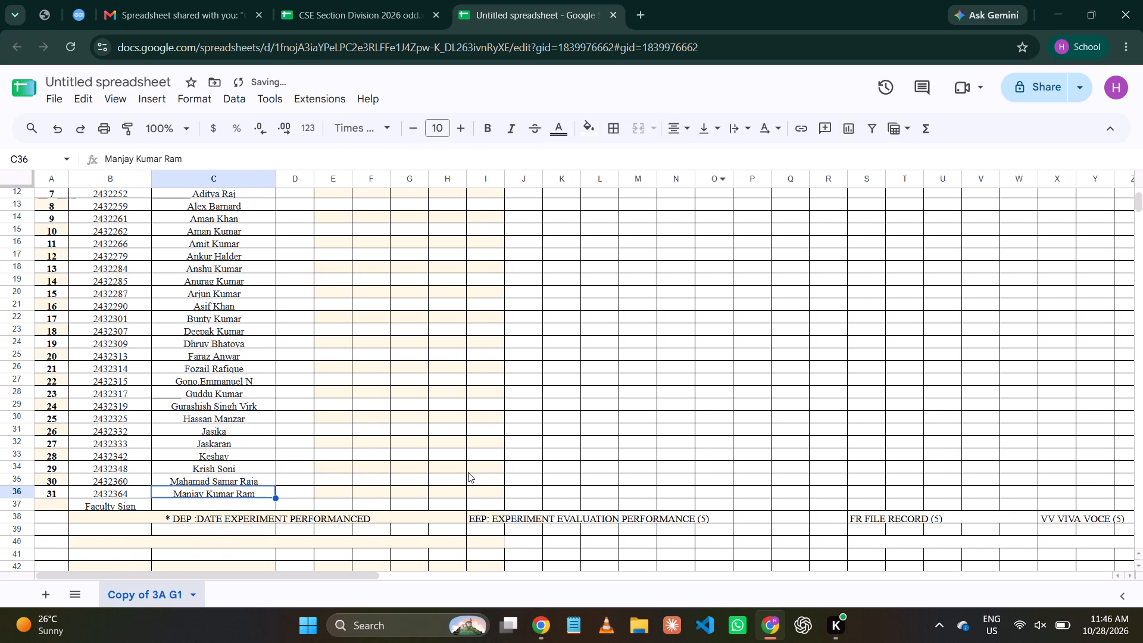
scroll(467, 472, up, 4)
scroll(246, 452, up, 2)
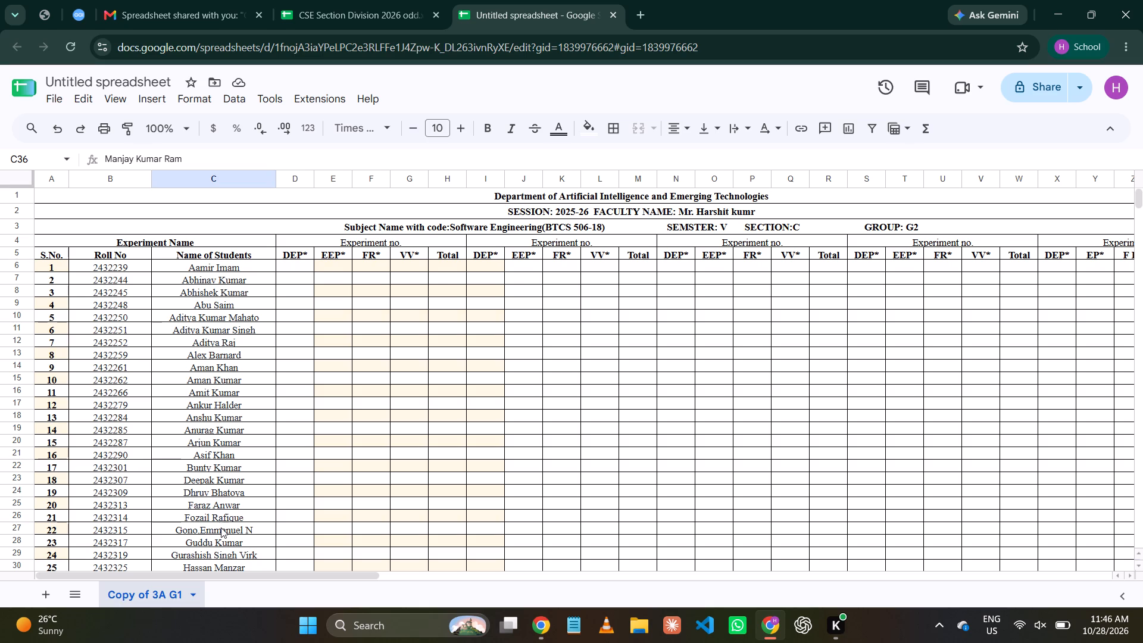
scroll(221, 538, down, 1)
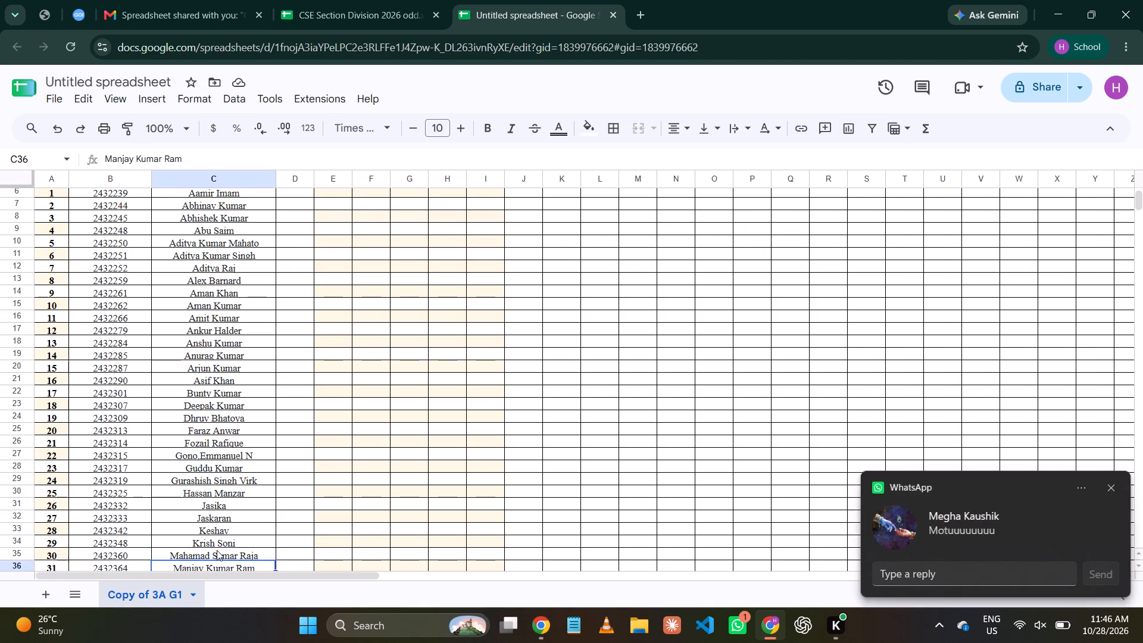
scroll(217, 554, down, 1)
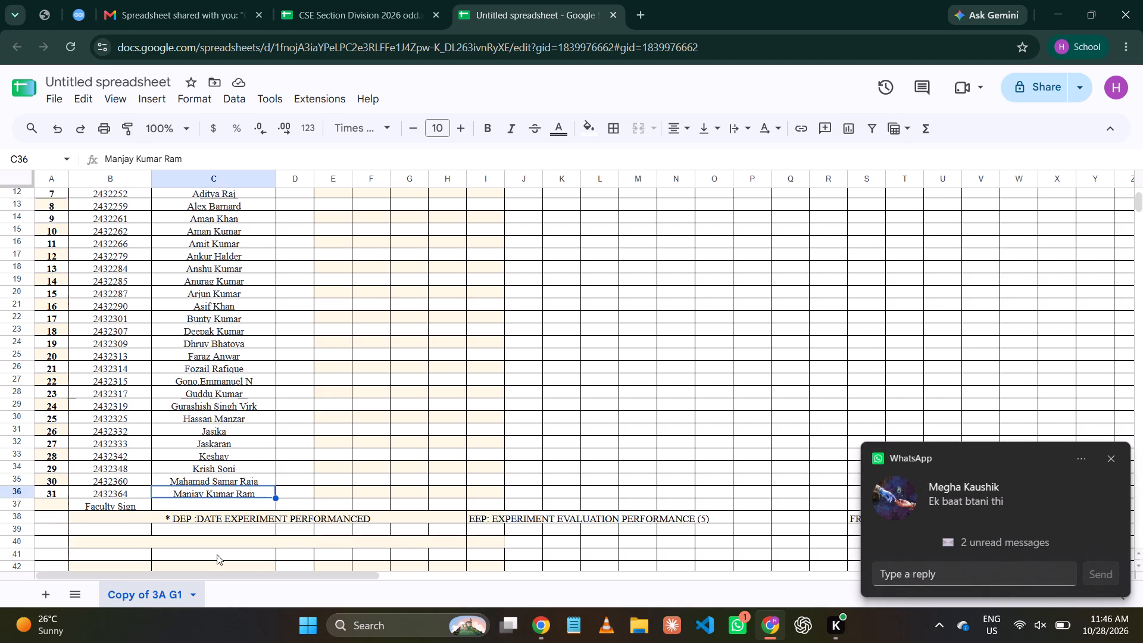
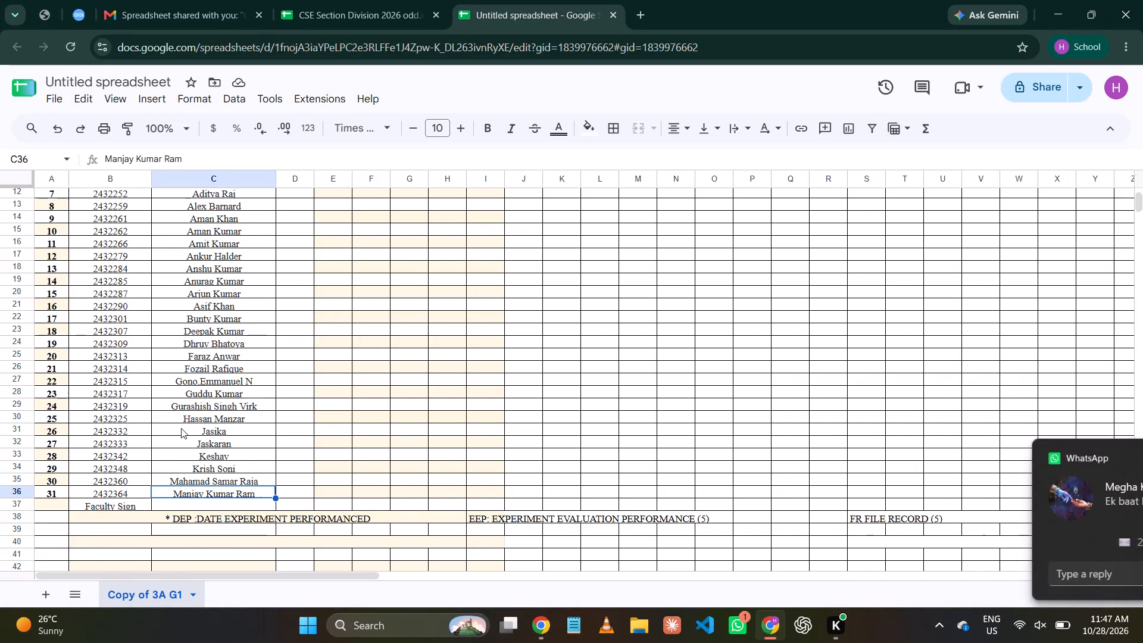
Review the completed student rows in "Copy of 3A G1" from top to bottom, and return to the 5D_CSE list to compare.
scroll(181, 428, up, 4)
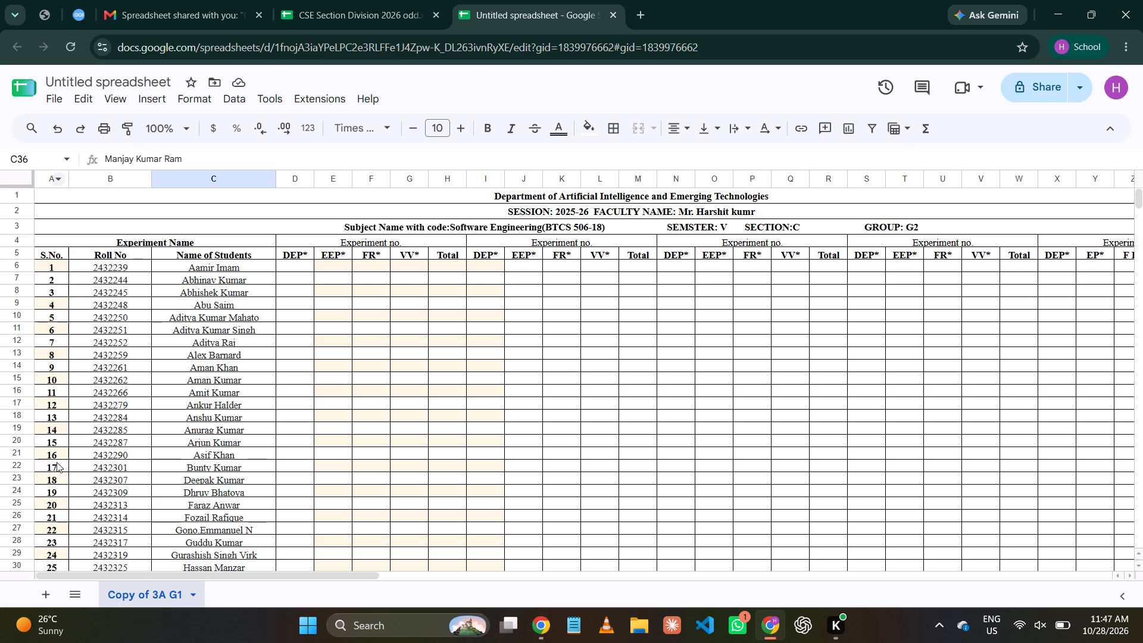
scroll(56, 554, down, 1)
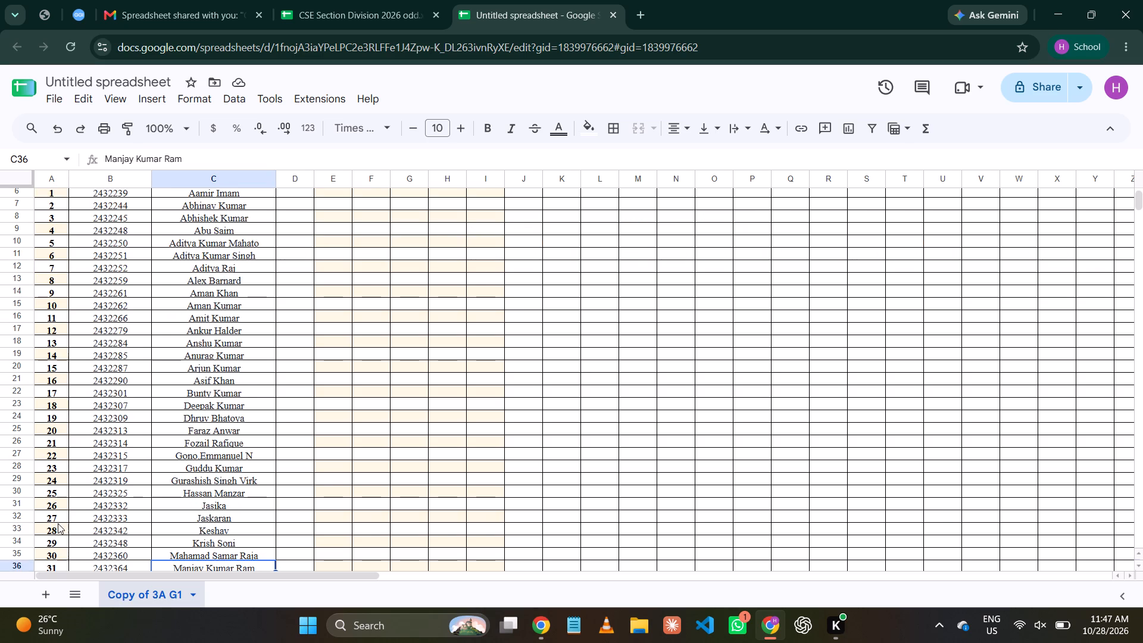
scroll(58, 523, down, 1)
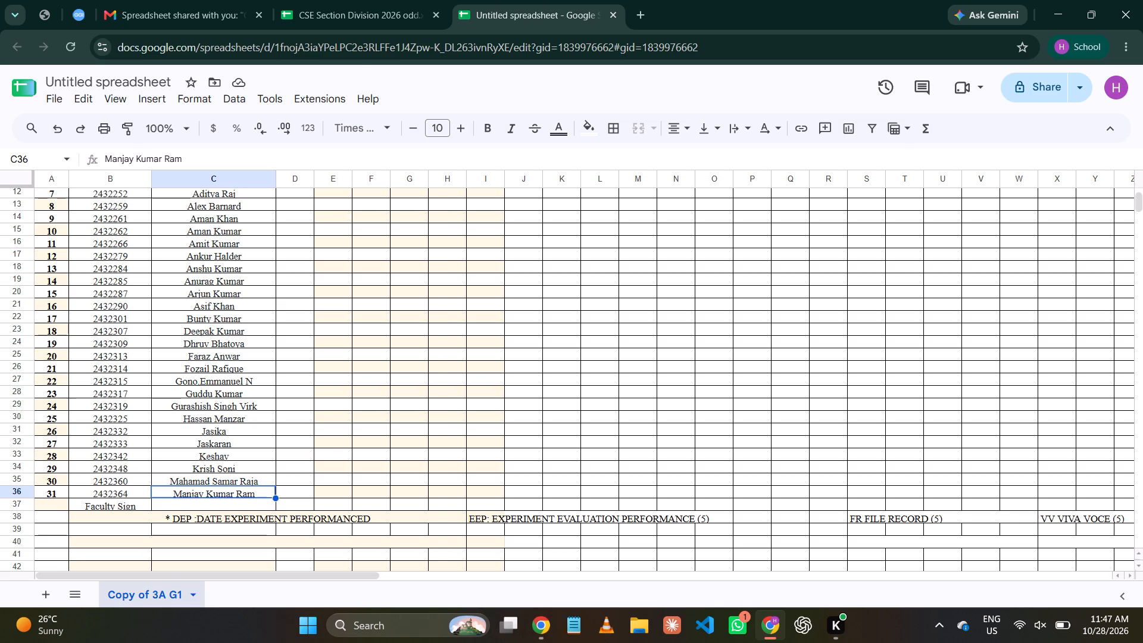
click(369, 2)
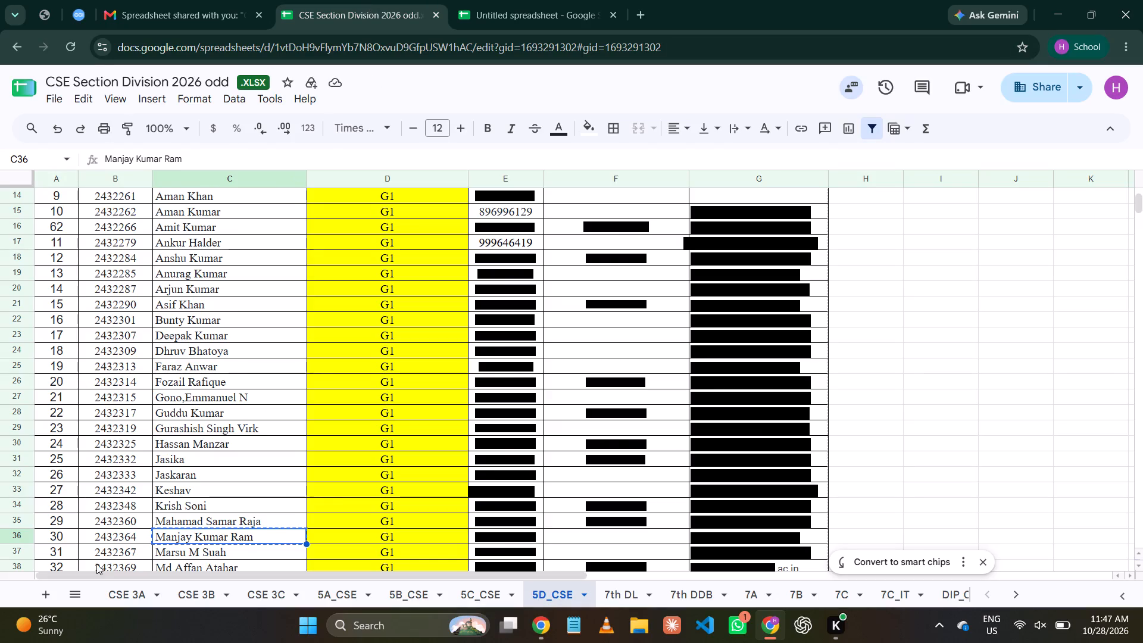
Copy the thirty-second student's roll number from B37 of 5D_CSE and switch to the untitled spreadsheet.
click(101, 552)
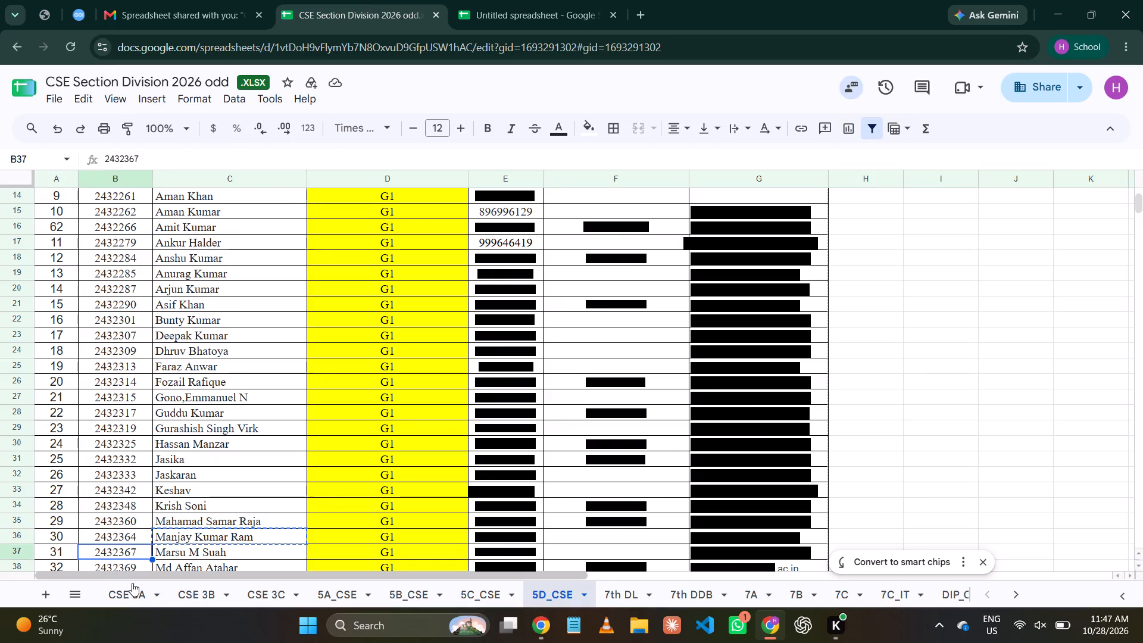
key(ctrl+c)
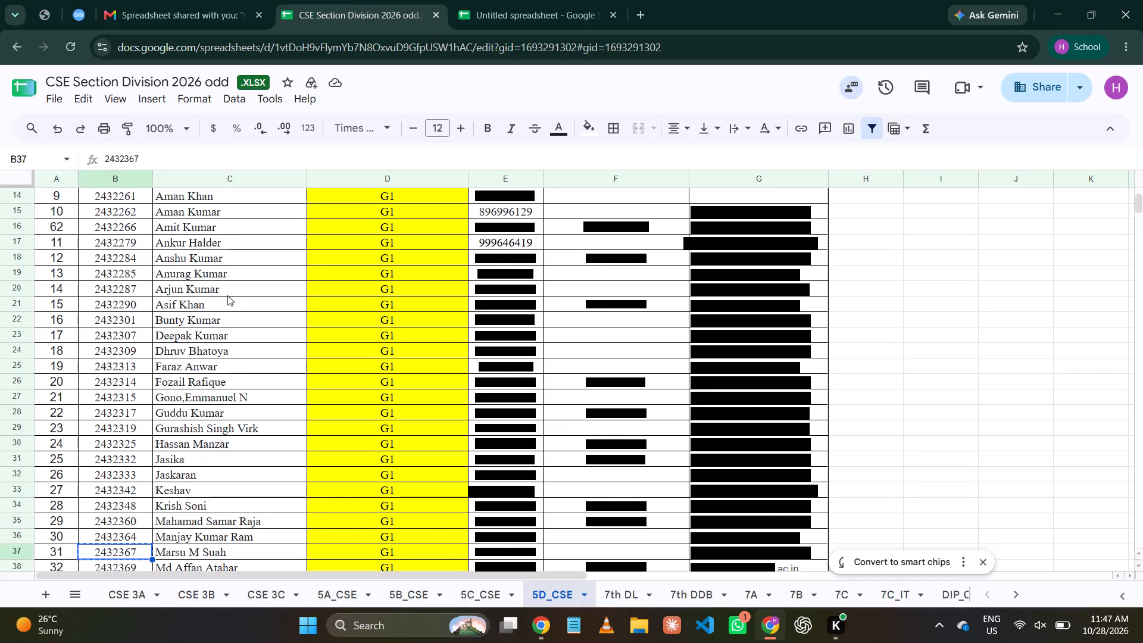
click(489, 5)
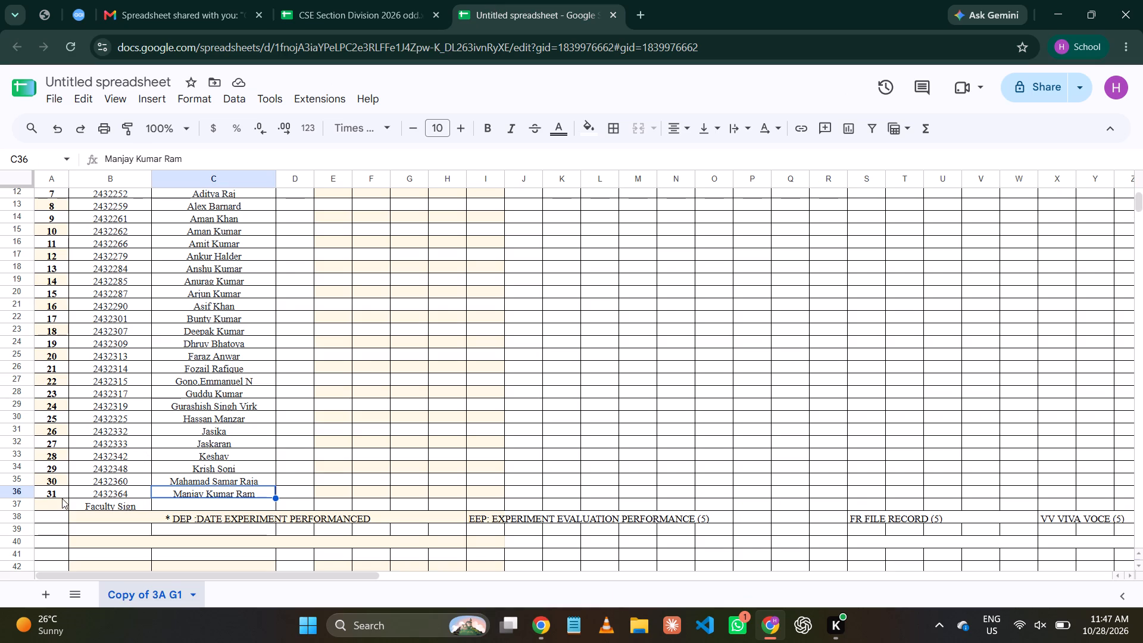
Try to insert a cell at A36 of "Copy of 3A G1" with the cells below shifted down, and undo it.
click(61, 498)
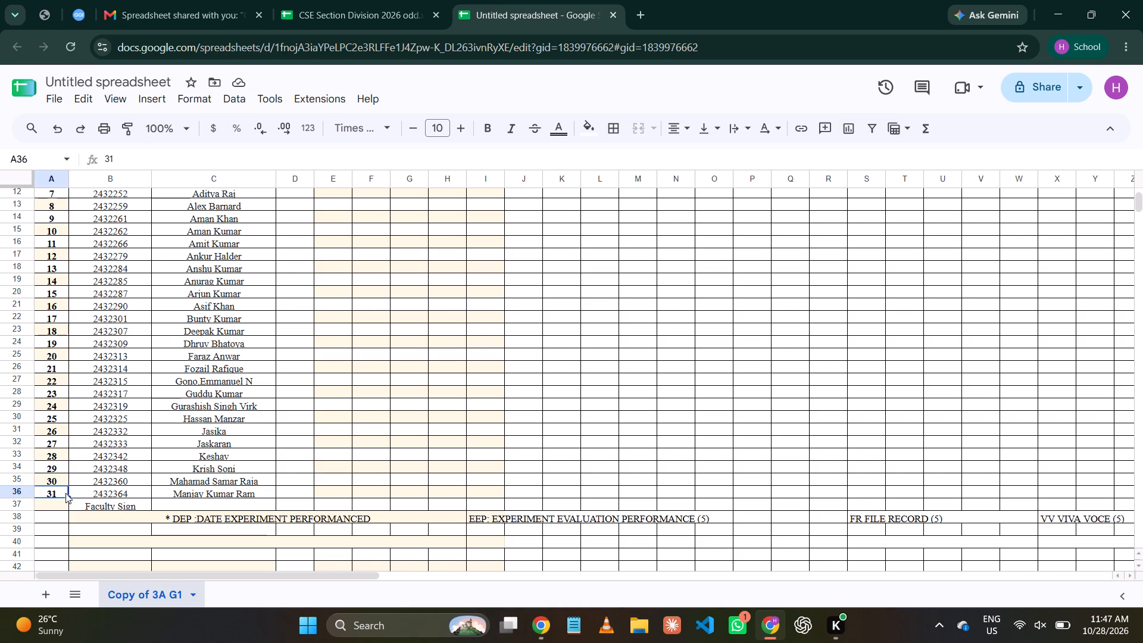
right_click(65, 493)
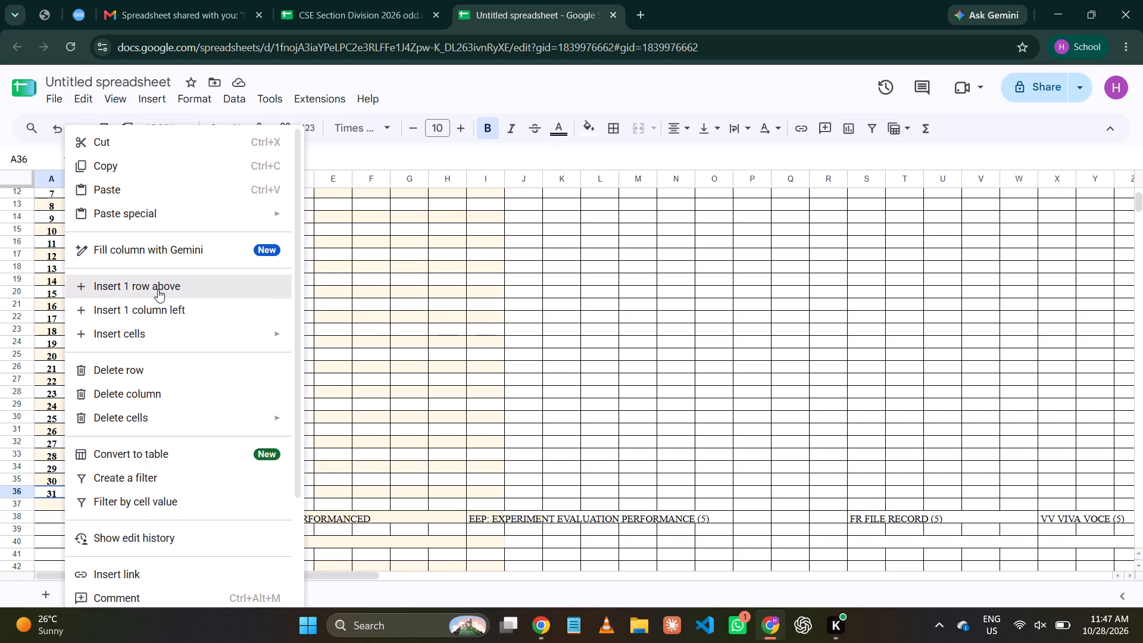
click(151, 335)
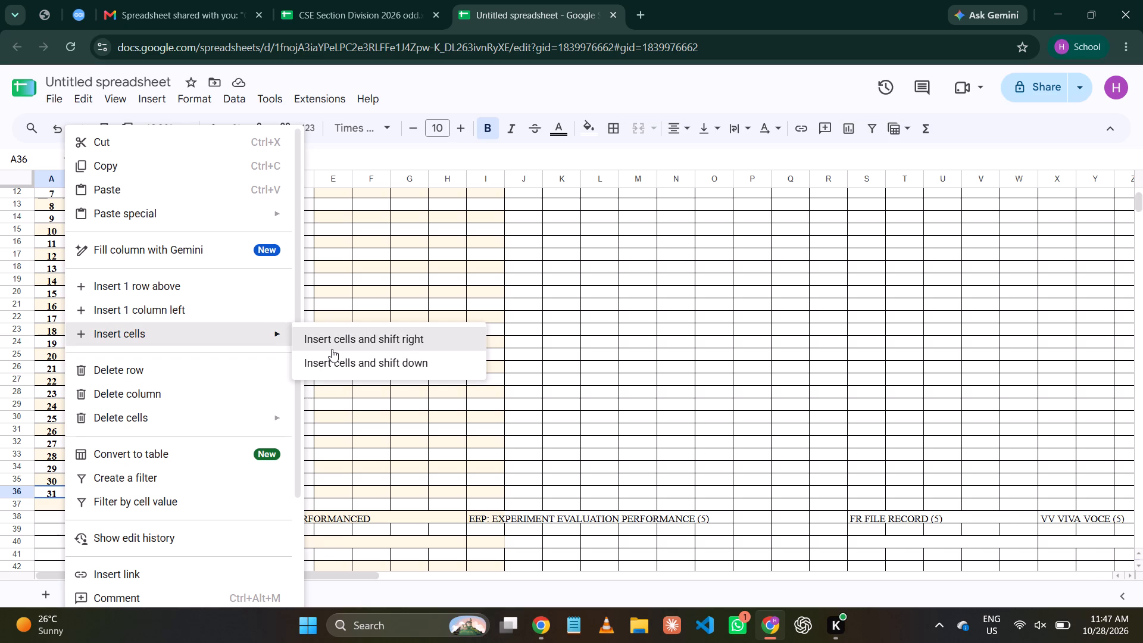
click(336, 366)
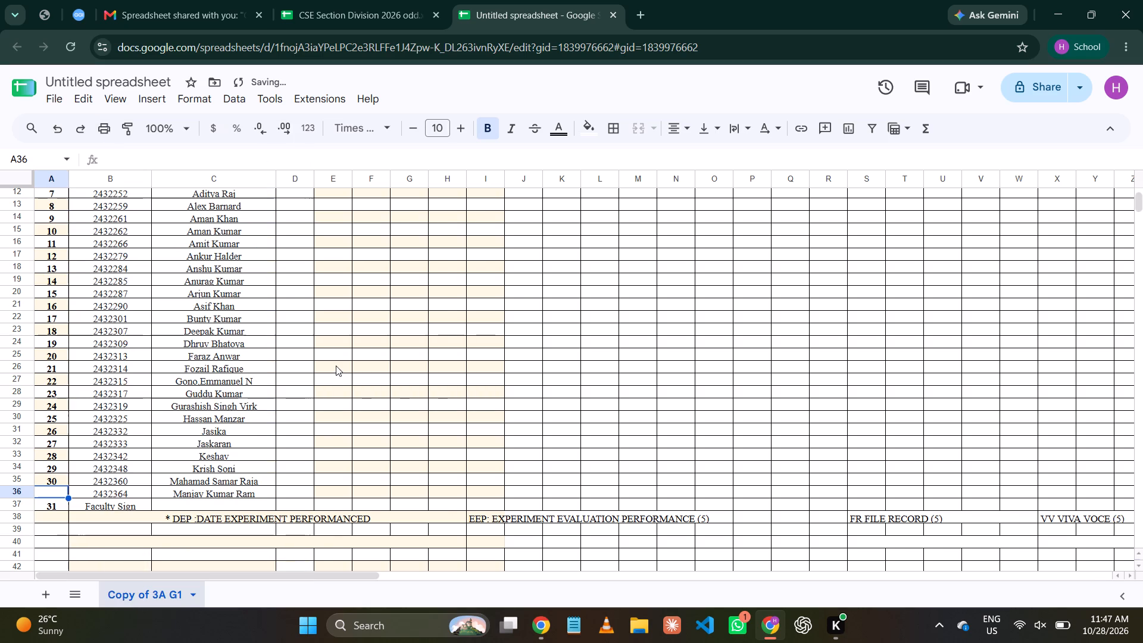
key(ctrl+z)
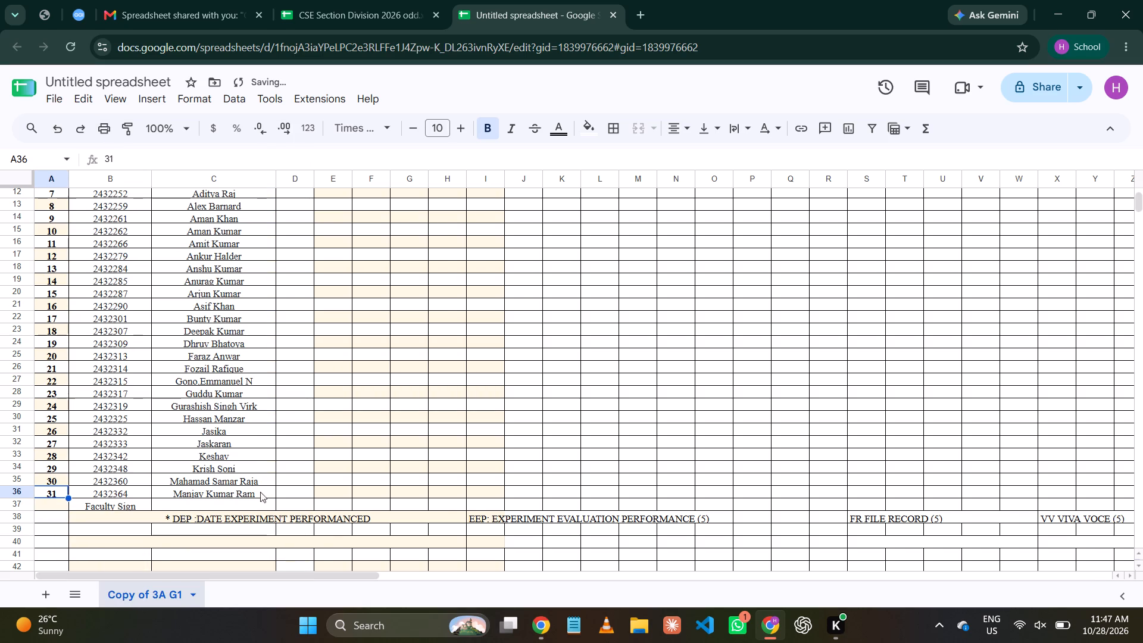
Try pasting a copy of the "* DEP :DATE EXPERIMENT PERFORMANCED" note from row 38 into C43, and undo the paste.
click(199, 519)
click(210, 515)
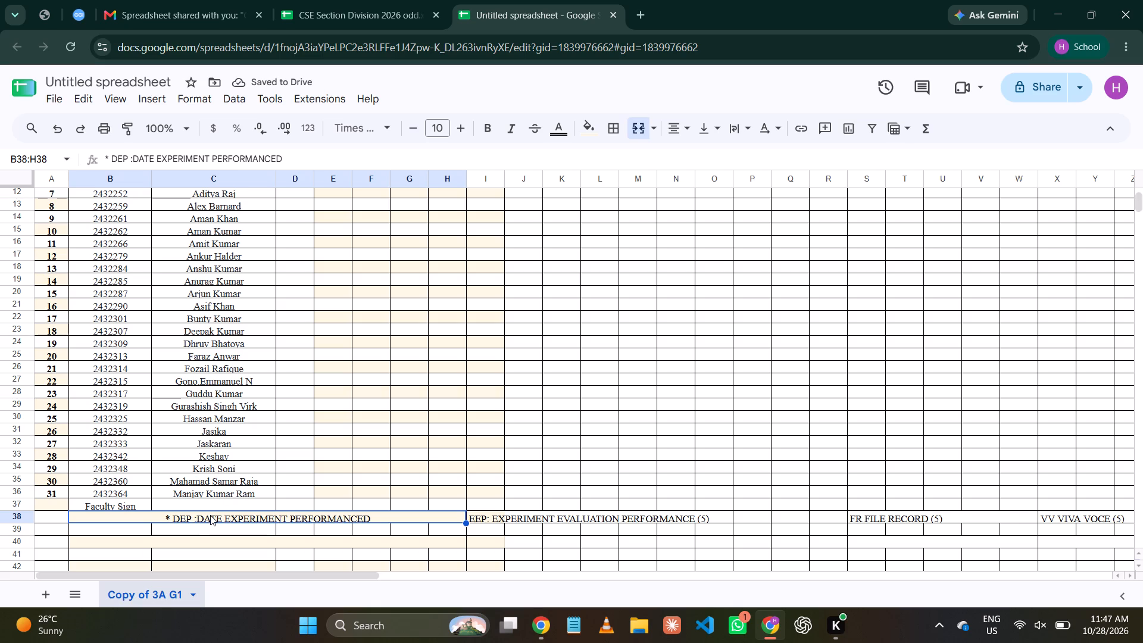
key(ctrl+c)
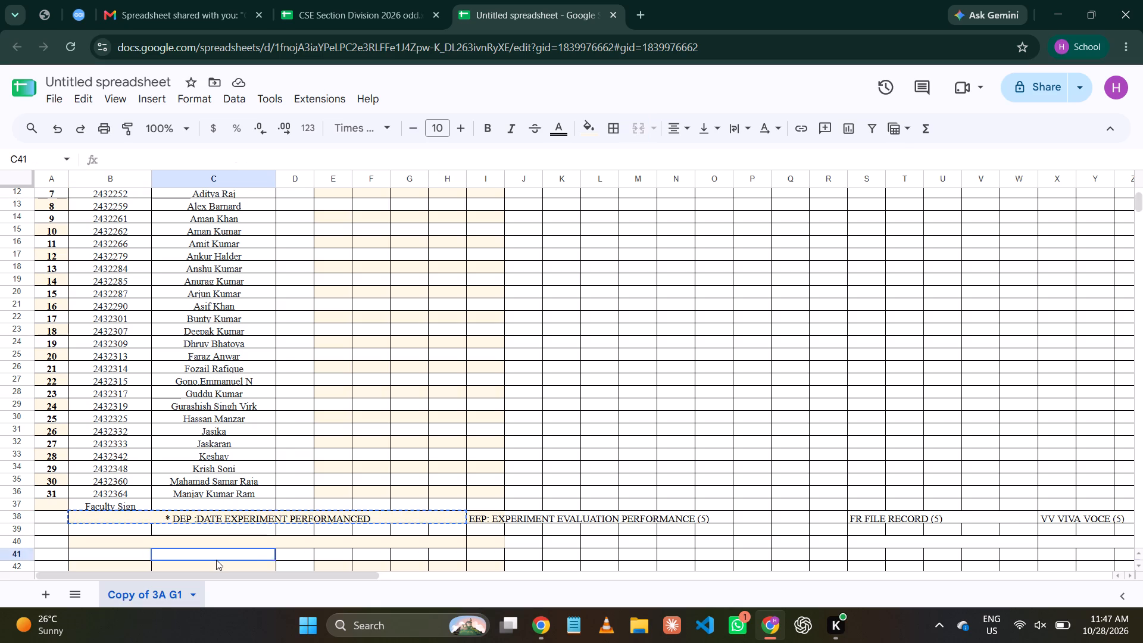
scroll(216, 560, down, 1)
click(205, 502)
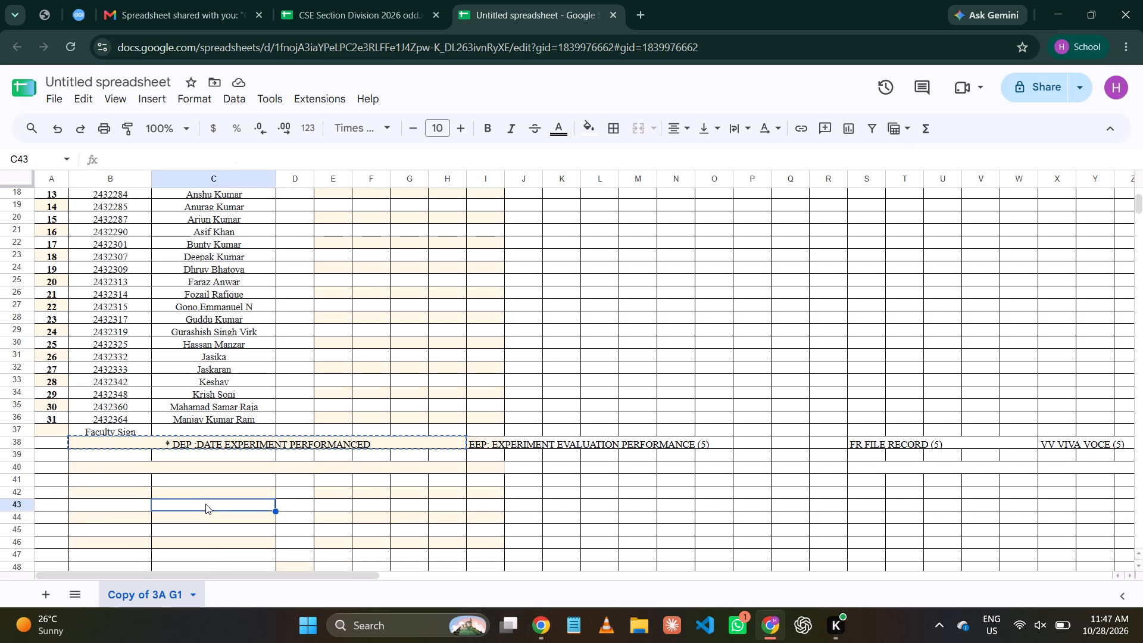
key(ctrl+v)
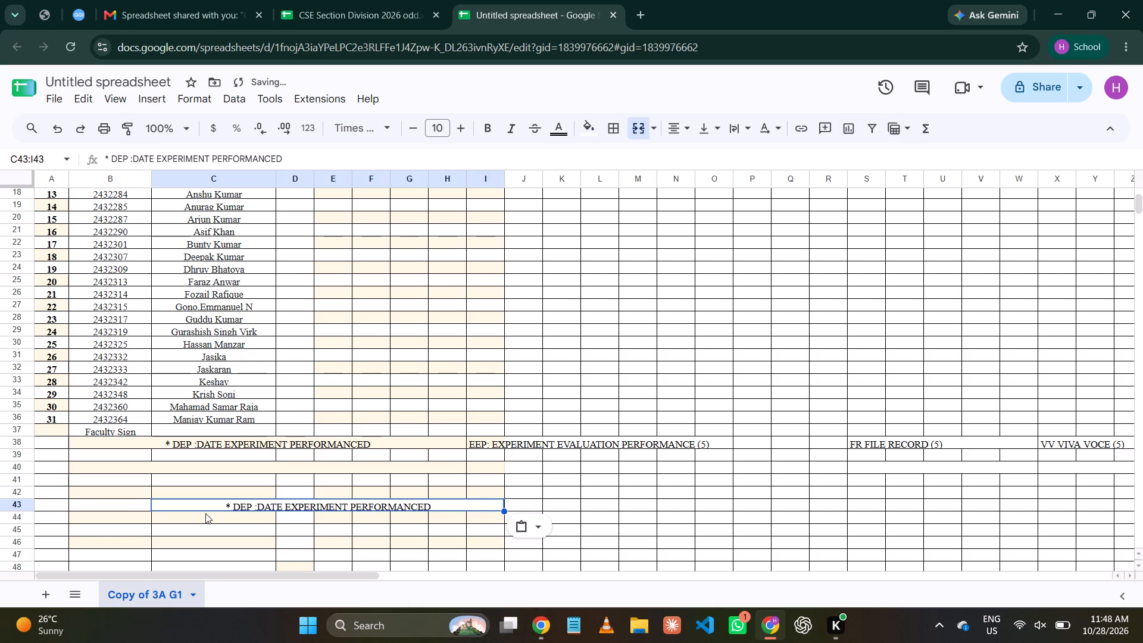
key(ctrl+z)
Move the "* DEP :DATE EXPERIMENT PERFORMANCED" note from B38 to B43, clearing the original.
click(132, 500)
key(ctrl+c)
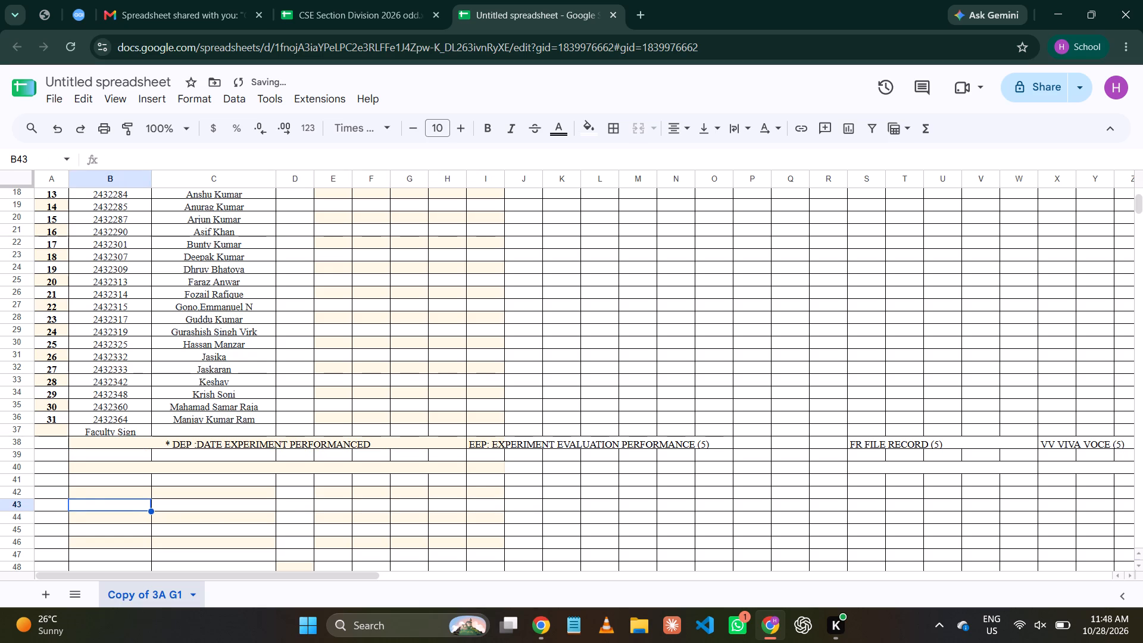
click(145, 443)
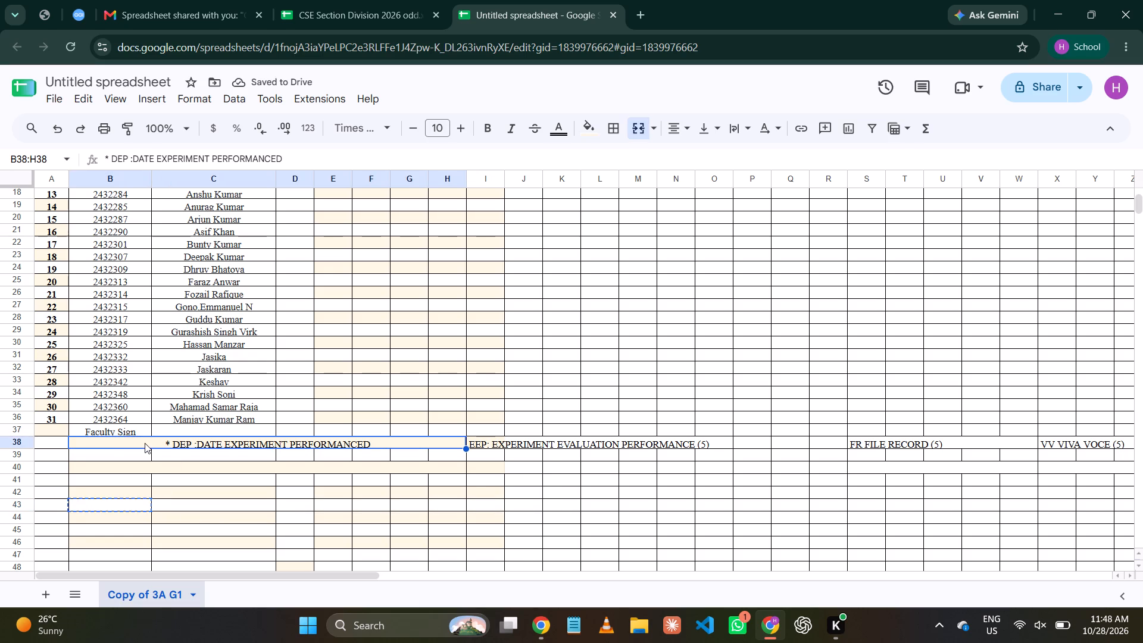
key(ctrl+c)
click(111, 513)
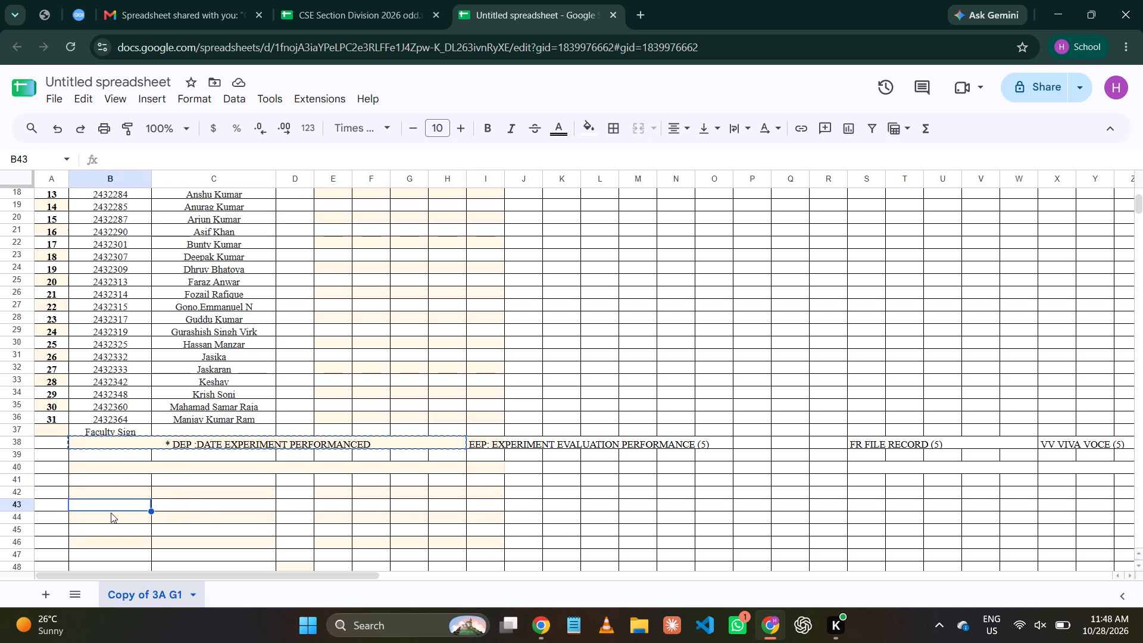
key(ctrl+v)
click(107, 442)
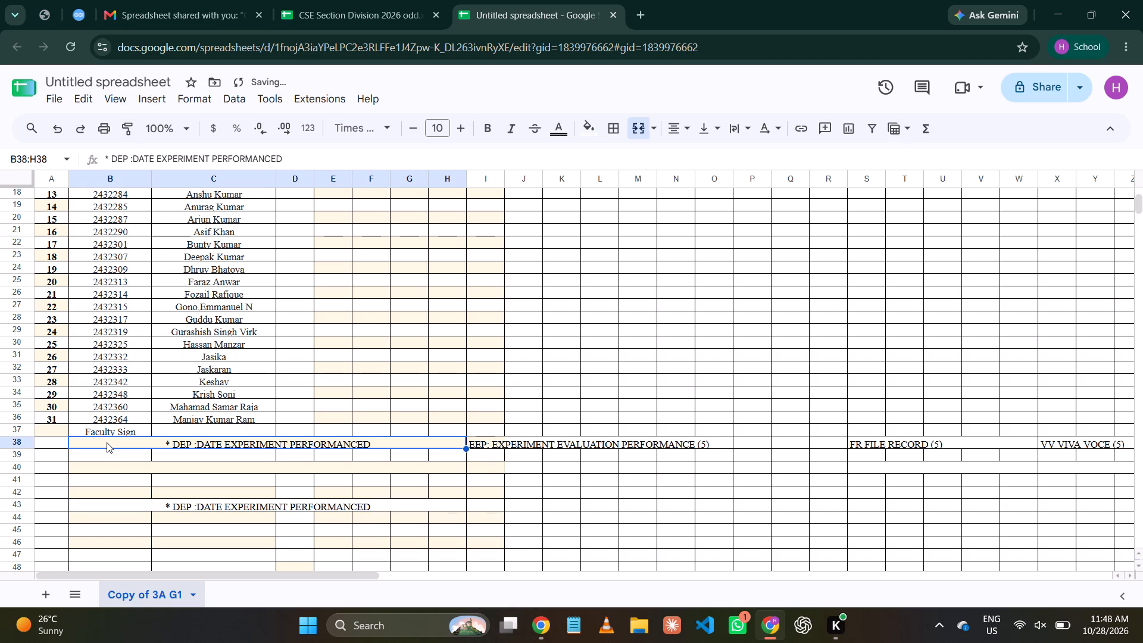
key(BackSpace)
Move the "Faculty Sign" label from B37 to B42, clearing the original.
click(105, 432)
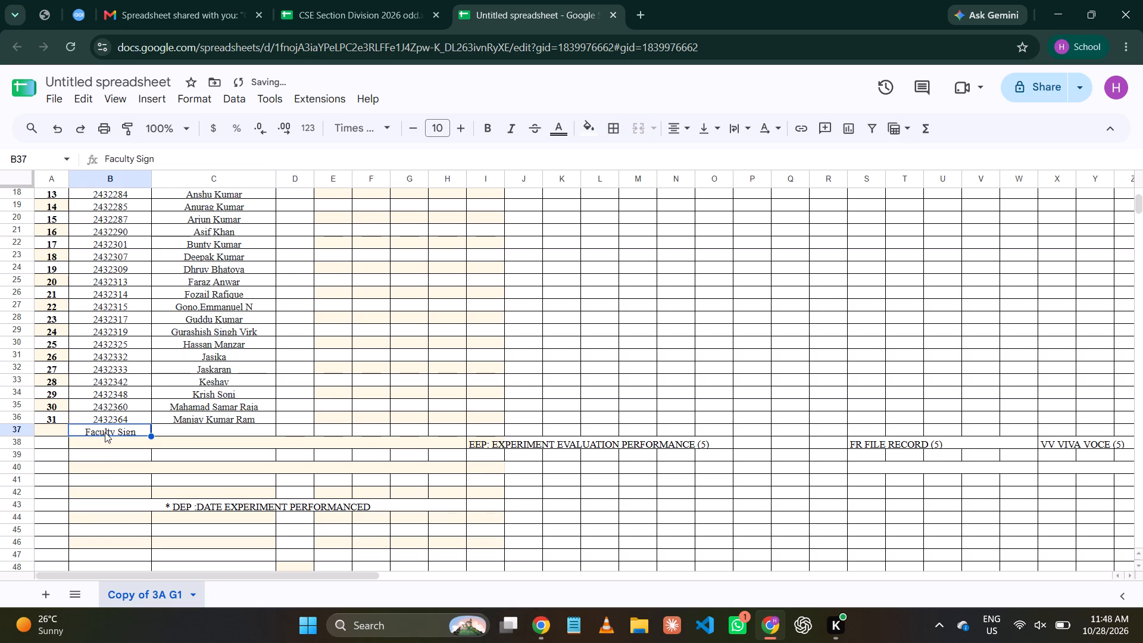
key(ctrl+c)
click(122, 491)
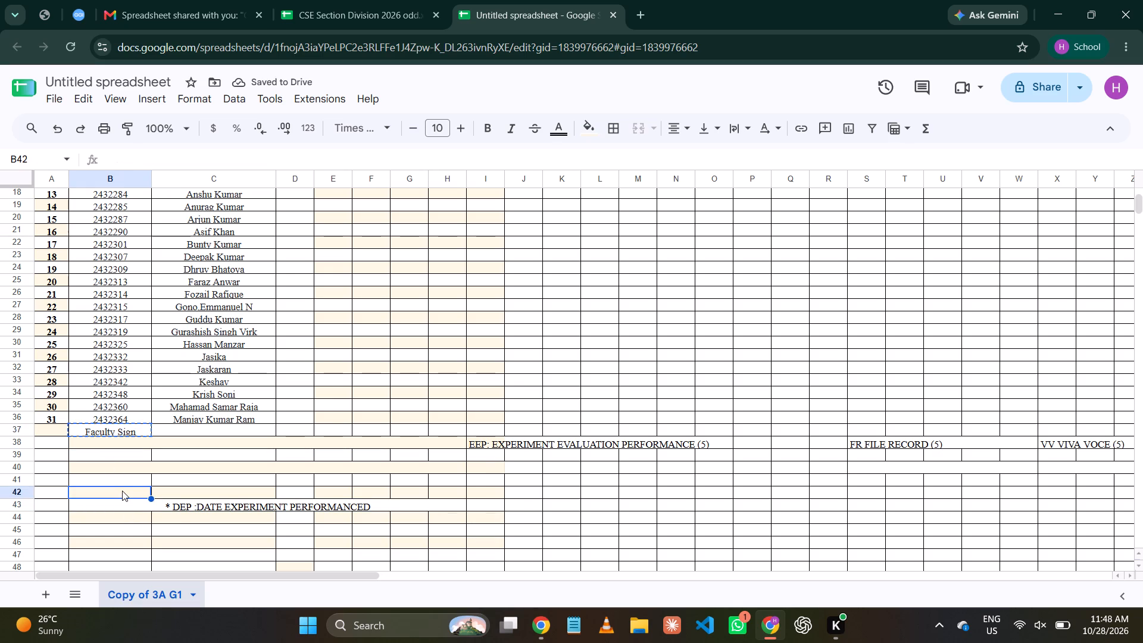
key(ctrl+v)
click(118, 430)
key(BackSpace)
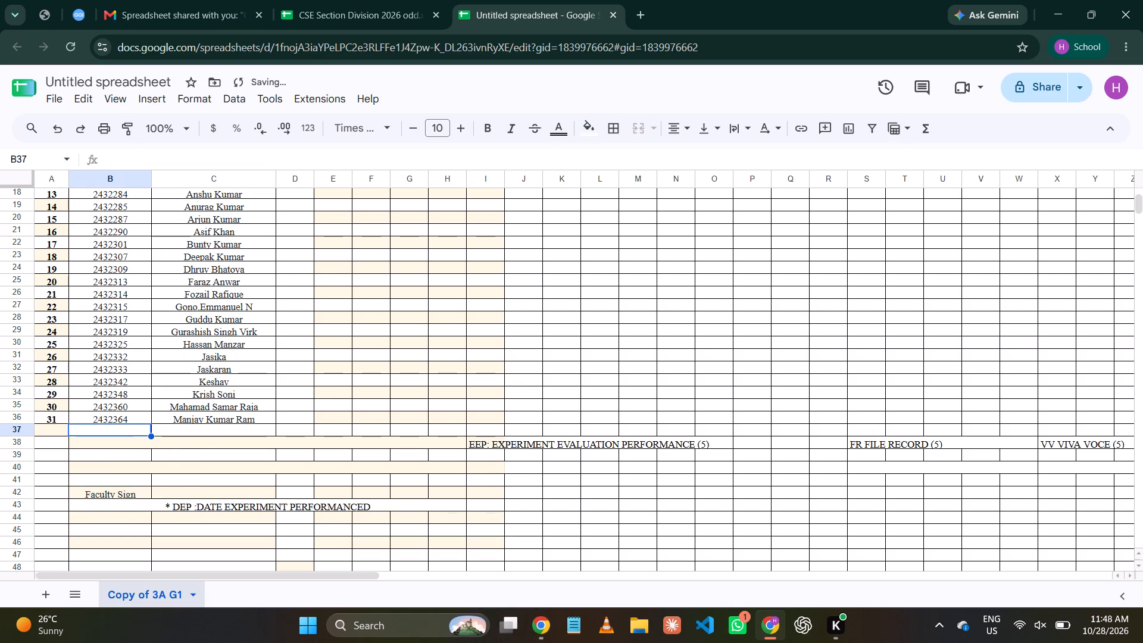
Move the "EEP: EXPERIMENT EVALUATION PERFORMANCE (5)" note from I38 to I43, clearing the original.
click(477, 442)
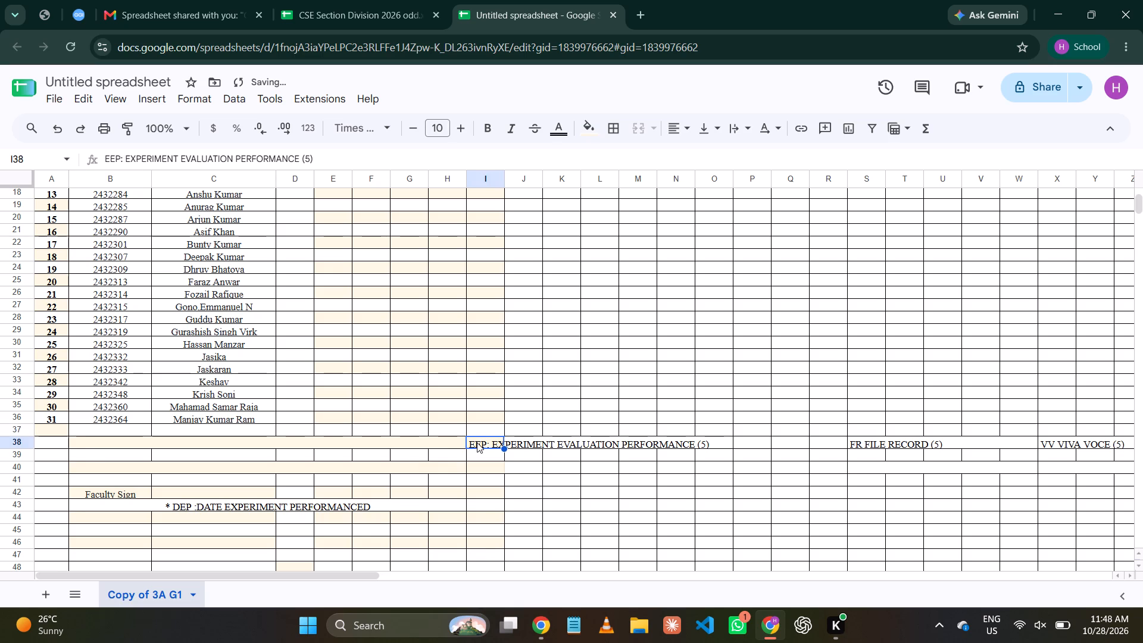
key(ctrl+c)
click(473, 506)
key(ctrl+v)
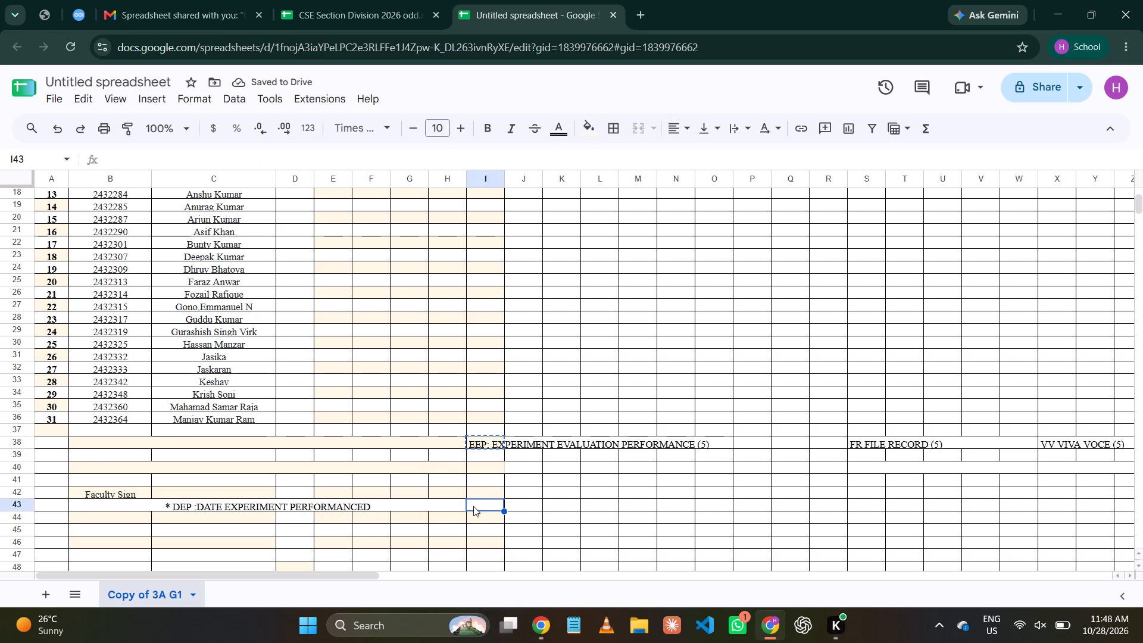
click(482, 448)
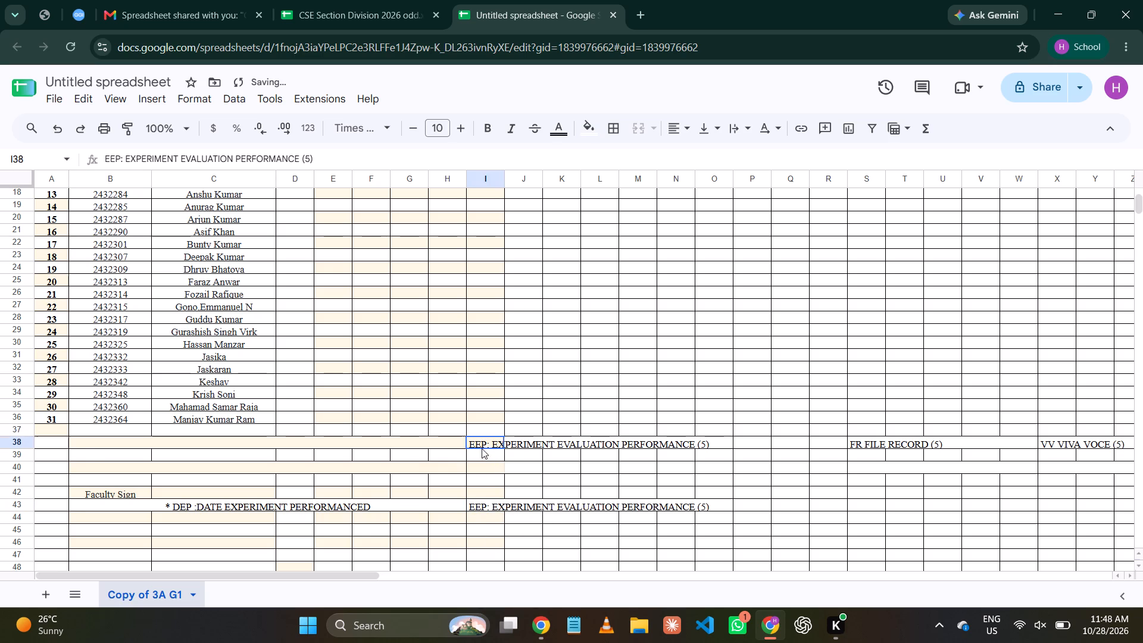
key(BackSpace)
key(ctrl+s)
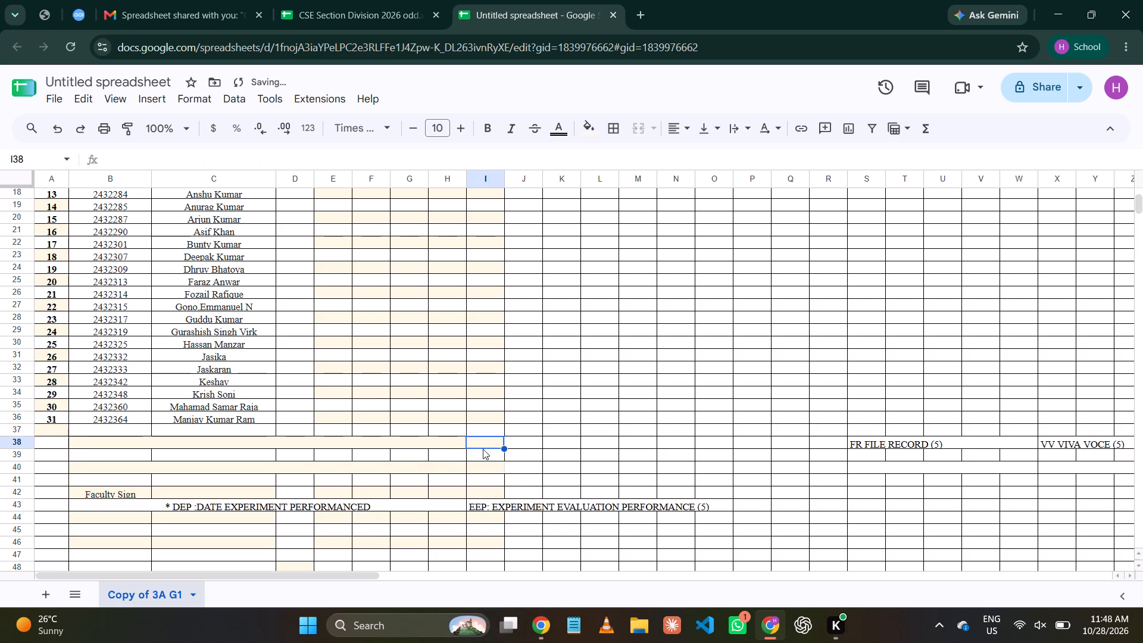
Move the "FR FILE RECORD (5)" note from S38 to S43, clearing the original.
click(847, 443)
click(858, 441)
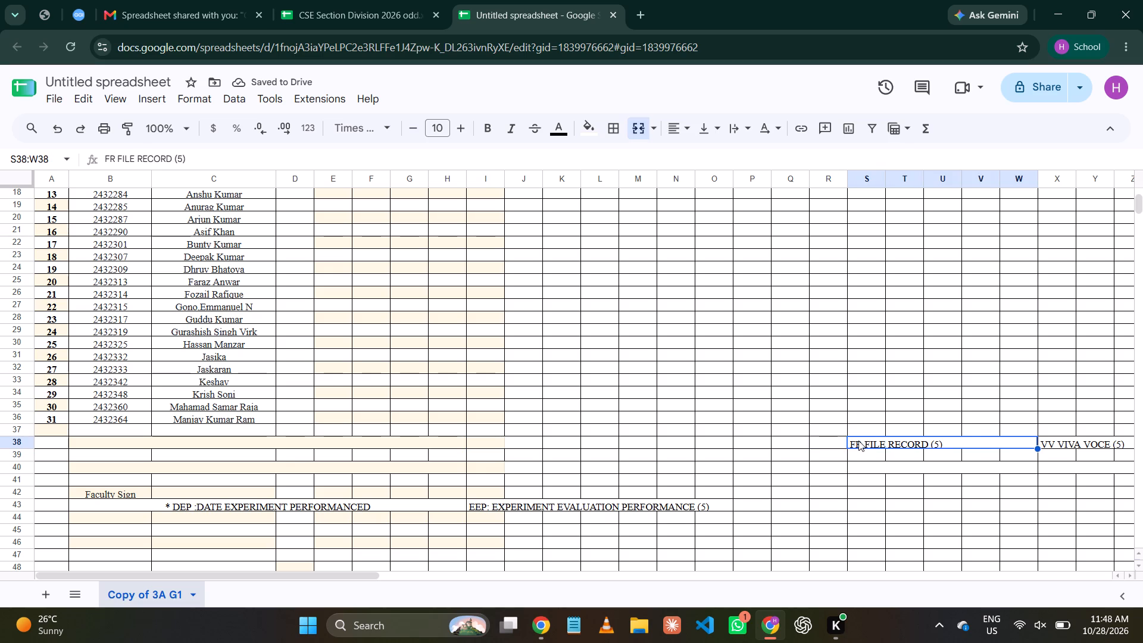
key(ctrl+c)
click(854, 502)
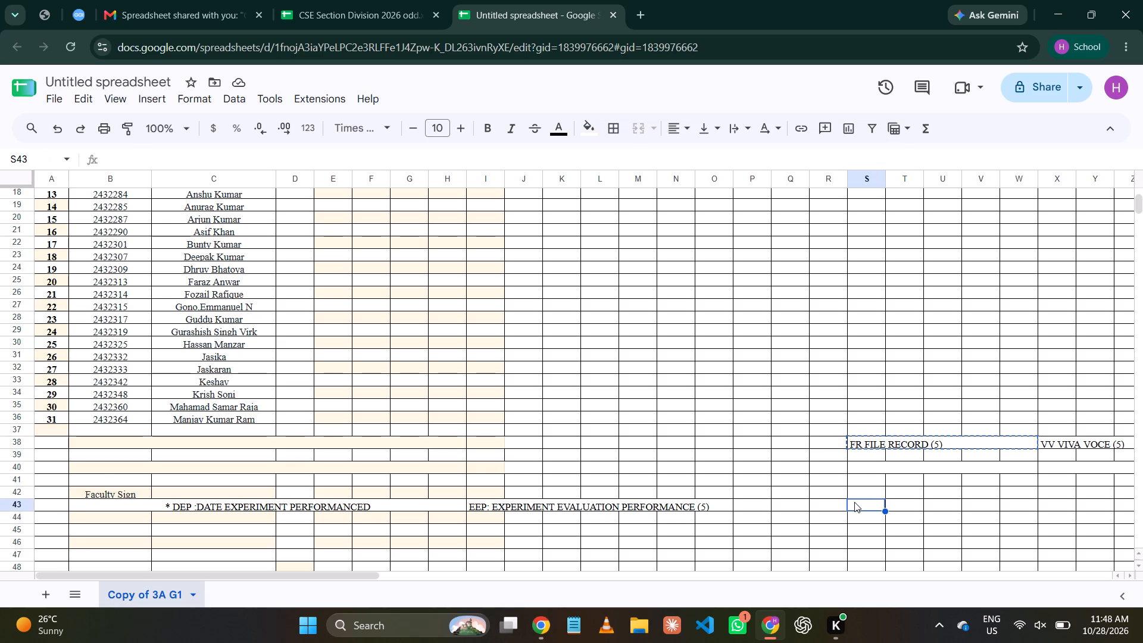
key(ctrl+v)
click(866, 447)
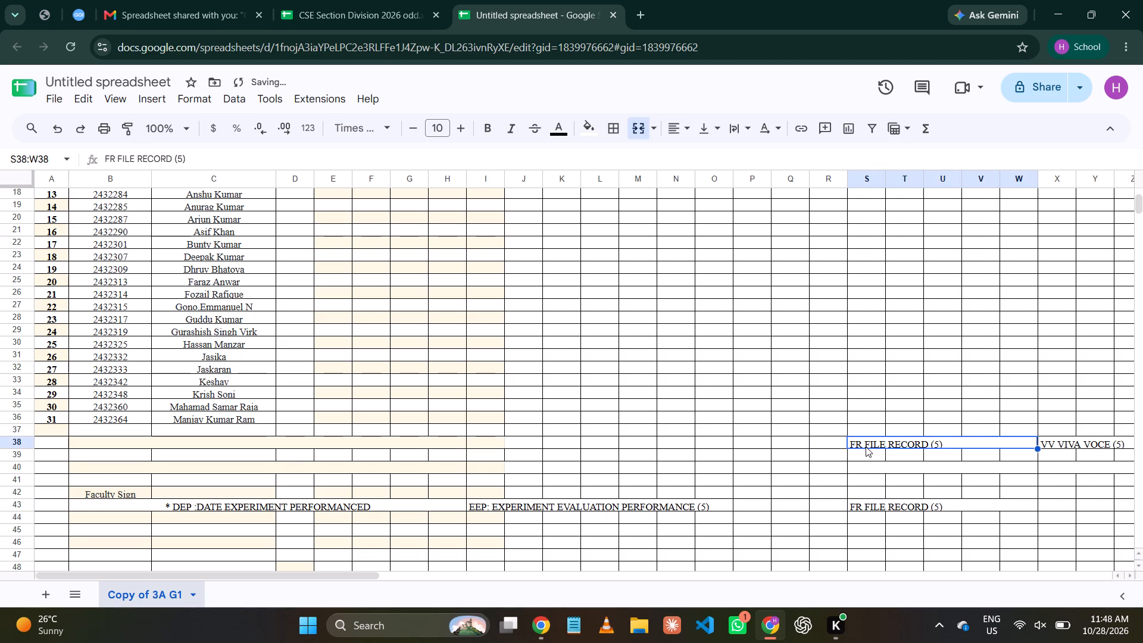
key(BackSpace)
Move the "VV VIVA VOCE (5)" note from X38 to X43, clearing the original.
click(1044, 441)
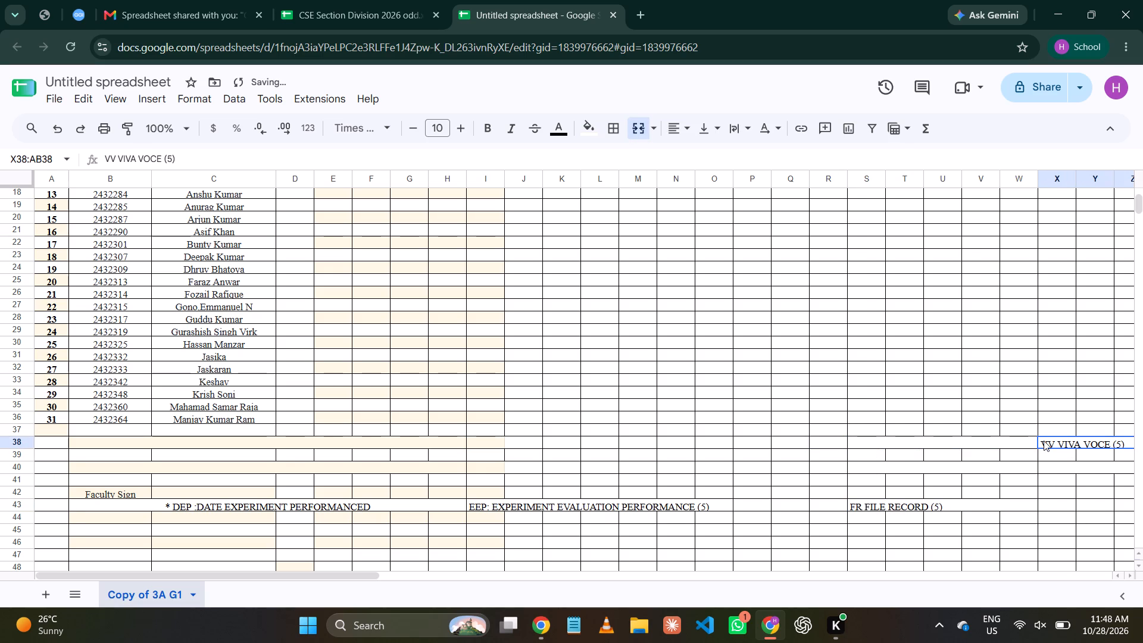
key(ctrl+c)
click(1051, 501)
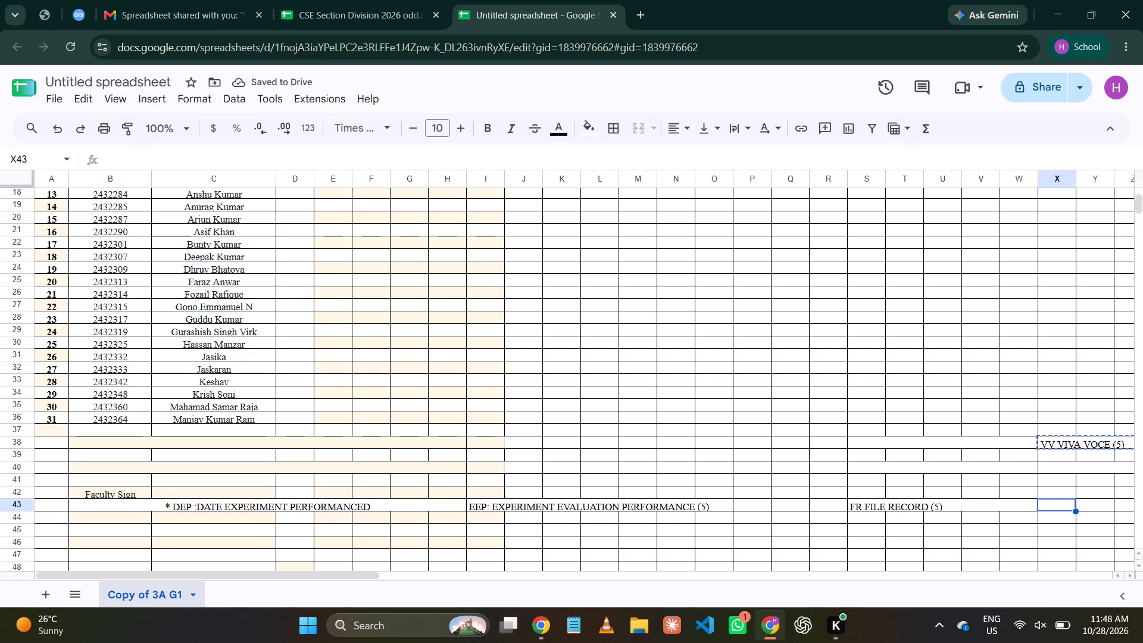
key(ctrl+v)
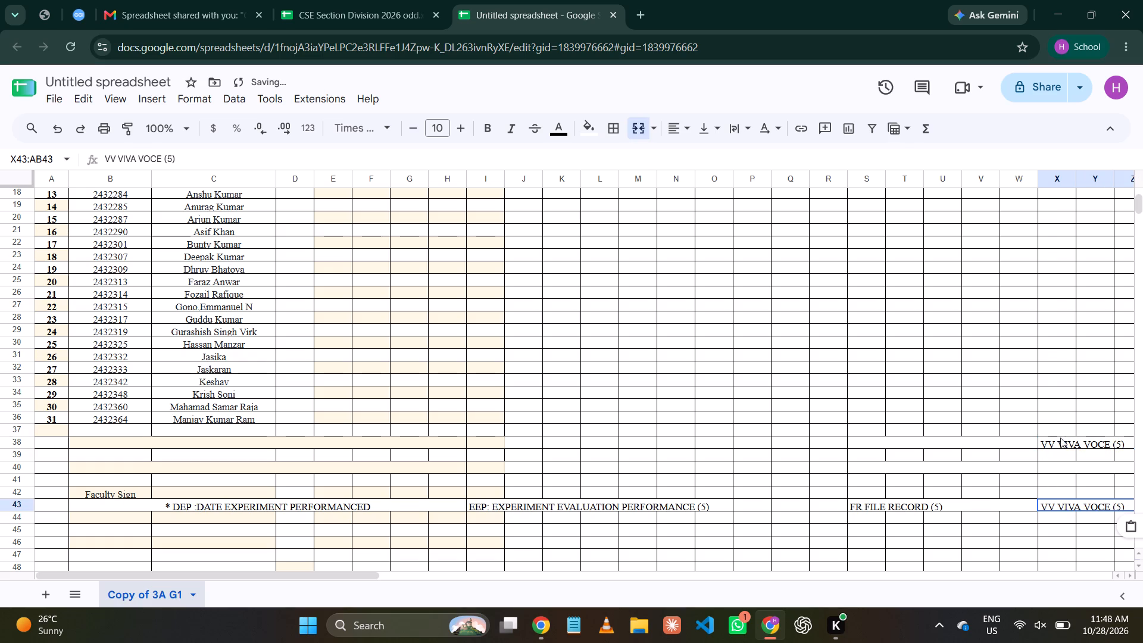
click(1058, 438)
key(BackSpace)
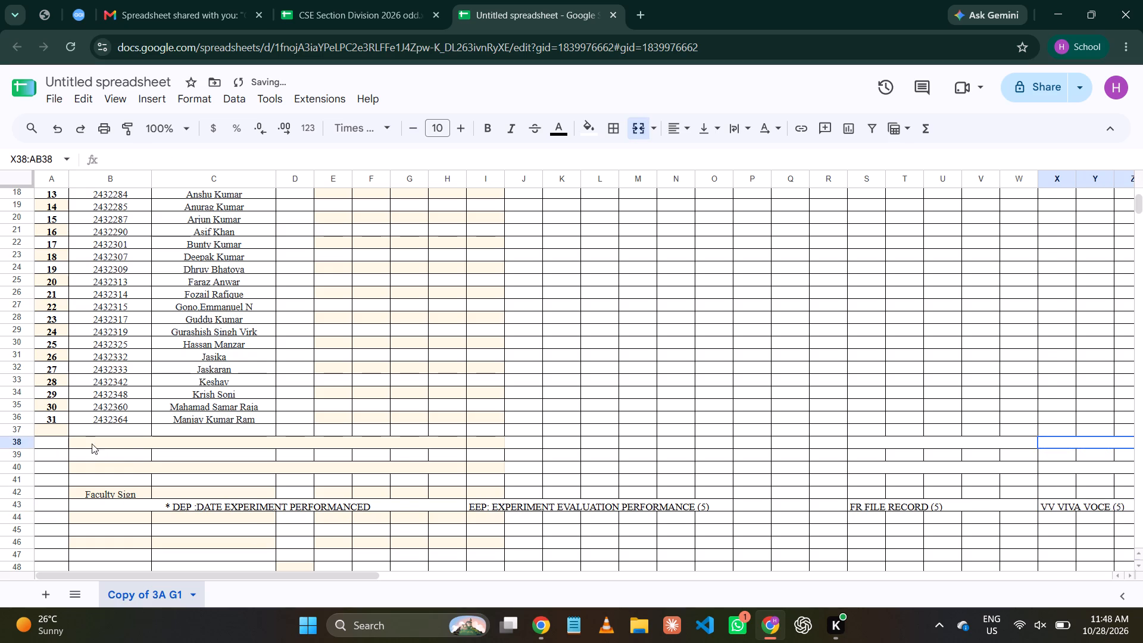
Enter serial number 32 in A37 of "Copy of 3A G1".
click(53, 431)
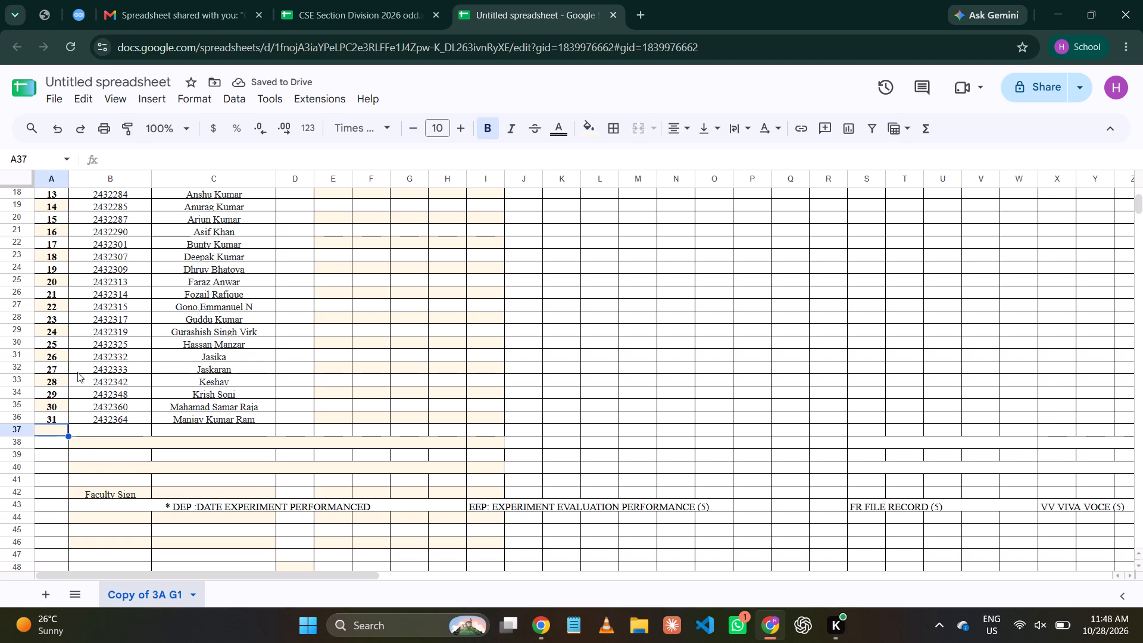
text(32)
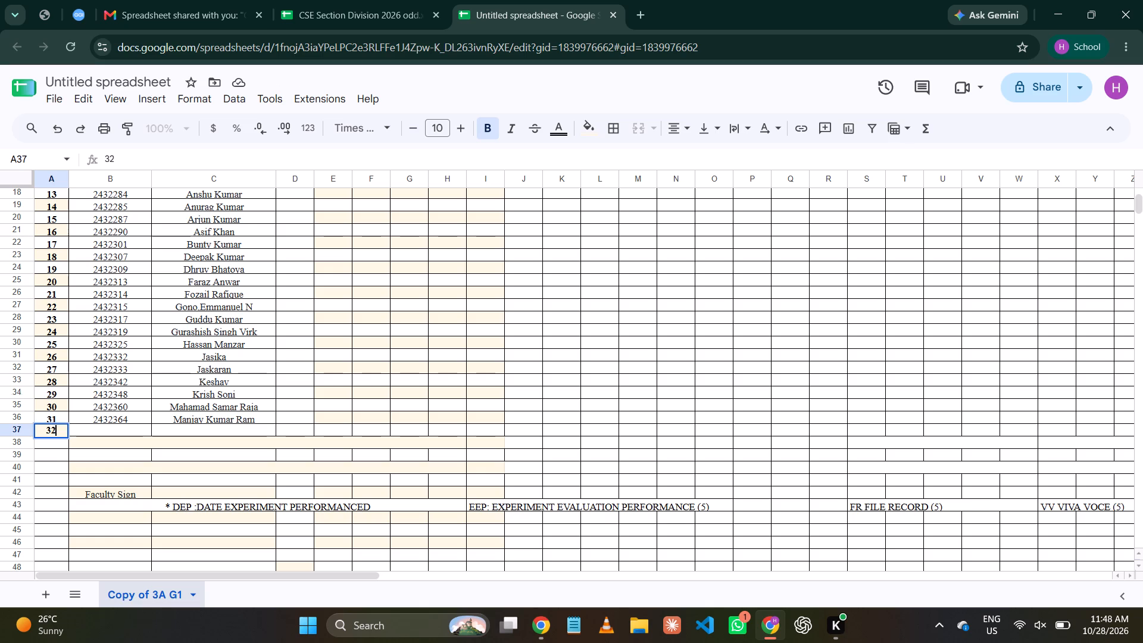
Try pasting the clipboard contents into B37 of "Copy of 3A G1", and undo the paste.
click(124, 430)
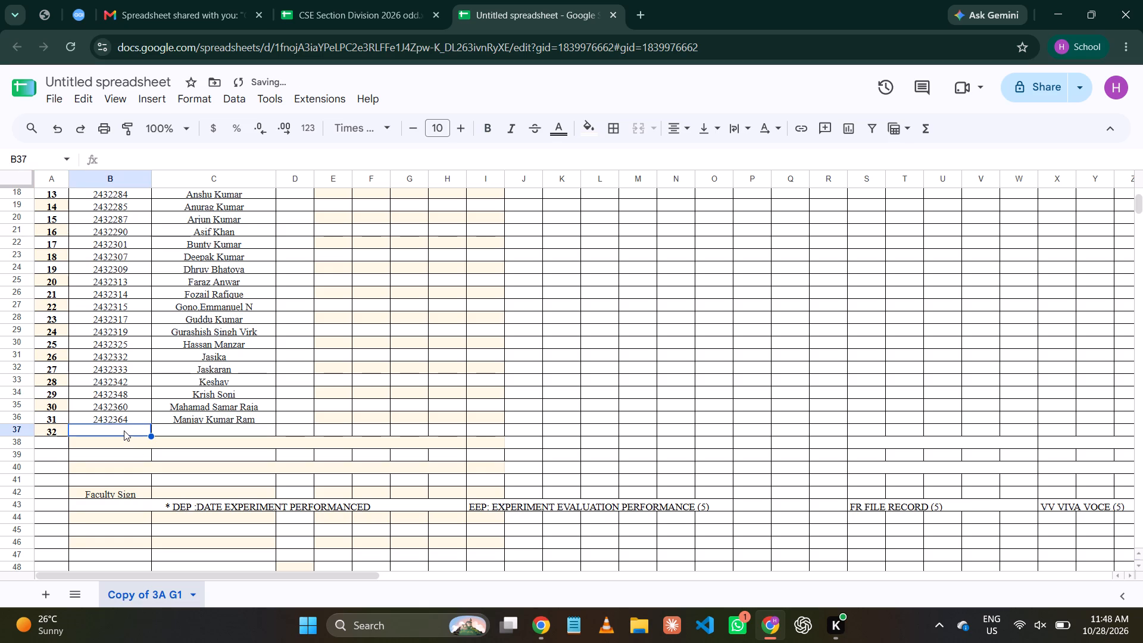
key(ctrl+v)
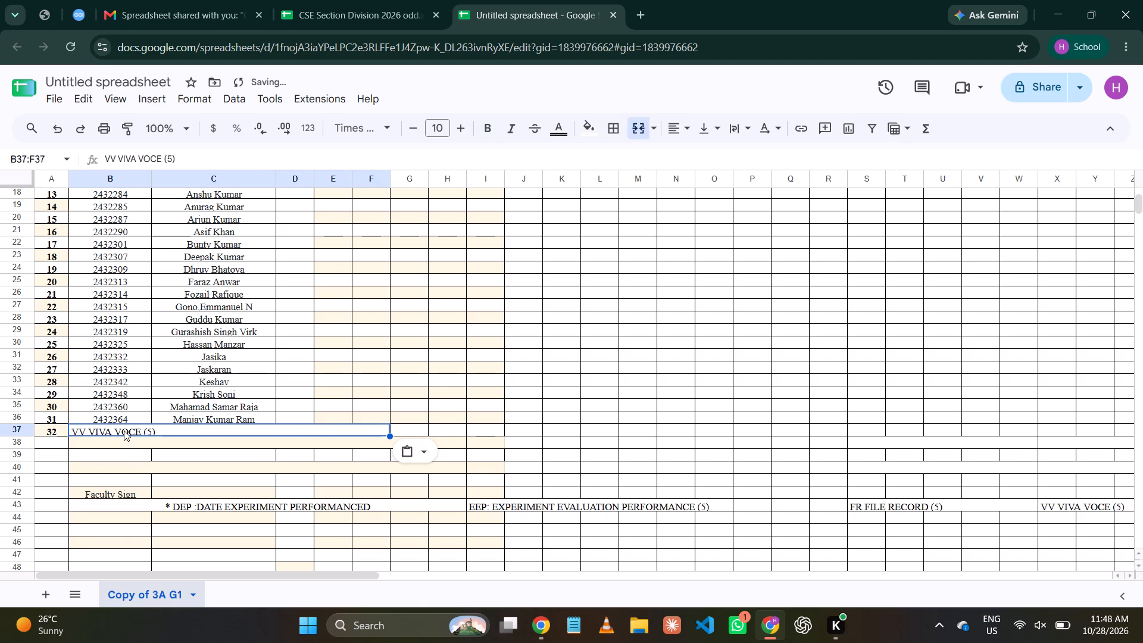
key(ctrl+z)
Copy the roll number from B37 of the 5D_CSE sheet into B37 of "Copy of 3A G1" and set its font size to 10.
click(305, 20)
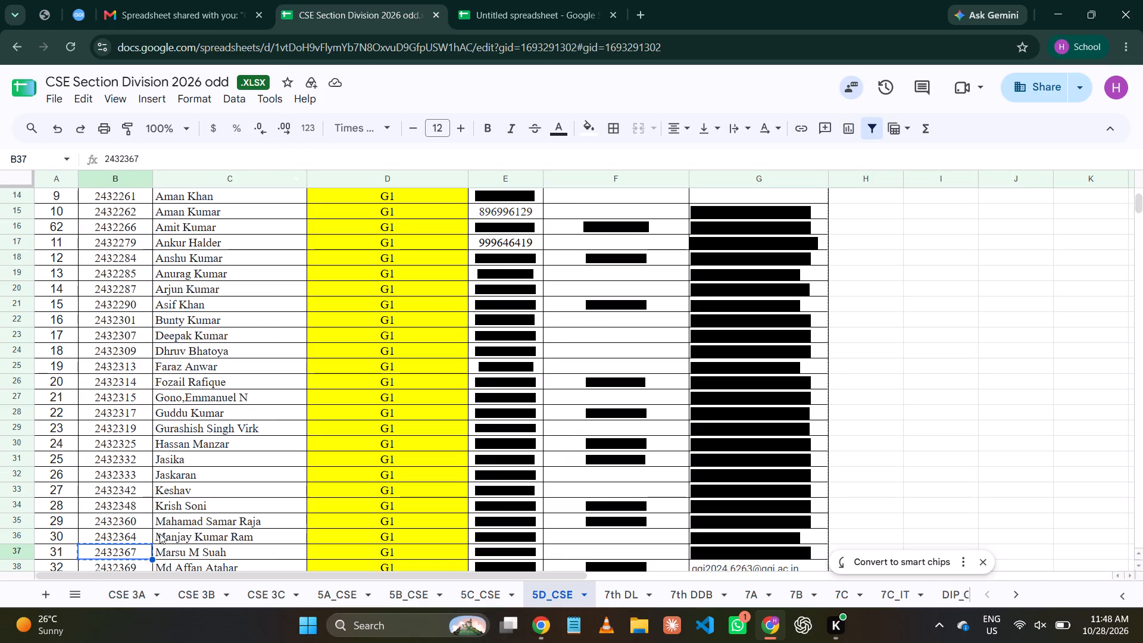
click(129, 551)
key(ctrl+c)
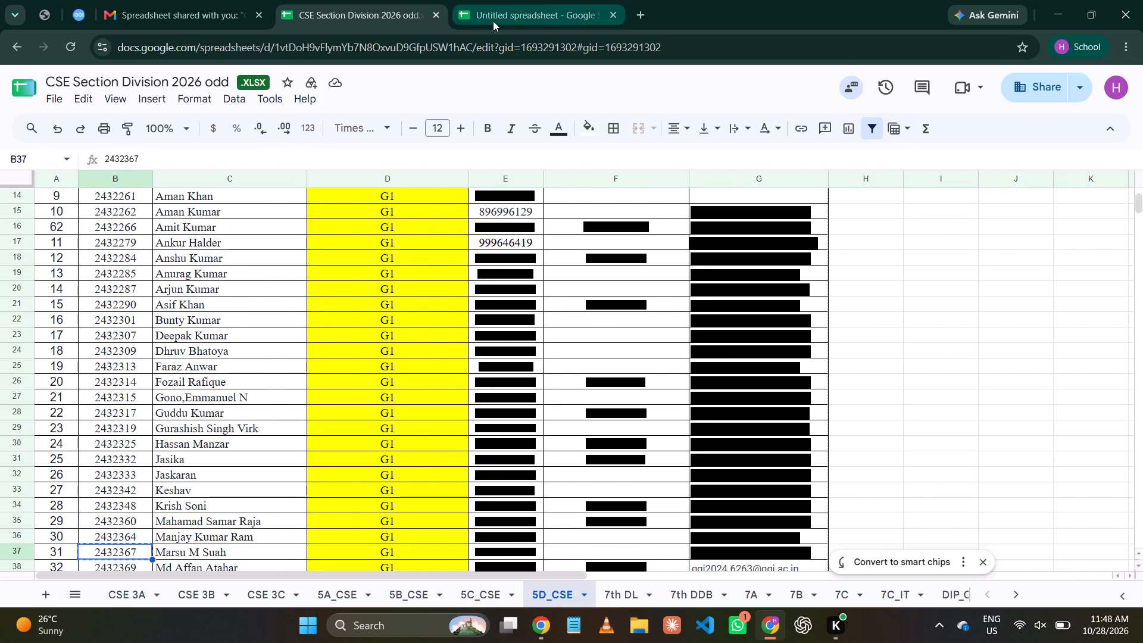
click(493, 21)
click(120, 429)
key(ctrl+v)
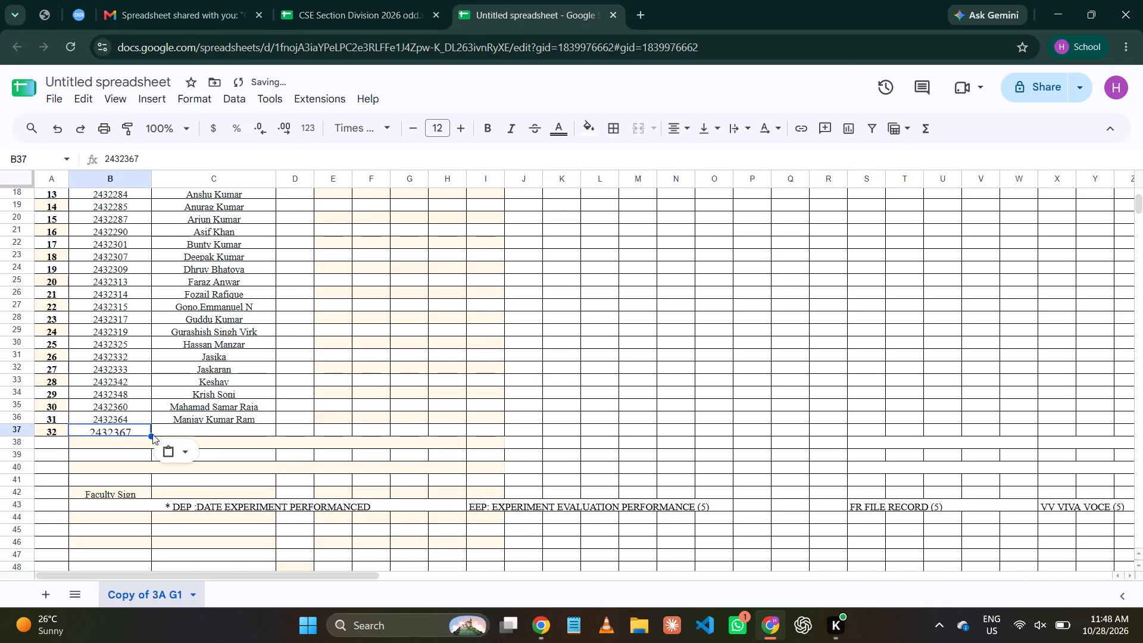
click(183, 434)
click(107, 433)
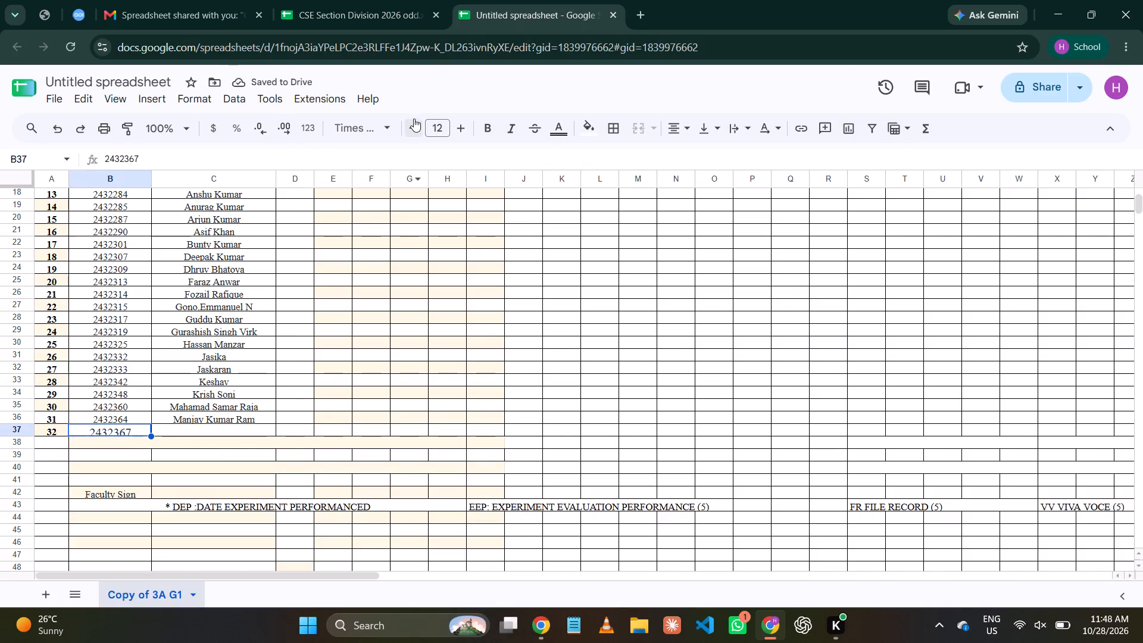
click(414, 118)
click(414, 123)
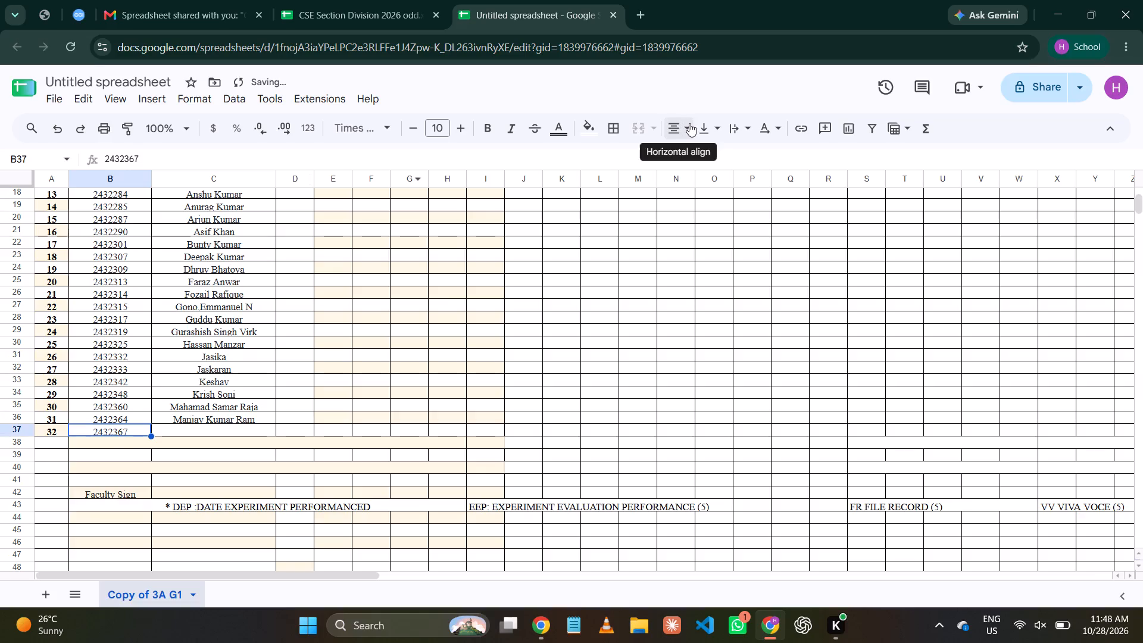
Copy the student name from C37 of 5D_CSE into C37 of "Copy of 3A G1", with font size 10 and centre alignment.
click(185, 436)
click(418, 17)
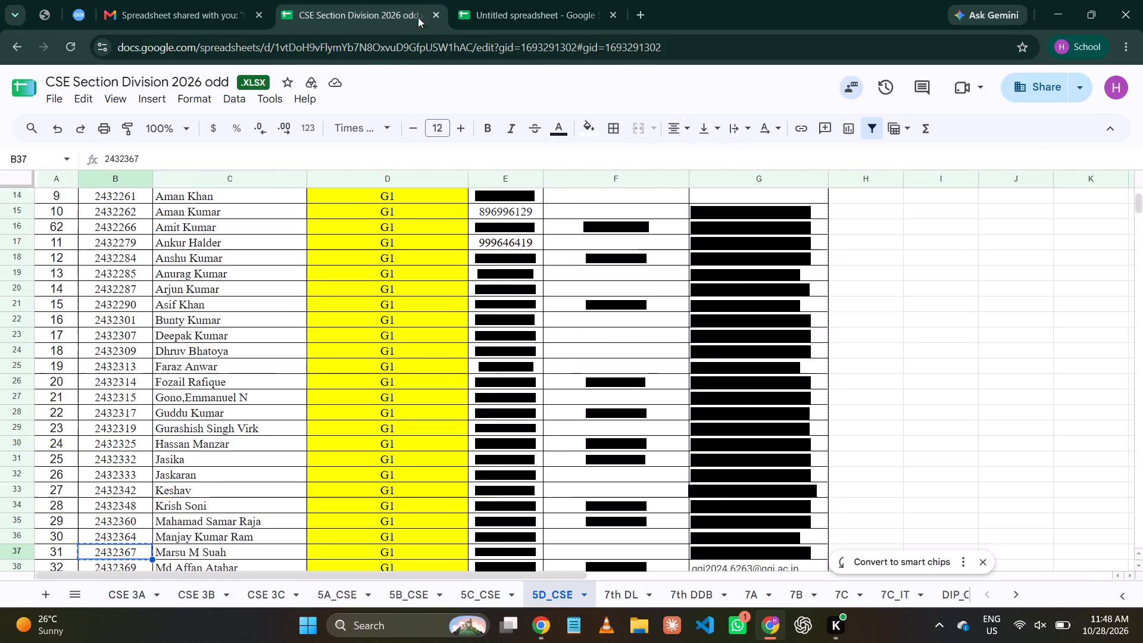
click(214, 553)
key(ctrl+c)
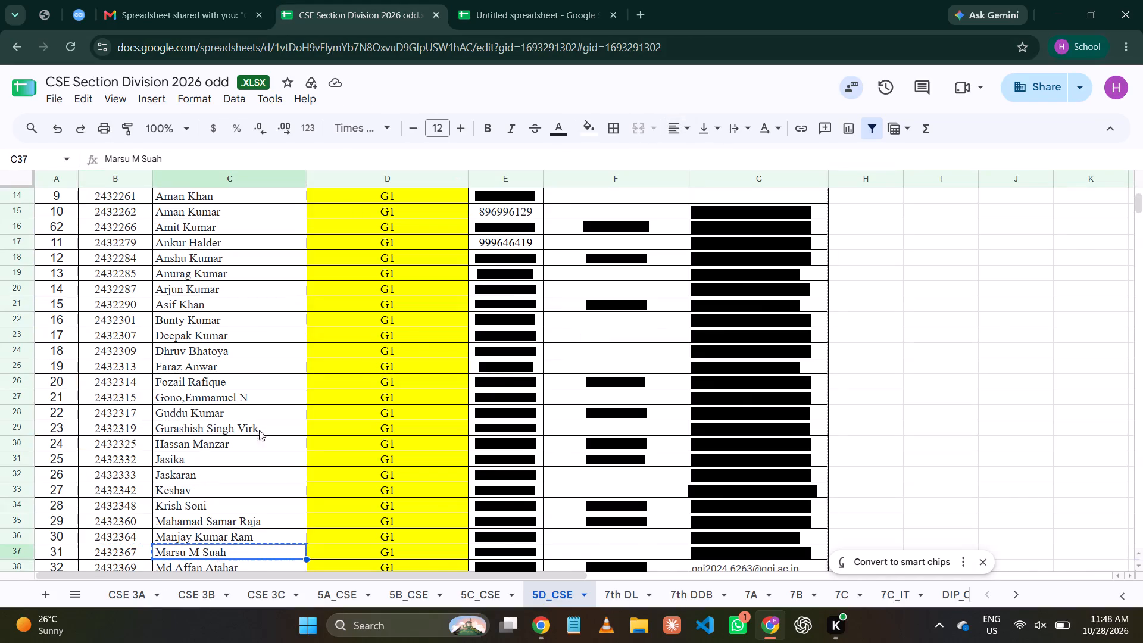
click(464, 9)
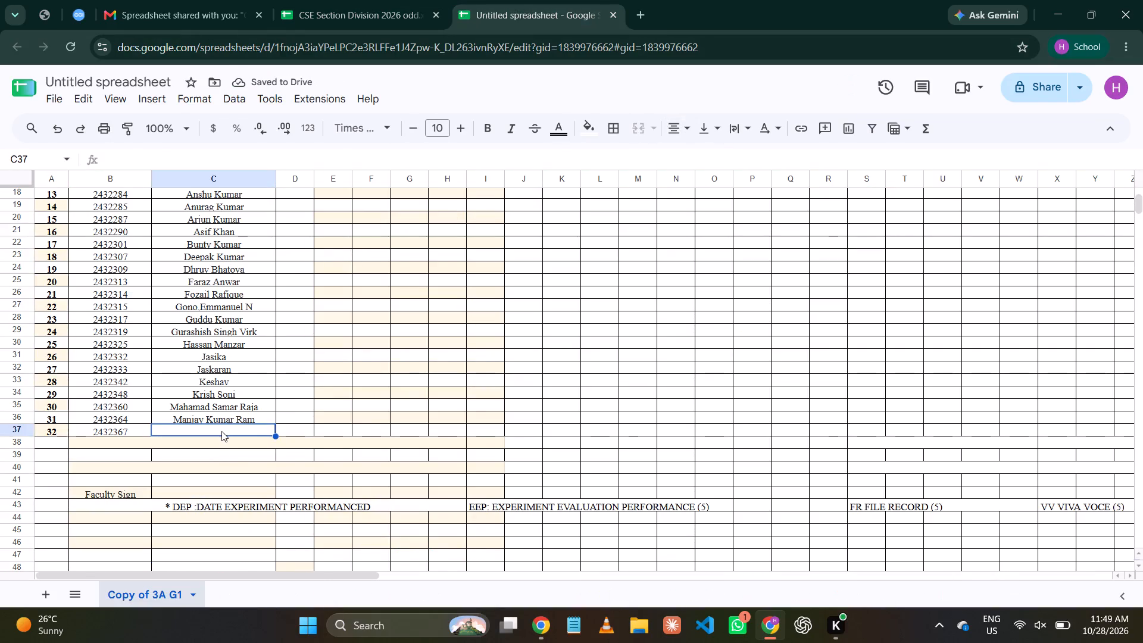
click(221, 430)
key(ctrl+v)
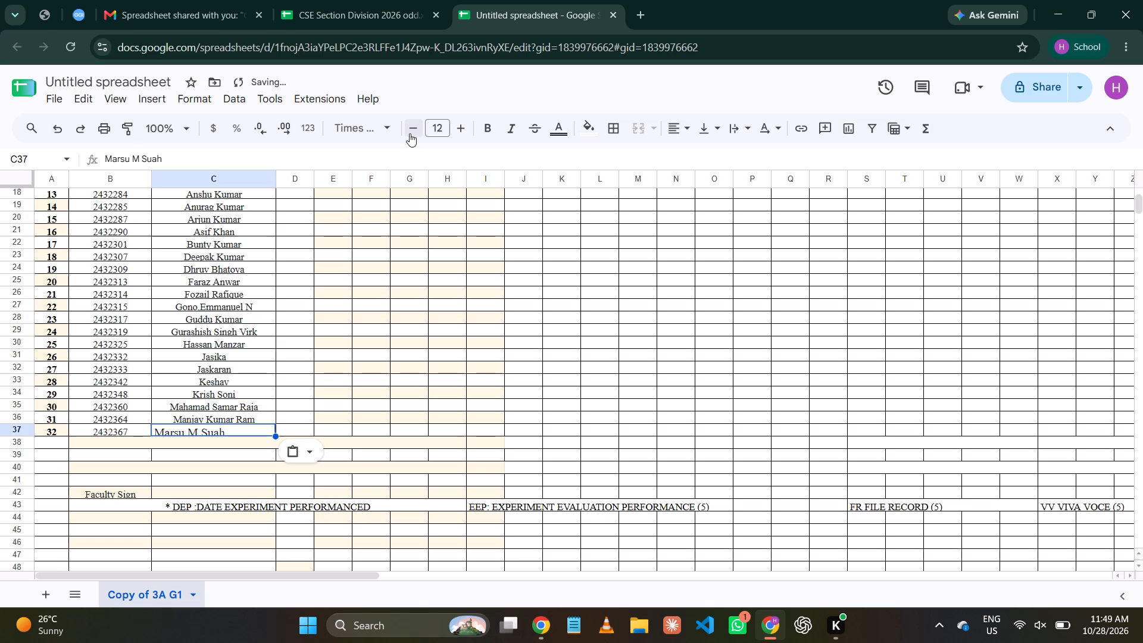
double_click(410, 133)
click(689, 128)
click(702, 148)
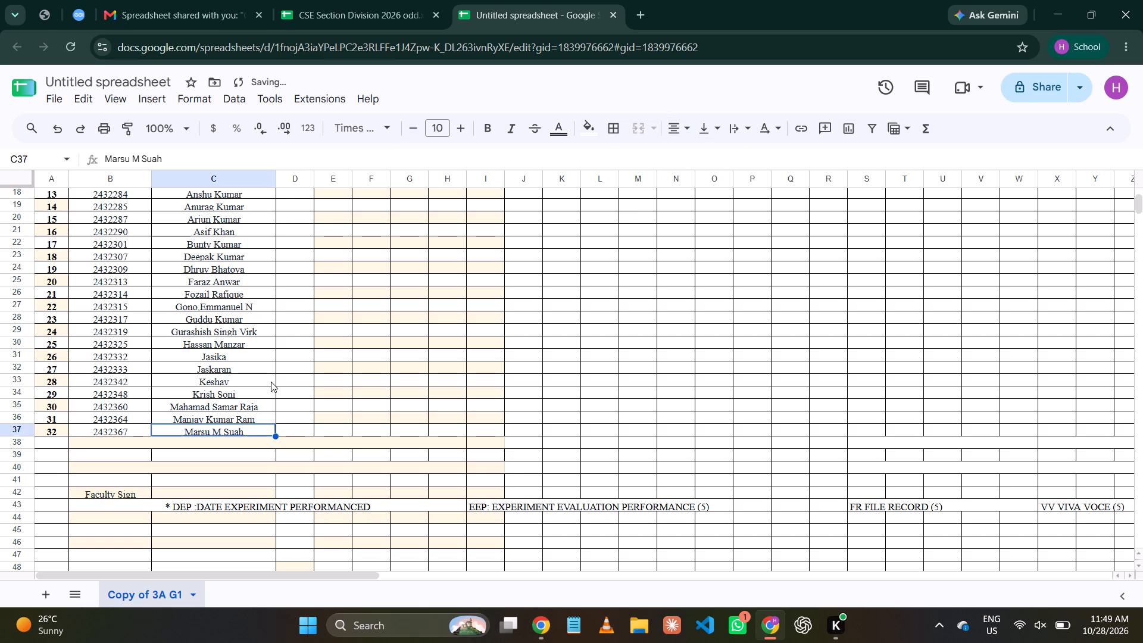
Enter serial number 33 in A38 of "Copy of 3A G1".
click(43, 441)
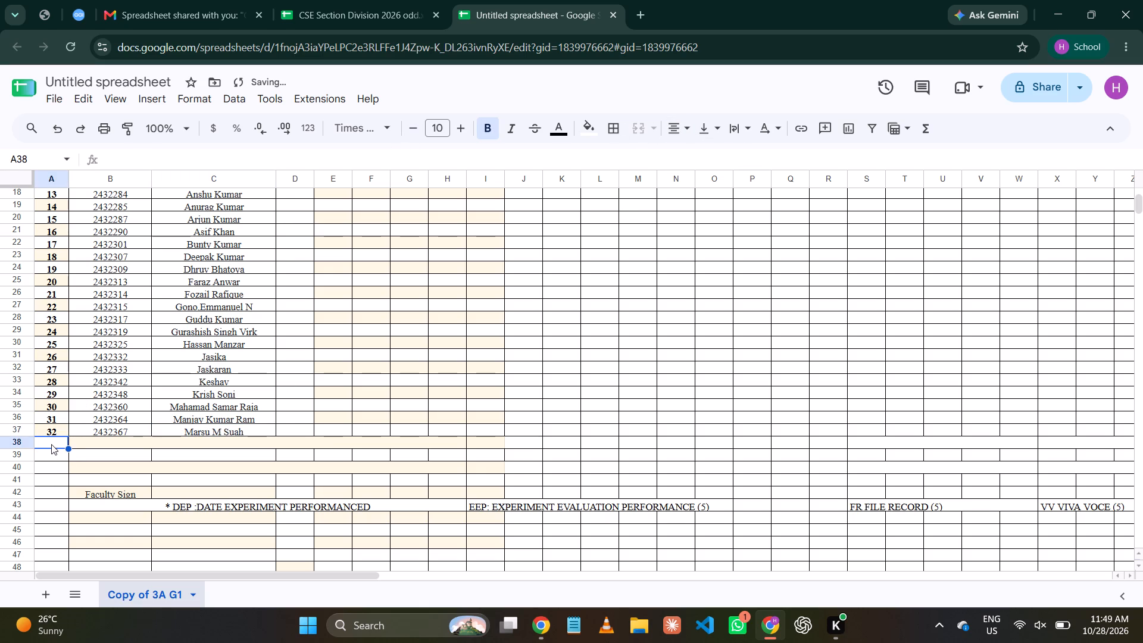
text(33)
click(104, 448)
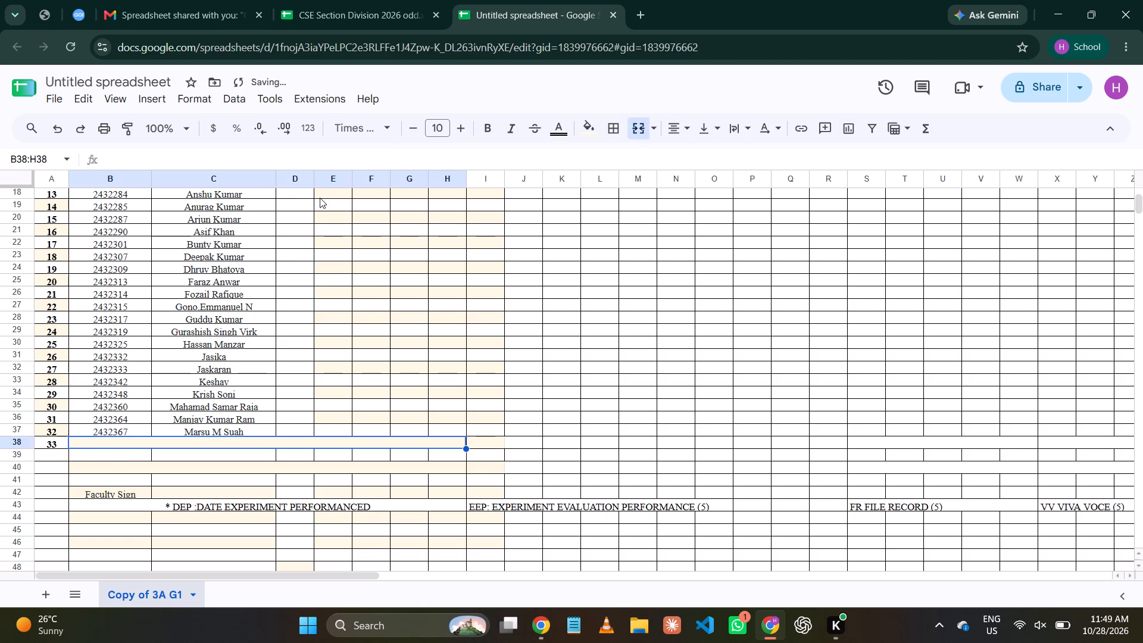
Copy the roll number from B38 of the 5D_CSE sheet into B38 of "Copy of 3A G1".
click(115, 444)
drag(466, 448, 201, 441)
drag(201, 441, 122, 444)
click(123, 444)
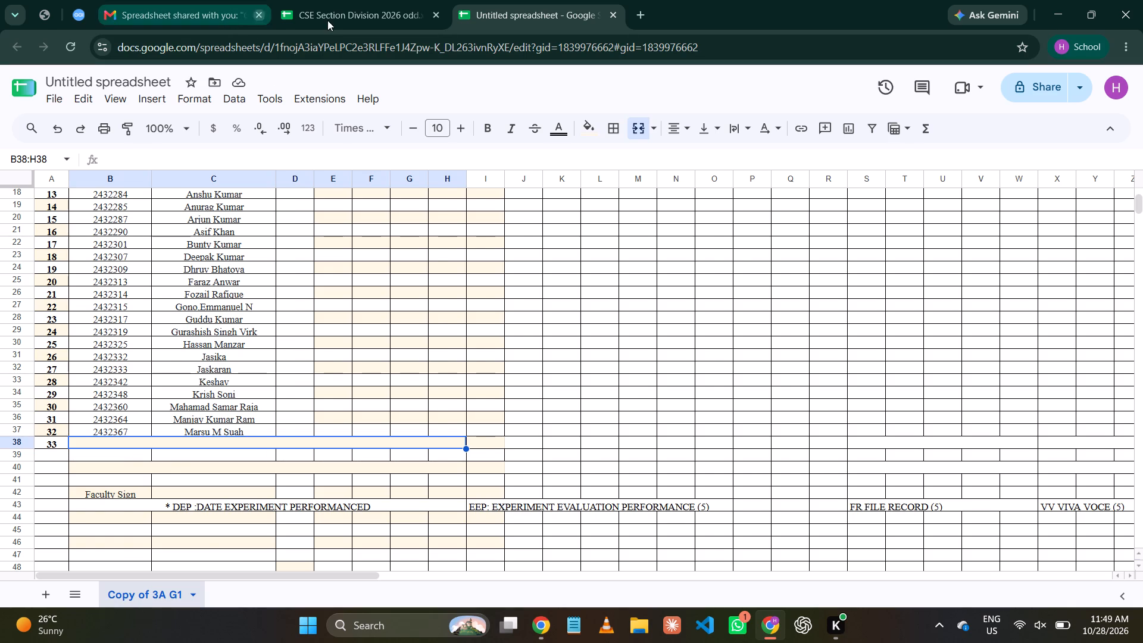
click(327, 20)
click(133, 567)
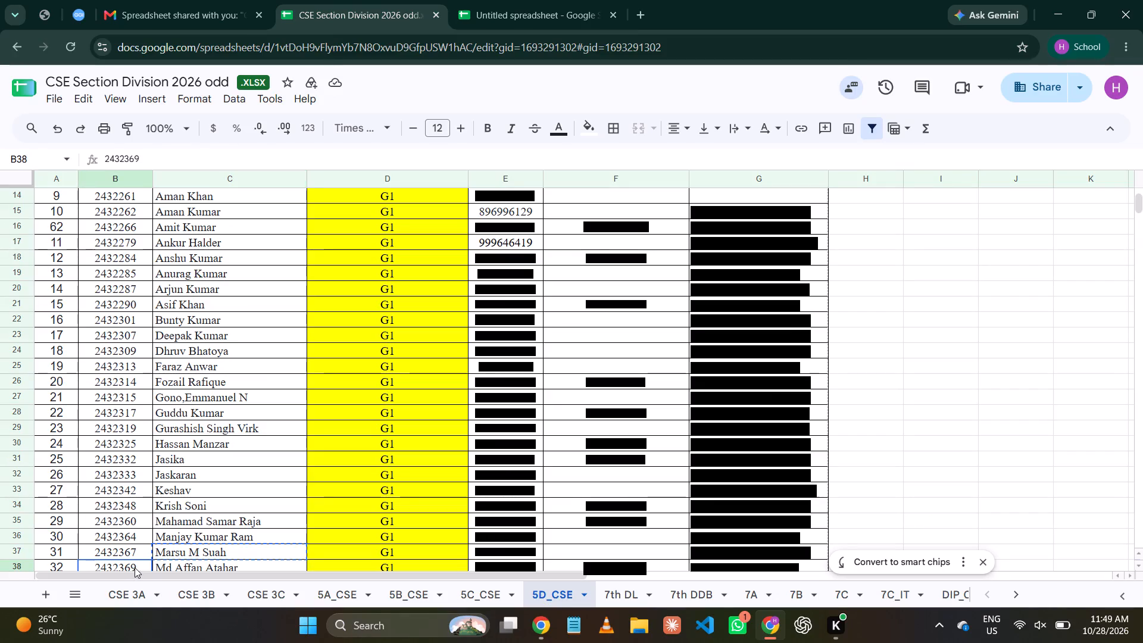
key(ctrl+c)
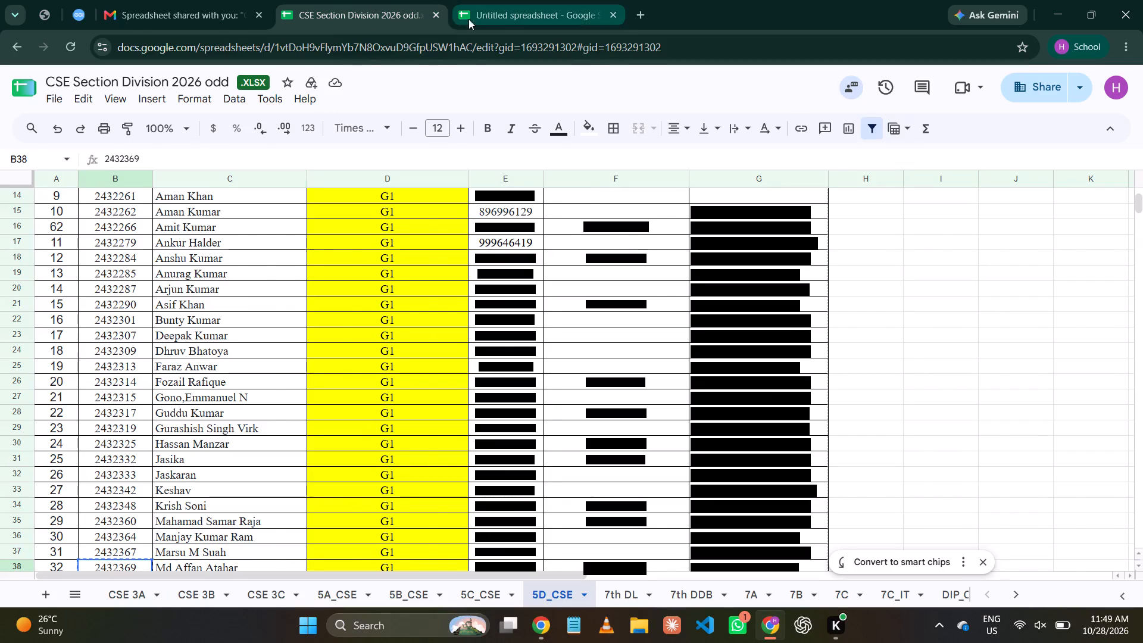
click(476, 13)
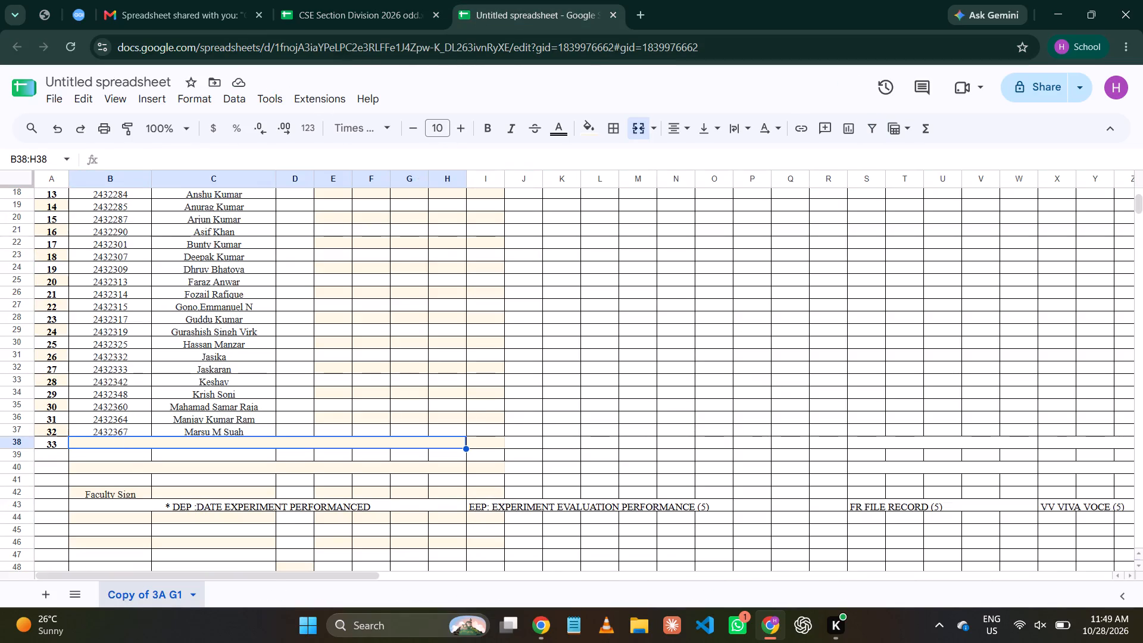
click(116, 442)
key(ctrl+v)
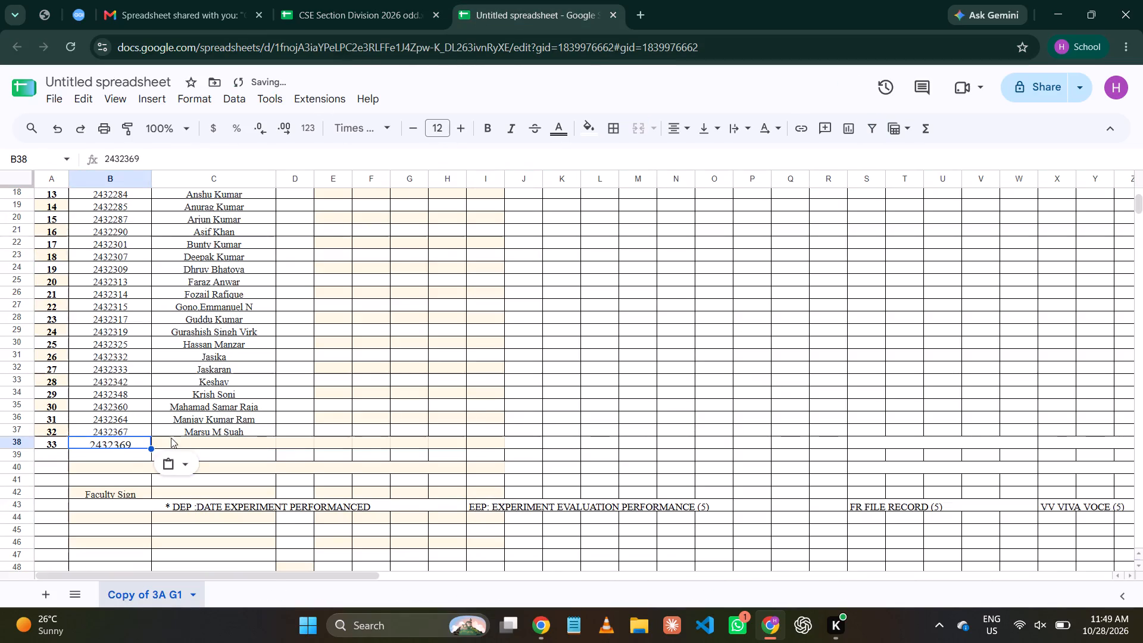
Copy the student name from C38 of 5D_CSE into C38 of "Copy of 3A G1", with font size 10 and centre alignment.
click(182, 447)
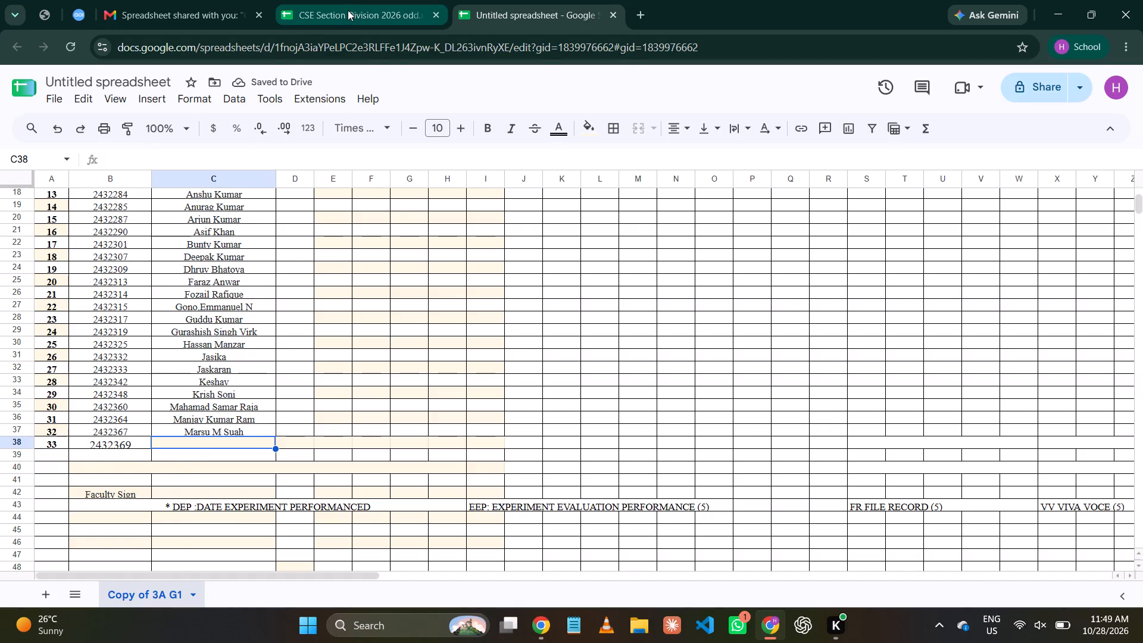
click(348, 10)
click(203, 567)
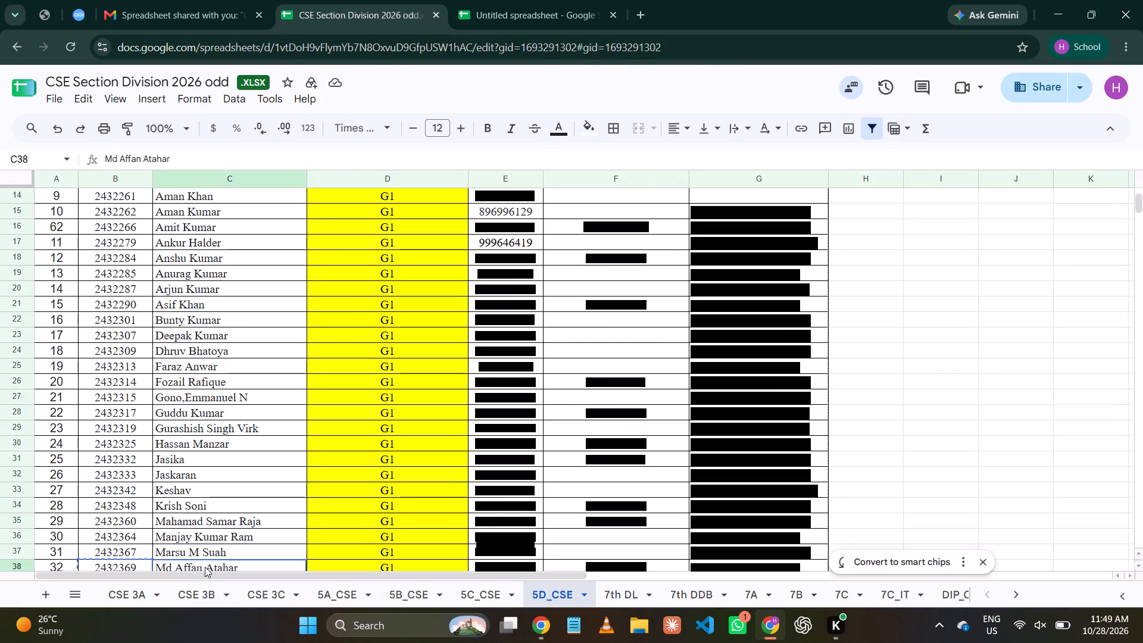
key(ctrl+c)
click(489, 8)
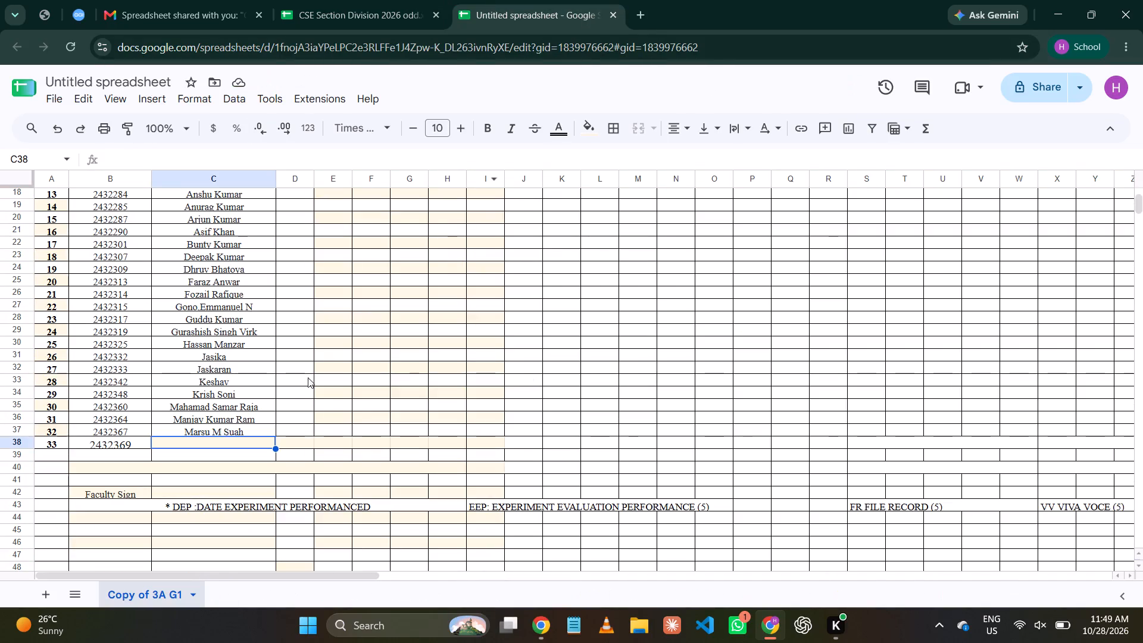
click(188, 444)
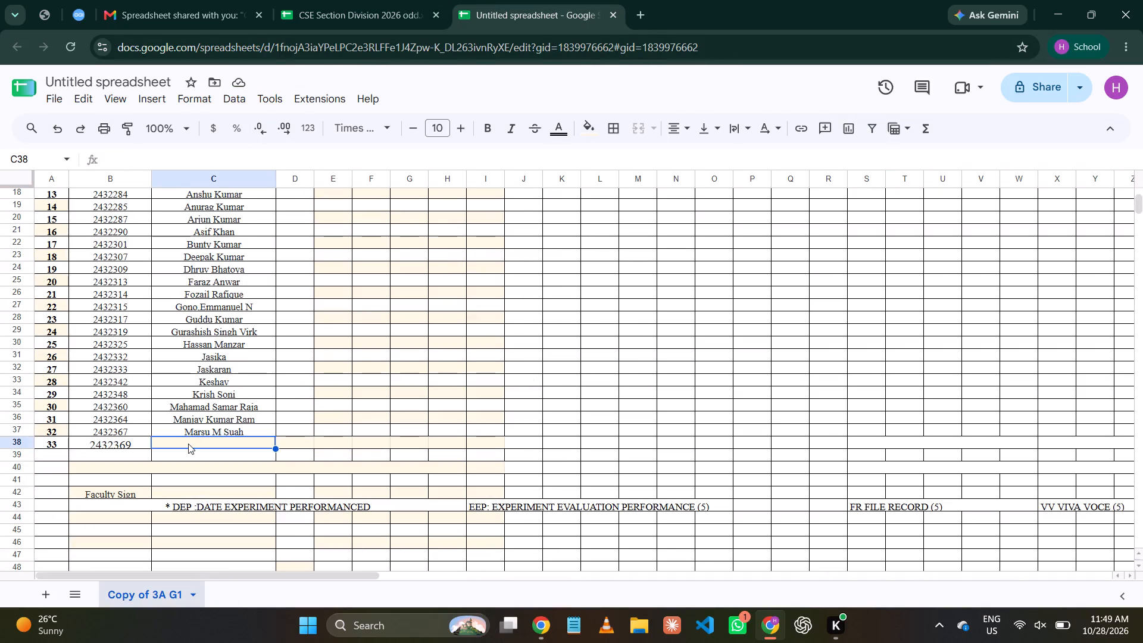
key(ctrl+v)
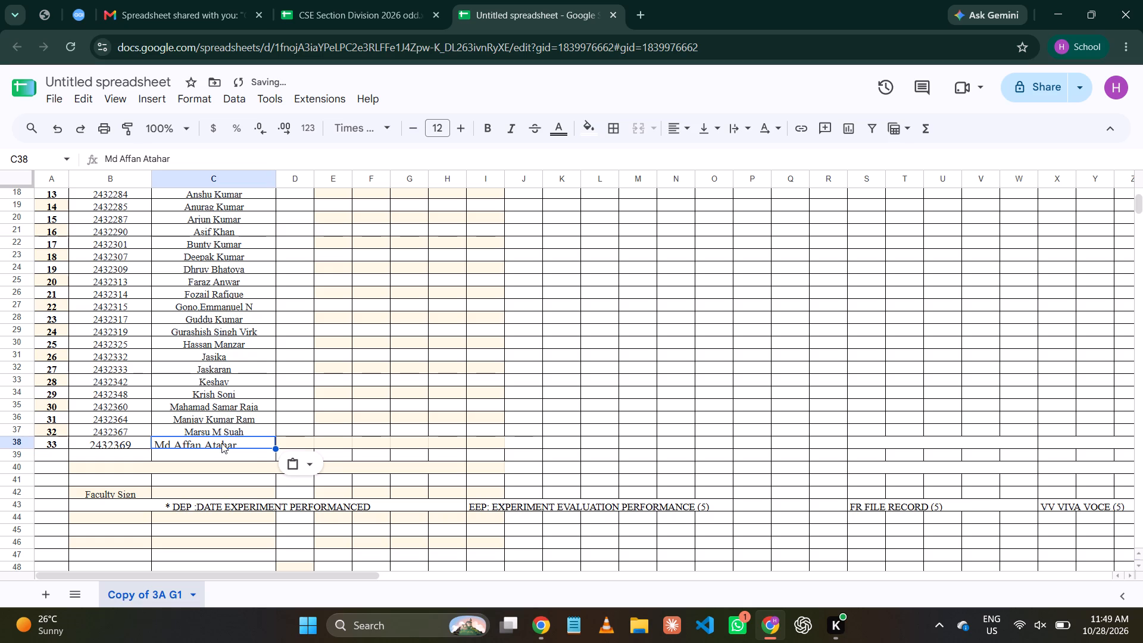
click(221, 443)
double_click(421, 128)
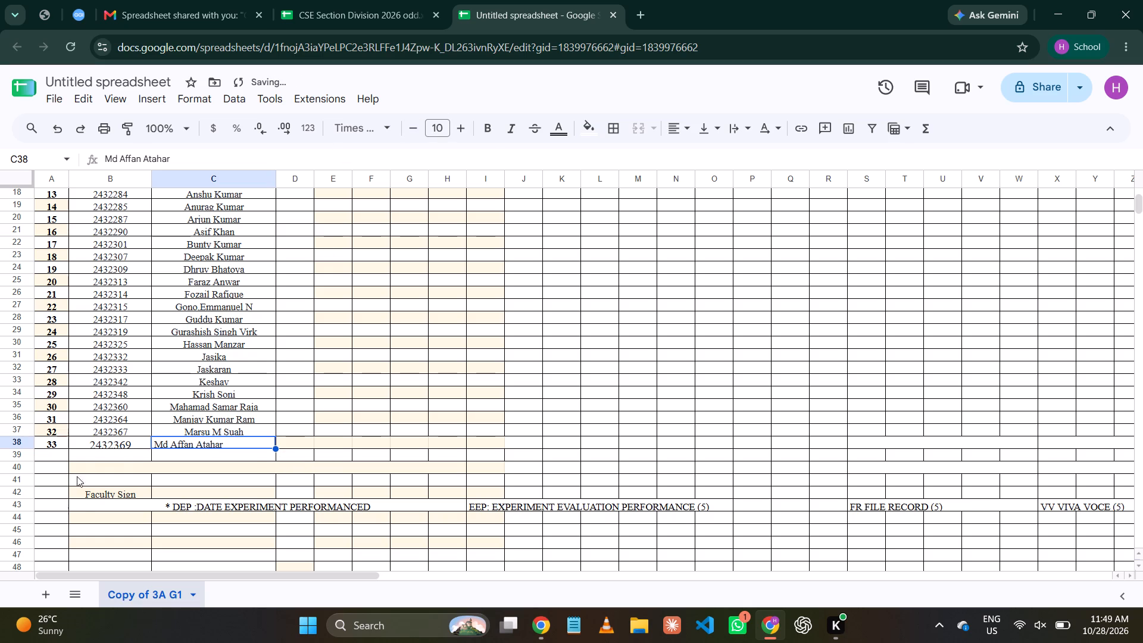
click(689, 126)
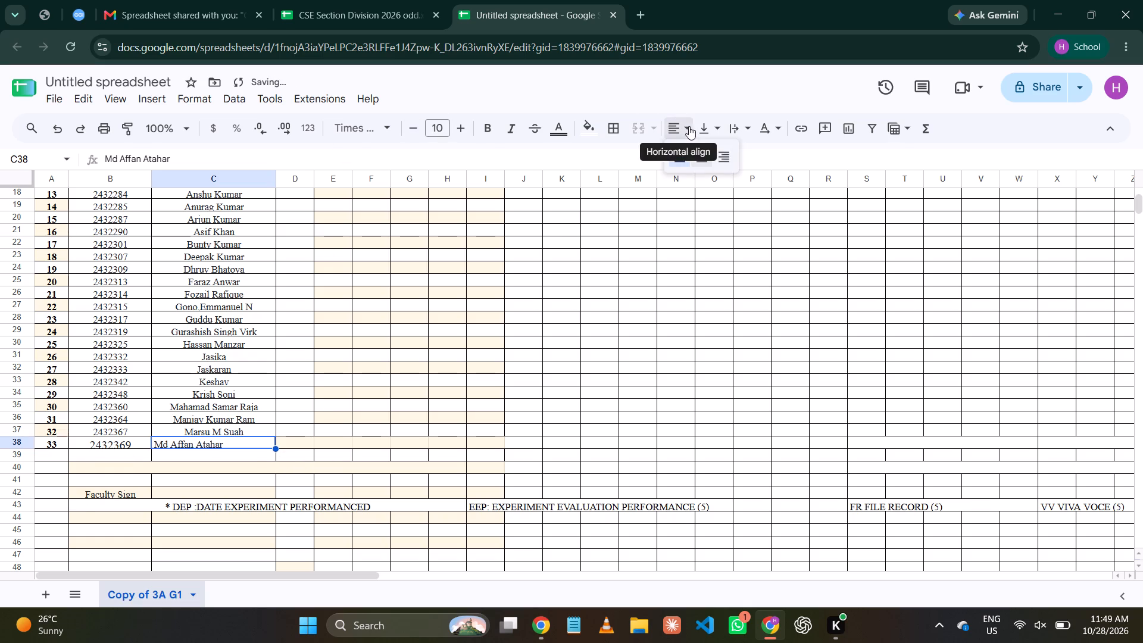
click(699, 149)
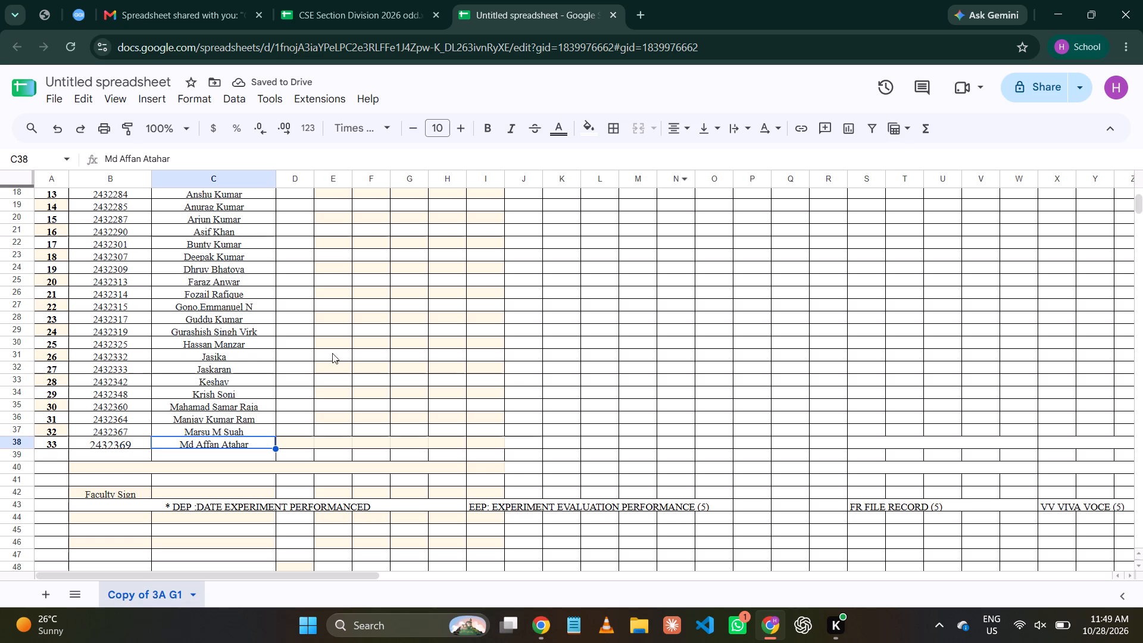
Set the font size of the roll number in B38 to 10 and save the spreadsheet.
click(121, 440)
double_click(422, 123)
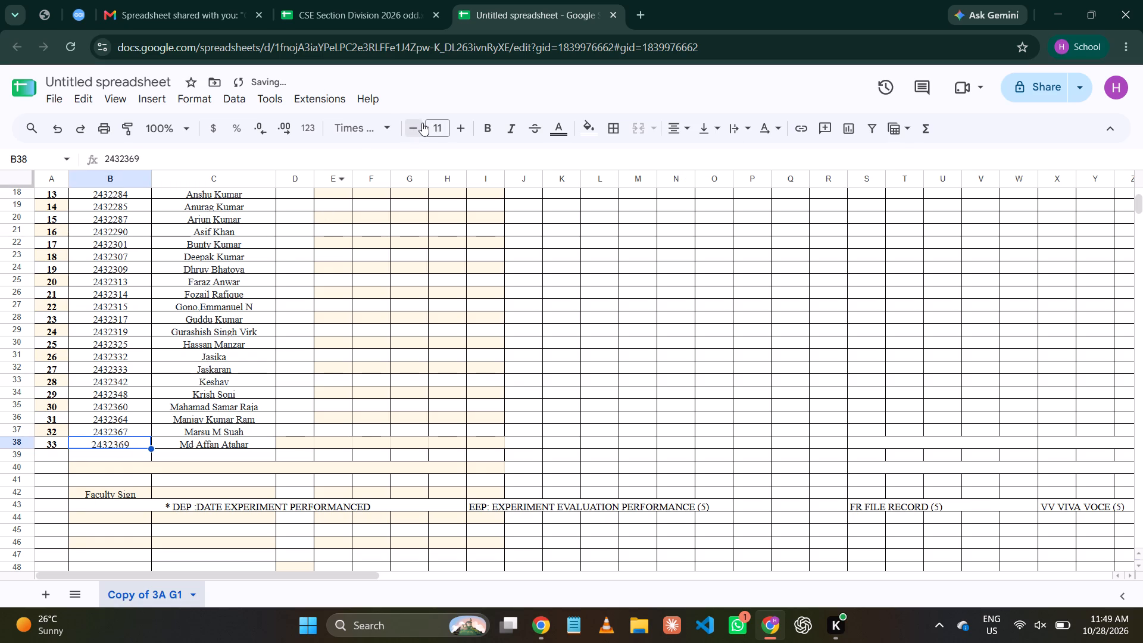
key(ctrl+s)
Enter serial number 34 in A39 of "Copy of 3A G1".
click(49, 456)
text(345)
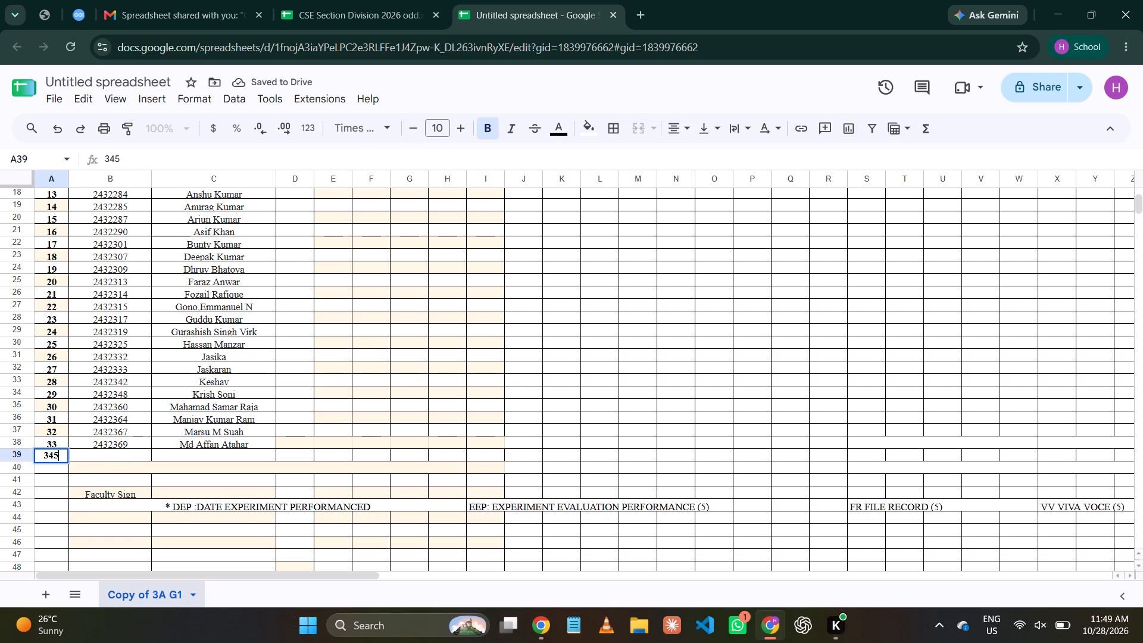
key(BackSpace)
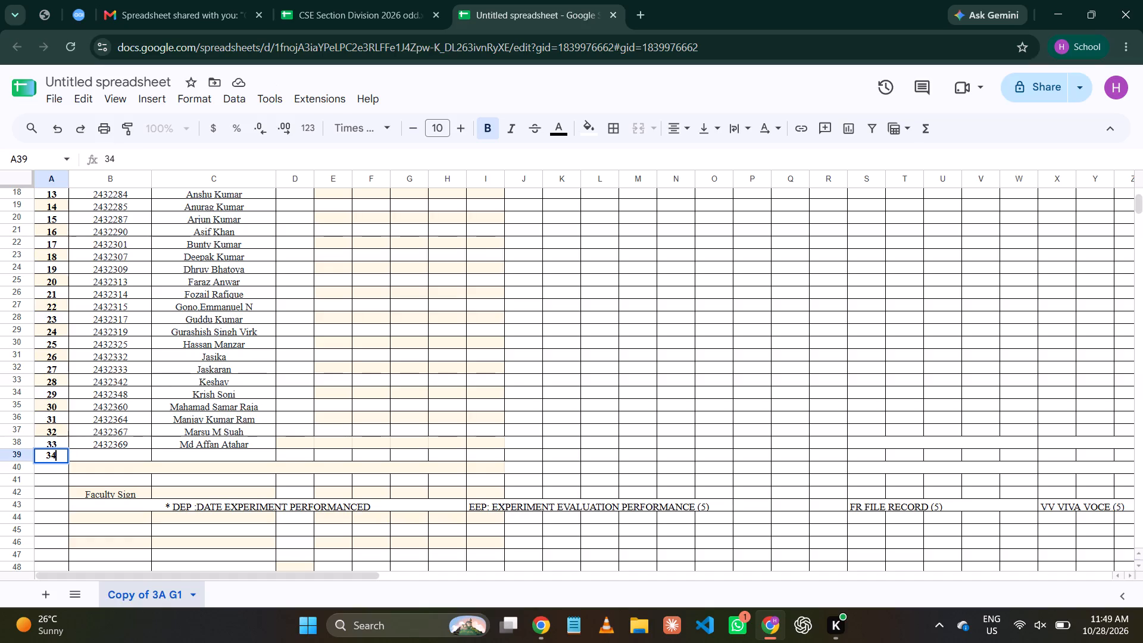
Check the 5D_CSE list around the end of the G1 group, and return to "Copy of 3A G1".
click(321, 15)
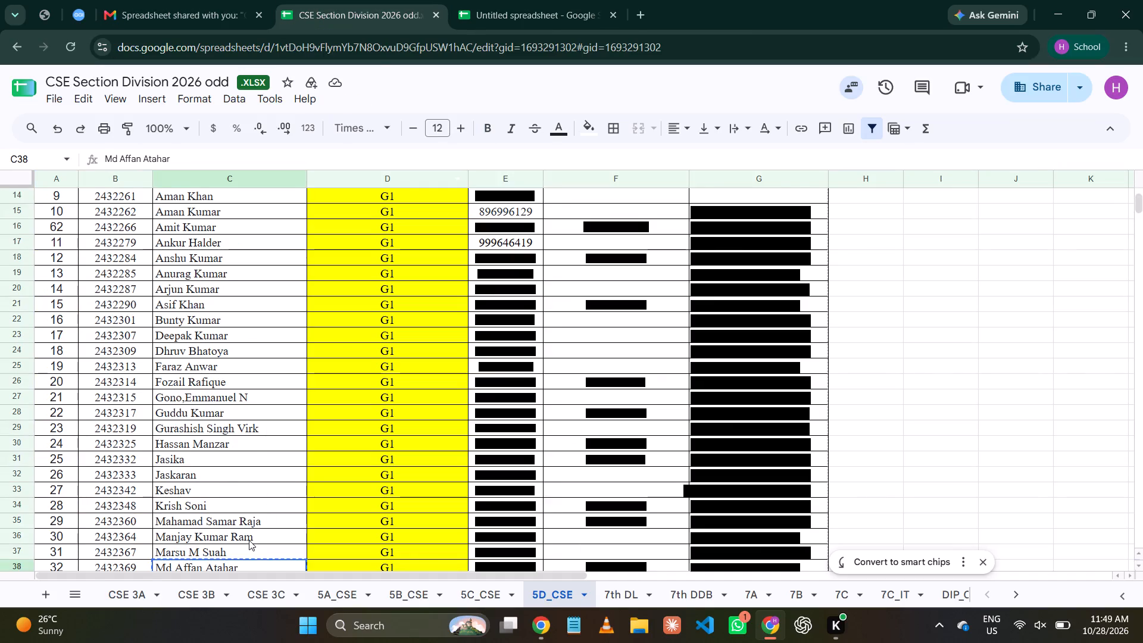
scroll(249, 540, down, 1)
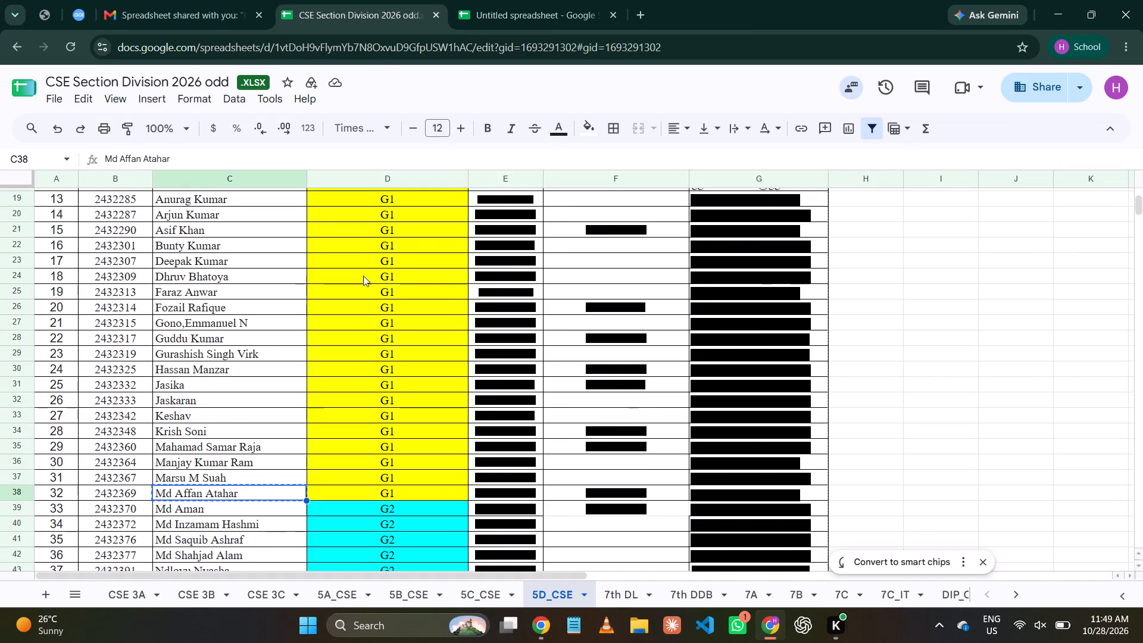
click(515, 11)
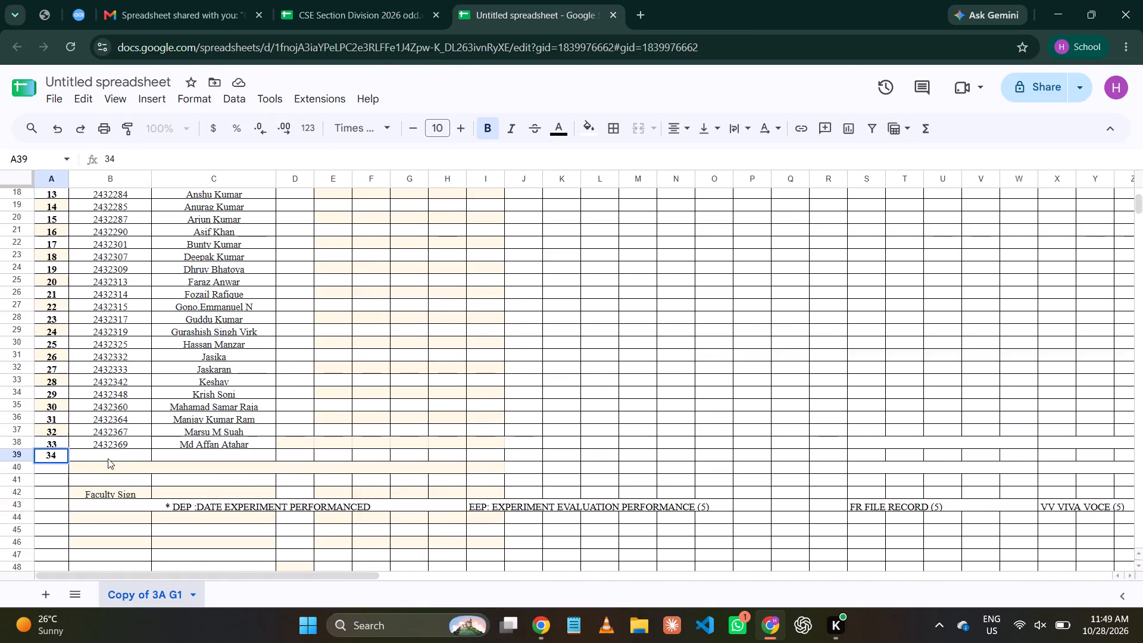
Enter the roll number in B39 and the name in C39 for the student with serial number 34, and save the spreadsheet.
click(122, 455)
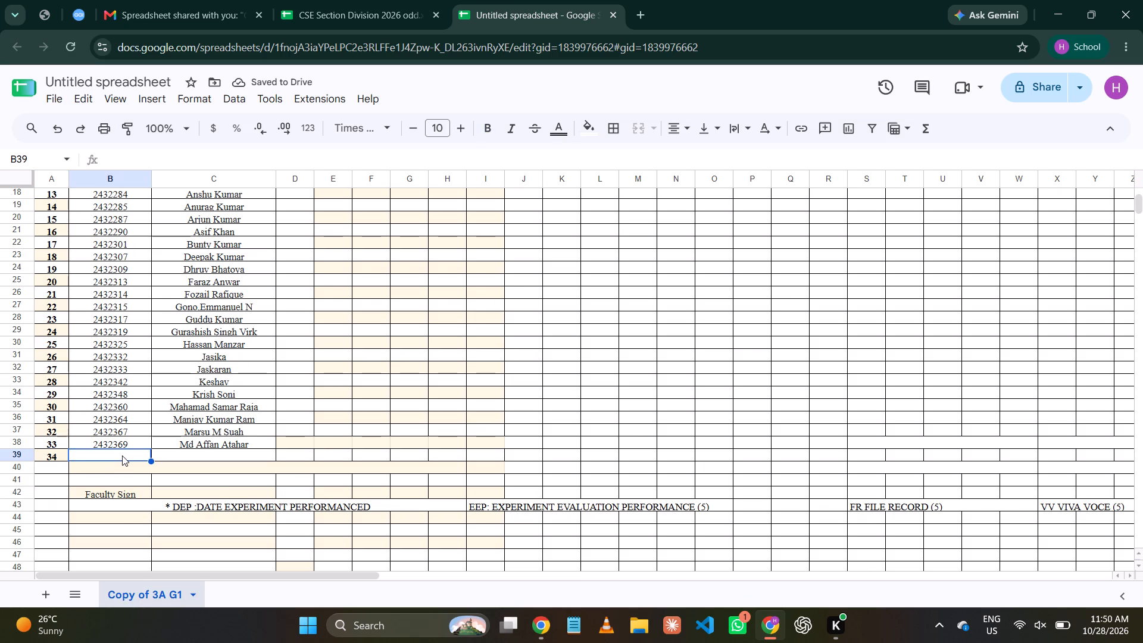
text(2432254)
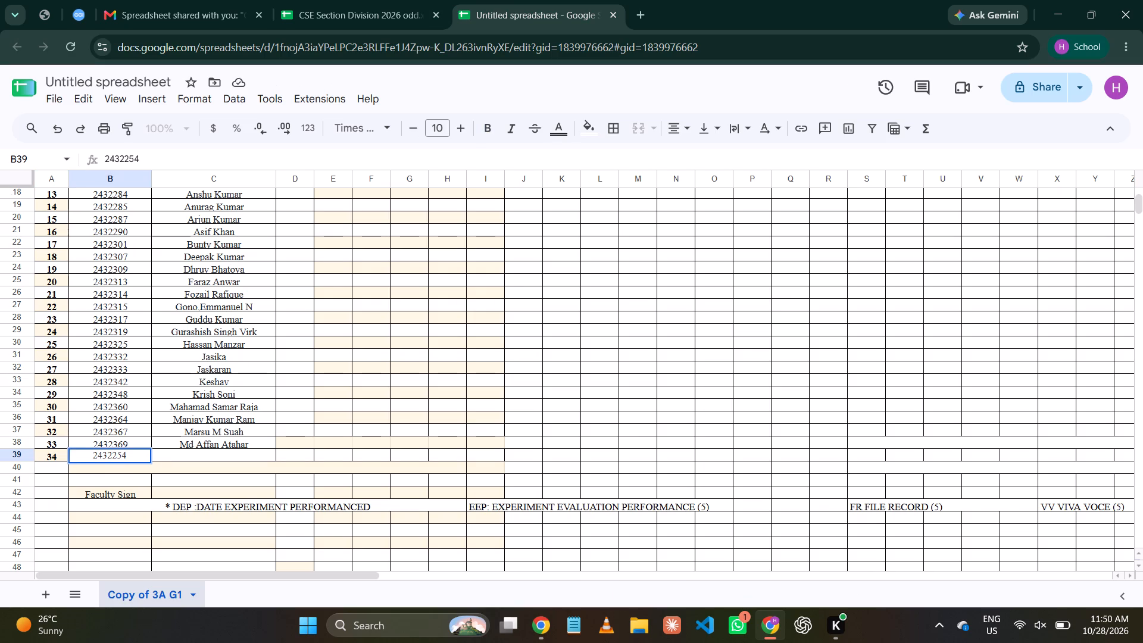
click(211, 449)
click(210, 451)
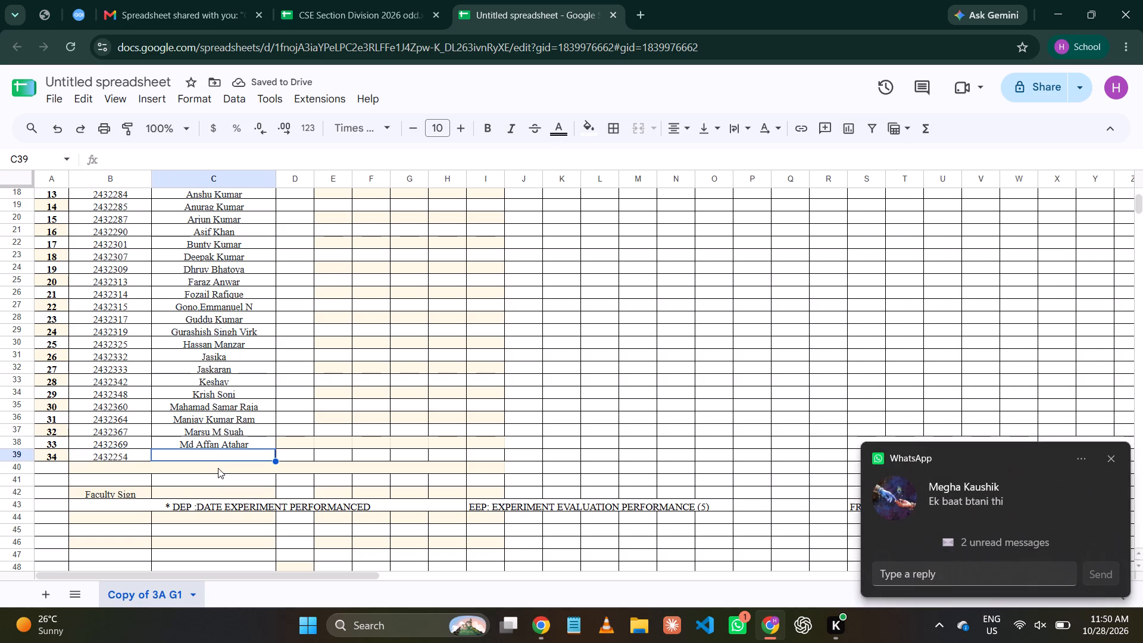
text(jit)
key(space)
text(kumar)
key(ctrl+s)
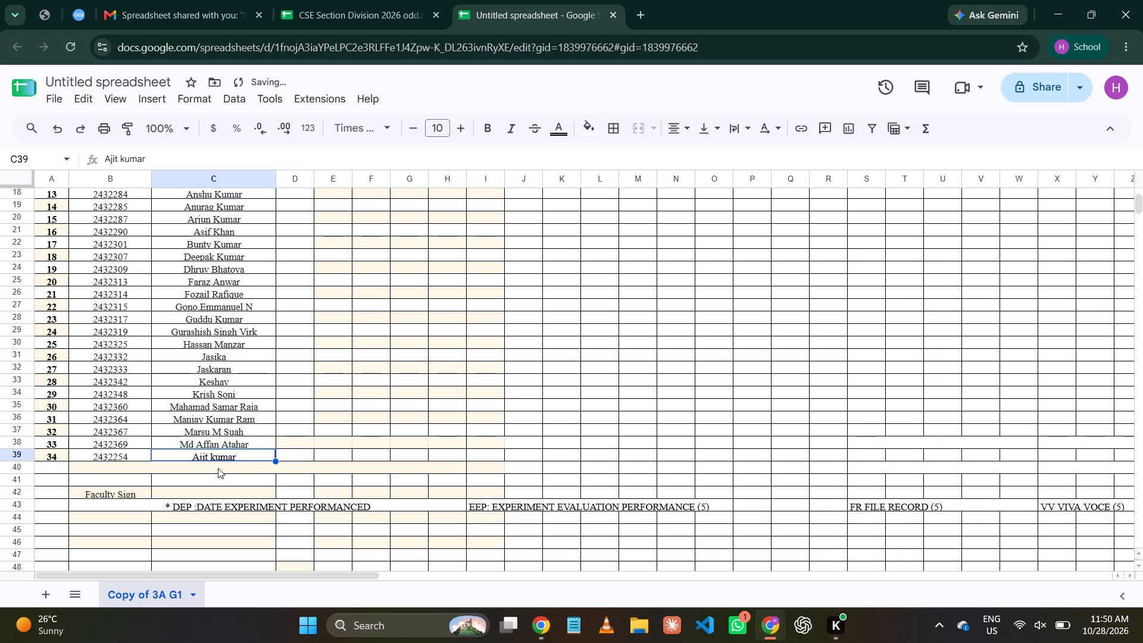
Enter serial number 35 in A40 of "Copy of 3A G1".
click(34, 472)
click(56, 475)
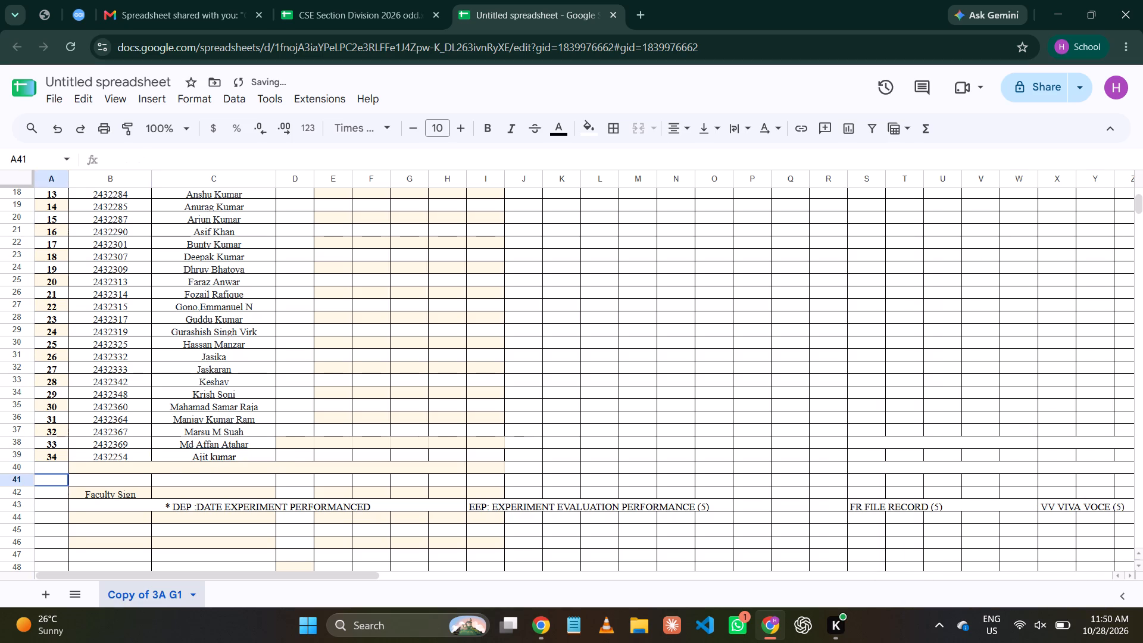
click(56, 473)
click(56, 473)
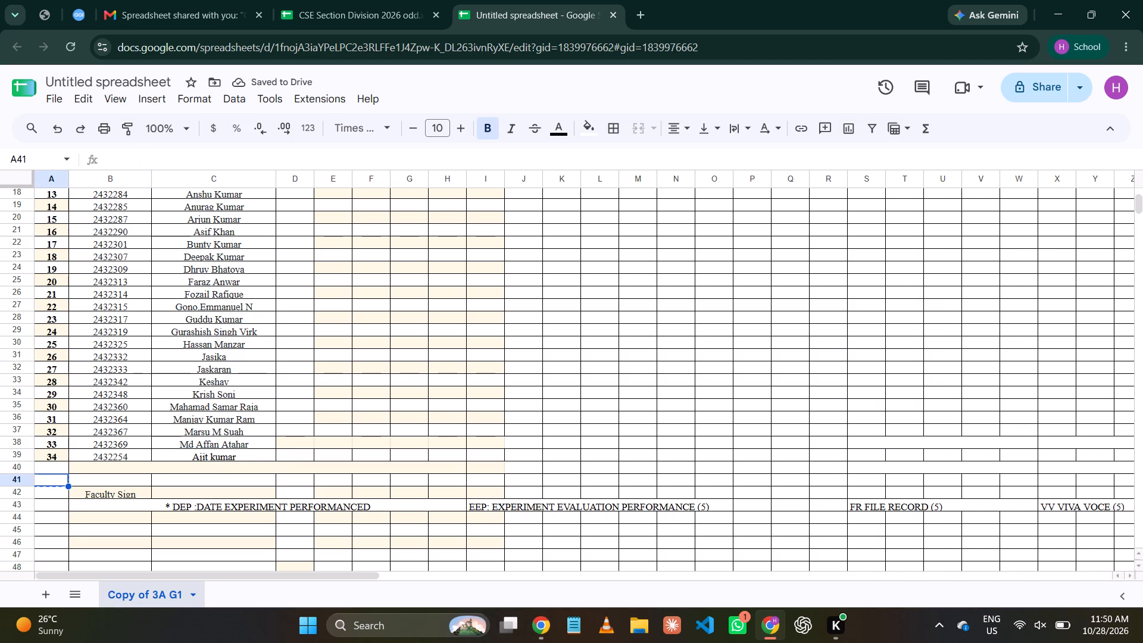
click(57, 468)
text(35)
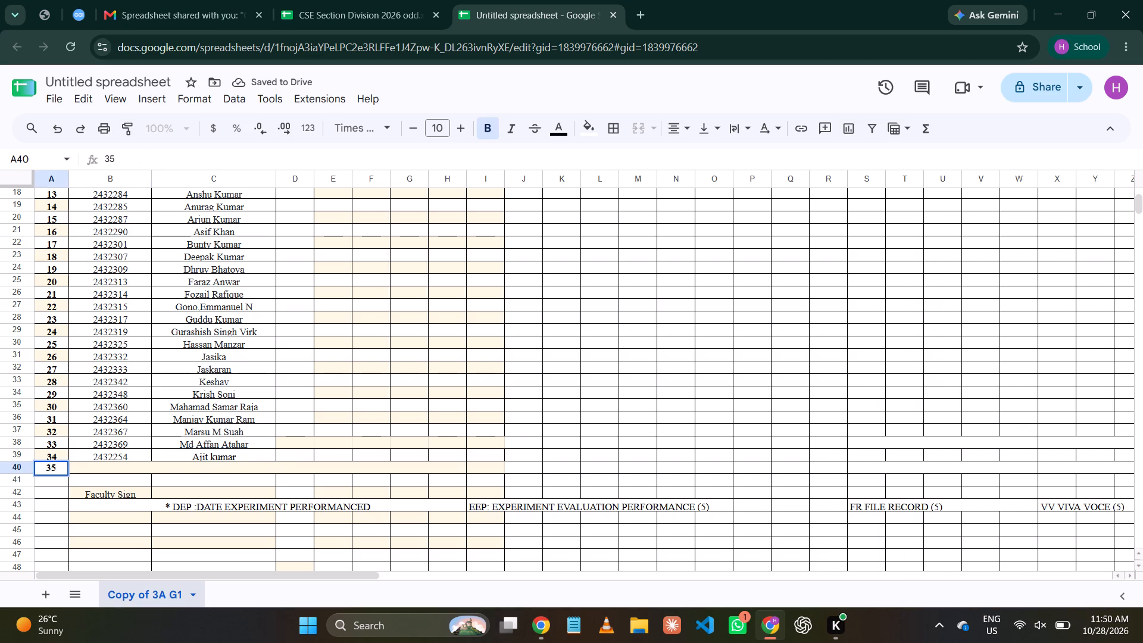
Select the merged range B40:H40 beside serial number 35.
click(104, 469)
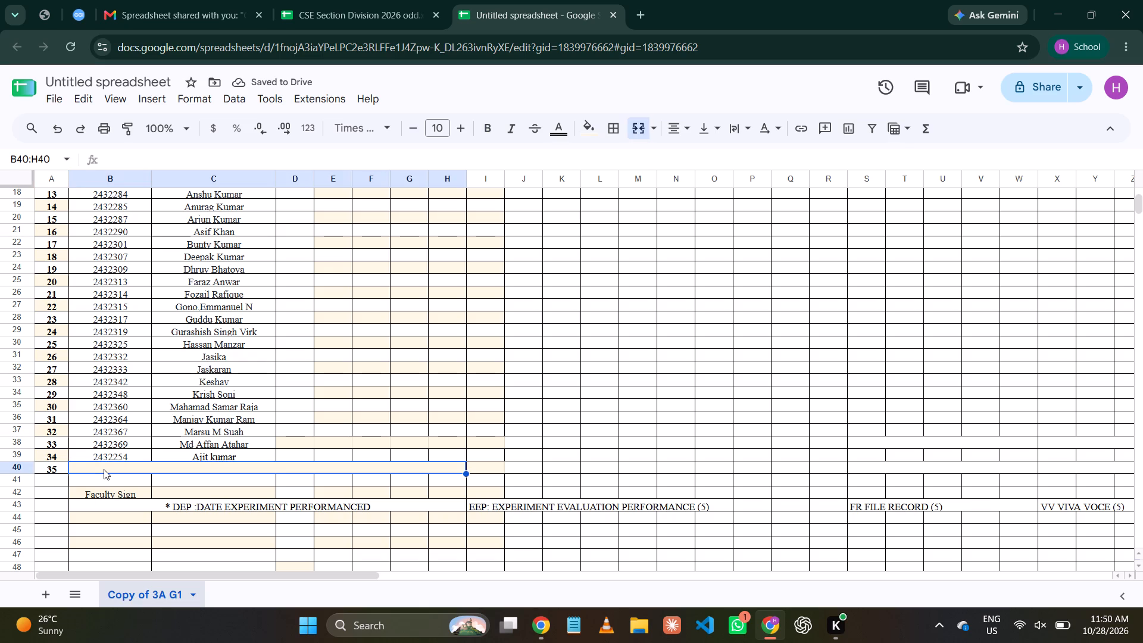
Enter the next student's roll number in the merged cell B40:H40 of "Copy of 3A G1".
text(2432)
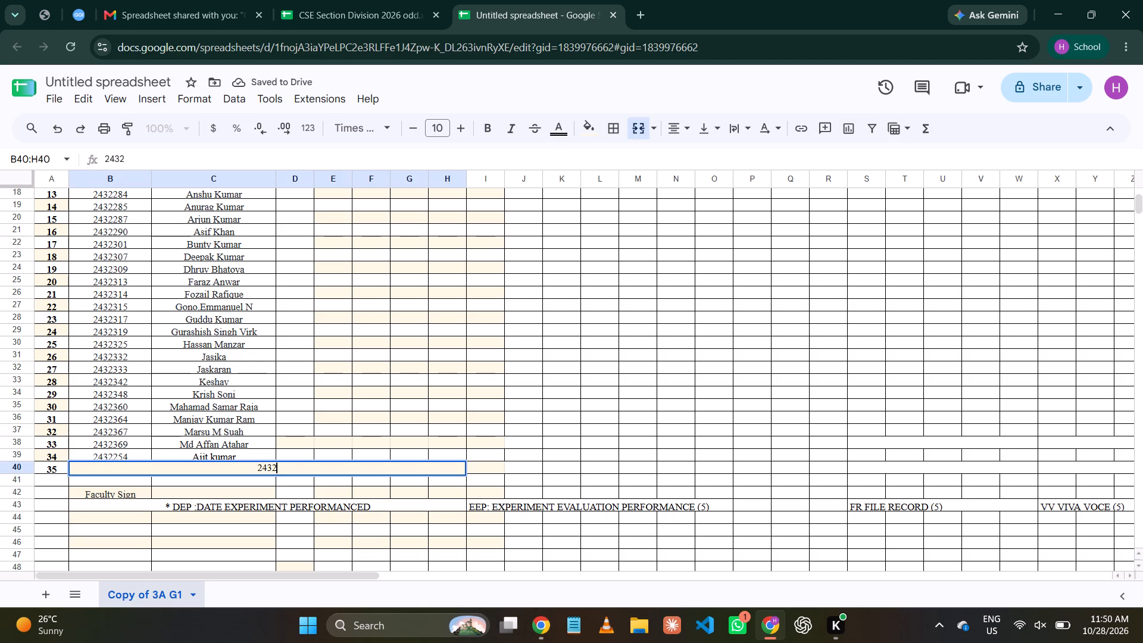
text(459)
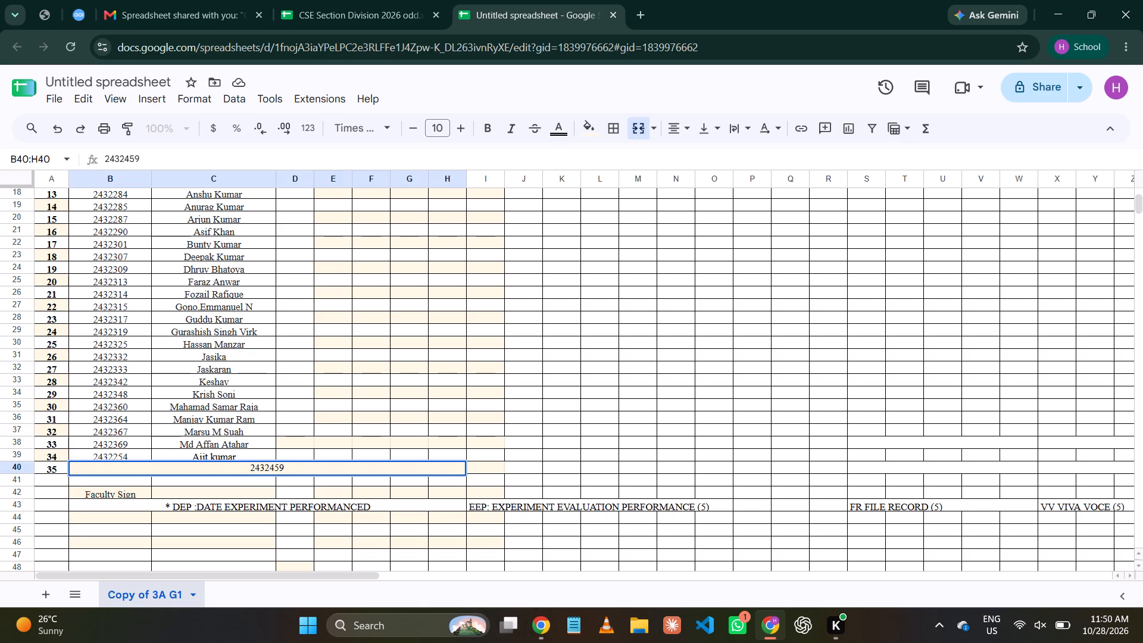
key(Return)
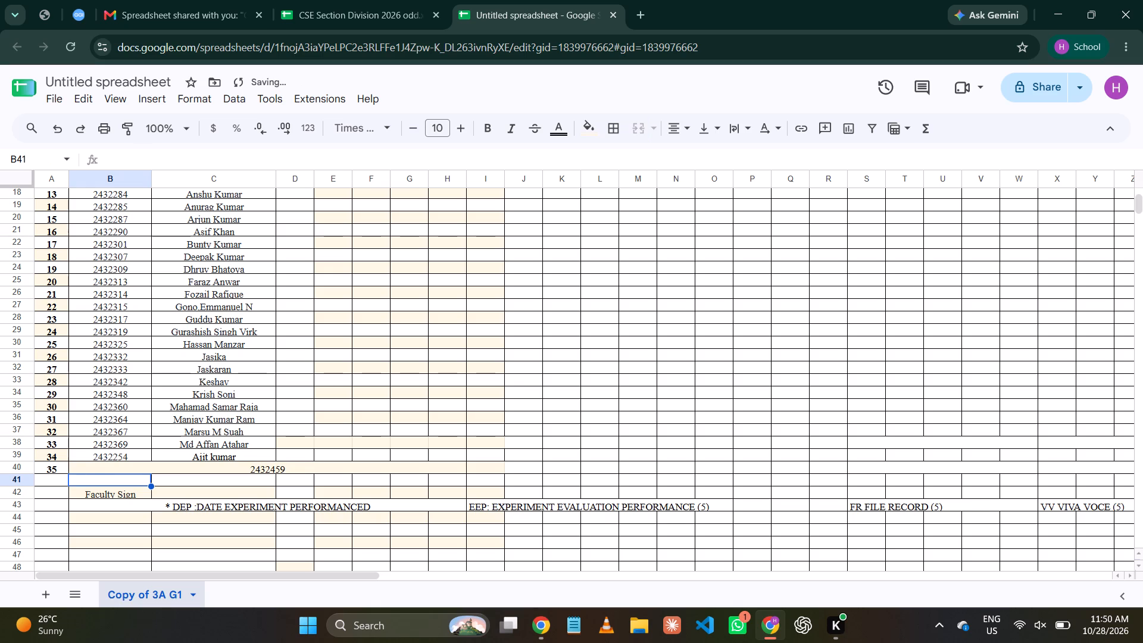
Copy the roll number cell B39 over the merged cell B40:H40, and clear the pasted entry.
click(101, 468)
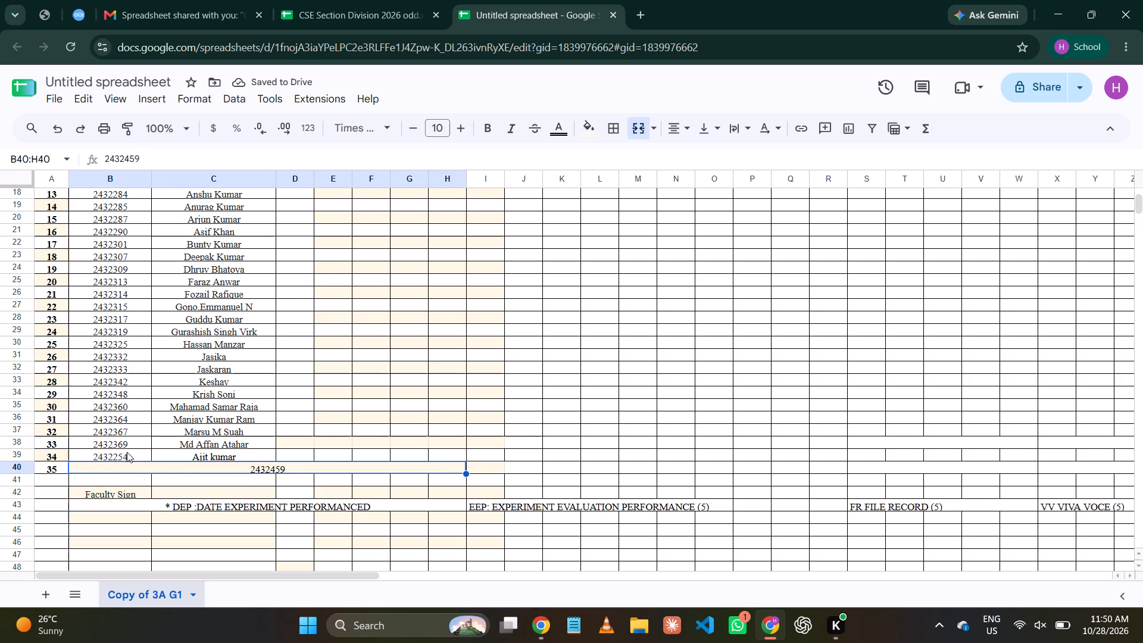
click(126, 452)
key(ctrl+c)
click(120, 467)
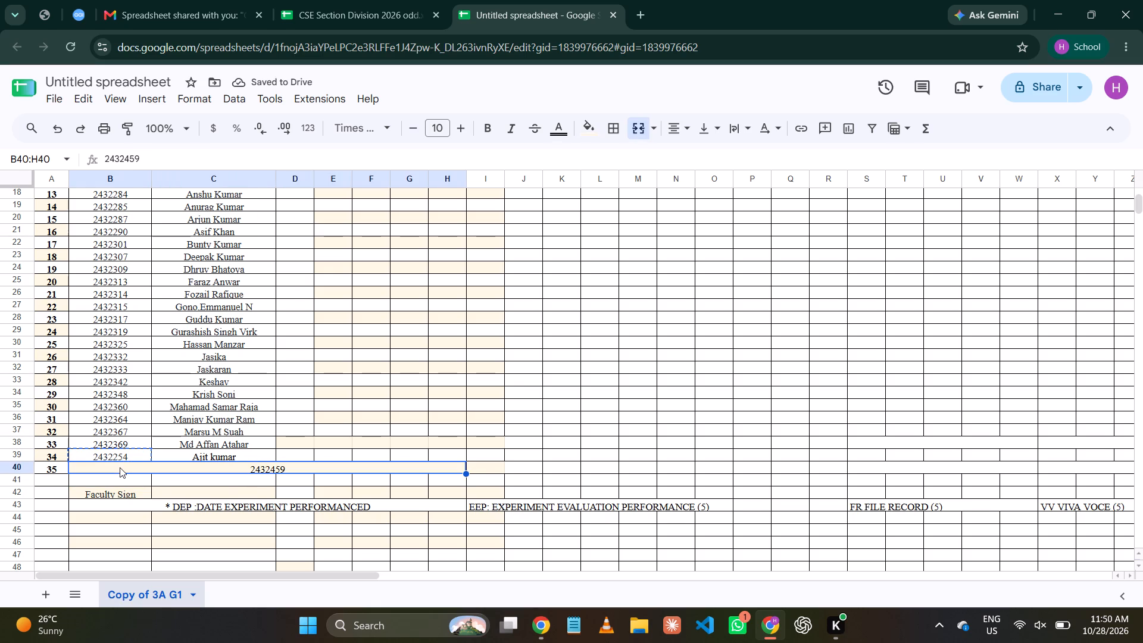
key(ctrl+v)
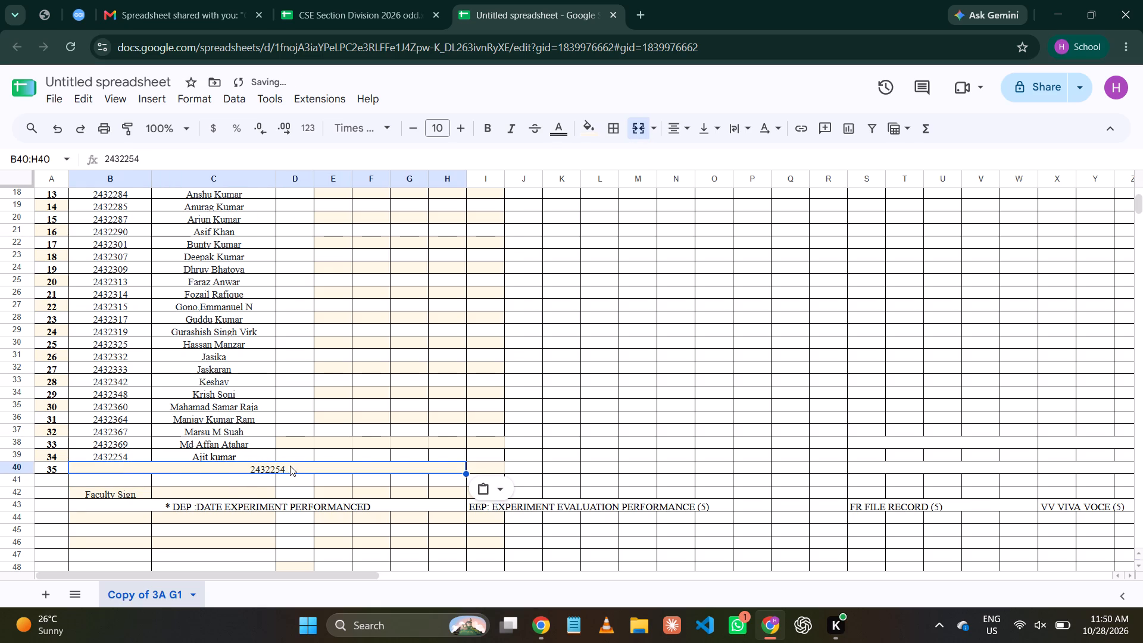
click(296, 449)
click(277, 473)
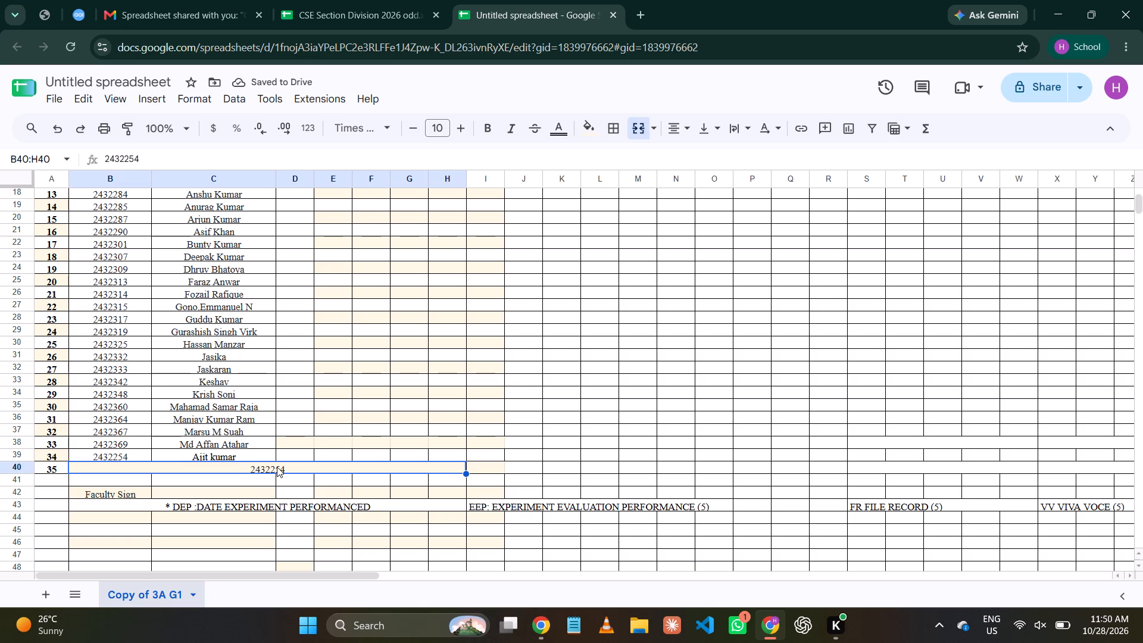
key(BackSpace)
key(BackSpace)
Move the empty merged cell B40:H40 one column over to A40:G40, replacing the serial number in A40.
drag(466, 468, 115, 470)
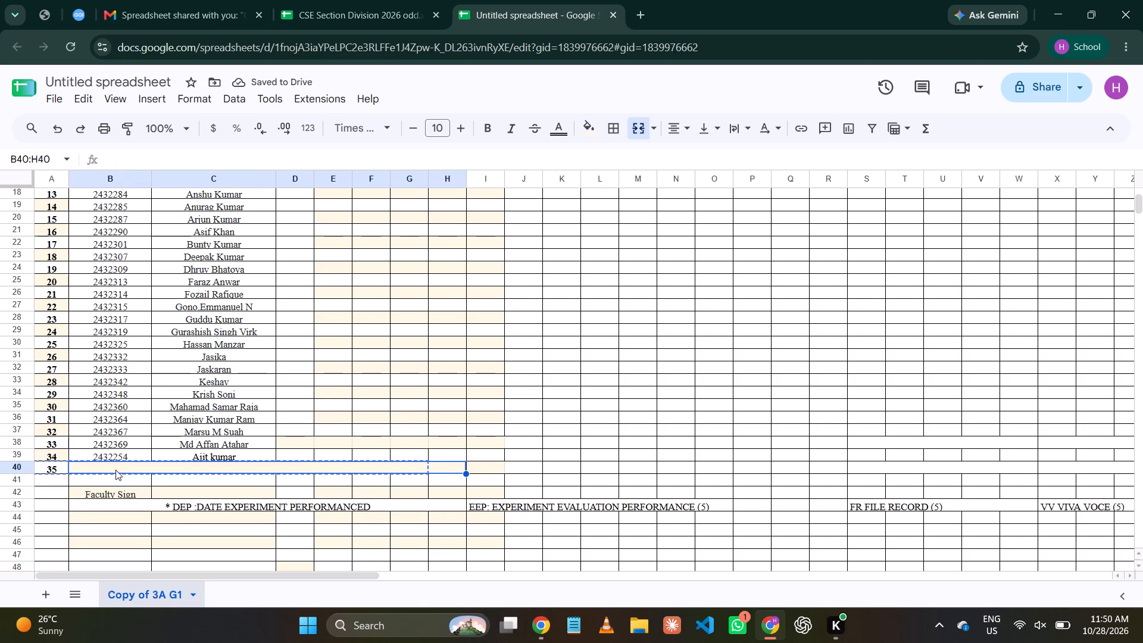
drag(115, 470, 117, 464)
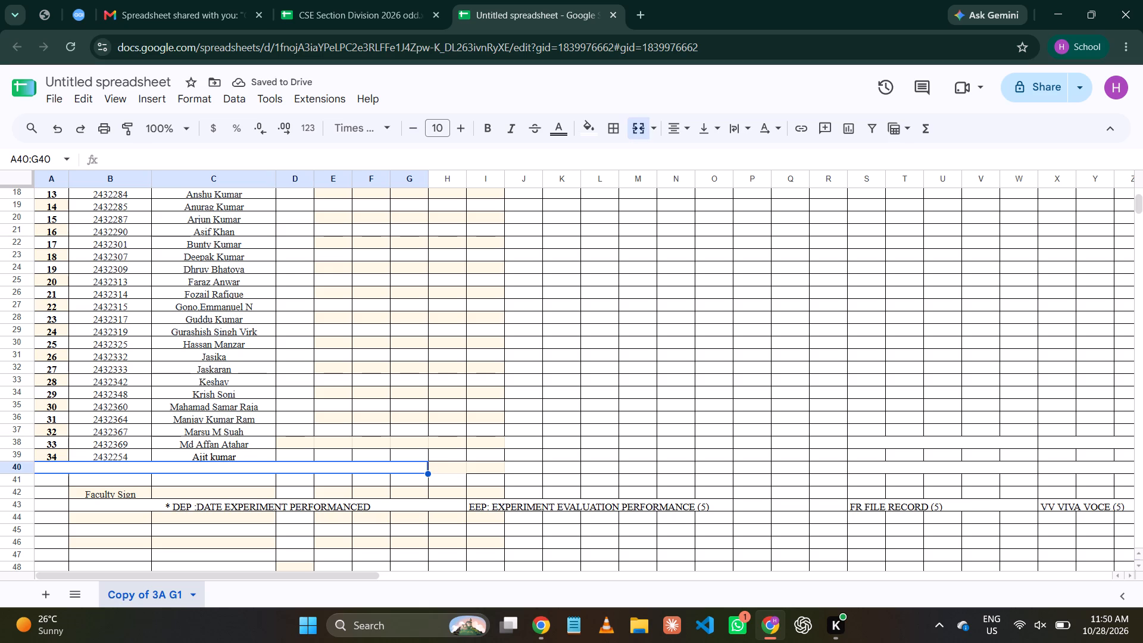
drag(427, 473, 160, 476)
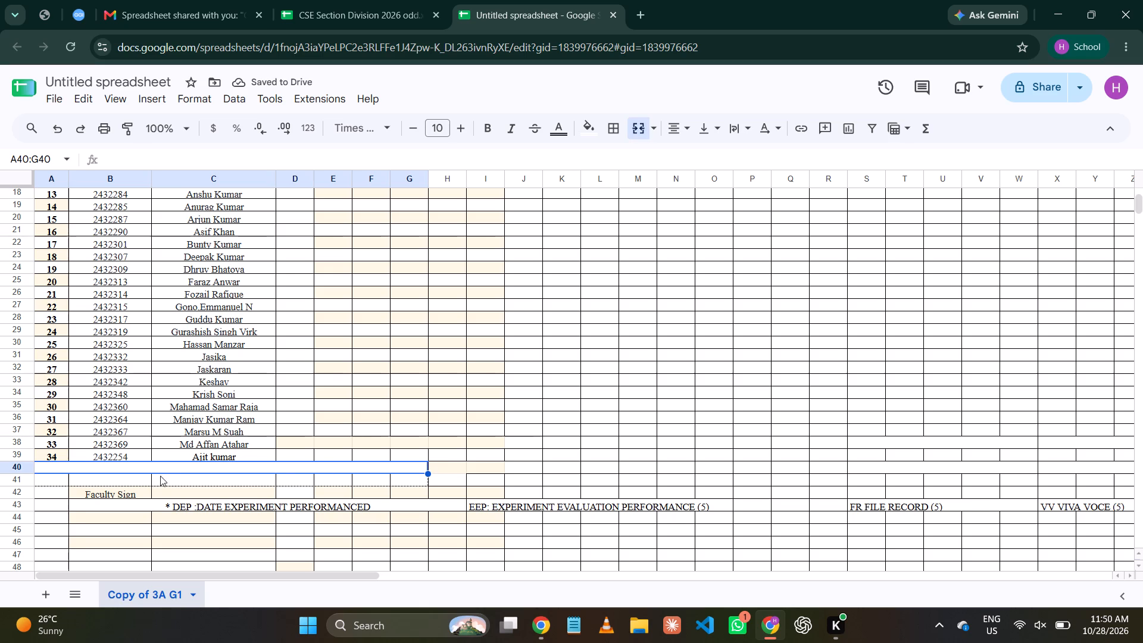
drag(160, 476, 133, 467)
click(132, 467)
drag(129, 469, 132, 476)
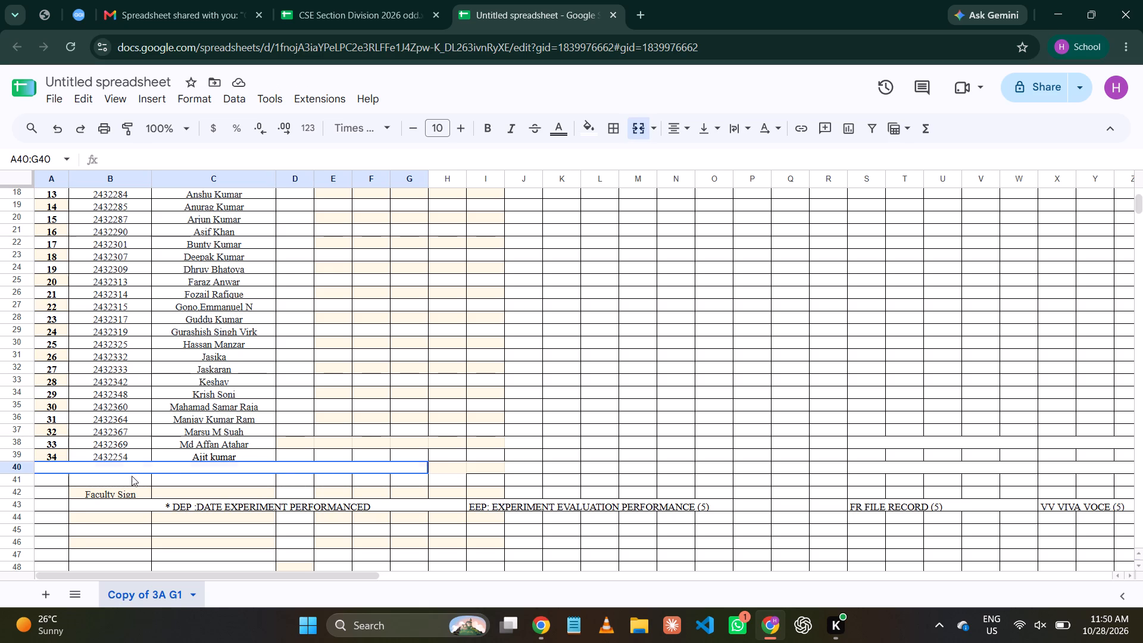
drag(132, 476, 132, 477)
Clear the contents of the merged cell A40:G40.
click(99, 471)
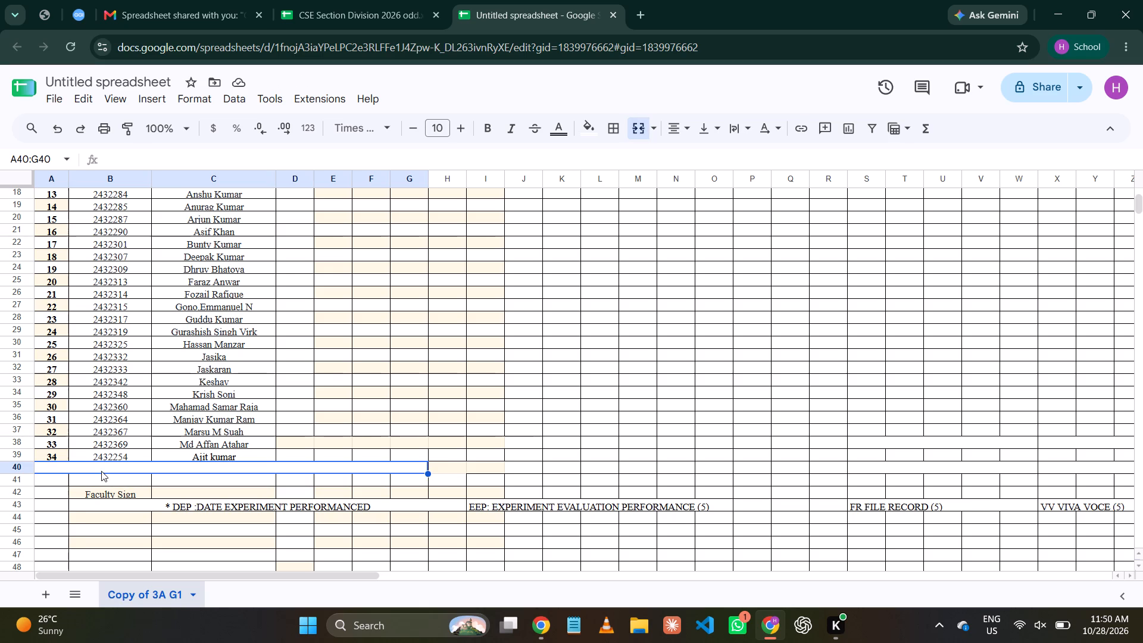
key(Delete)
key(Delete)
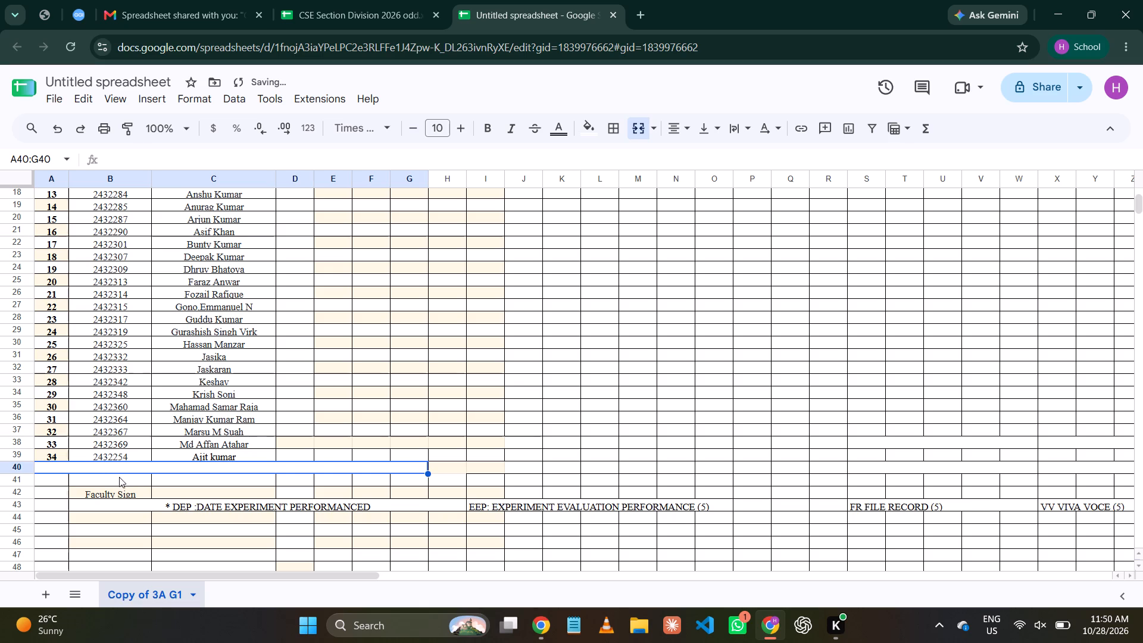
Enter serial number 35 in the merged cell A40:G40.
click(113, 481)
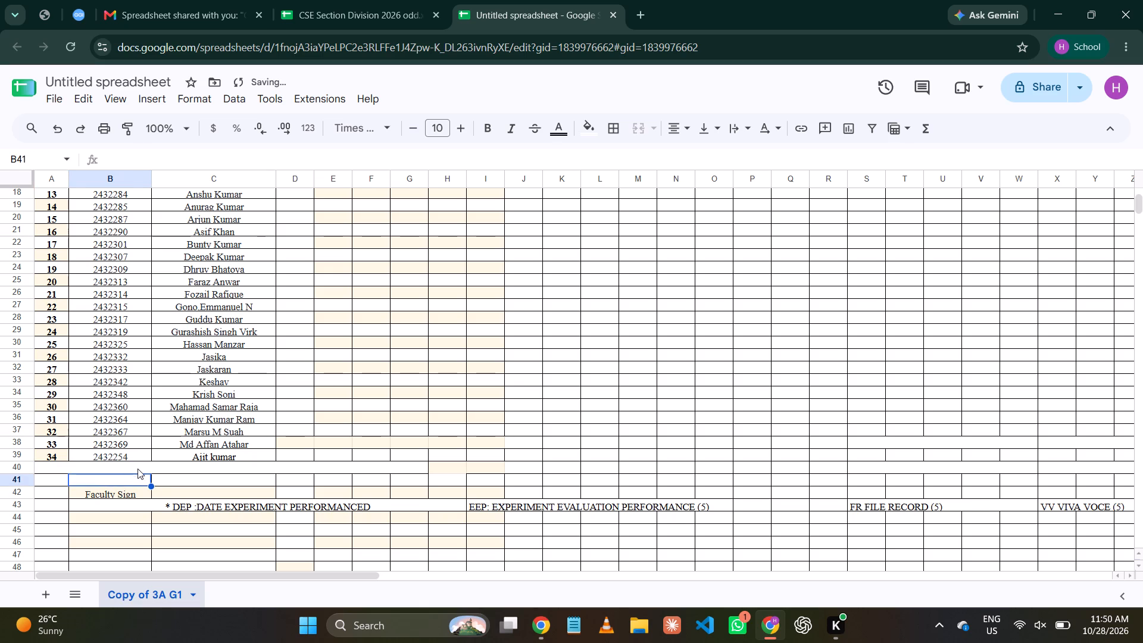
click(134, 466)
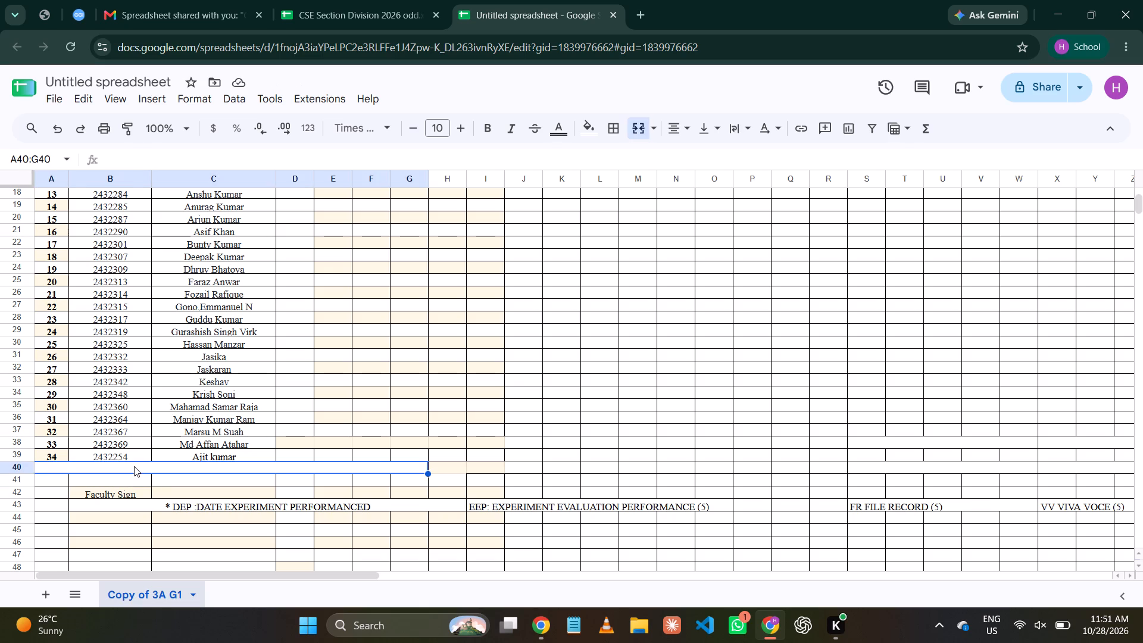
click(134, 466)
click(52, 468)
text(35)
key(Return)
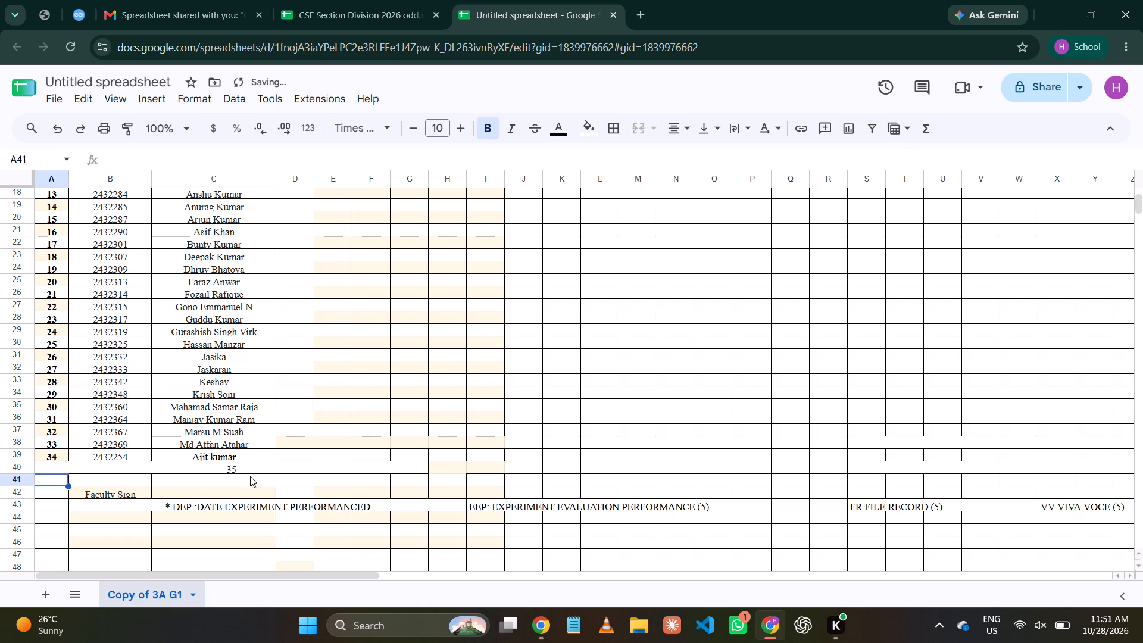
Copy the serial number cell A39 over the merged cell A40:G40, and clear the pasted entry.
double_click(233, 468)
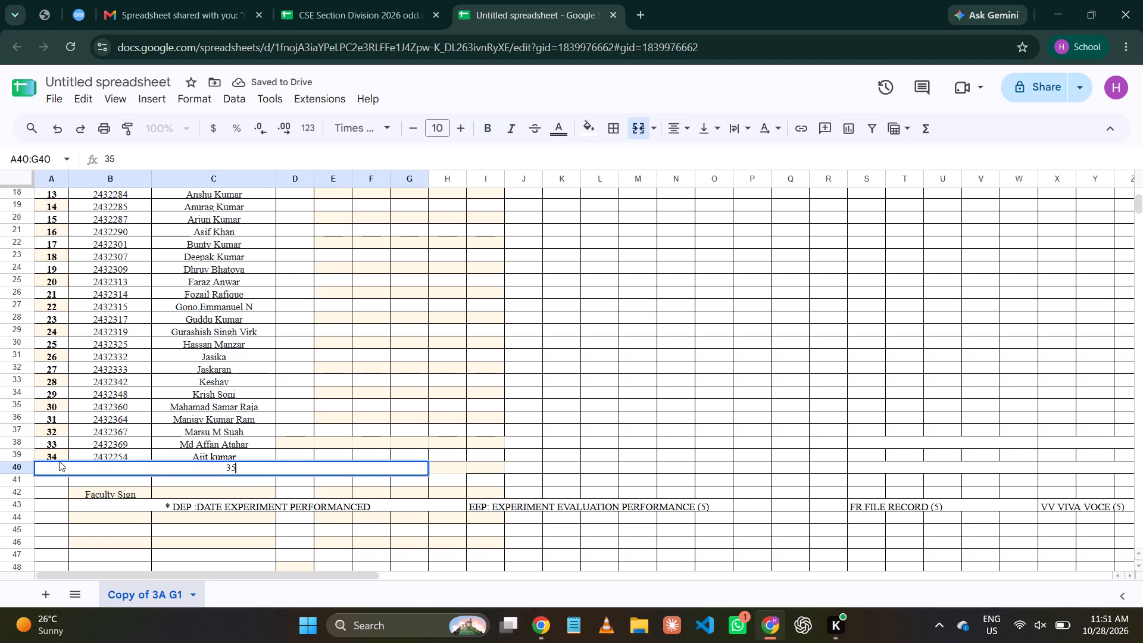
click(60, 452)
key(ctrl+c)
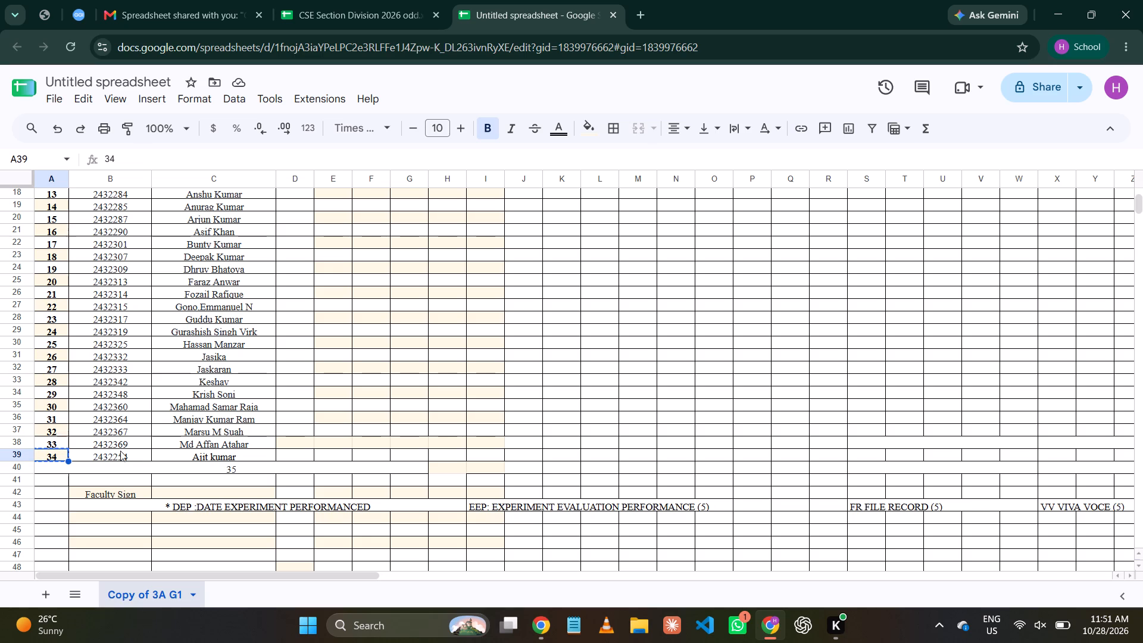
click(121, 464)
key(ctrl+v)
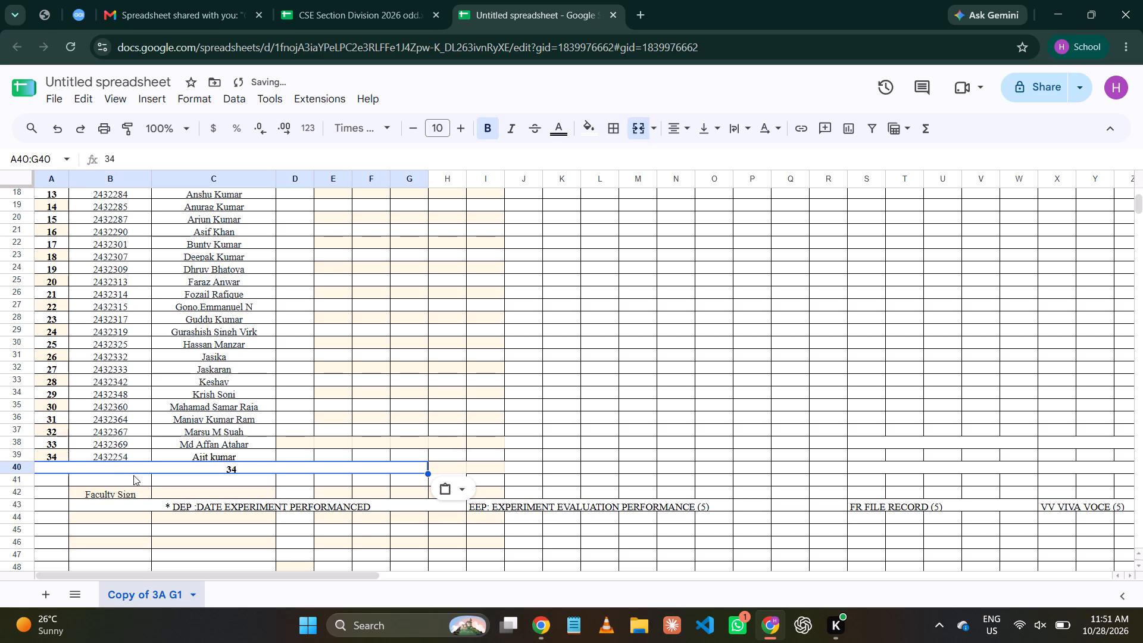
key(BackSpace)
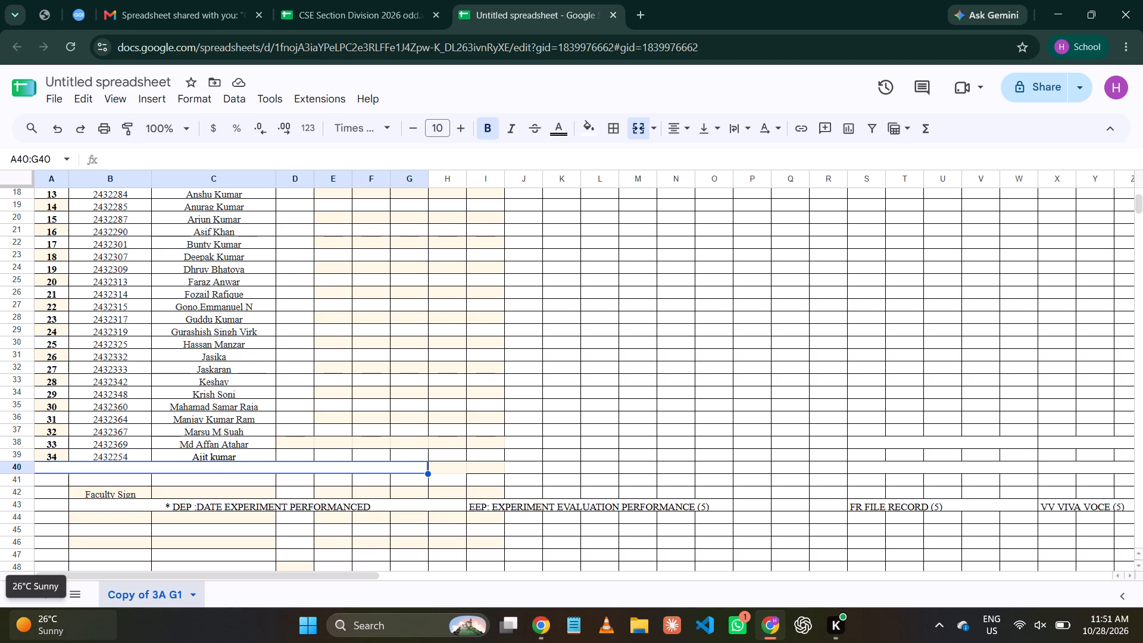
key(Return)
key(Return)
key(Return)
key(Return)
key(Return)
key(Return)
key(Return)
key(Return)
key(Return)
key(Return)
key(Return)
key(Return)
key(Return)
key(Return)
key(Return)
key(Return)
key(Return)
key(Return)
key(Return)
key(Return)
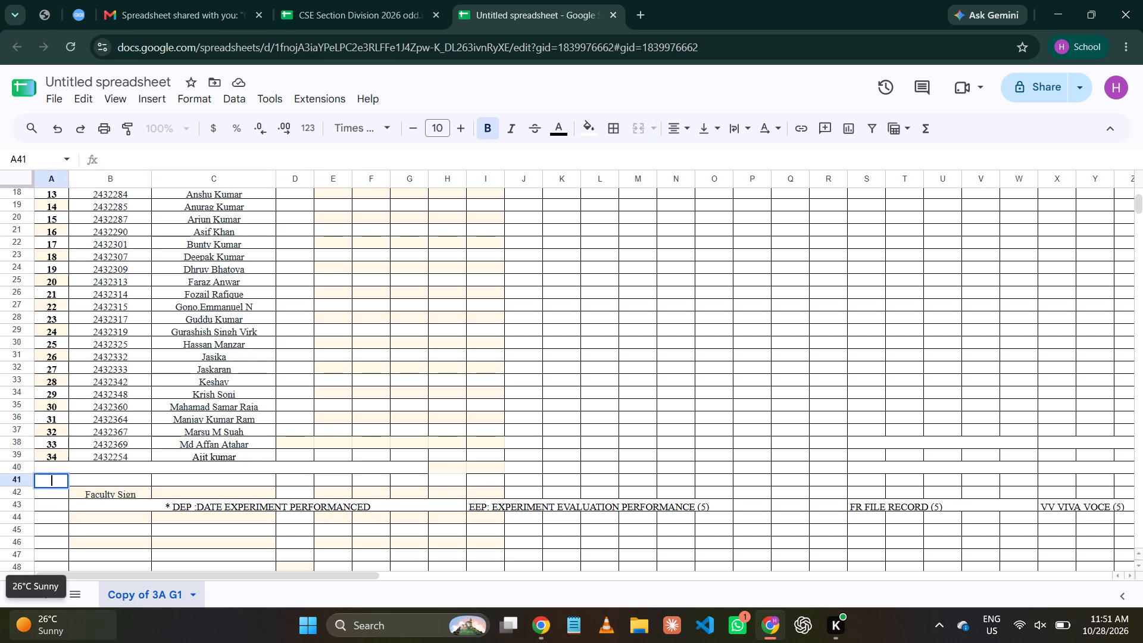